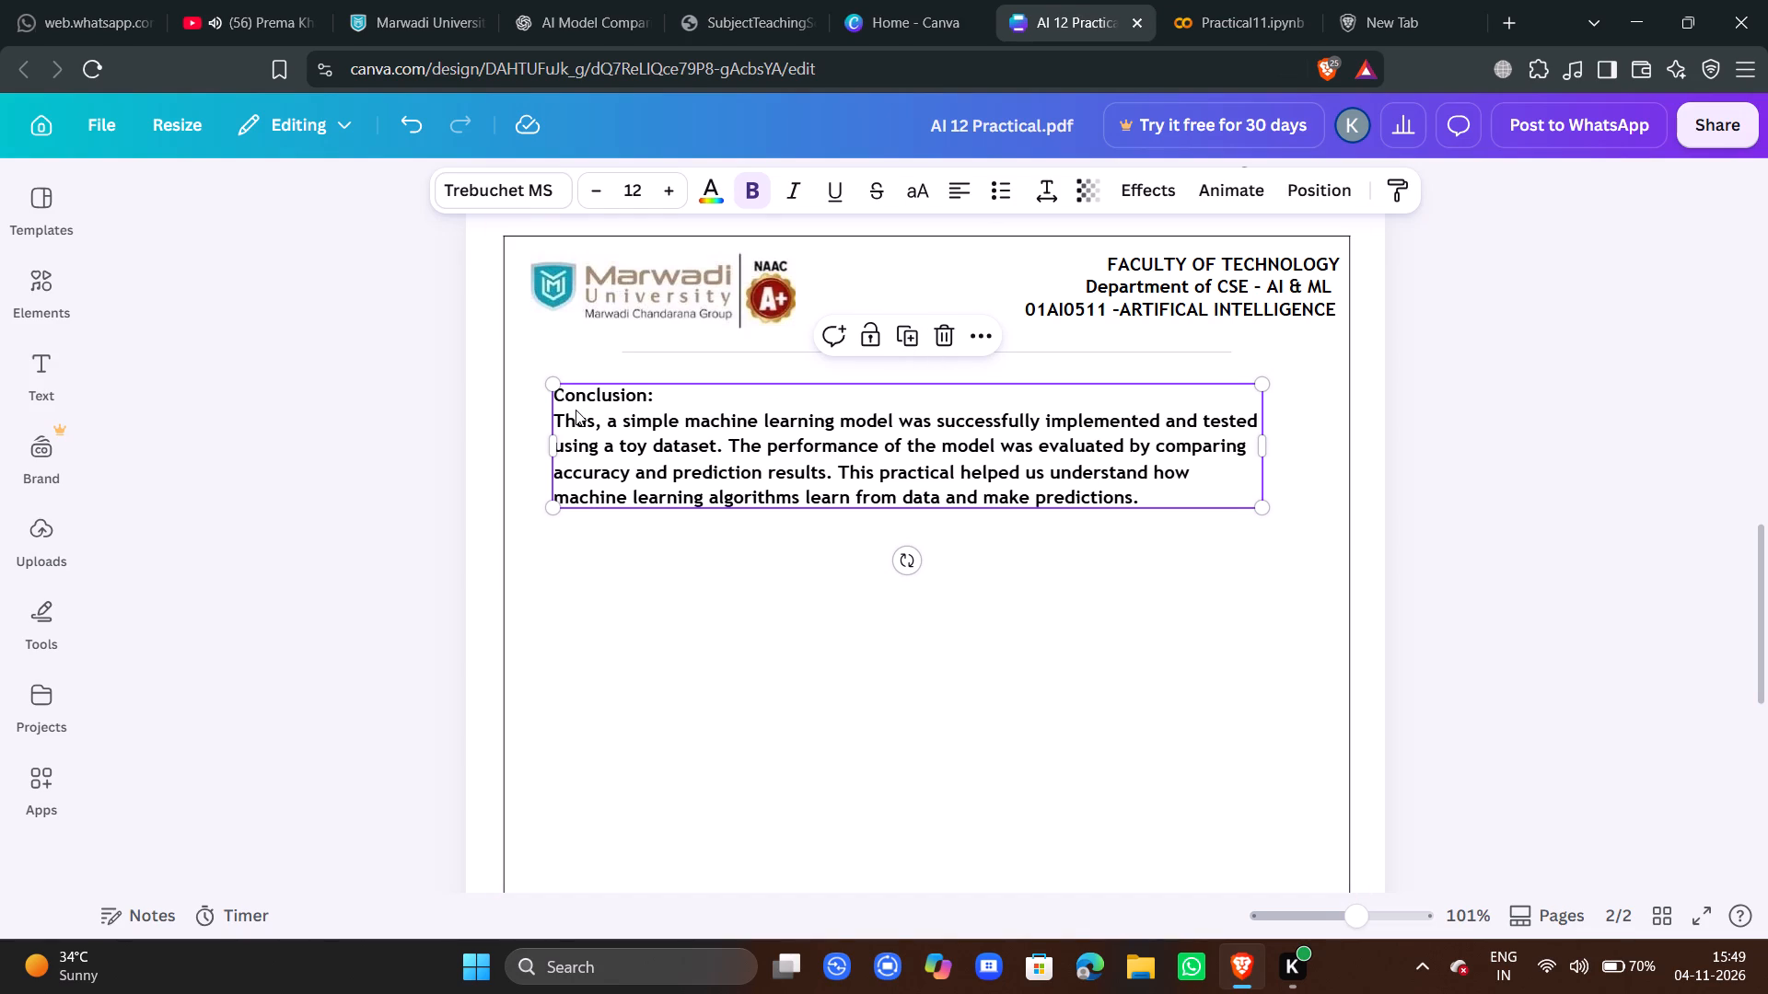
pyautogui.click(571, 411)
pyautogui.click(571, 411)
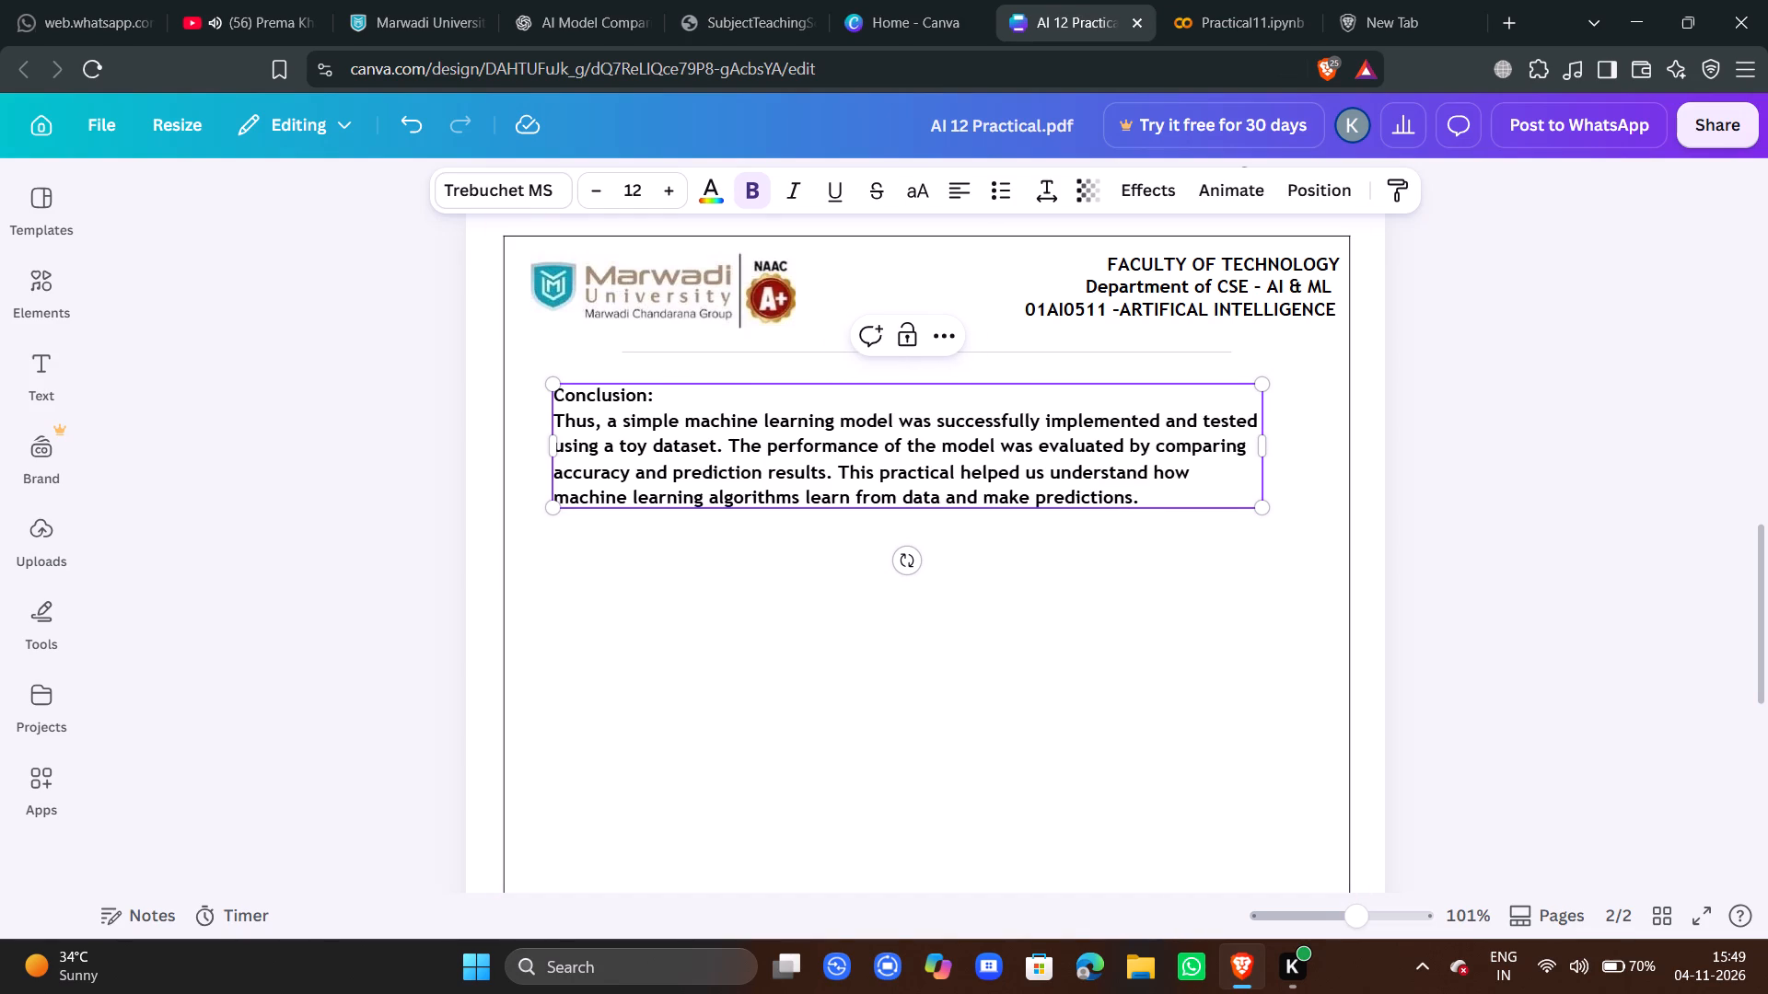
pyautogui.moveTo(559, 418); pyautogui.dragTo(1158, 518)
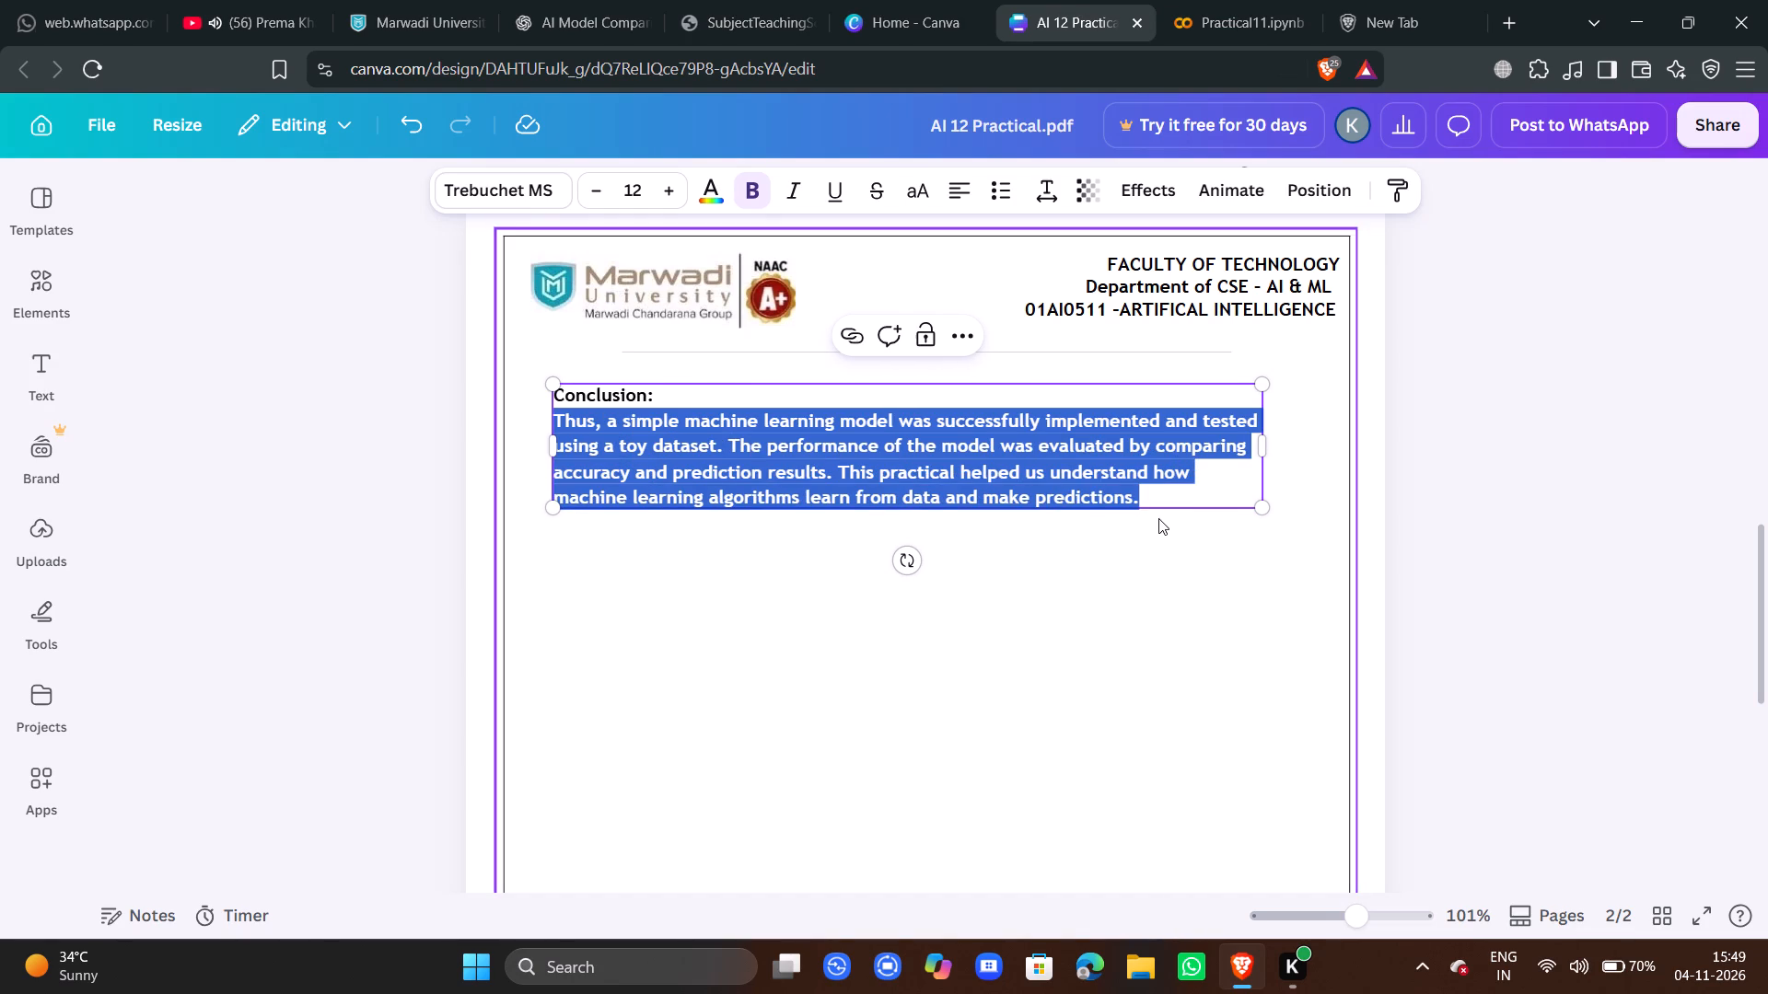
pyautogui.press('BackSpace')
pyautogui.hotkey('ctrl', 'v')
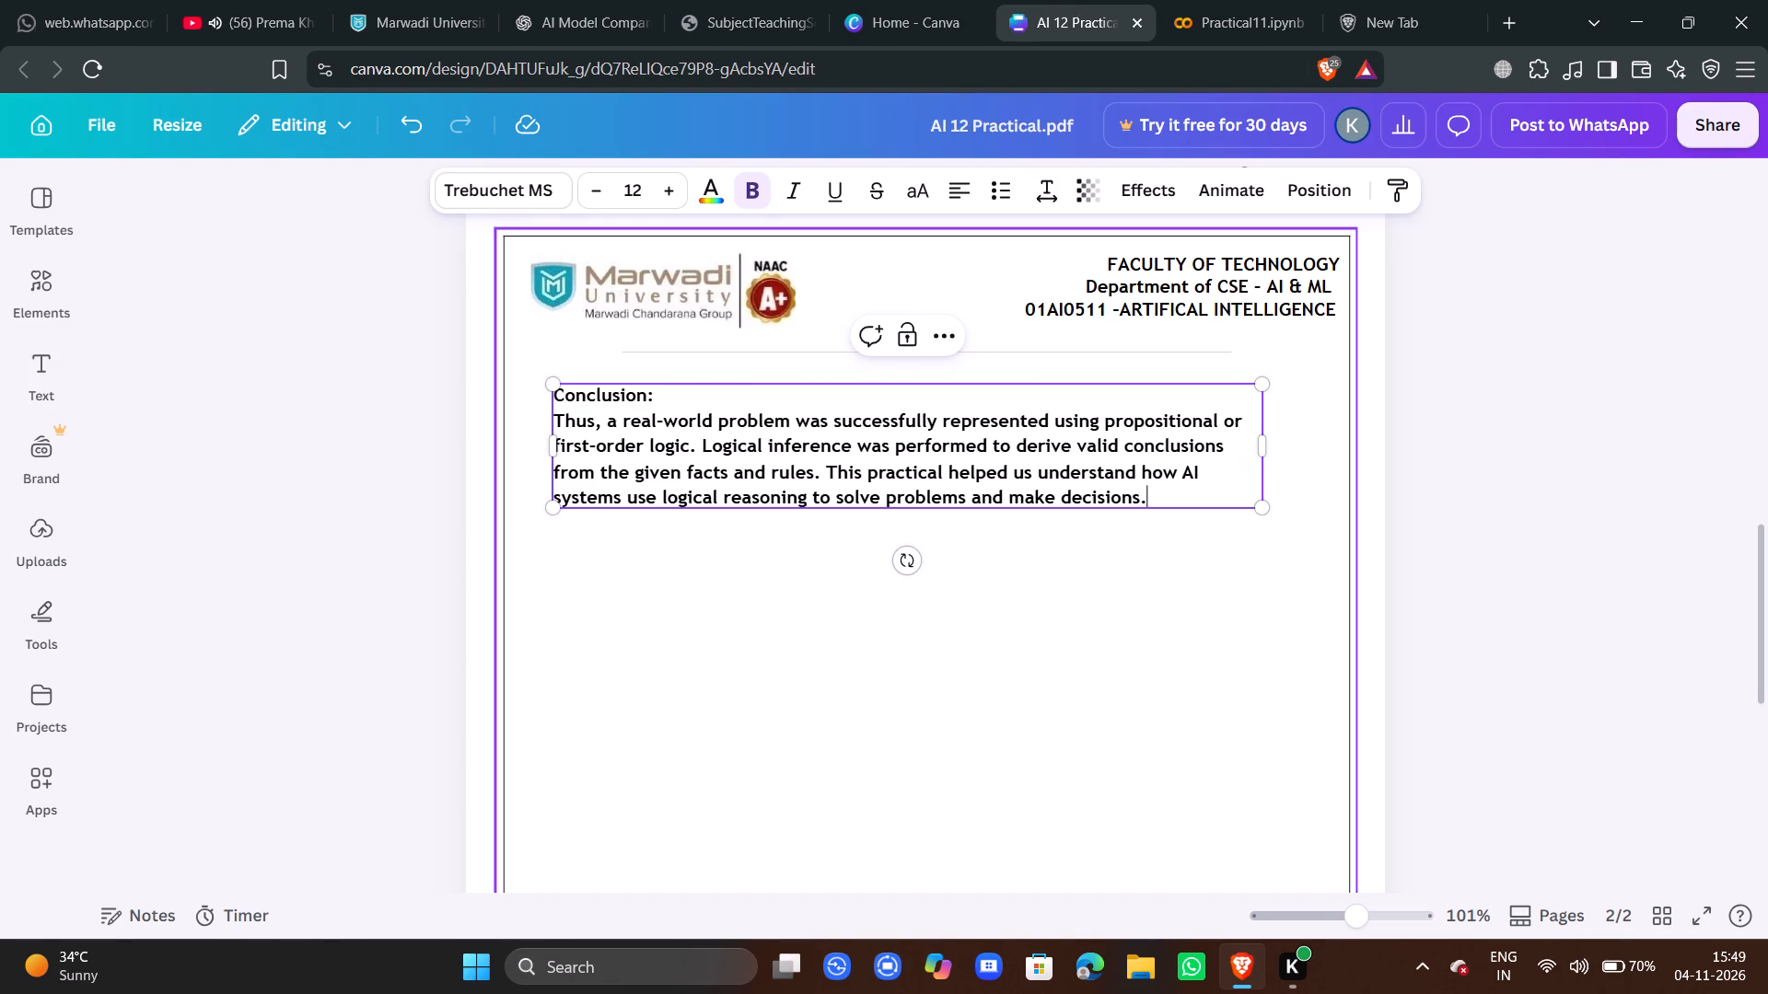
pyautogui.click(1153, 589)
# Add a text box on page 1 by pasting the copied text, and replace its content with "OUTPUT:".
pyautogui.scroll(5, 1153, 589)
pyautogui.scroll(-1, 1153, 589)
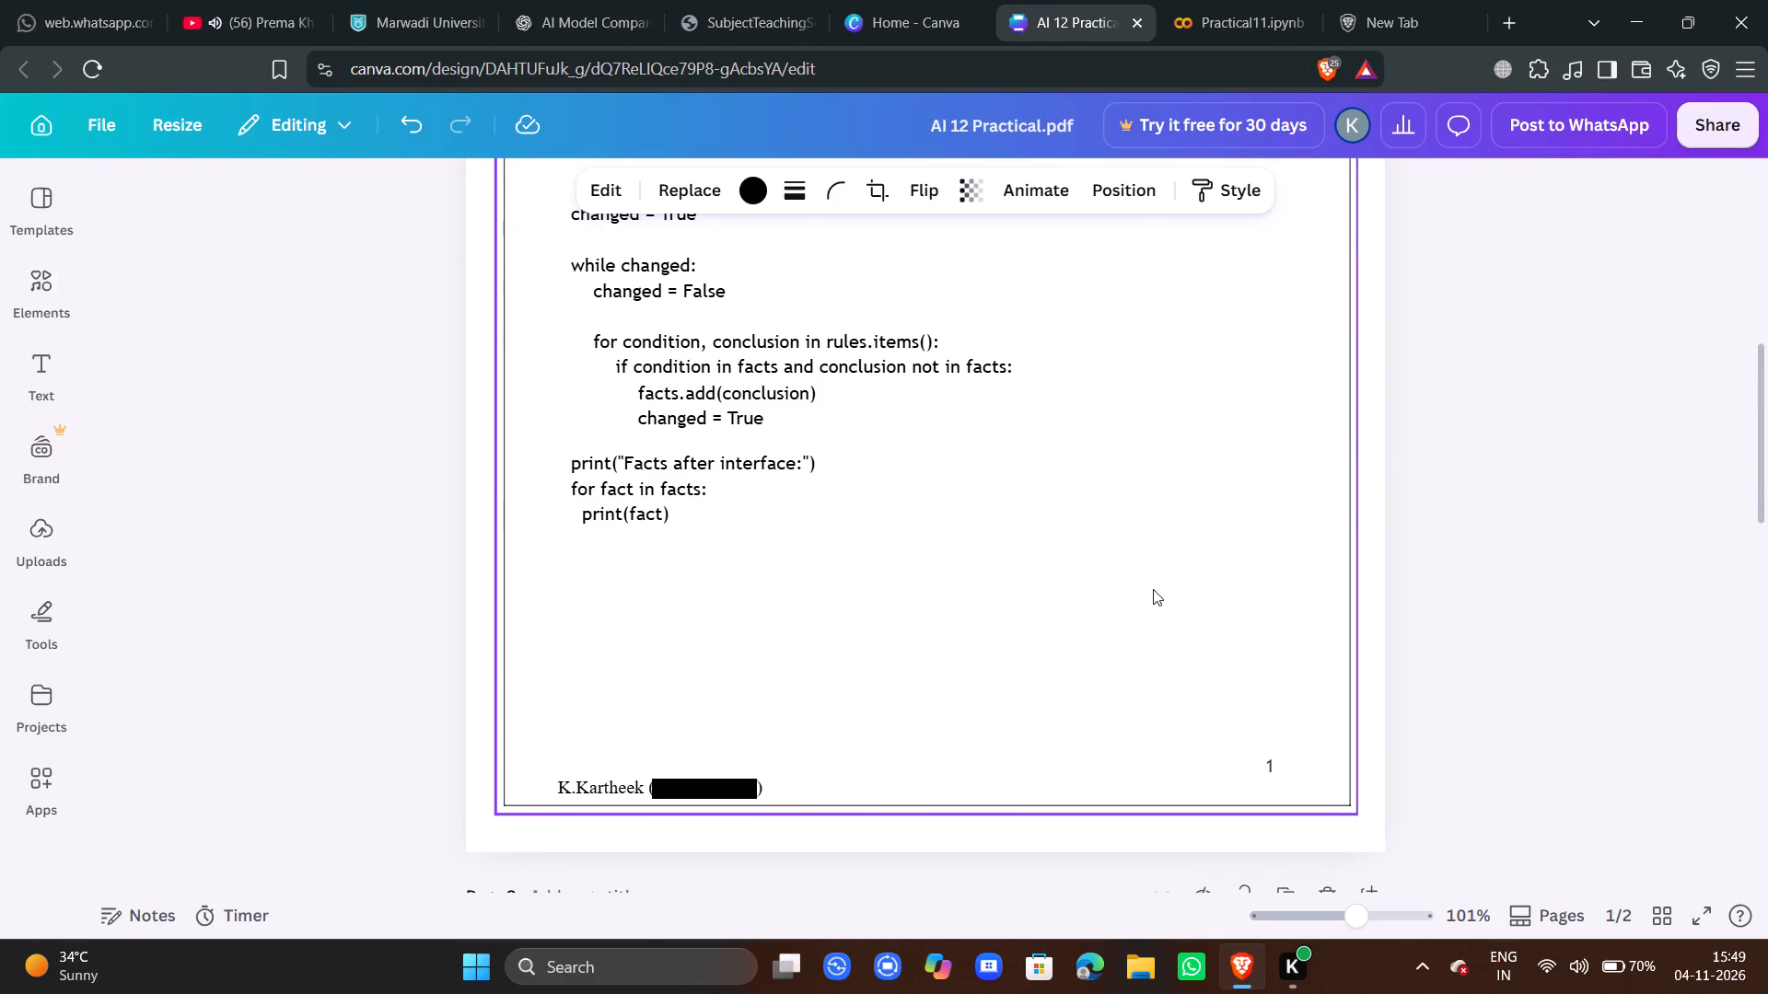
pyautogui.click(688, 565)
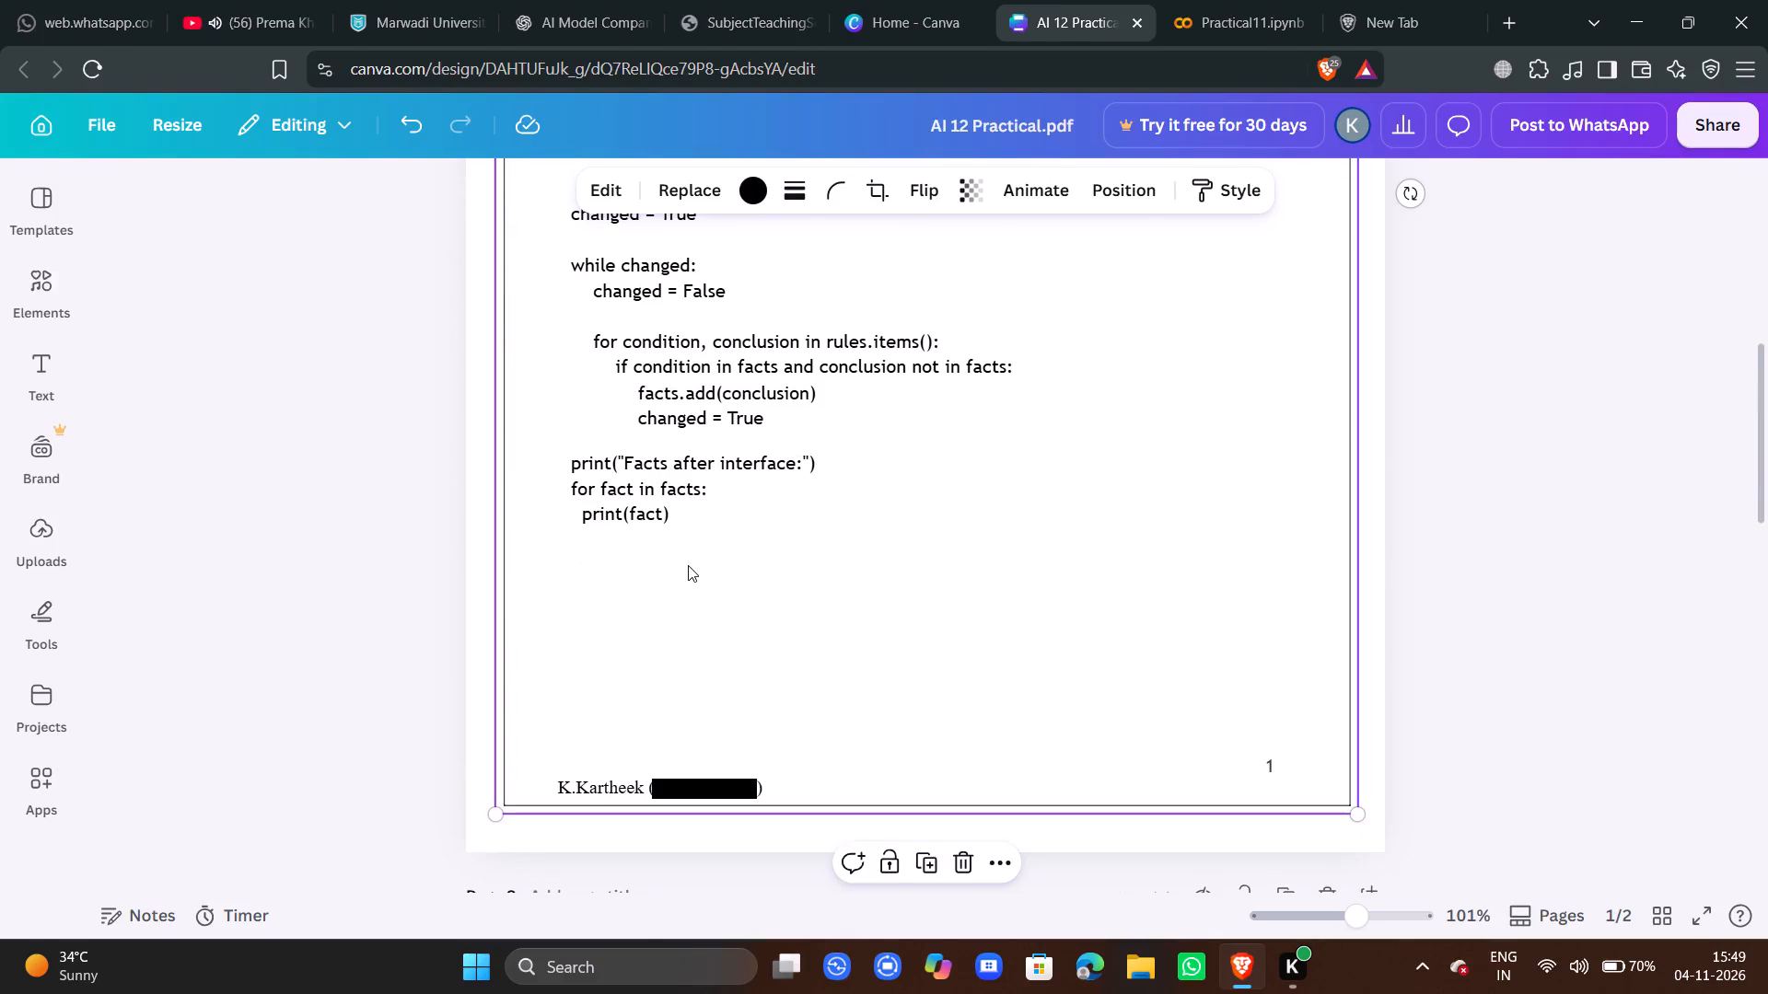
pyautogui.hotkey('ctrl', 'v')
pyautogui.click(688, 565)
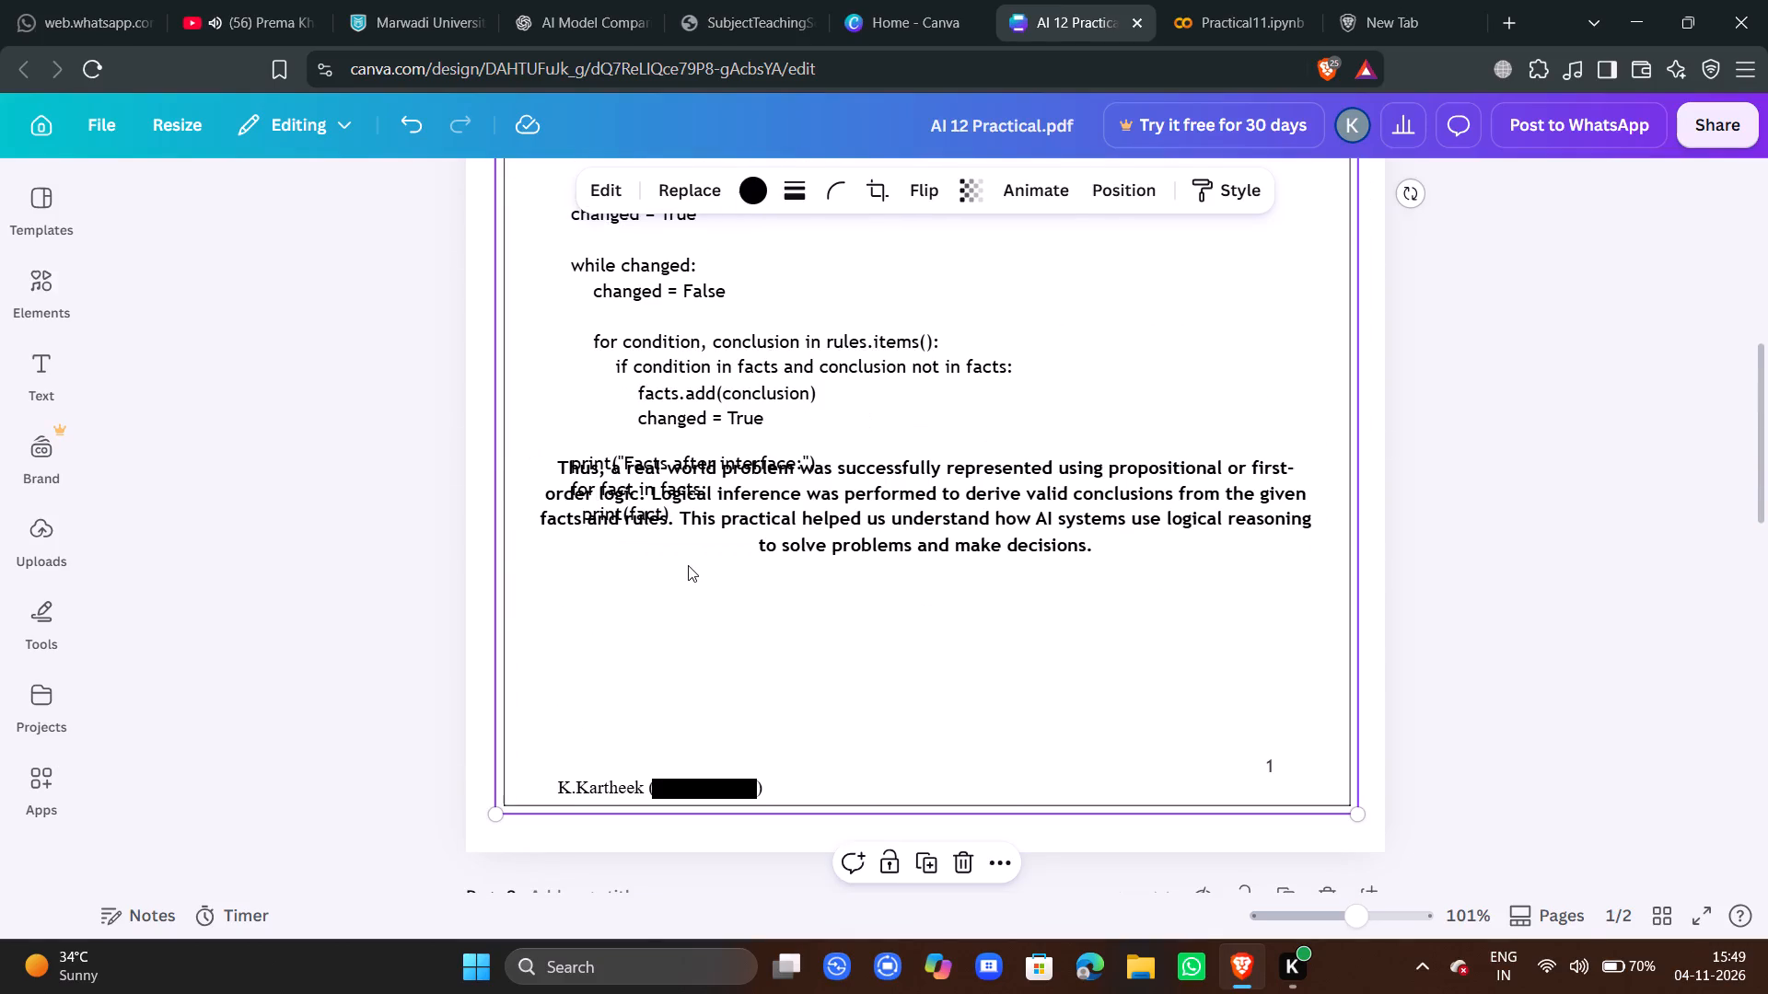
pyautogui.click(879, 546)
pyautogui.doubleClick(879, 546)
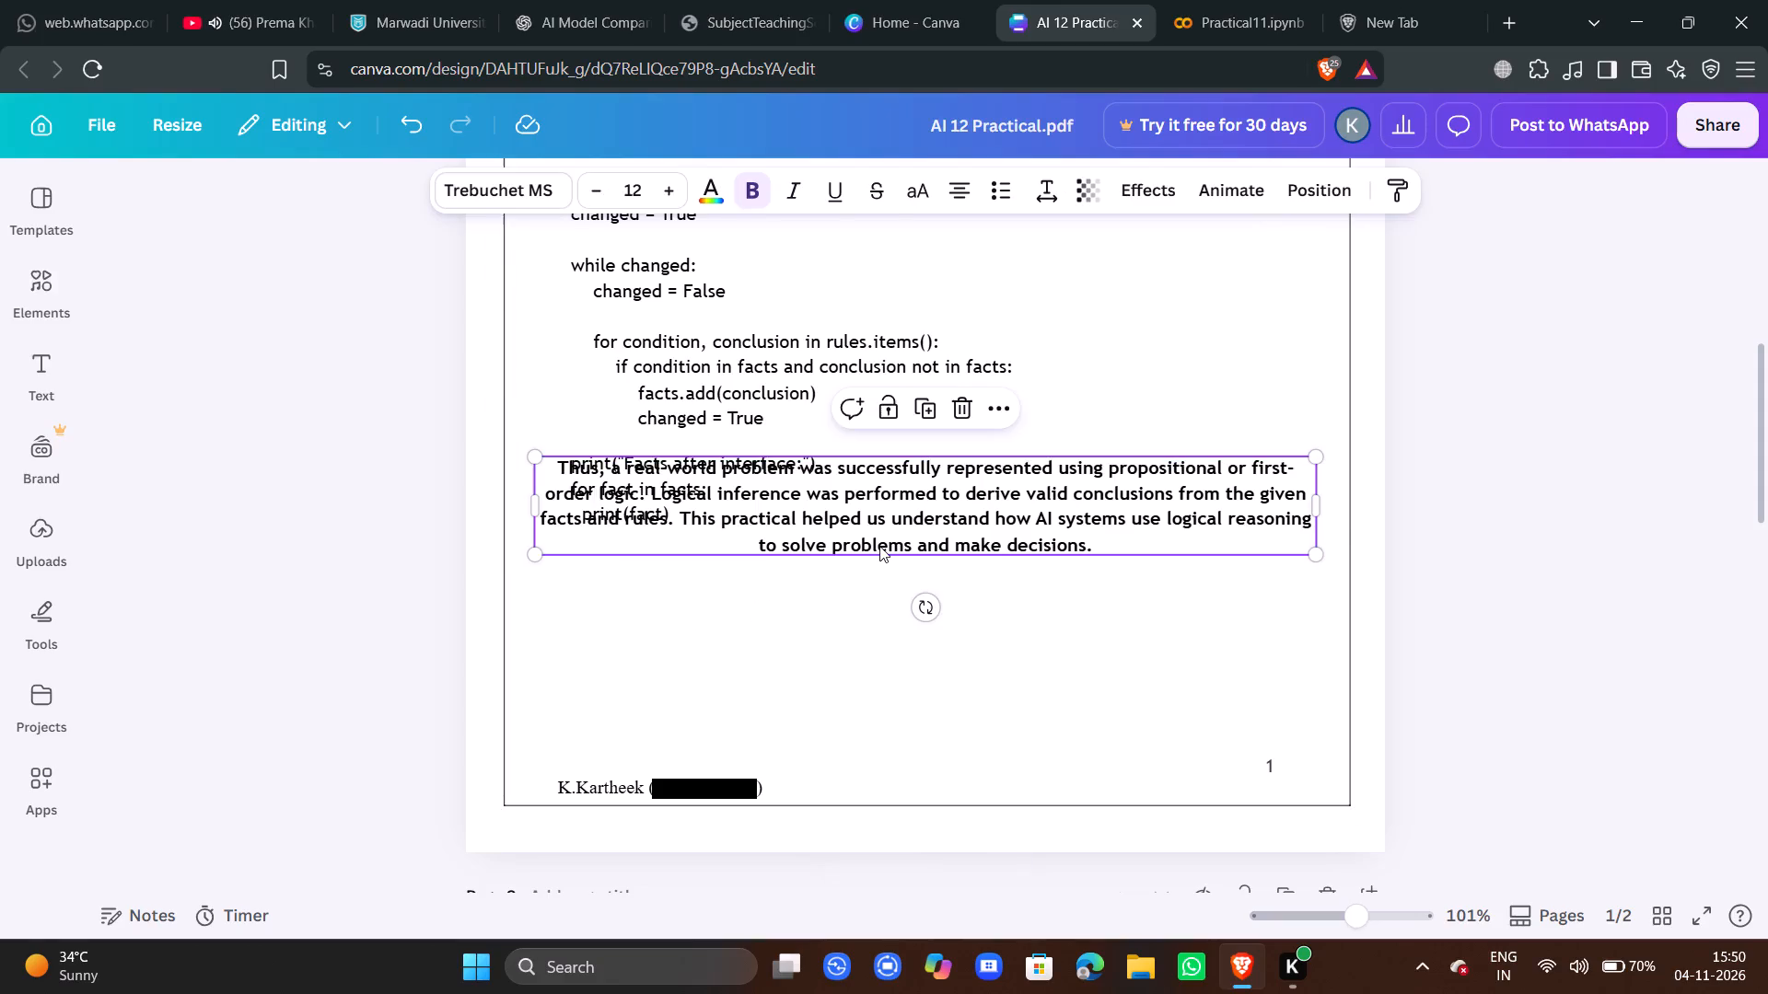
pyautogui.click(879, 546)
pyautogui.doubleClick(897, 503)
pyautogui.click(897, 503)
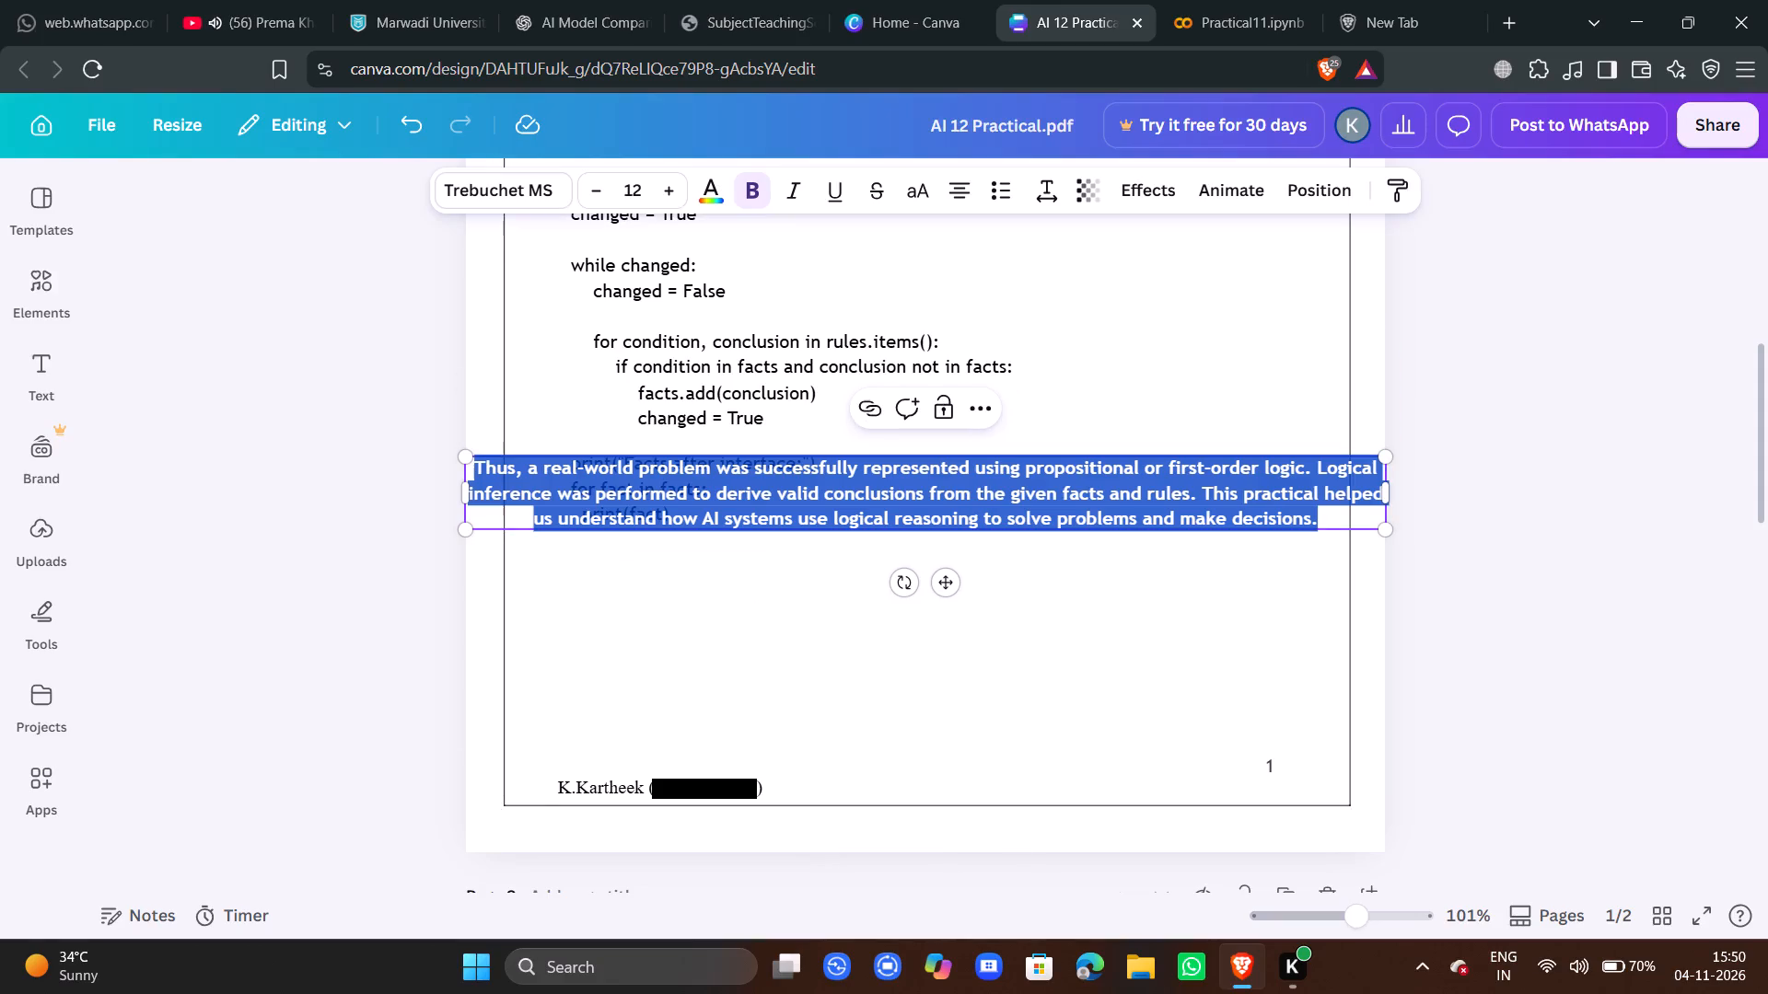
pyautogui.press('BackSpace')
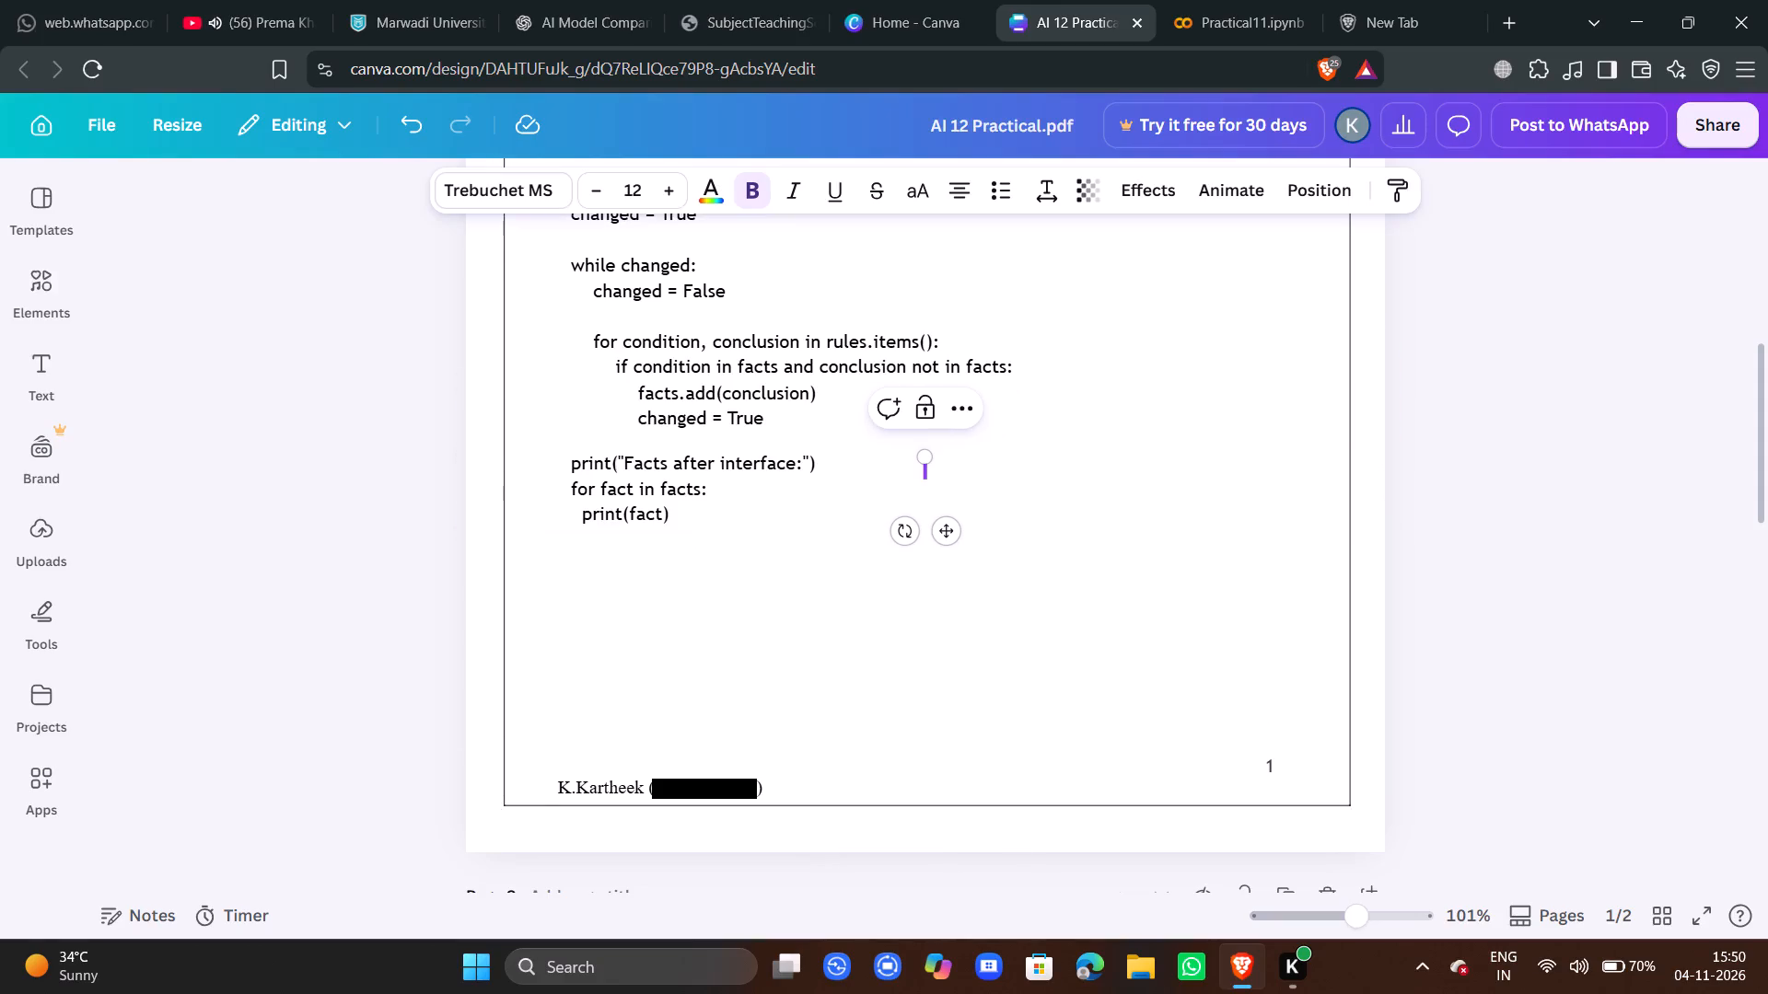
pyautogui.hotkey('shift', 'o')
pyautogui.write('UTPUT')
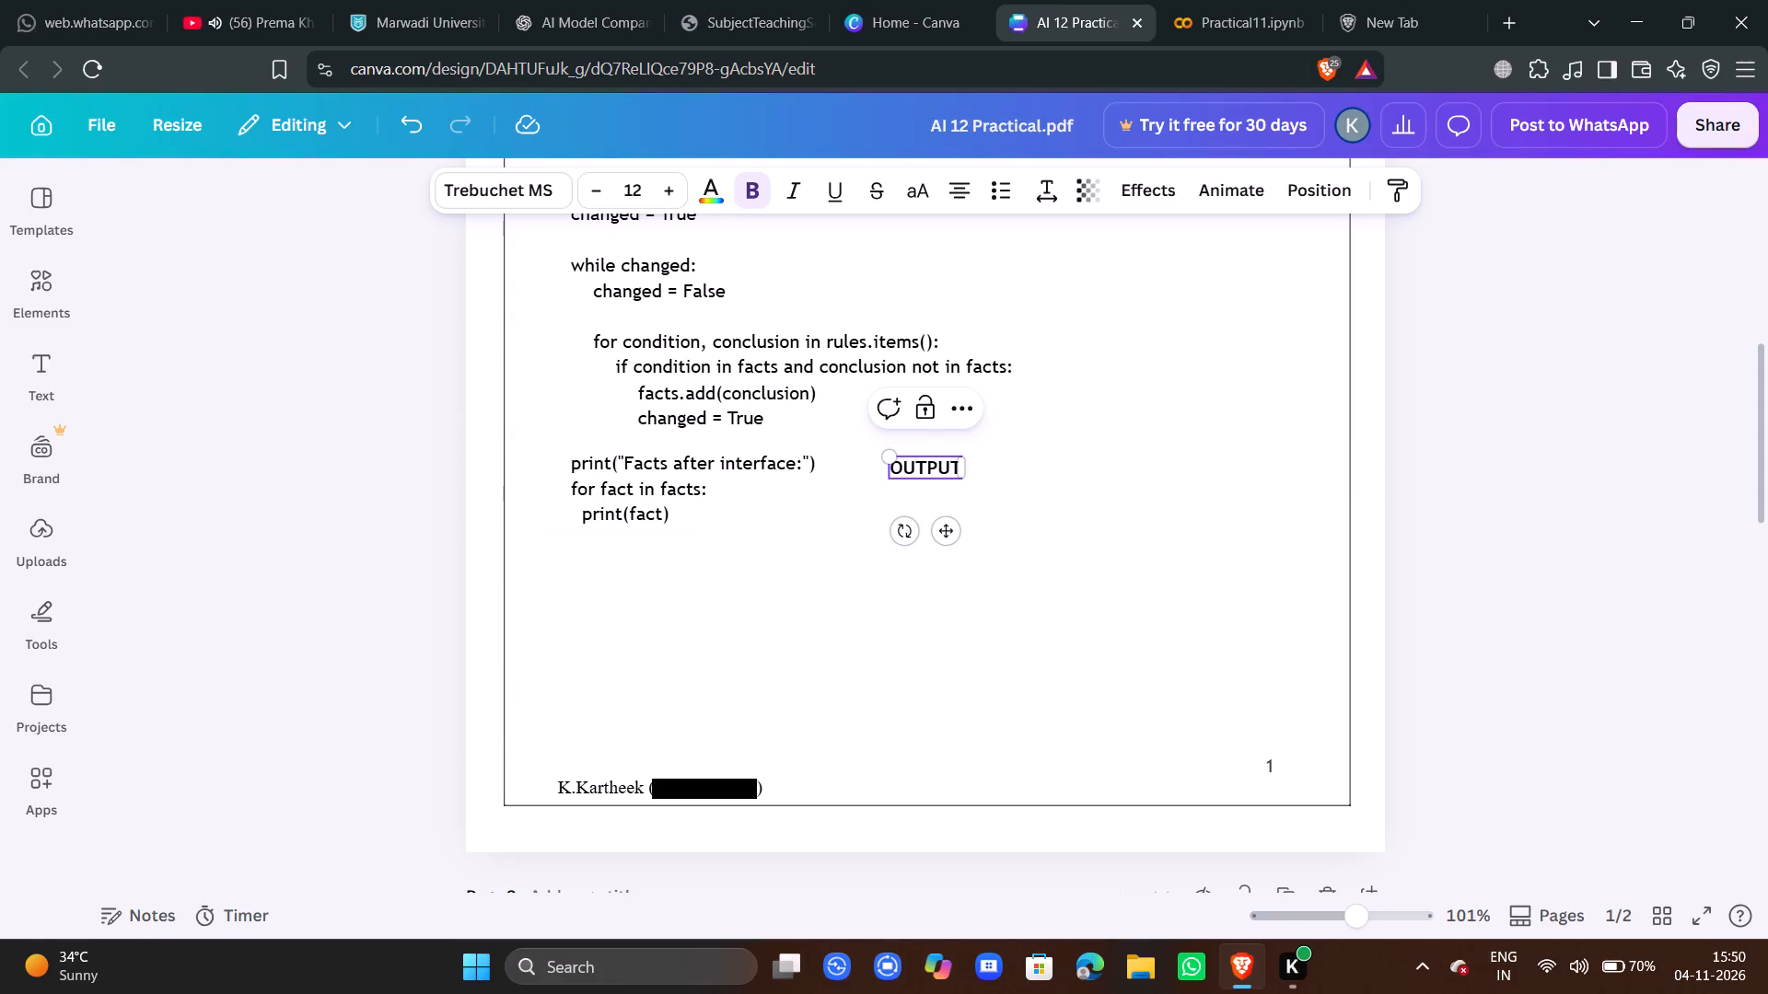
pyautogui.hotkey('shift', ':')
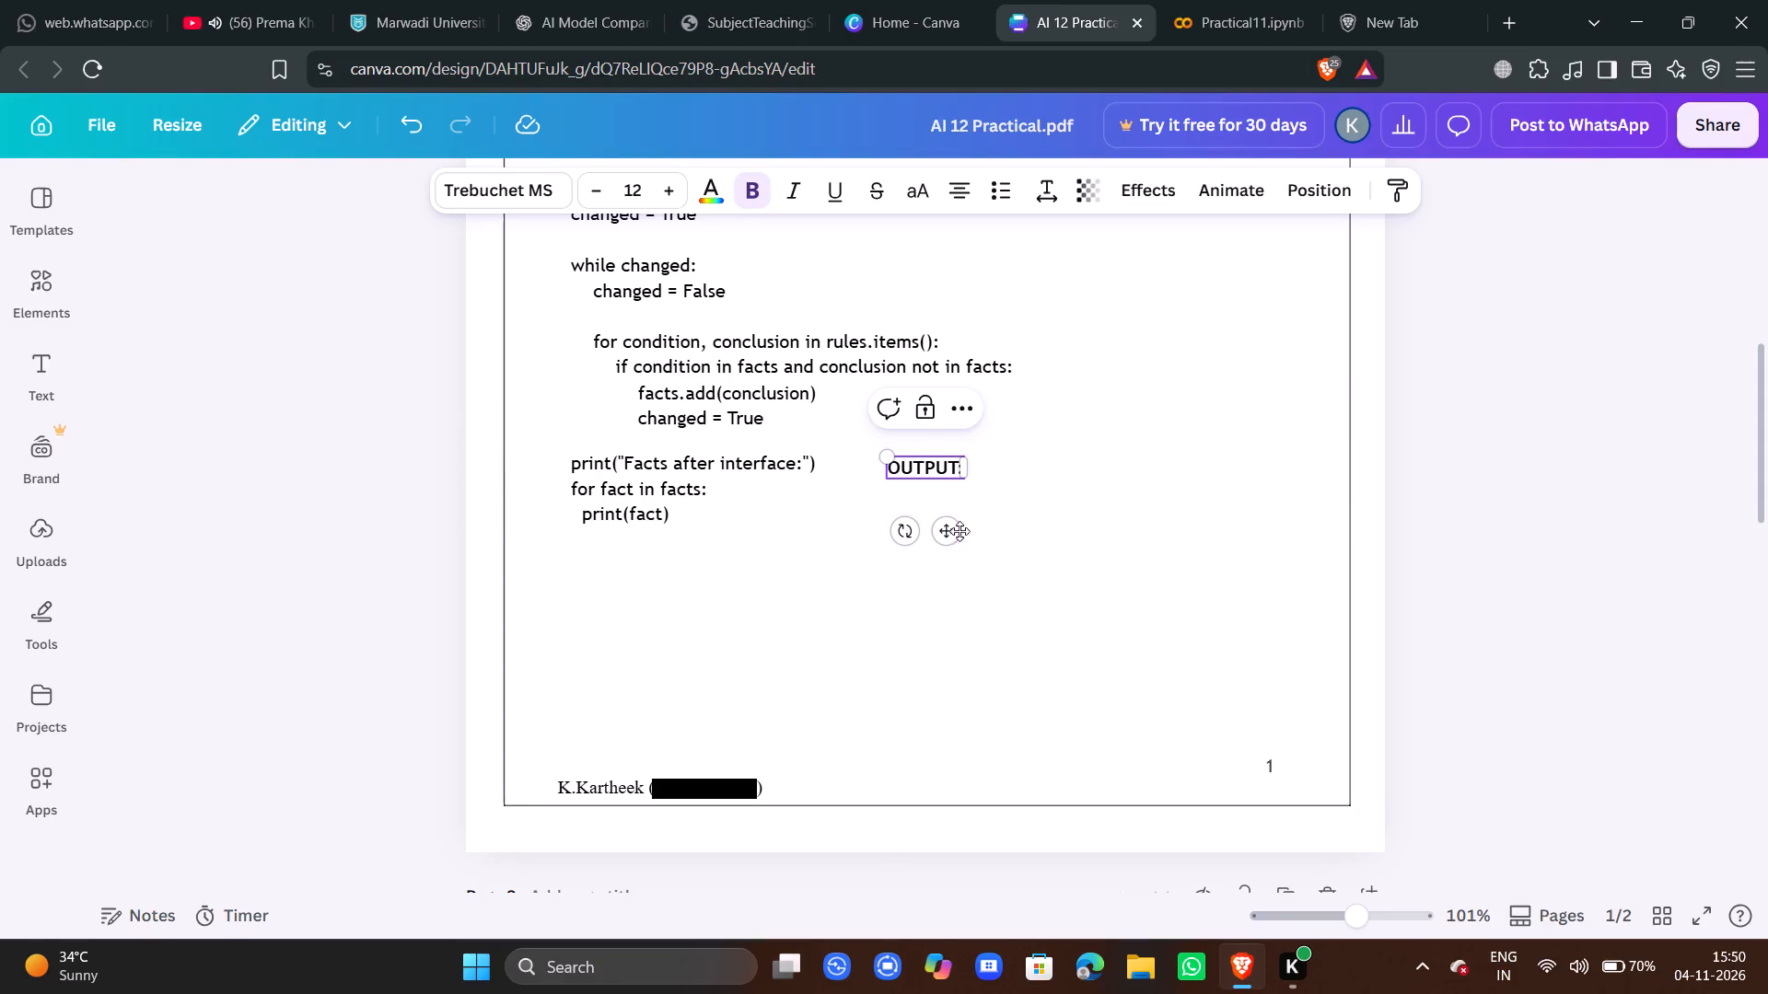
# Move the "OUTPUT:" heading just below the print(fact) line, aligned with the code's left edge.
pyautogui.moveTo(950, 520); pyautogui.dragTo(637, 626)
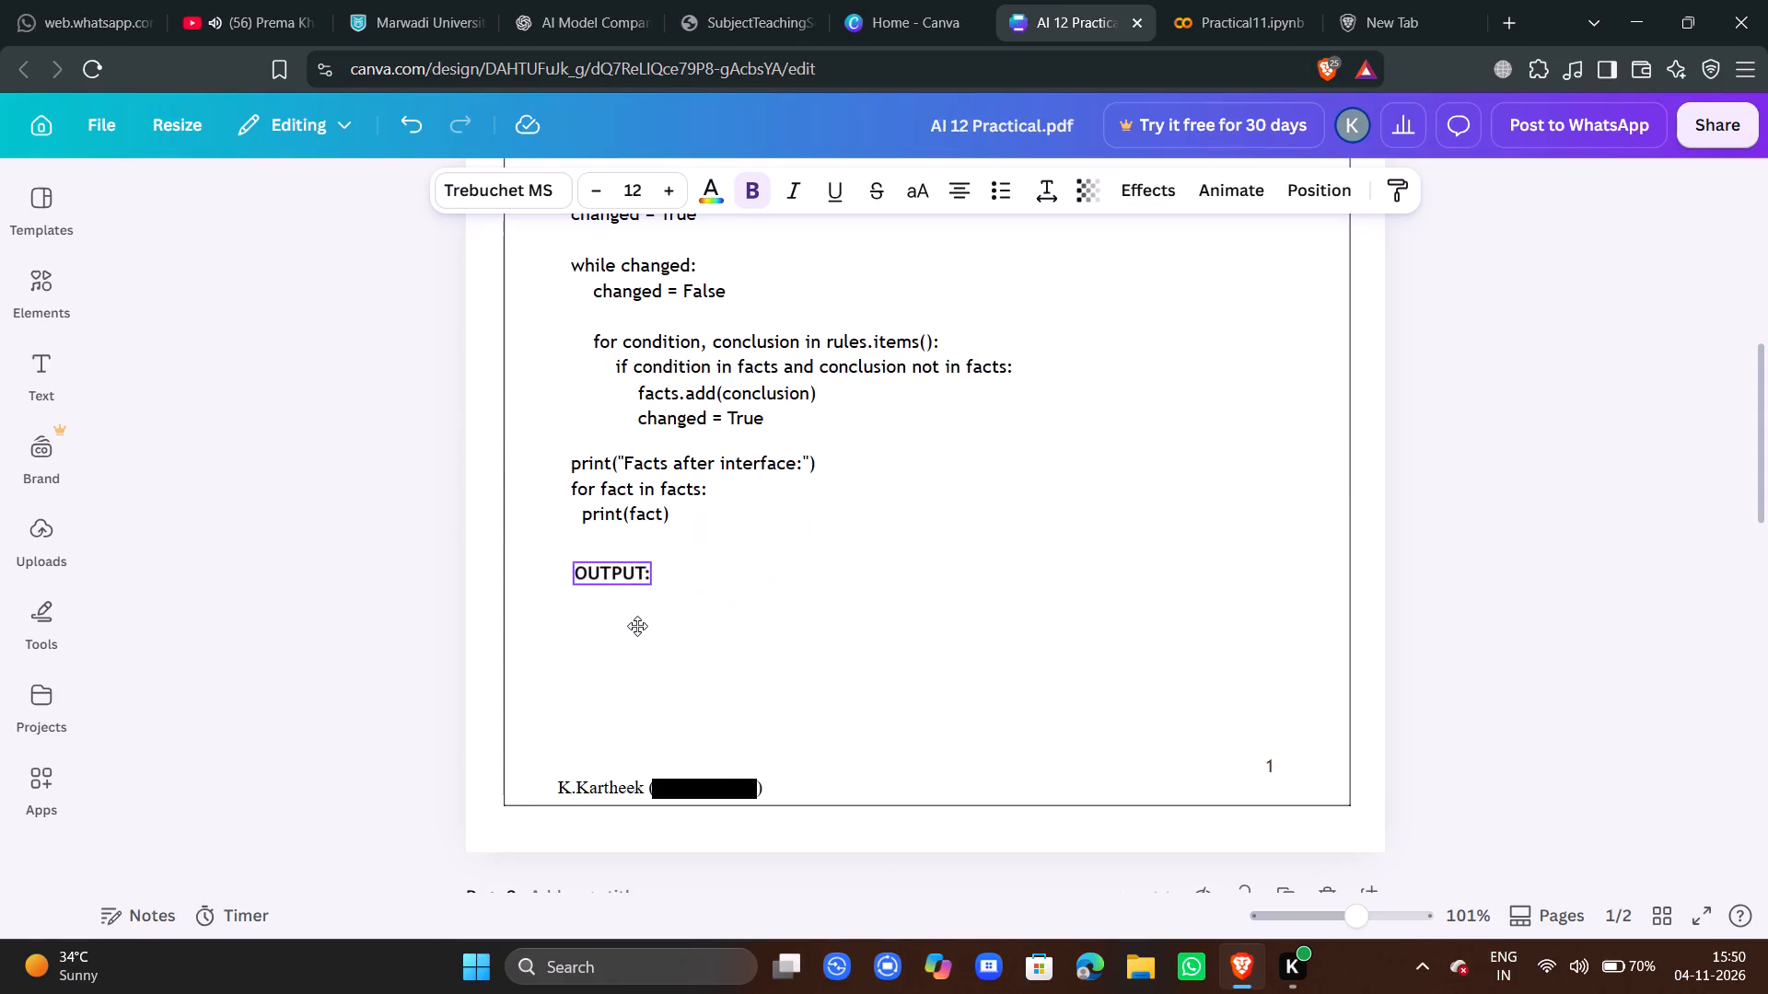
pyautogui.moveTo(637, 626); pyautogui.dragTo(631, 617)
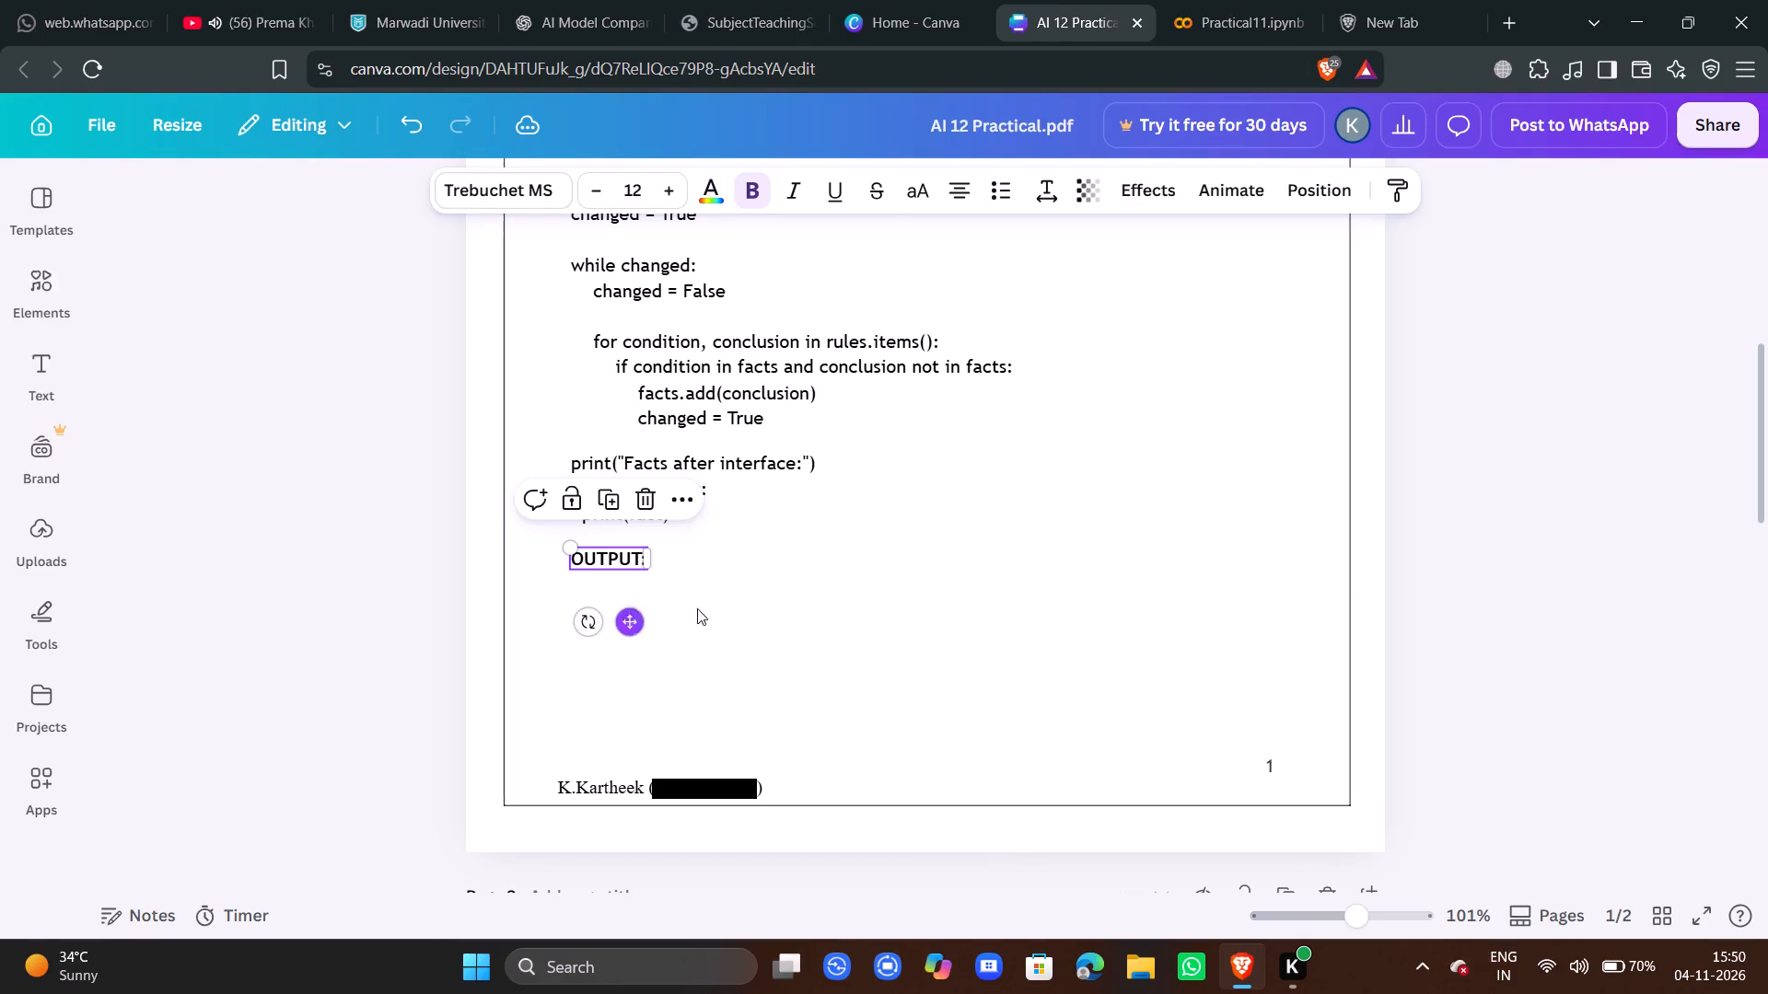
pyautogui.click(955, 600)
# Copy the printed output beginning "Facts after interface:" from the Practical11.ipynb Colab notebook and paste it onto page 1 of the Canva design.
pyautogui.click(1266, 0)
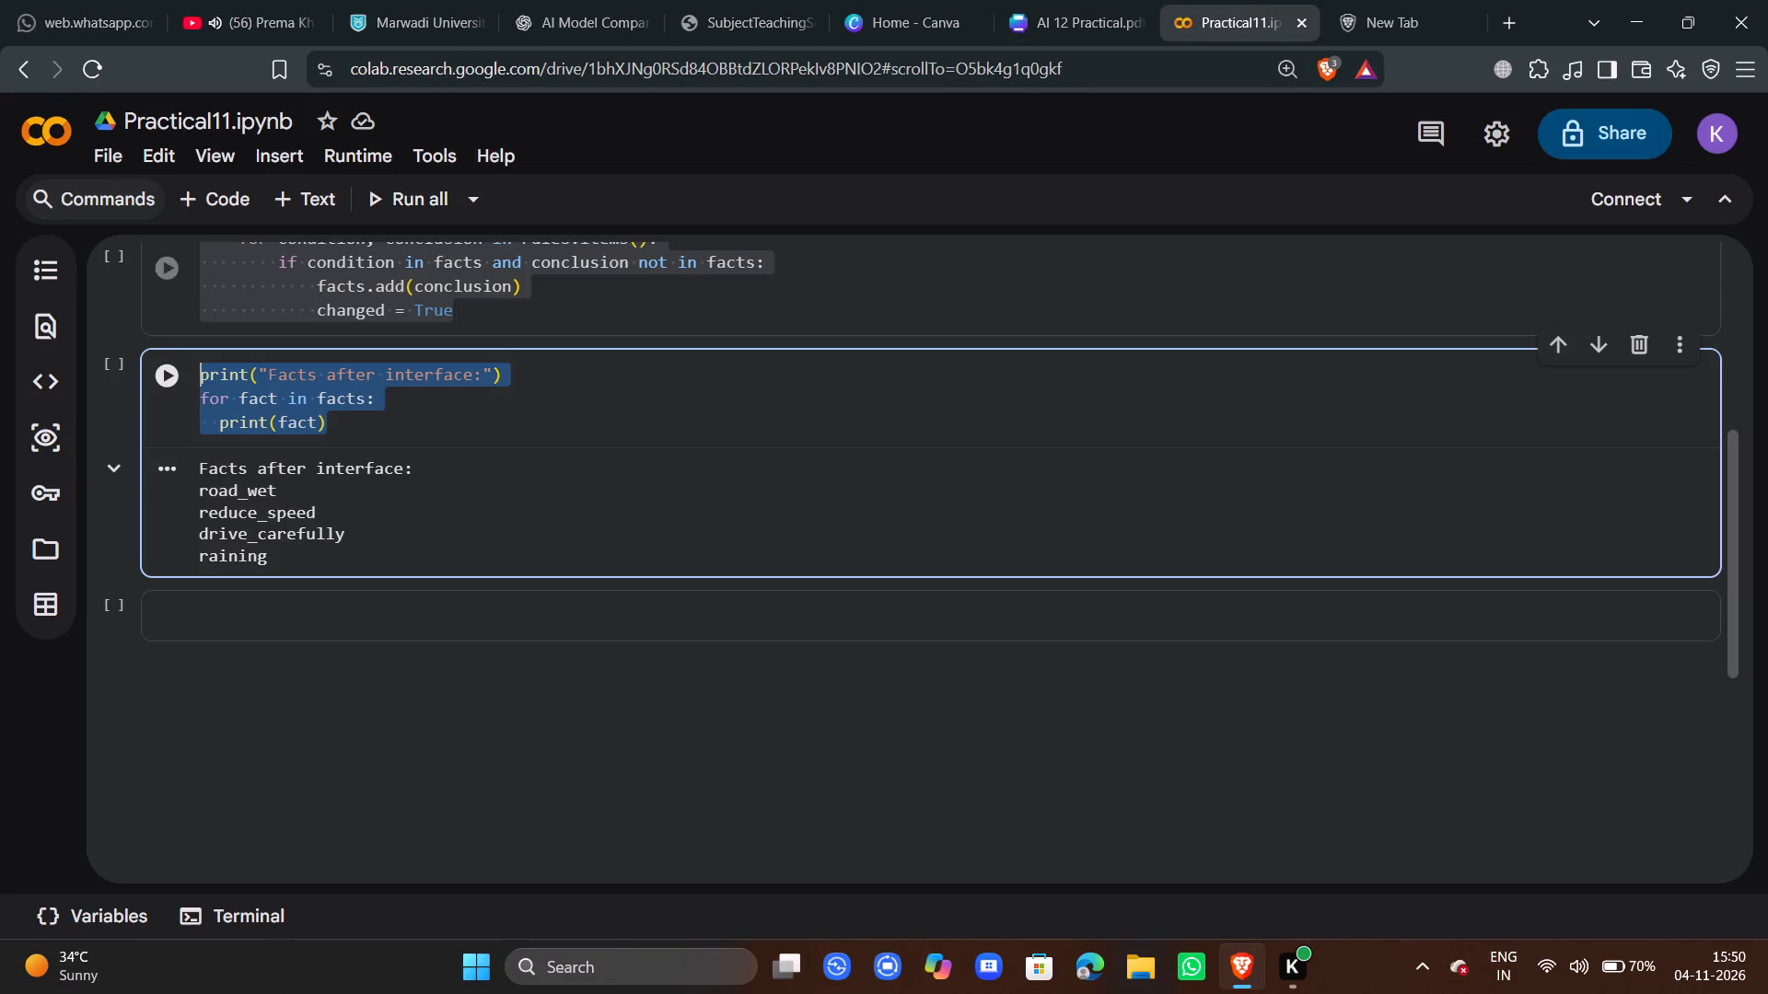
pyautogui.click(352, 563)
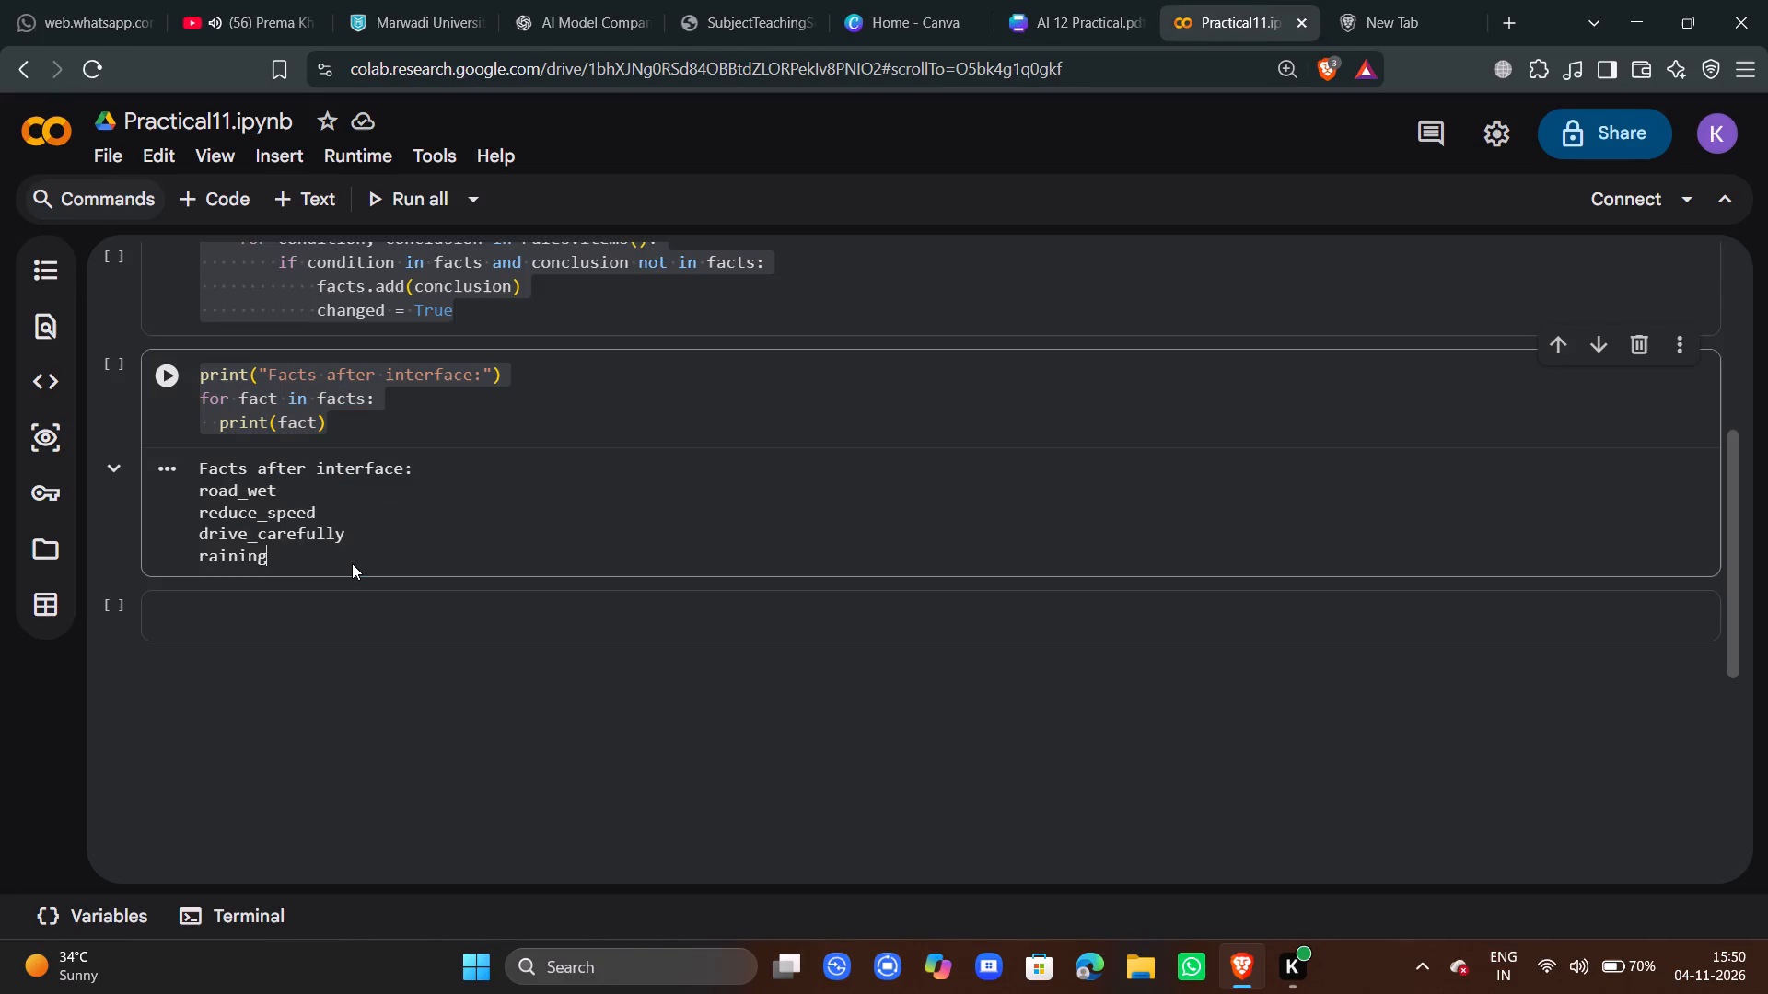
pyautogui.moveTo(352, 563); pyautogui.dragTo(198, 477)
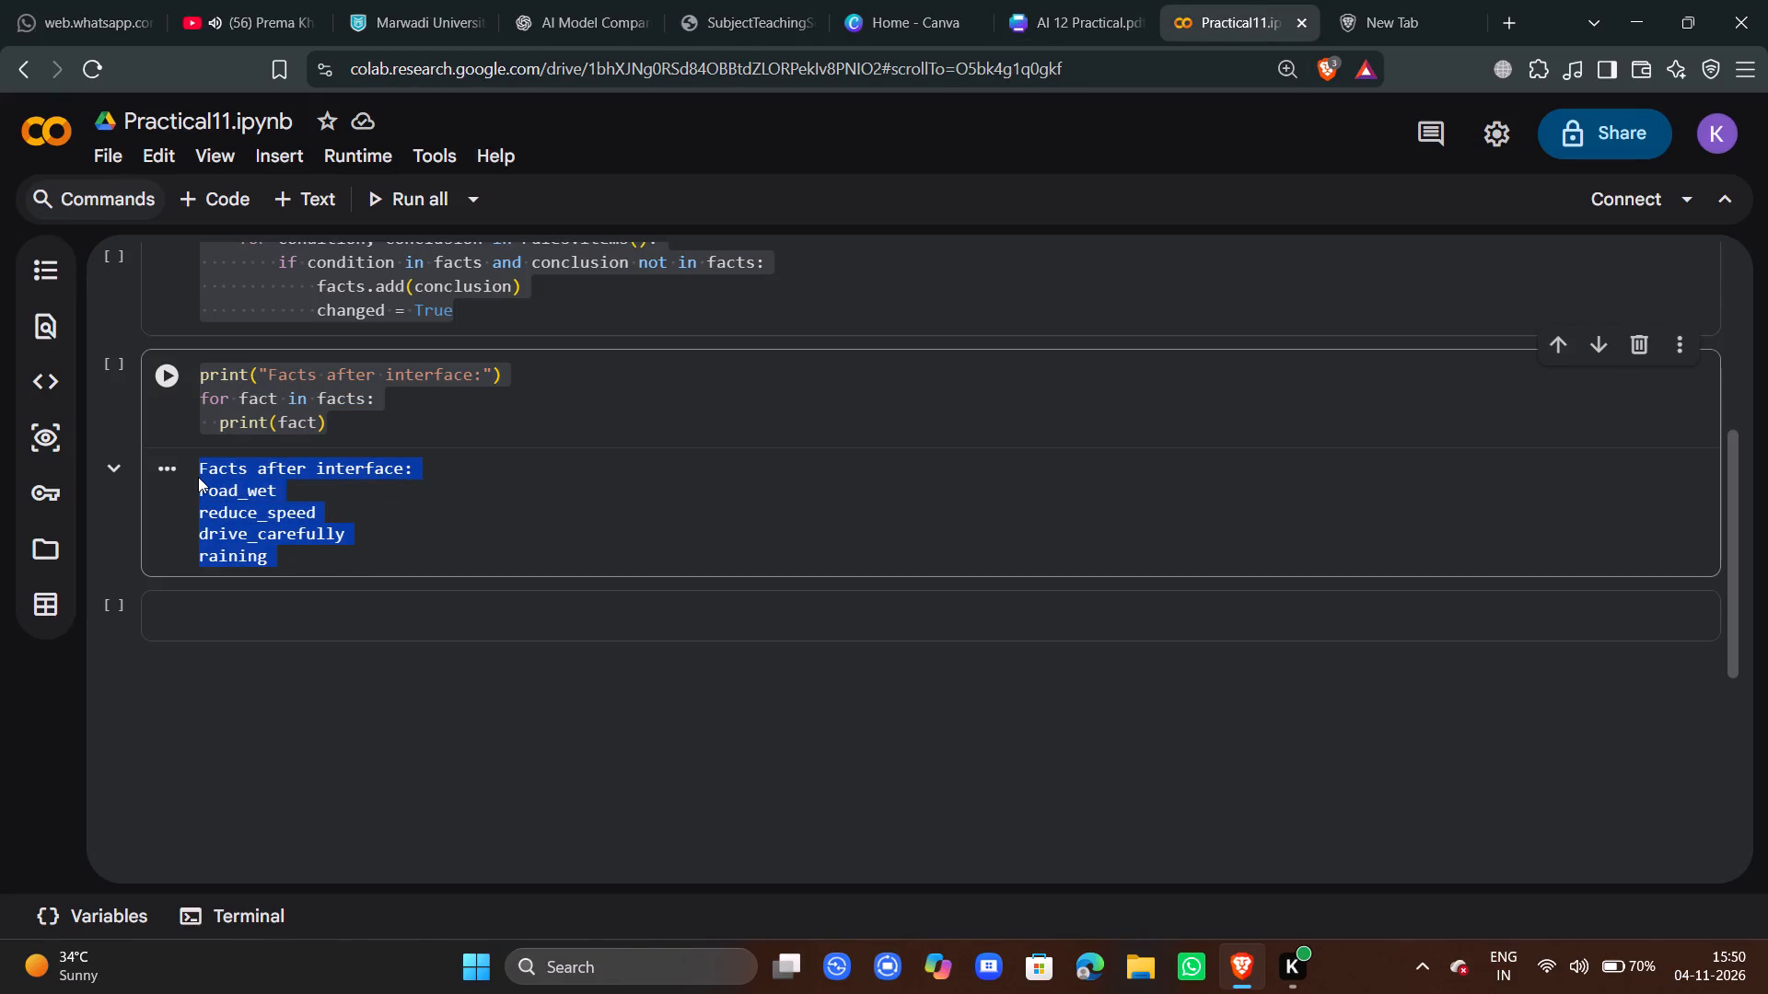
pyautogui.hotkey('ctrl', 'c')
pyautogui.click(1031, 0)
pyautogui.click(653, 722)
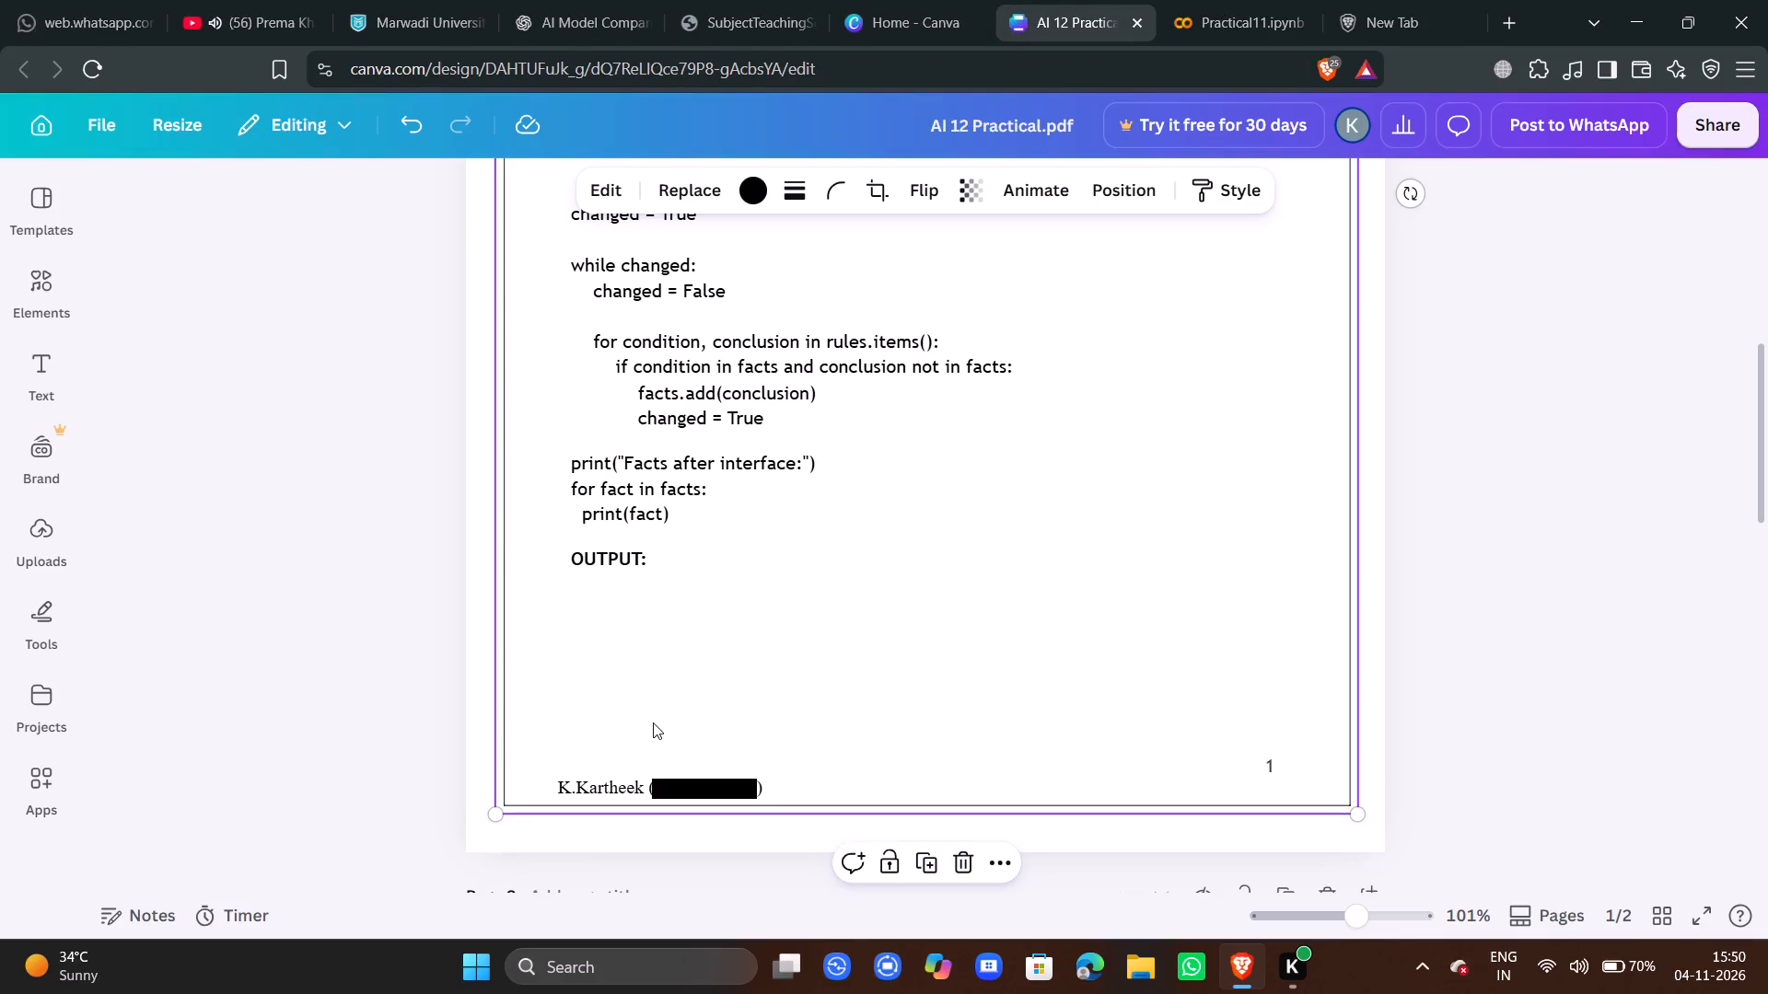
pyautogui.hotkey('ctrl', 'v')
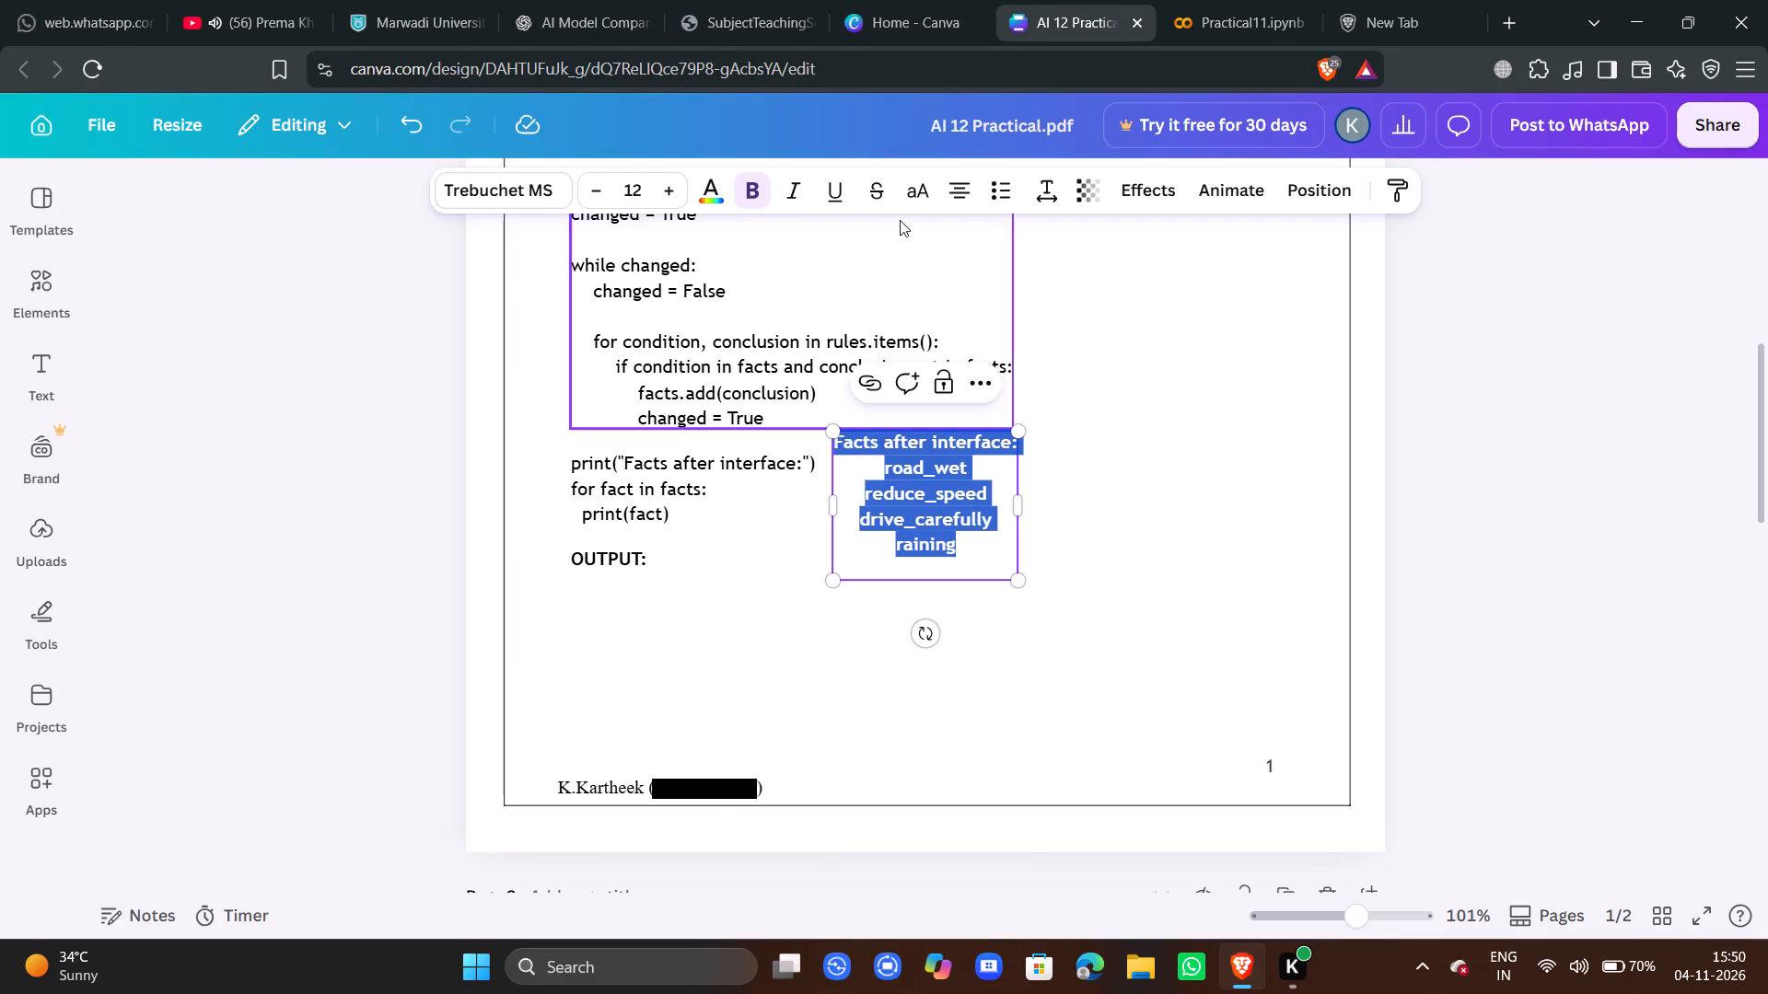
# Left-align the pasted output text.
pyautogui.click(977, 202)
pyautogui.click(969, 198)
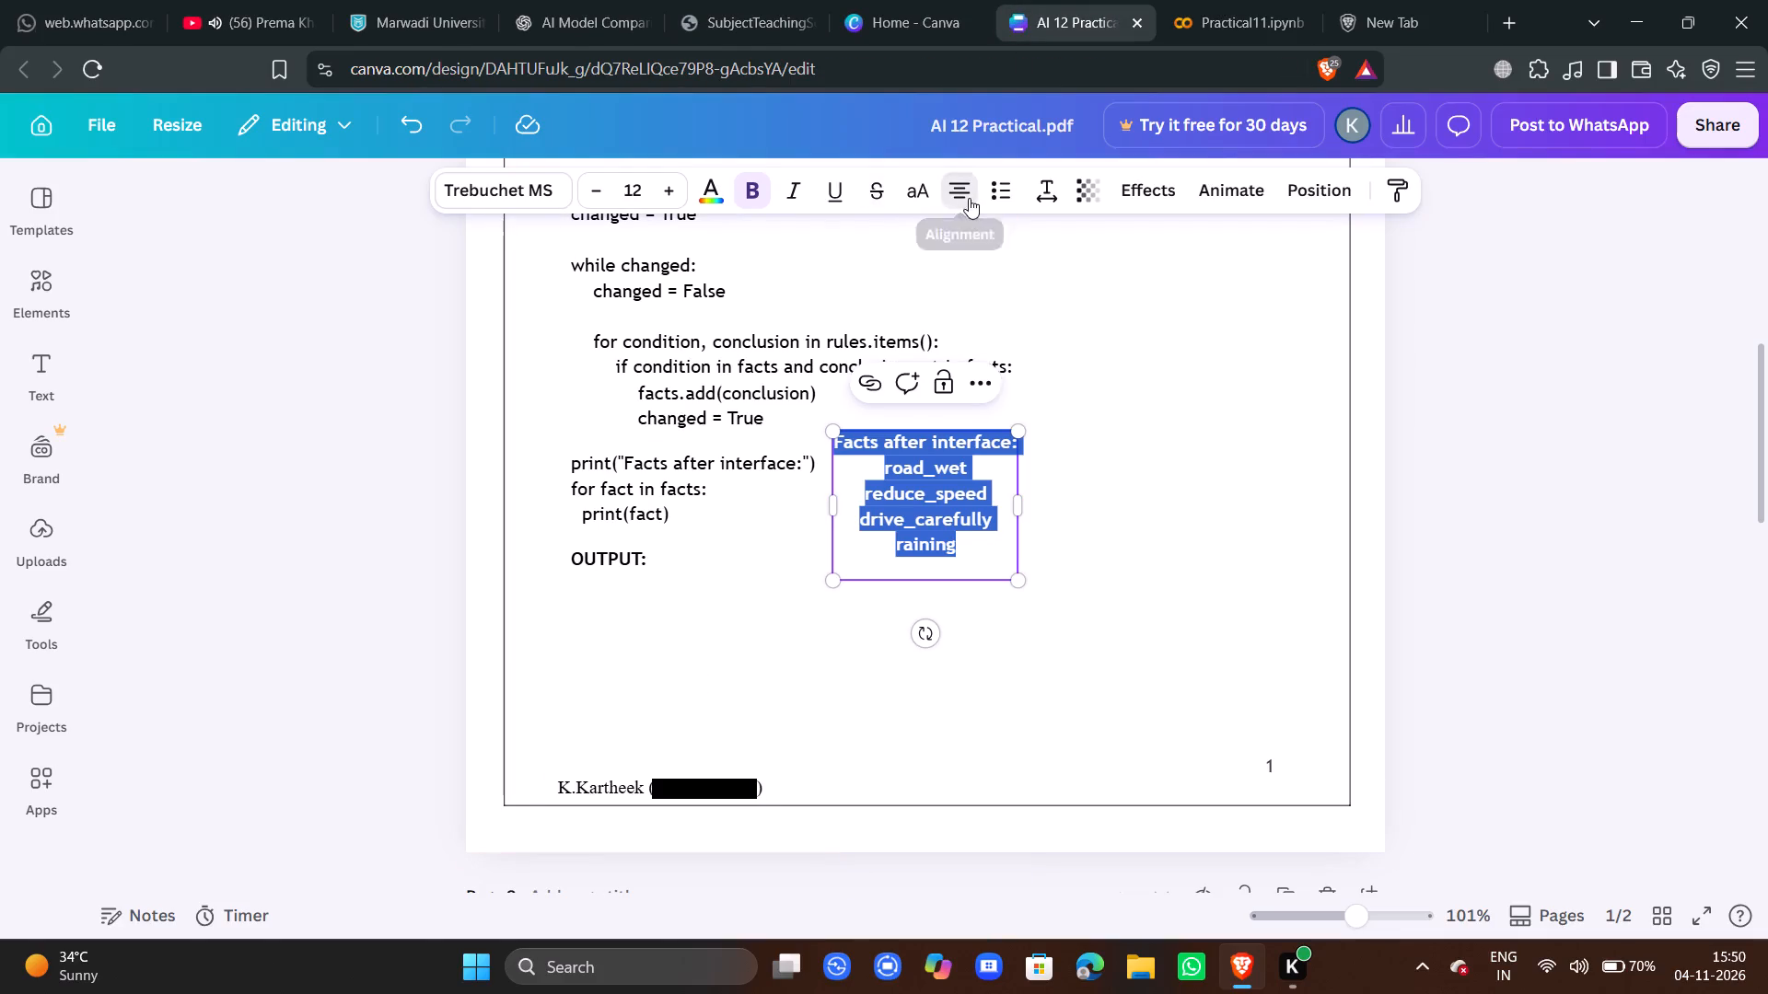
pyautogui.click(1096, 594)
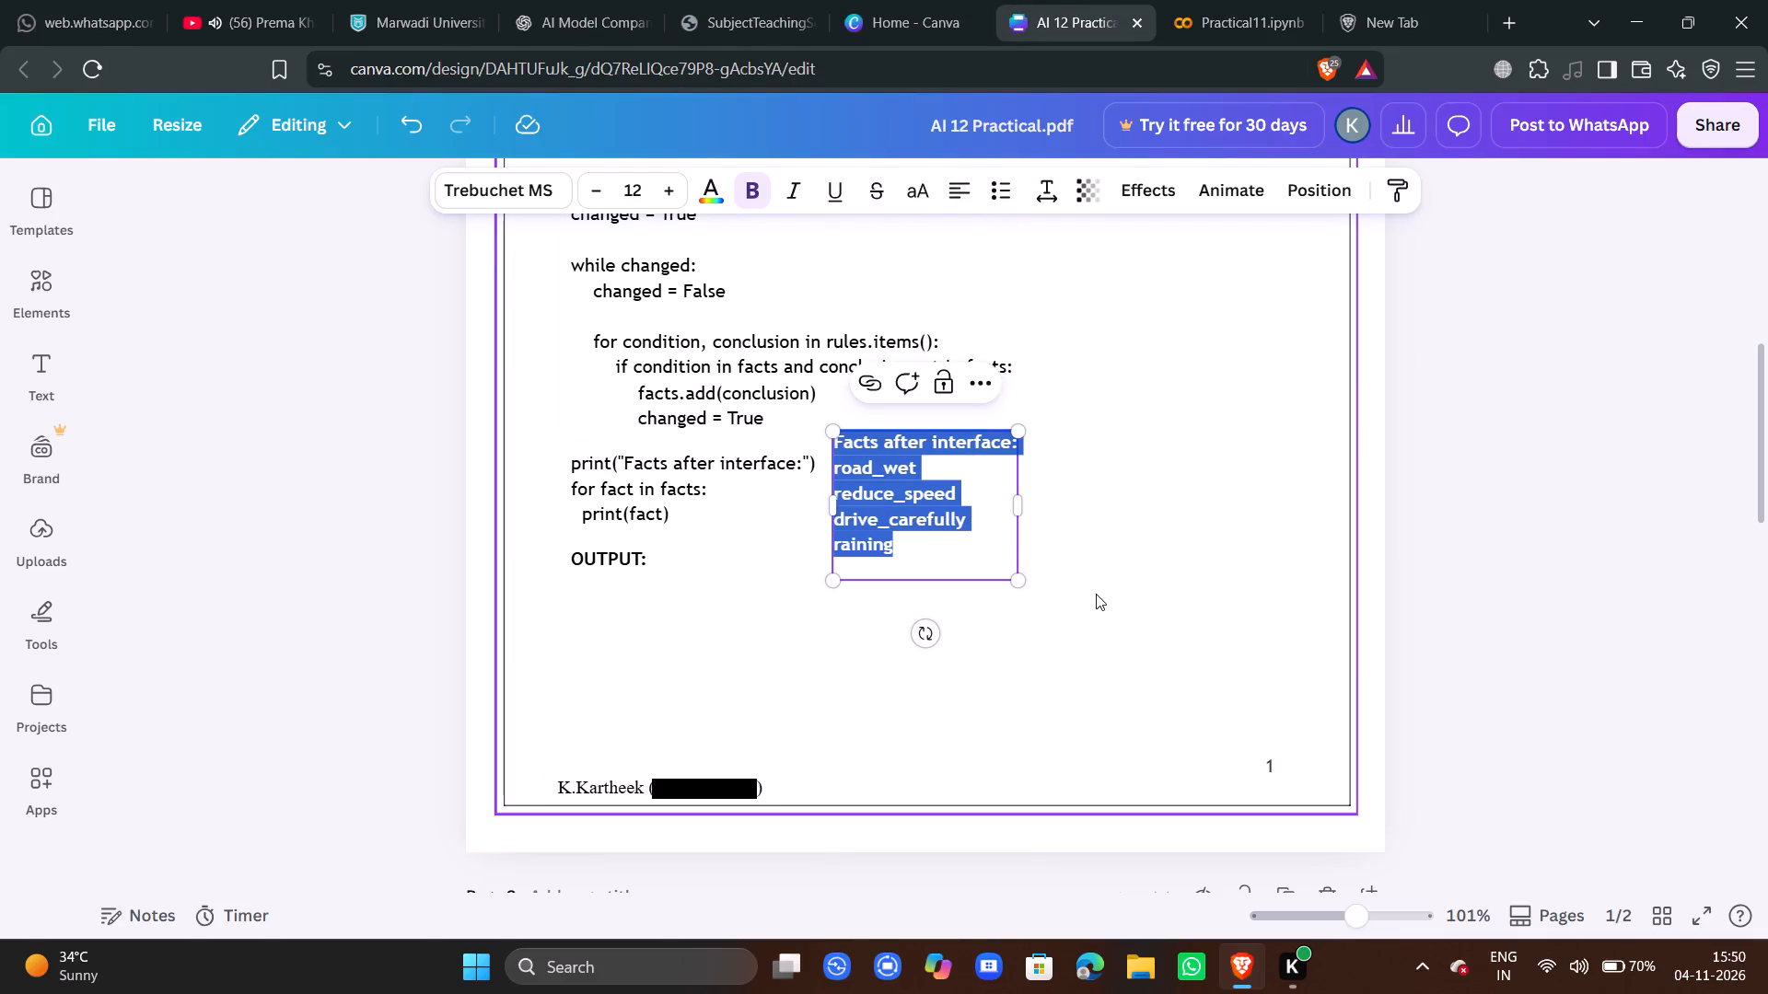
# Place the output text beneath the "OUTPUT:" heading and remove its bold formatting.
pyautogui.click(1008, 515)
pyautogui.moveTo(1008, 515); pyautogui.dragTo(753, 668)
pyautogui.click(756, 178)
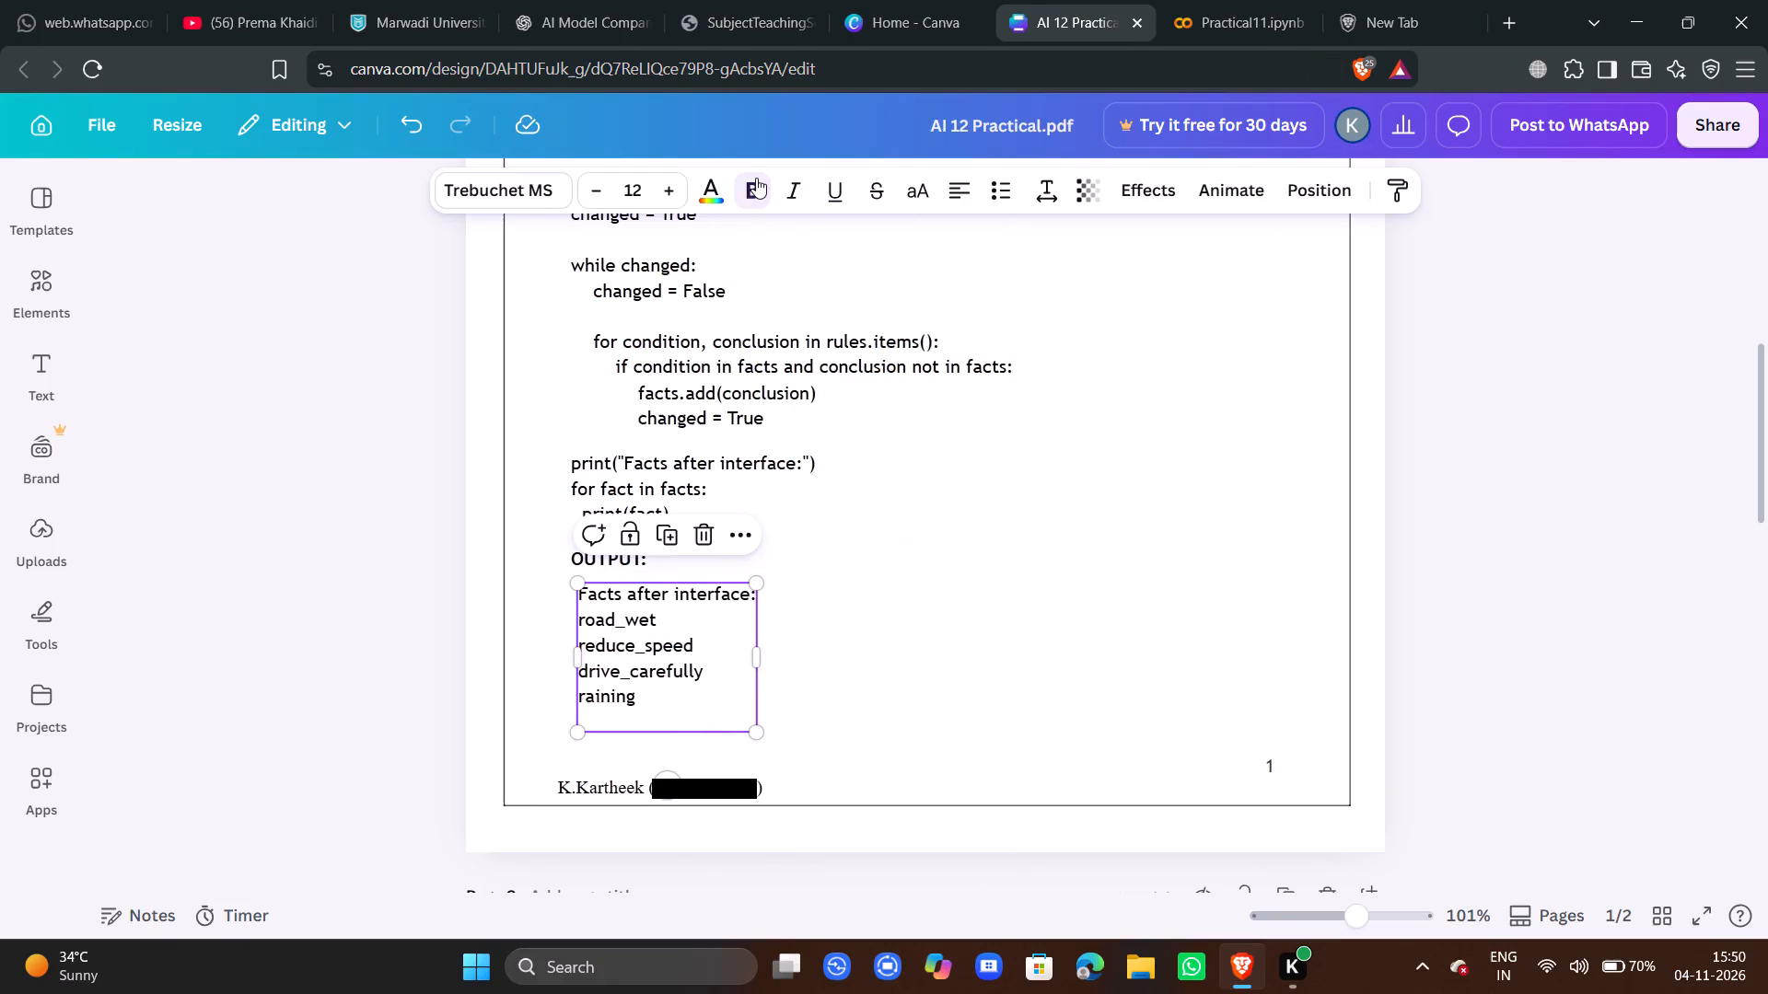
pyautogui.click(900, 614)
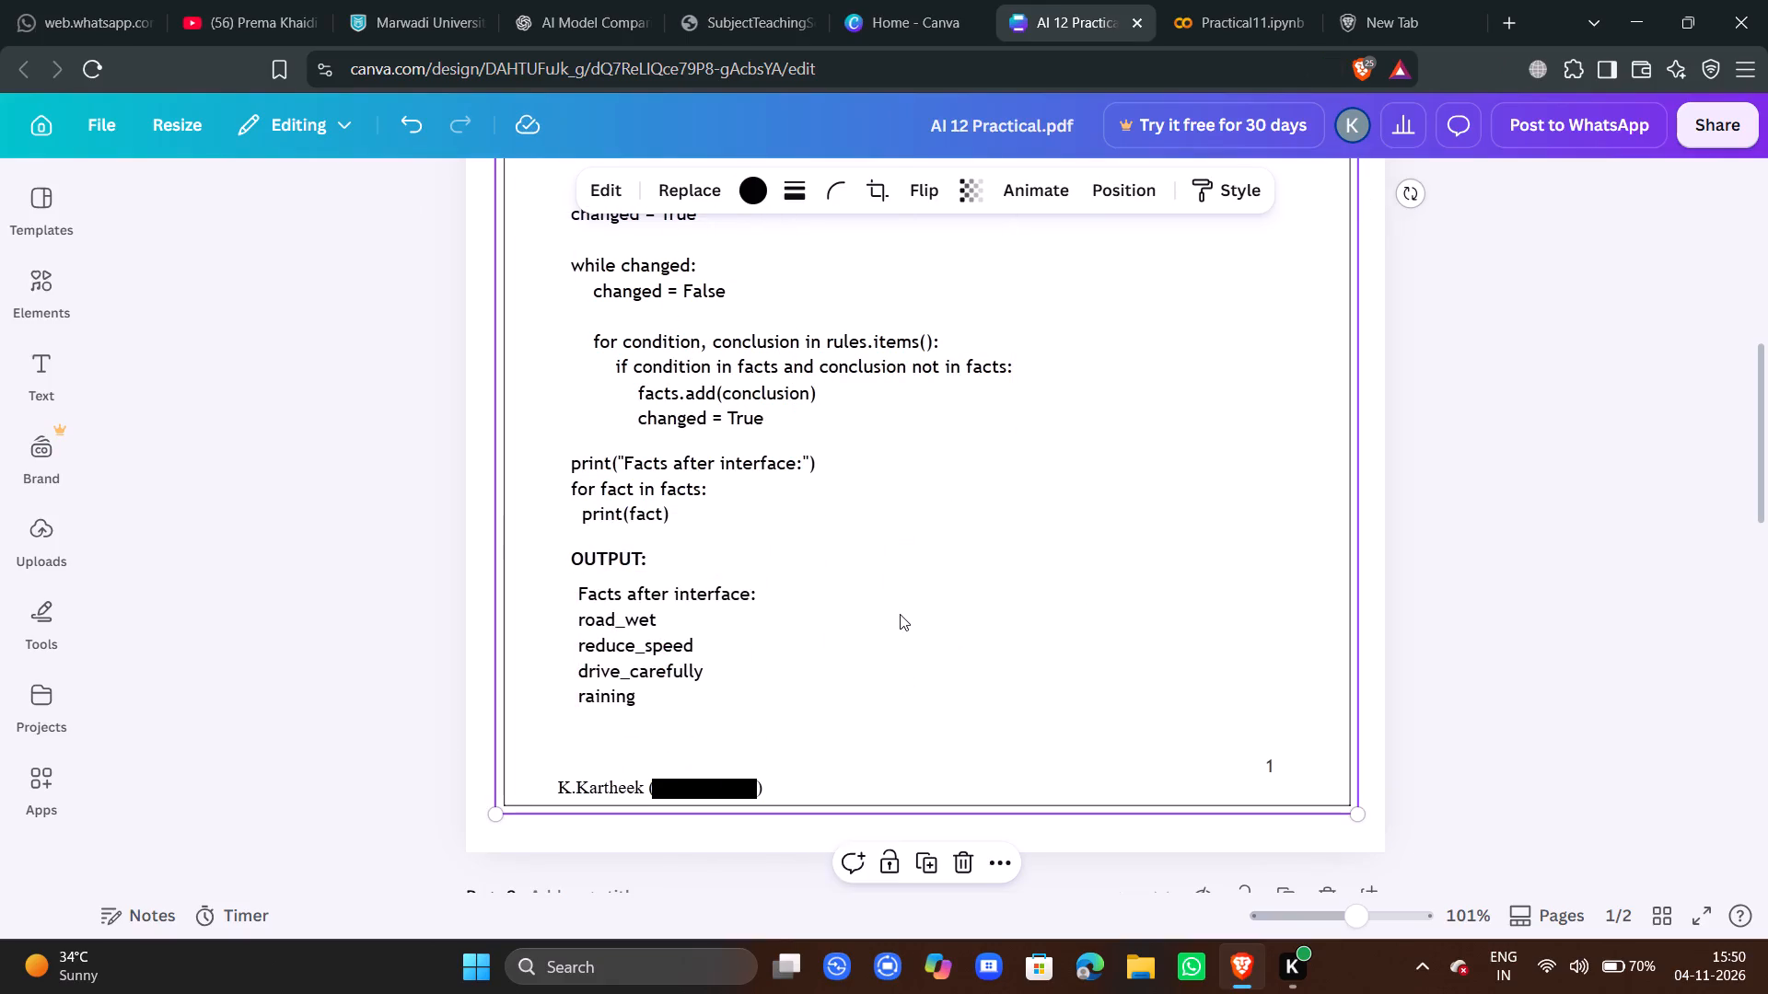
# Switch to YouTube, browse the suggested videos beside the current song and play the Oosaravelli movie Niharika video song.
pyautogui.click(233, 0)
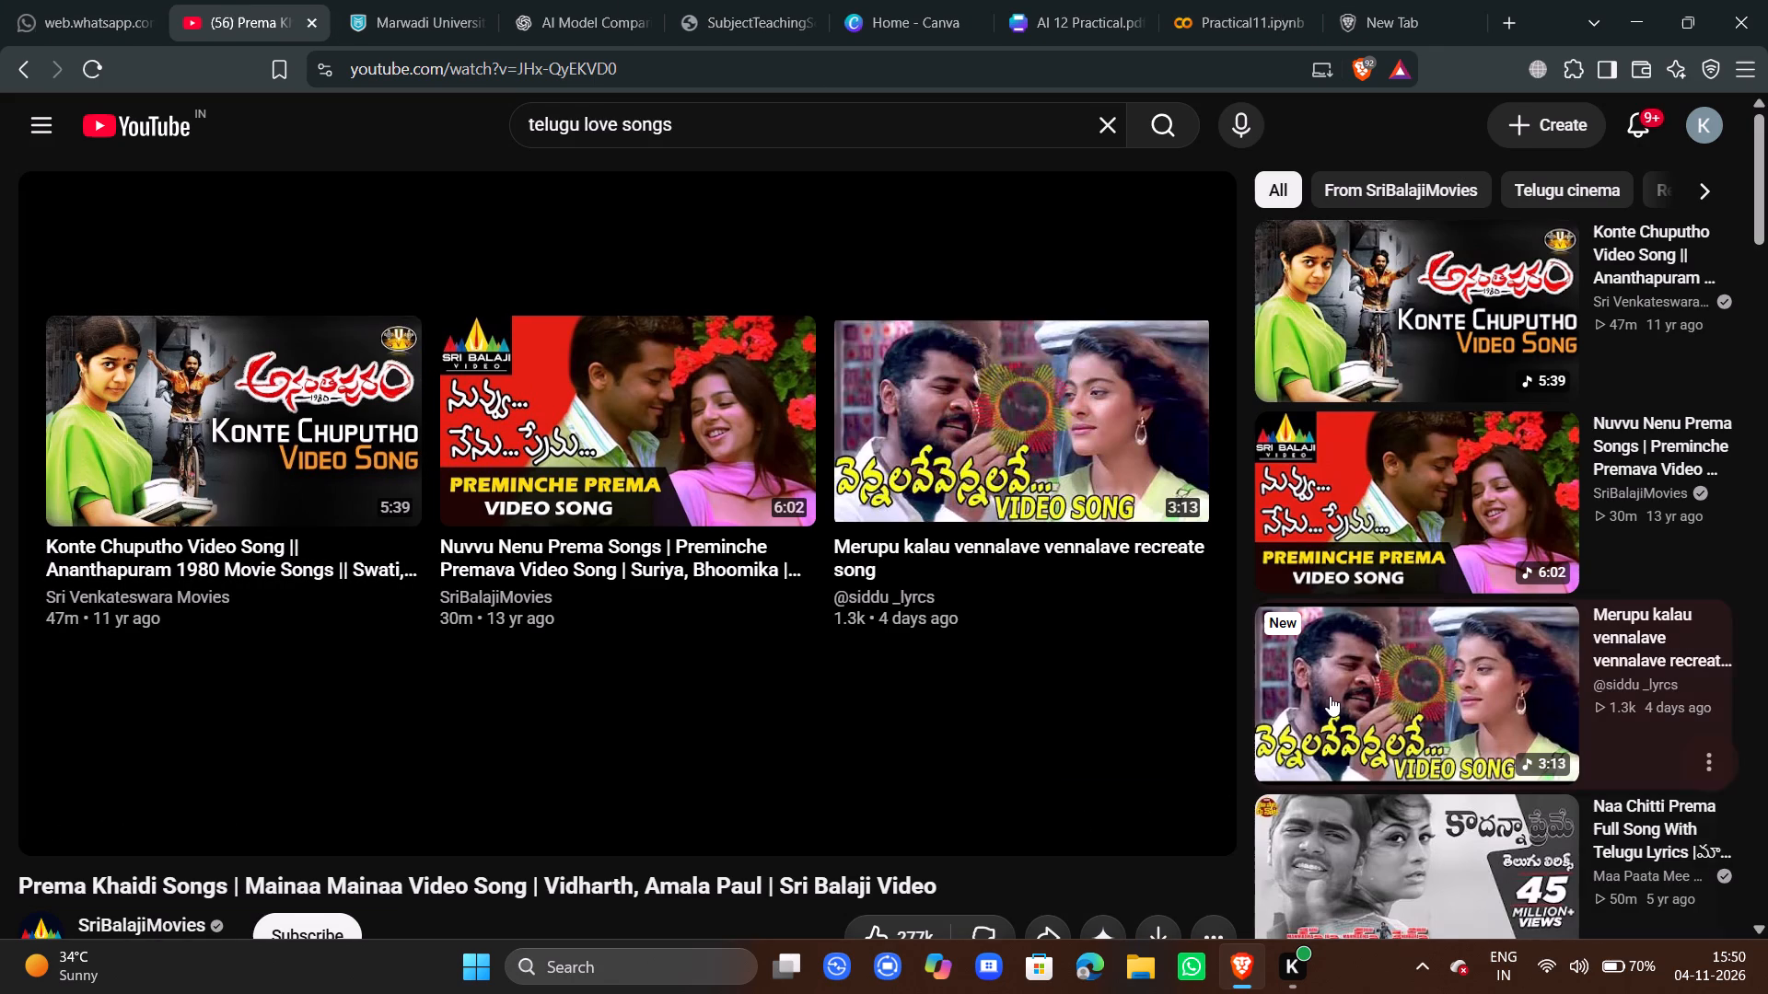
pyautogui.scroll(-6, 1550, 718)
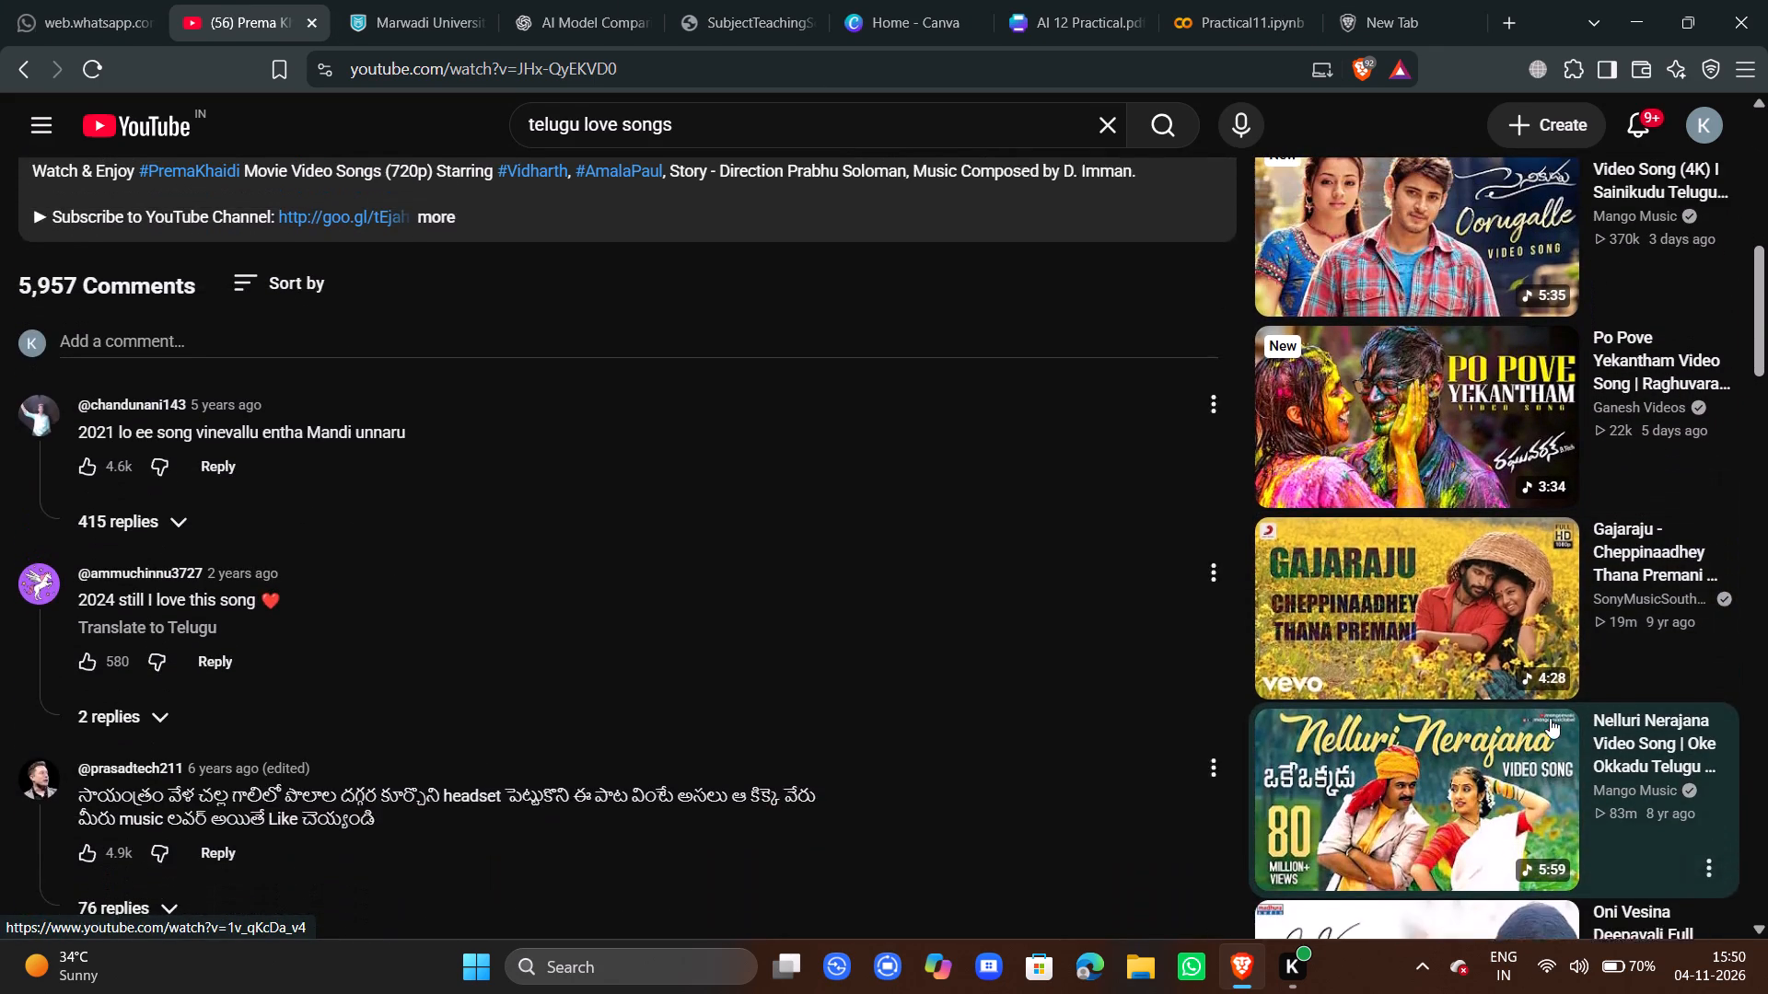
pyautogui.scroll(-1, 1550, 718)
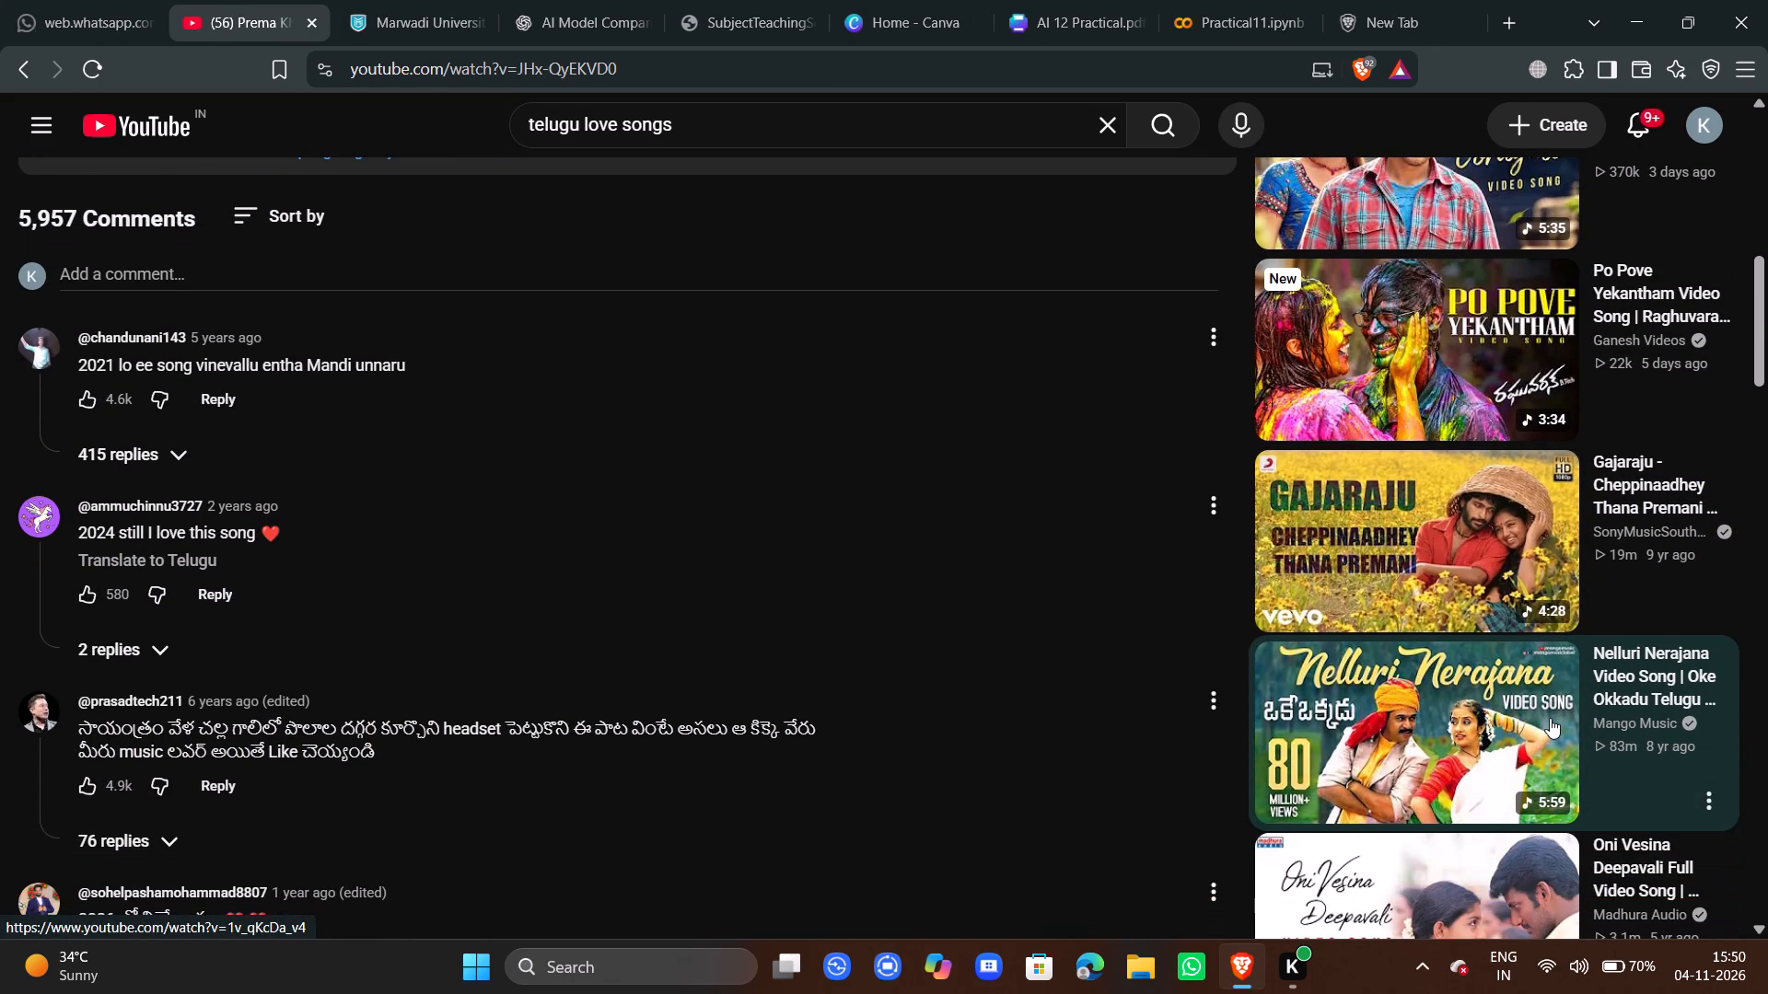
pyautogui.scroll(-3, 1550, 718)
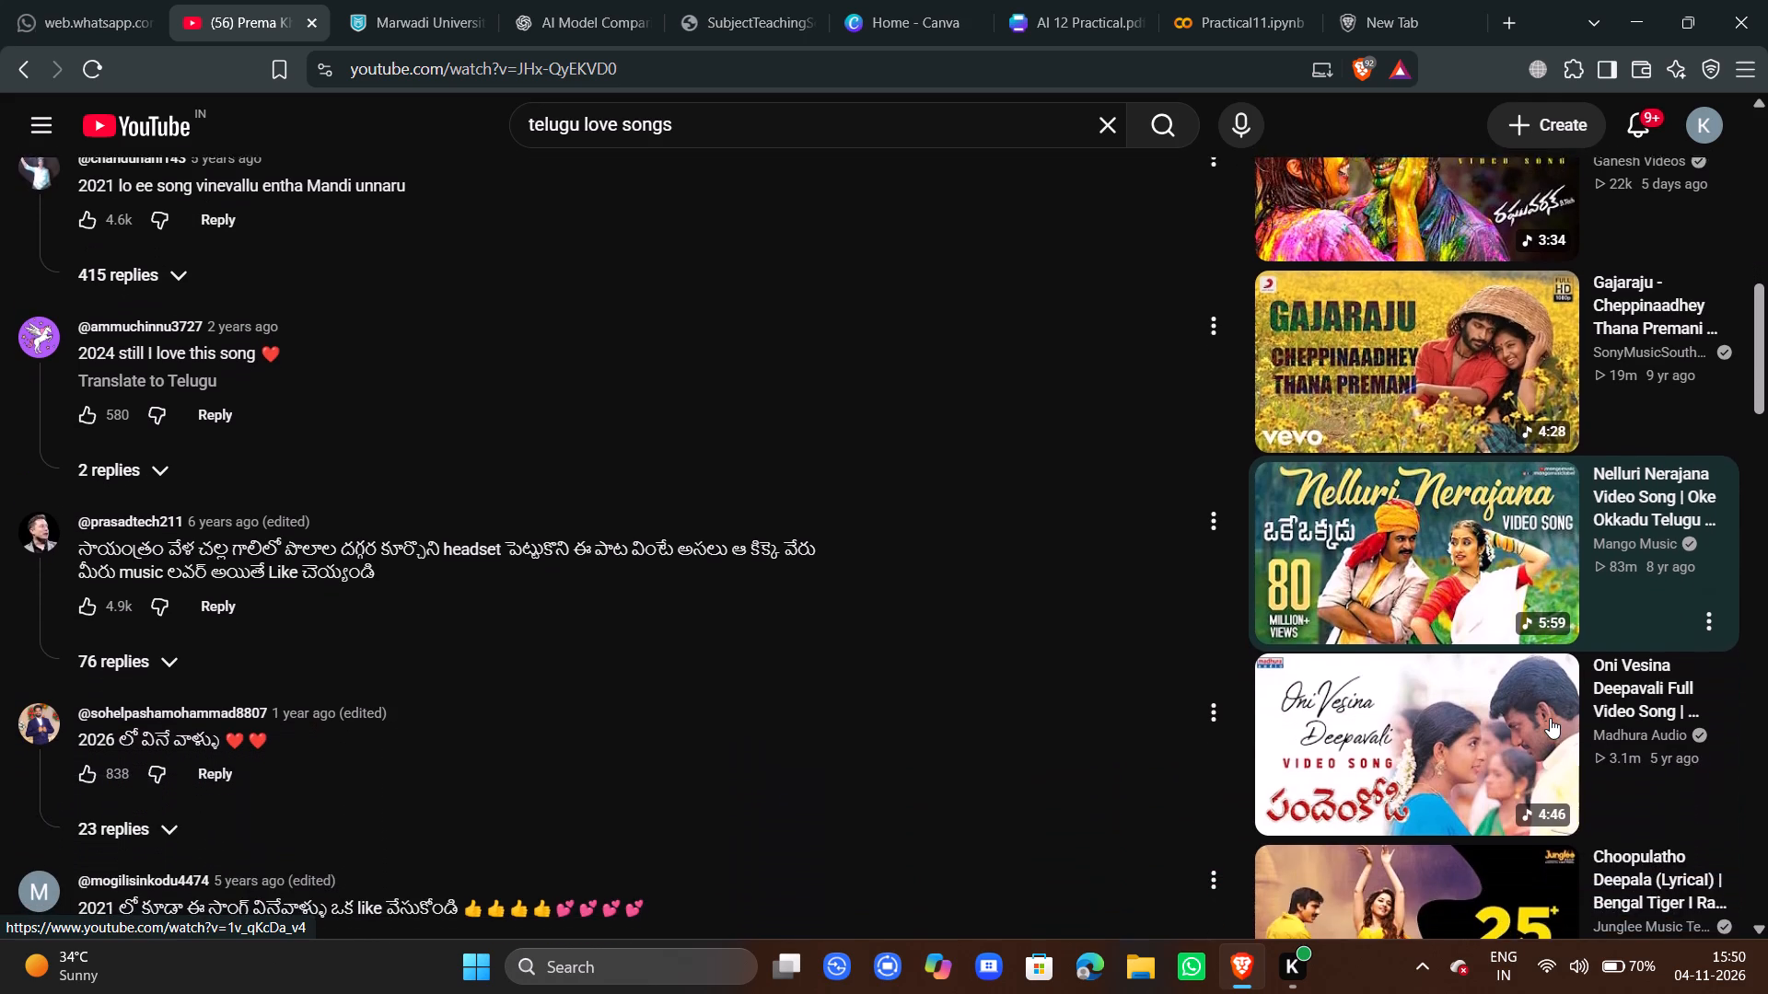
pyautogui.scroll(-2, 1550, 718)
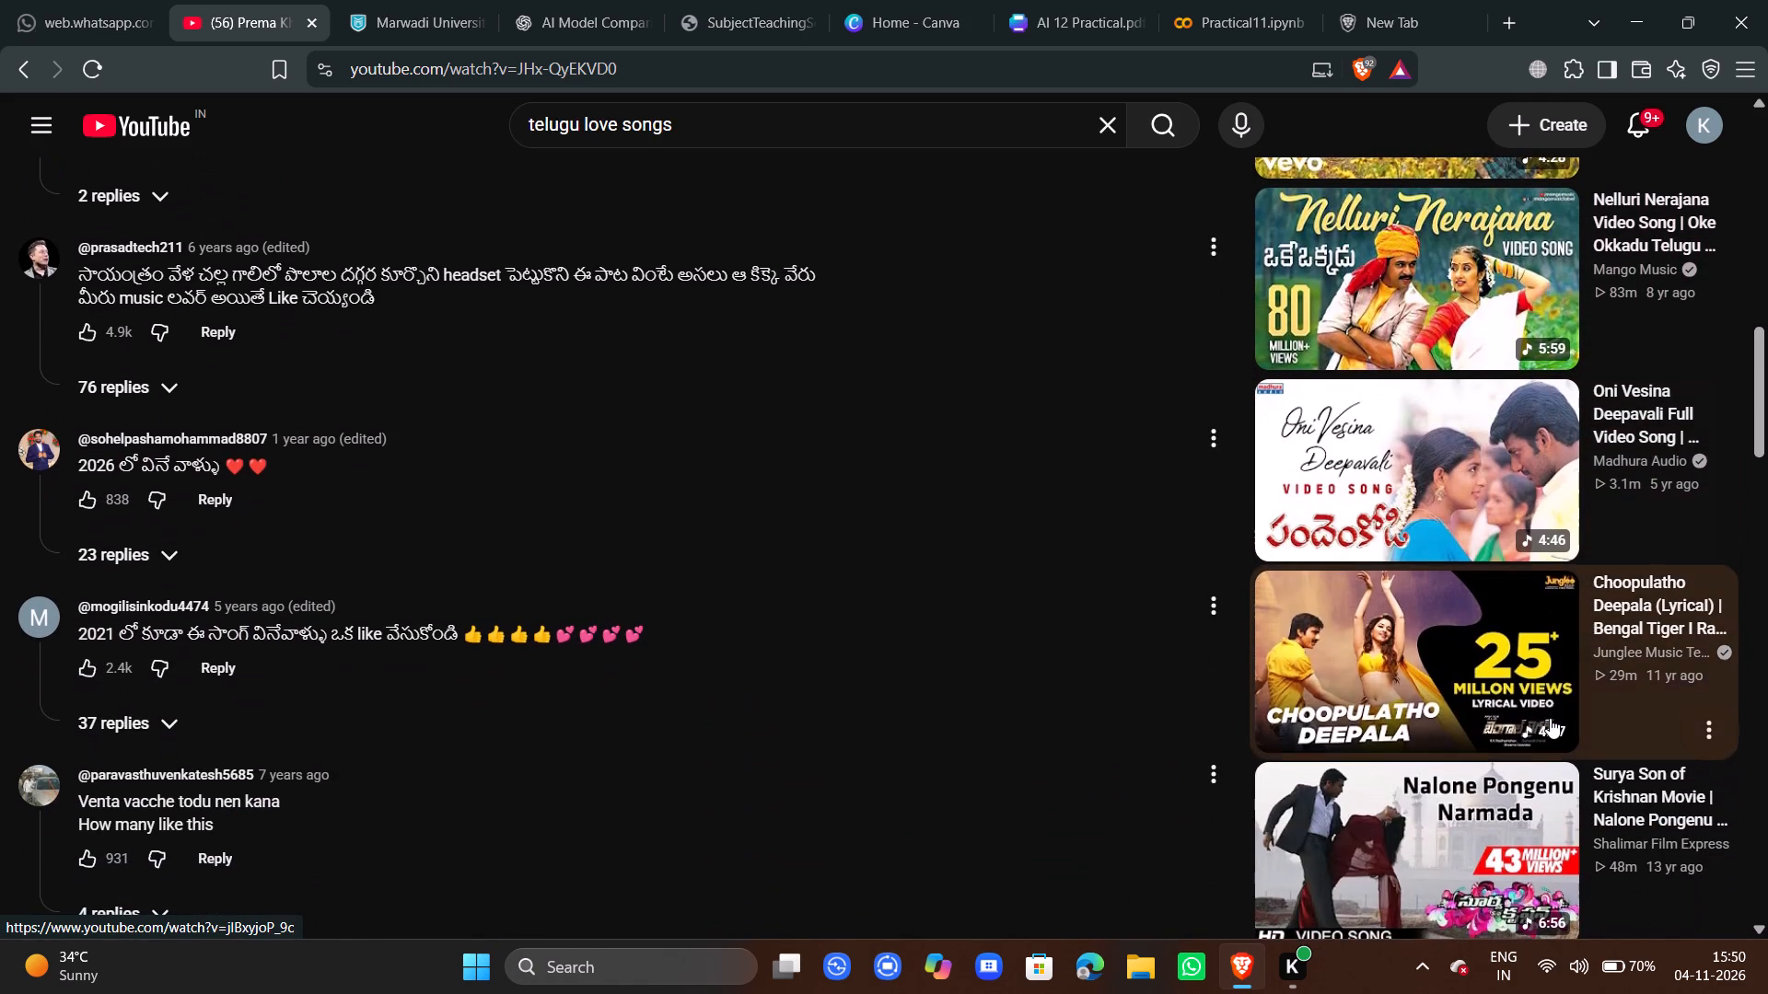
pyautogui.scroll(-4, 1550, 718)
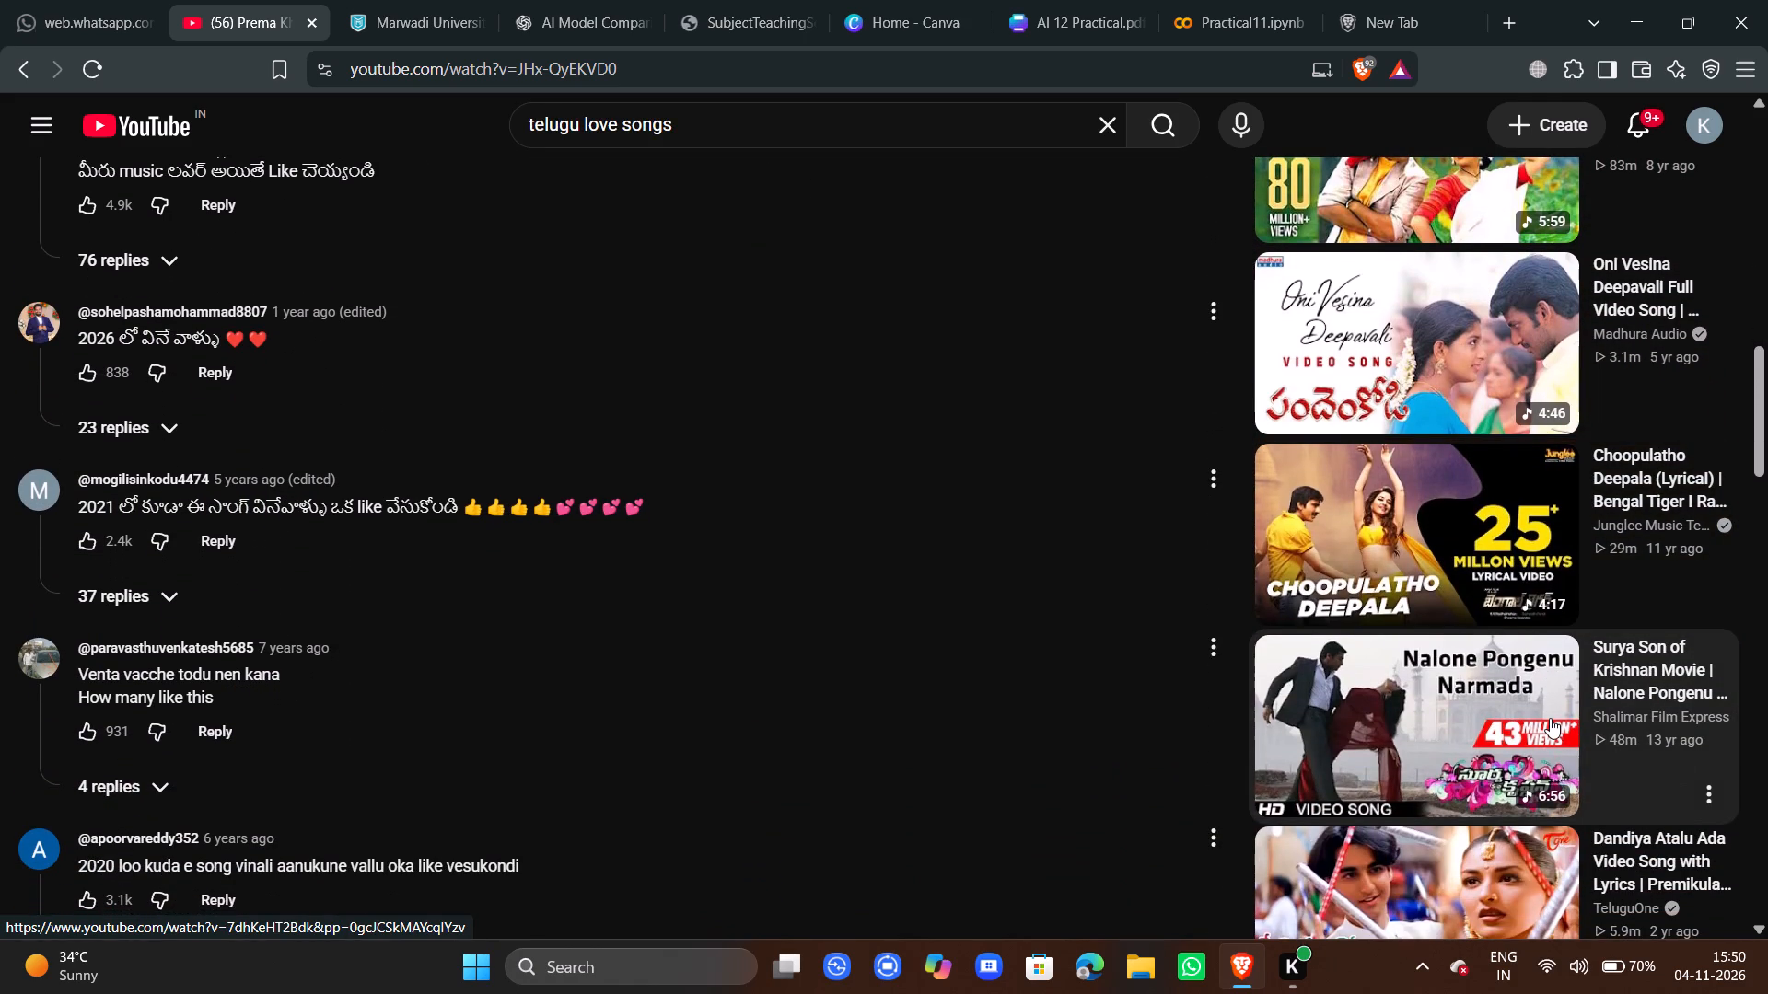
pyautogui.scroll(-4, 1550, 718)
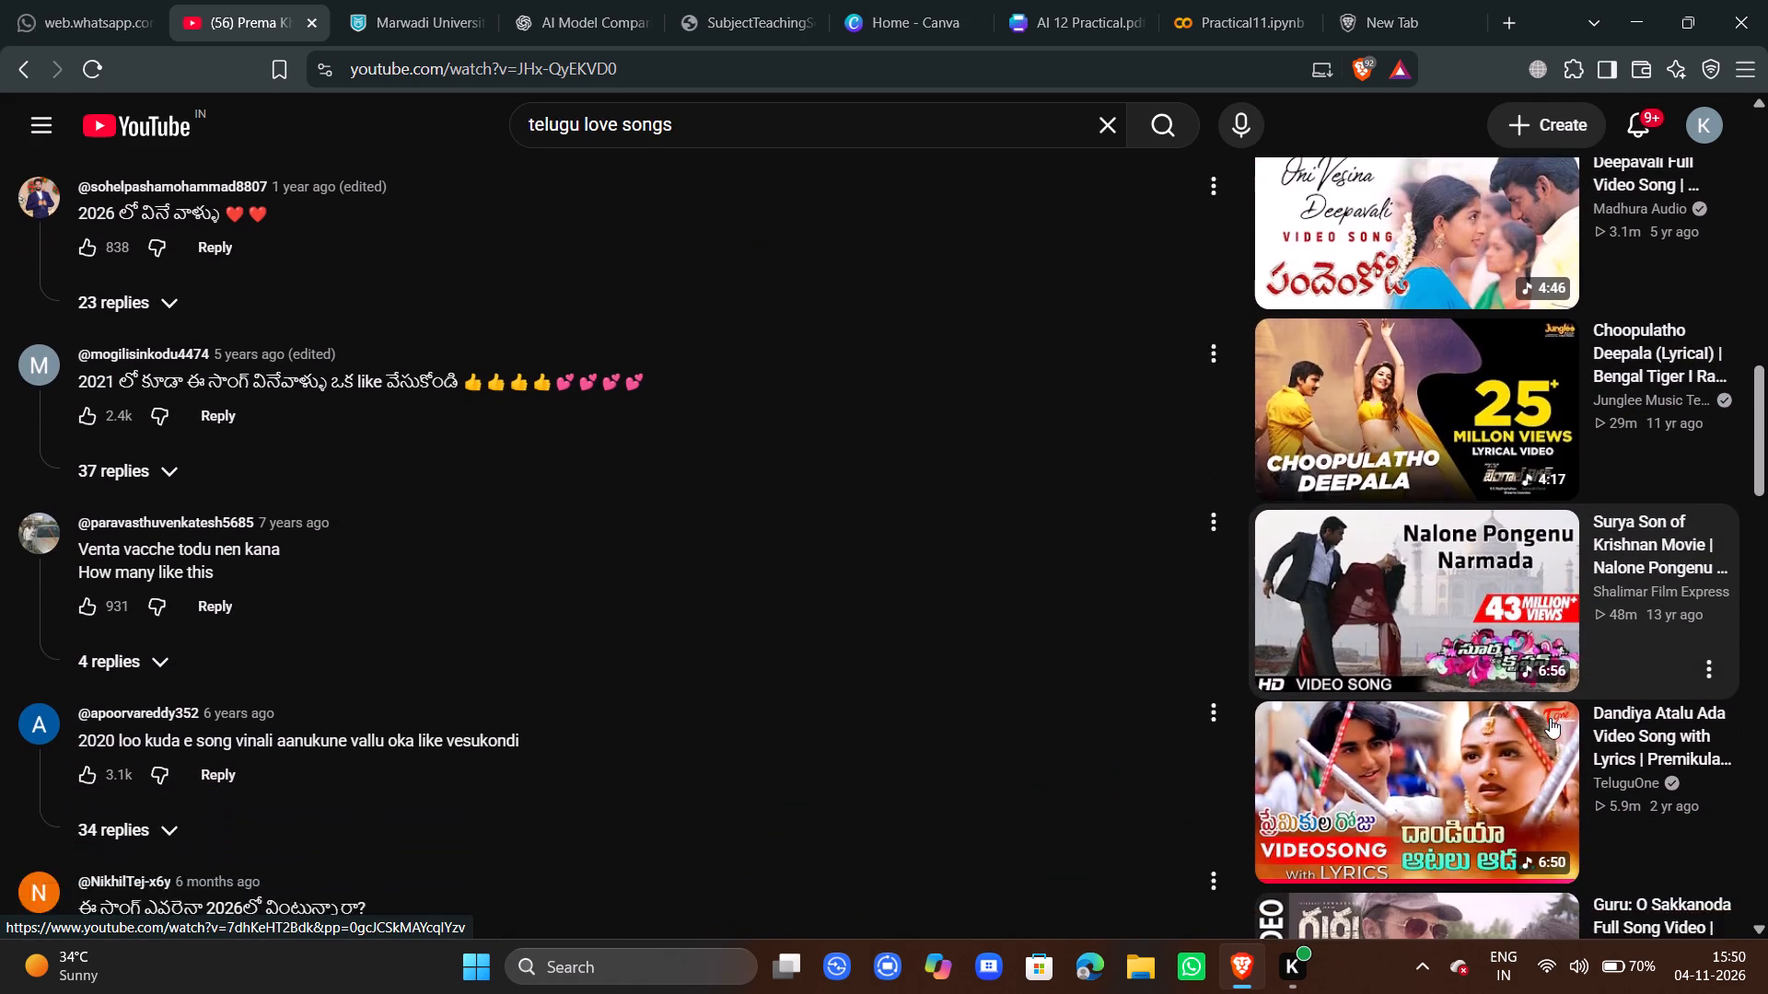
pyautogui.scroll(-4, 1550, 718)
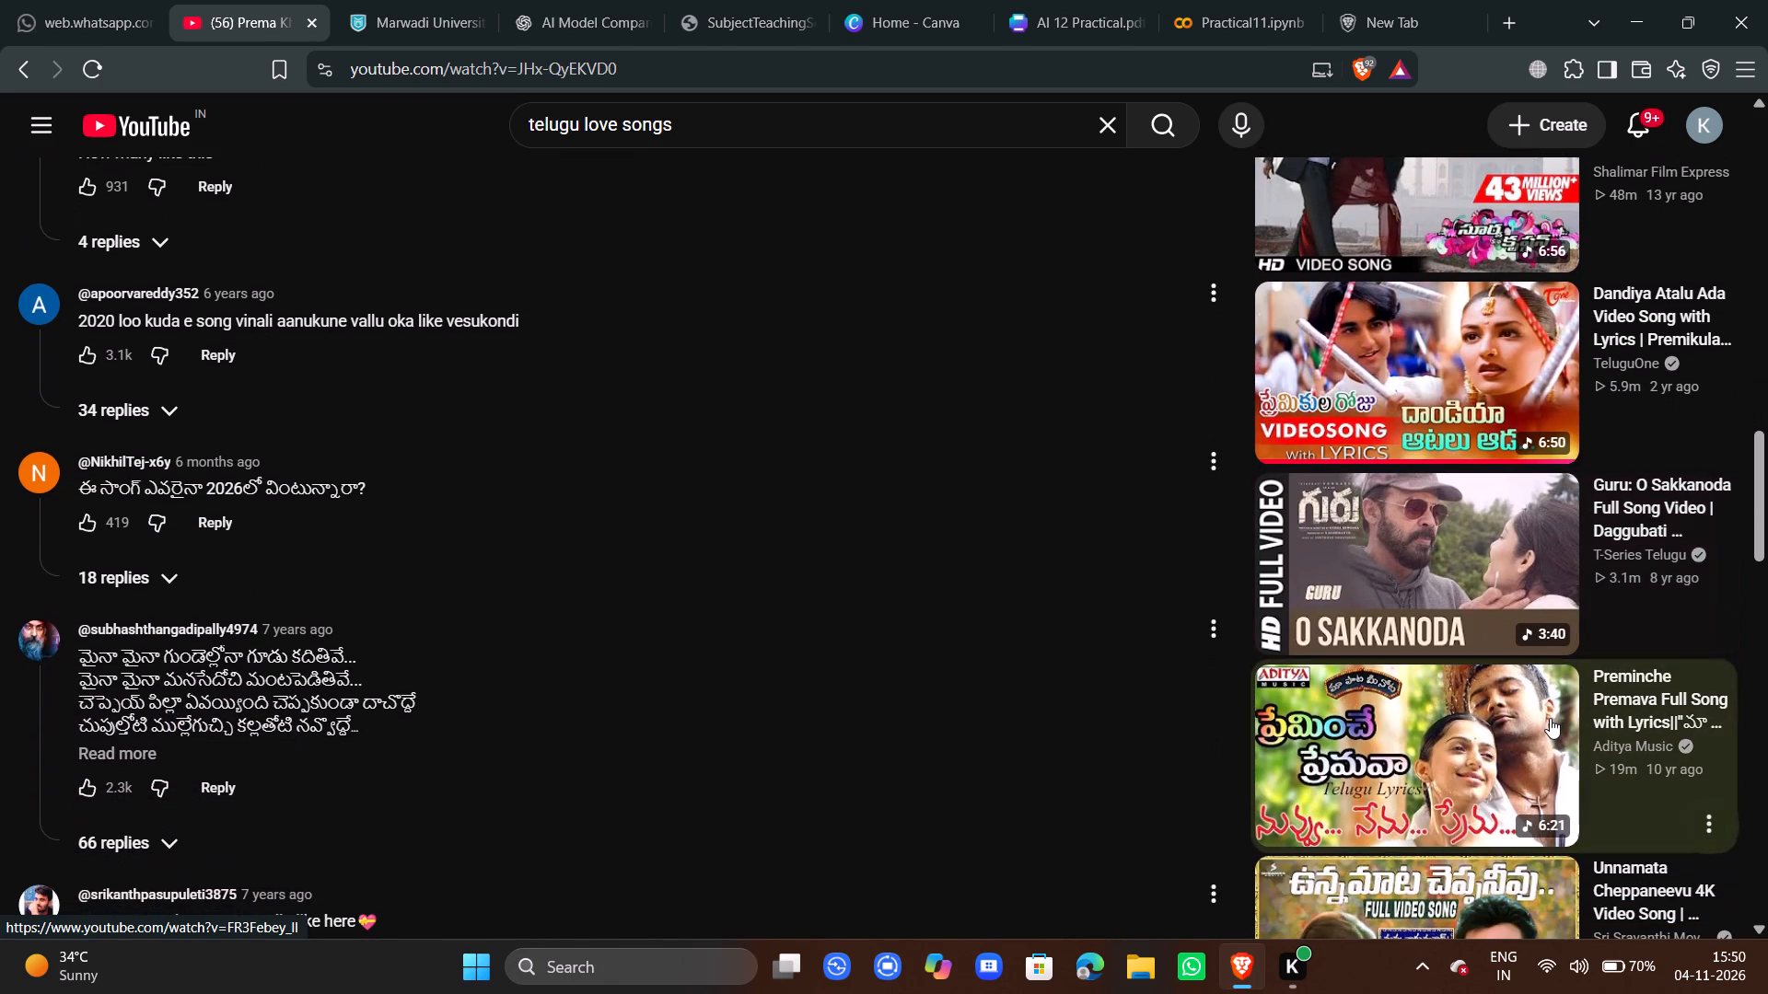
pyautogui.scroll(-3, 1550, 718)
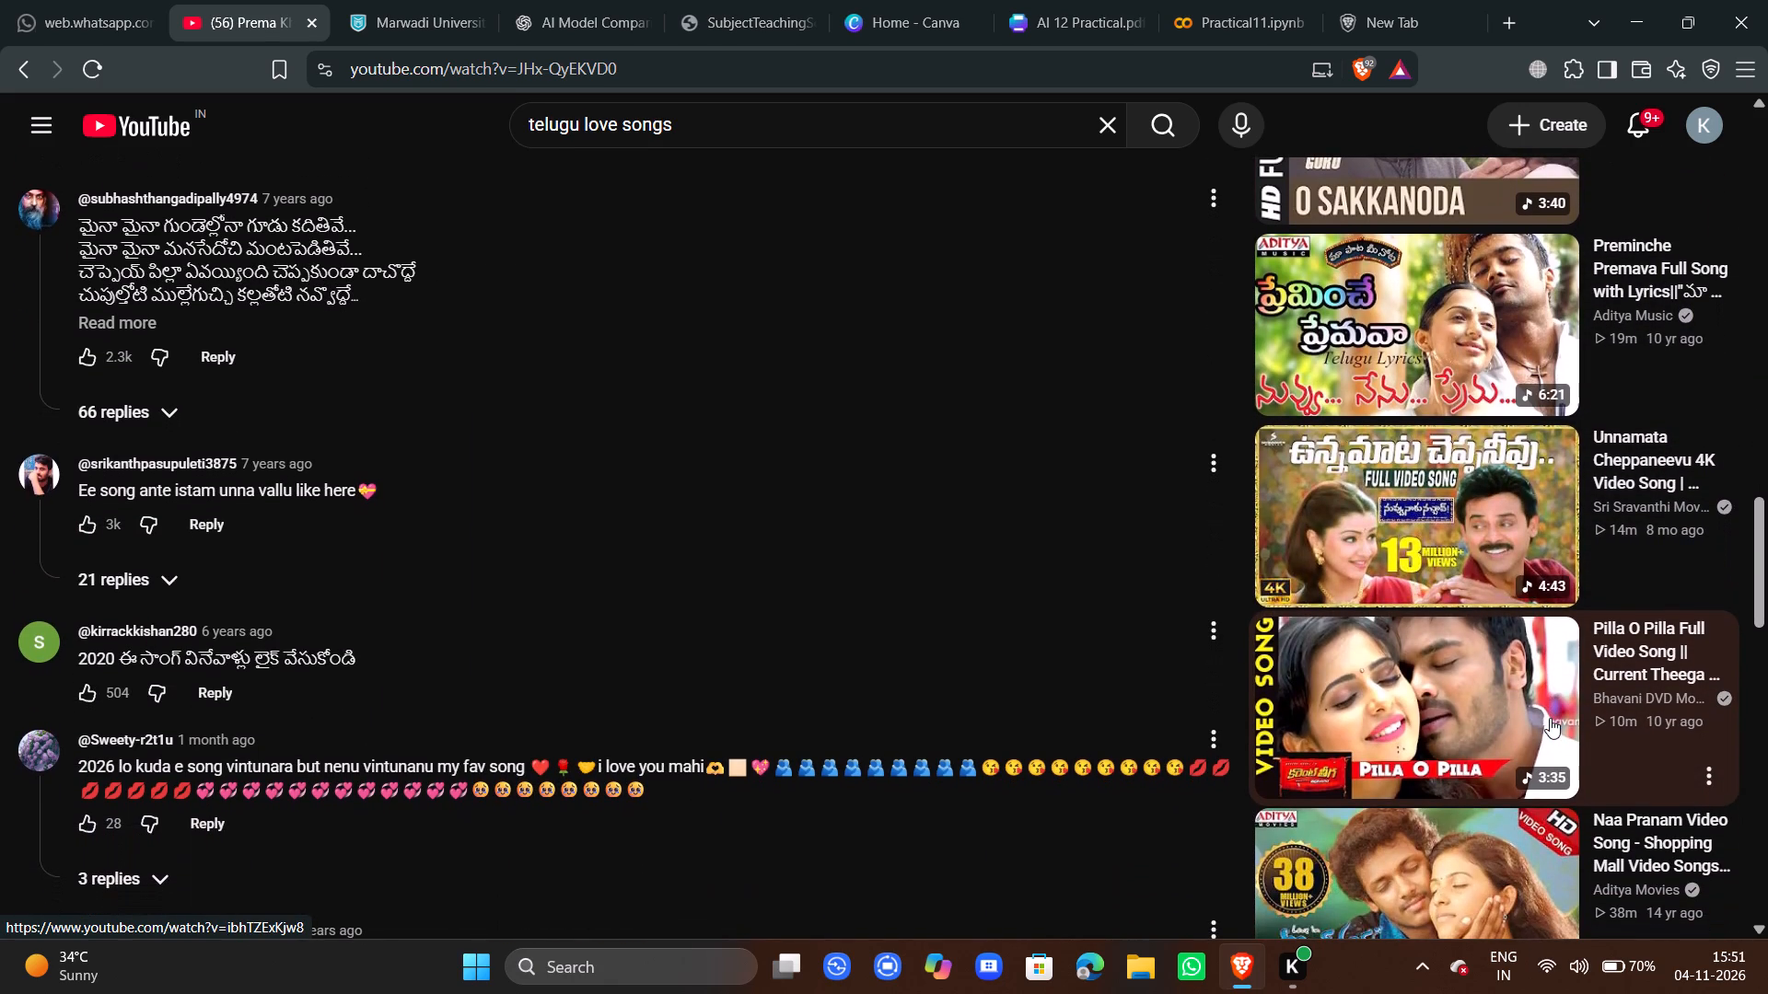
pyautogui.scroll(-2, 1550, 718)
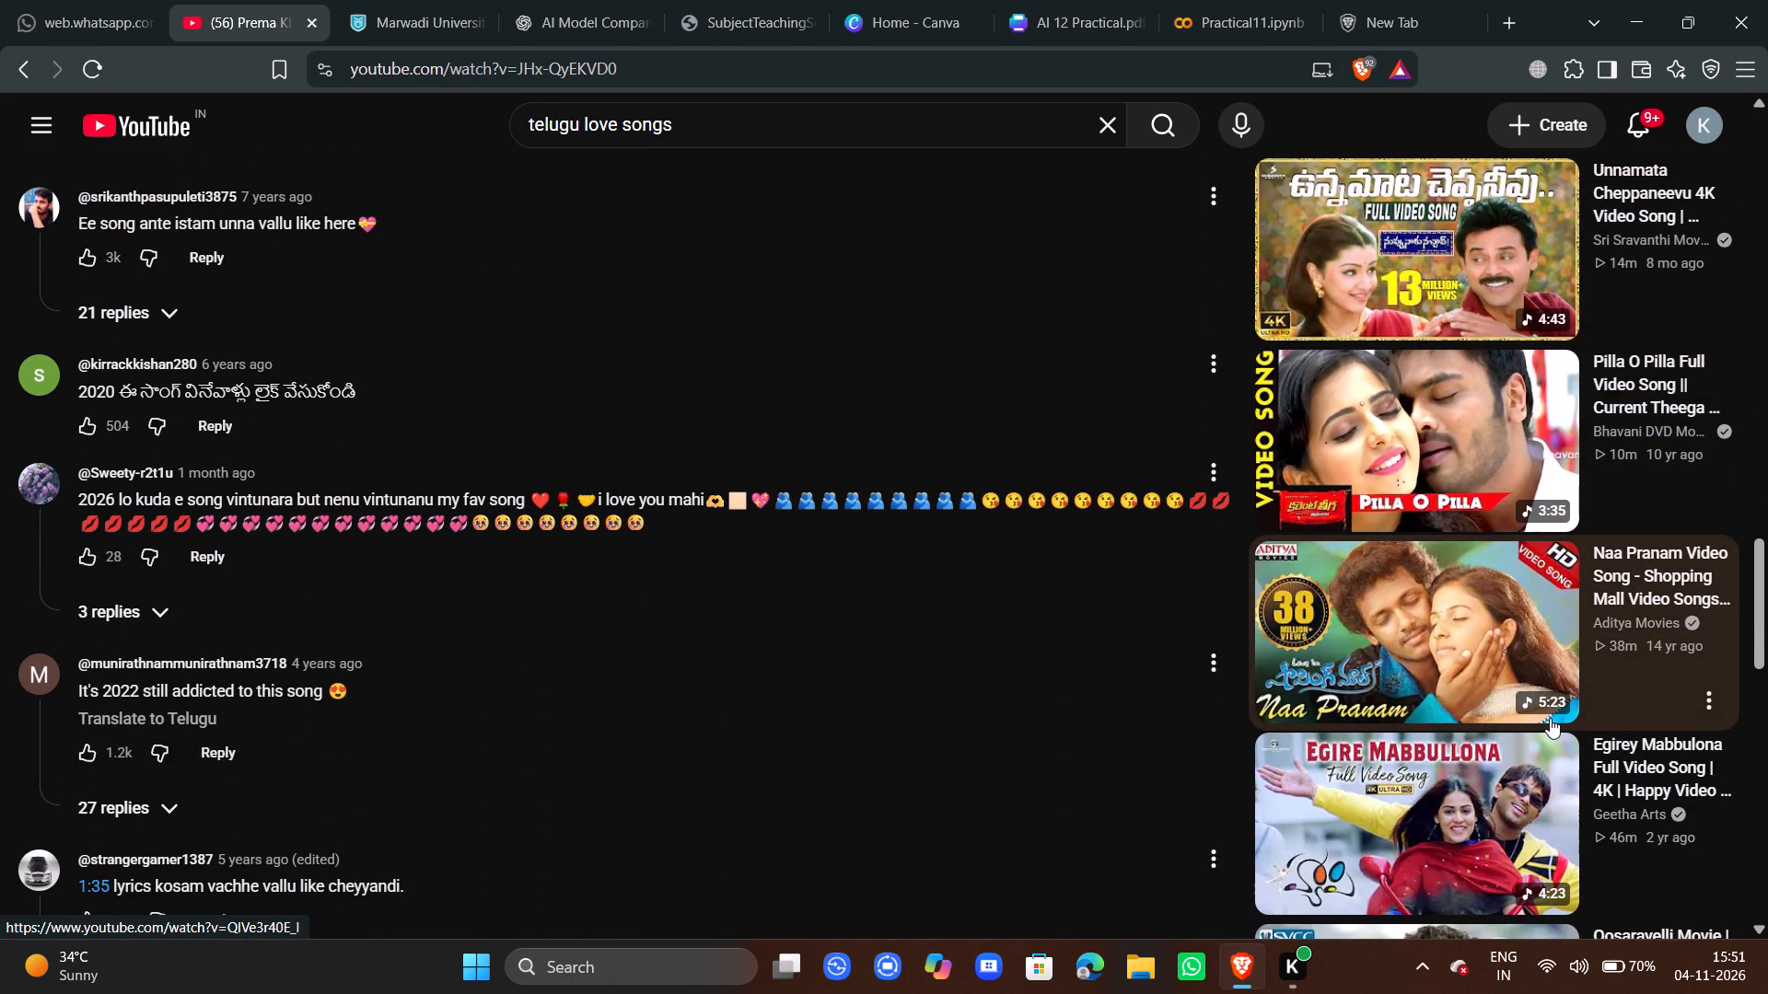
pyautogui.scroll(-1, 1550, 718)
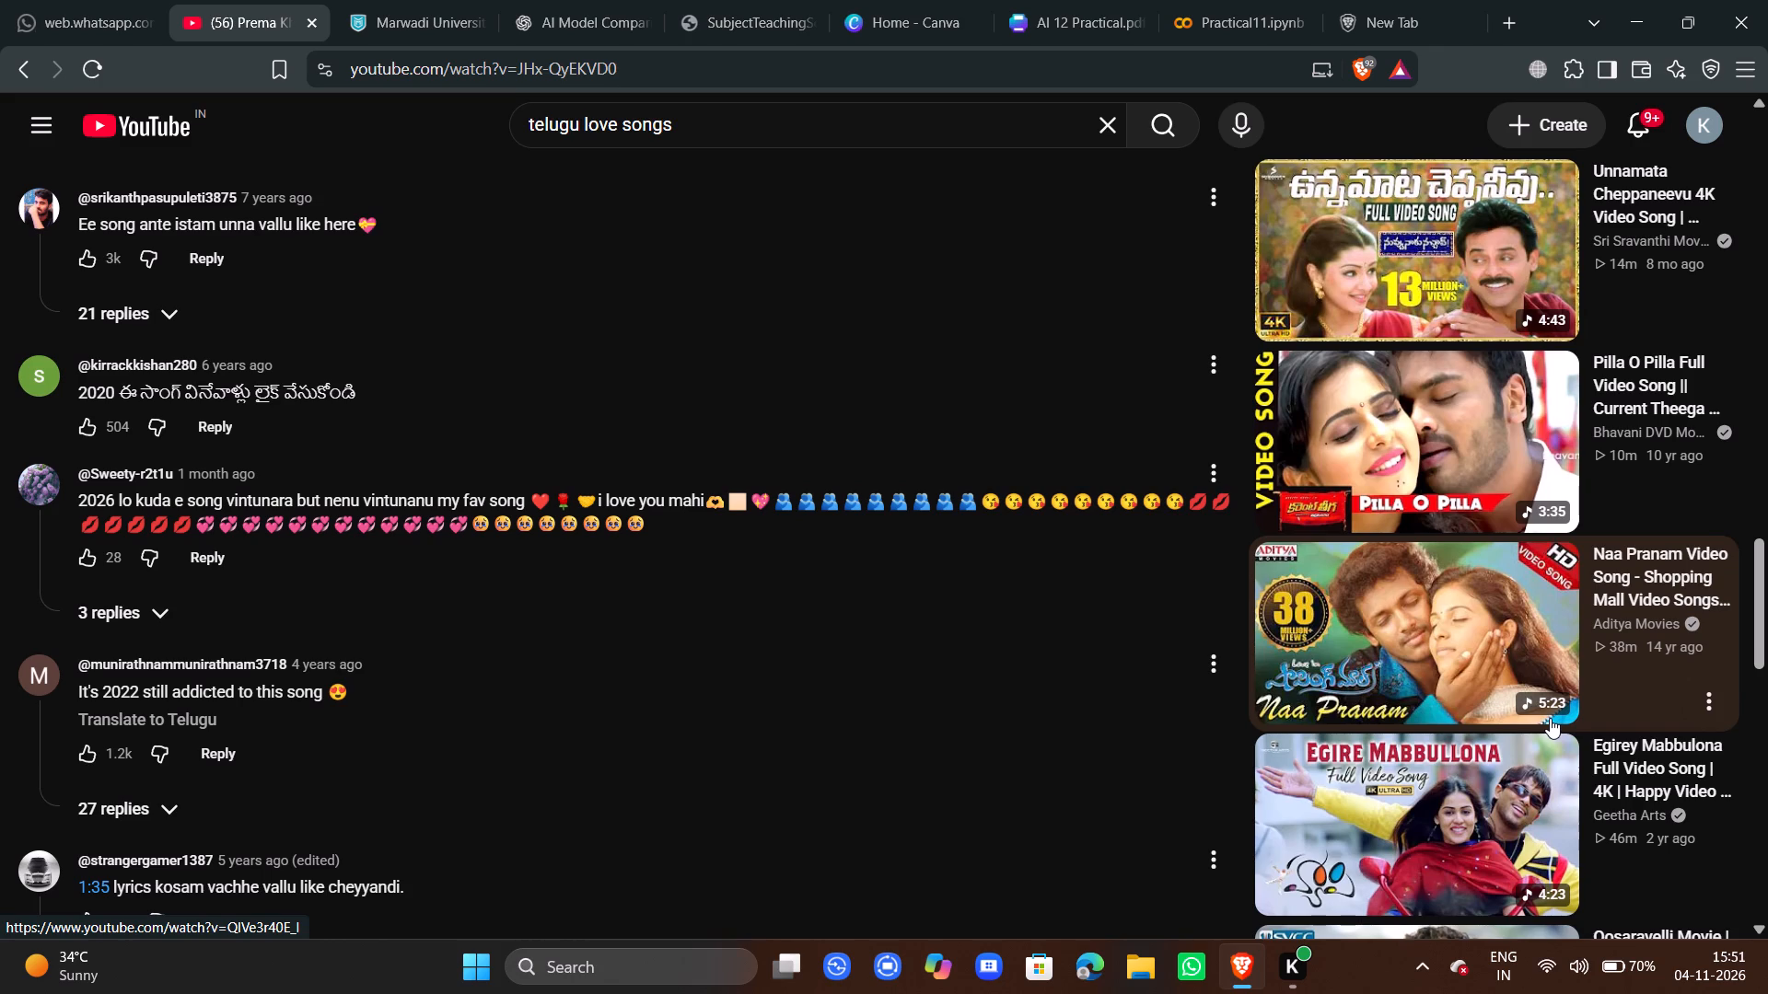
pyautogui.scroll(-3, 1550, 718)
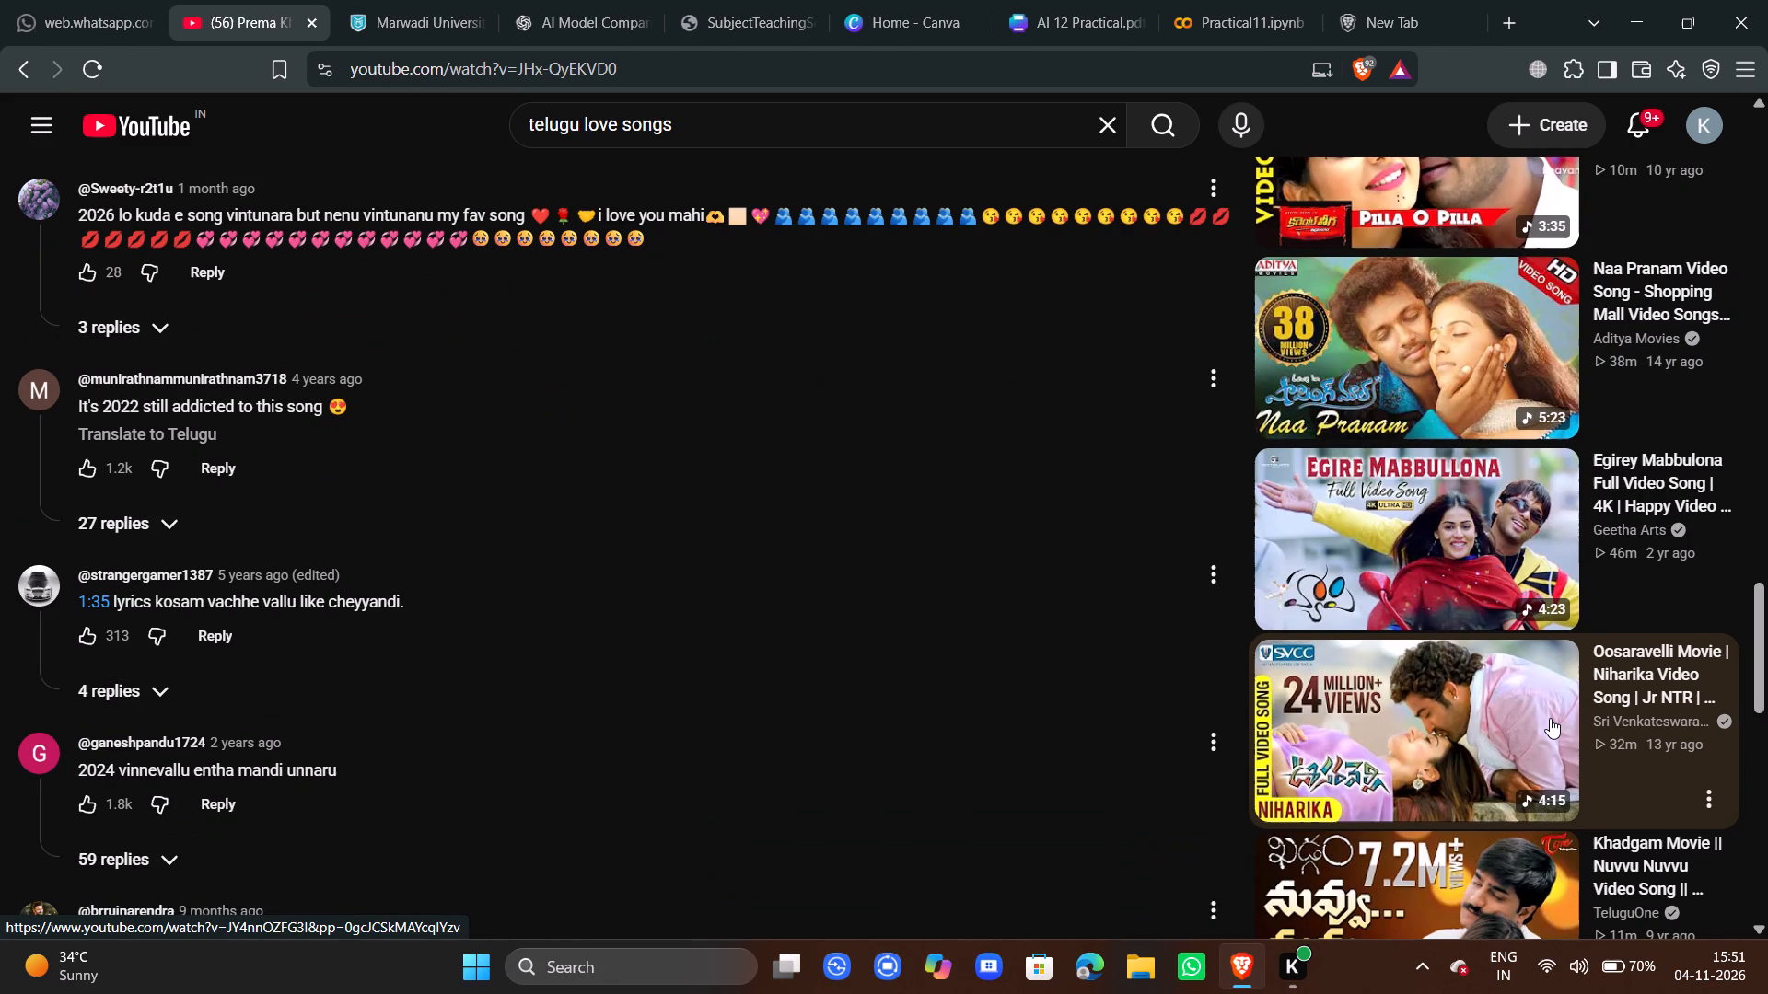
pyautogui.scroll(-2, 1550, 718)
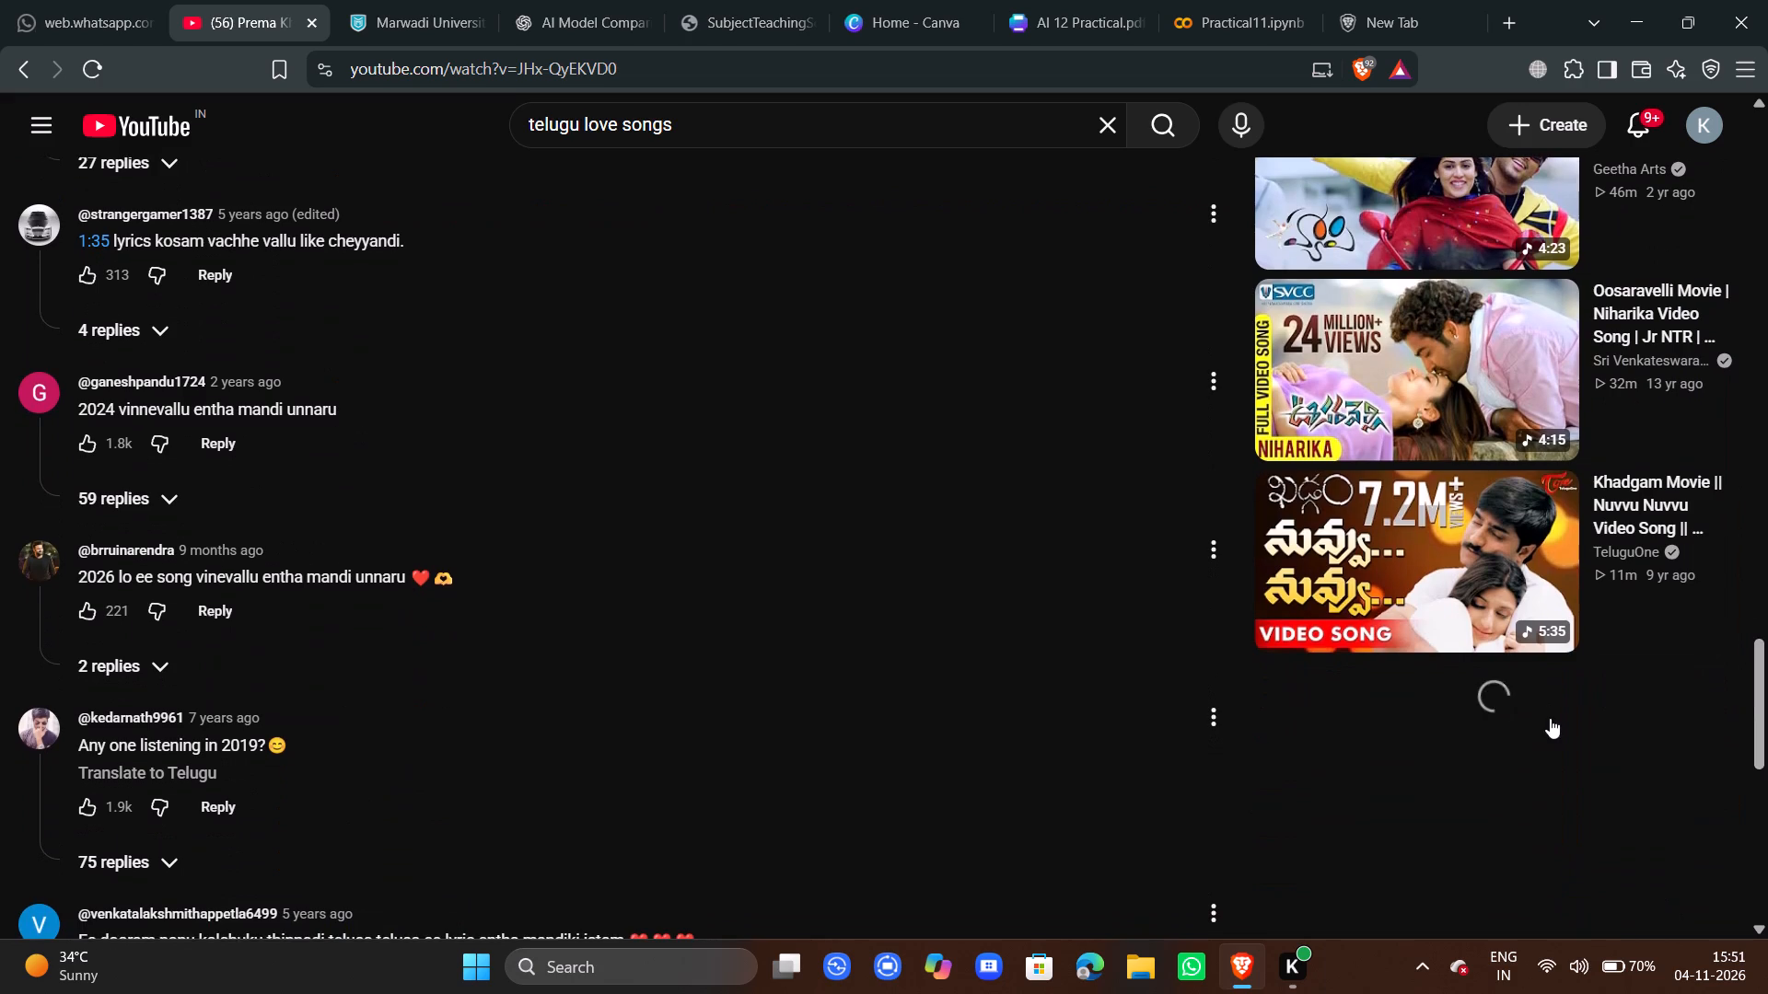
pyautogui.scroll(-1, 1550, 718)
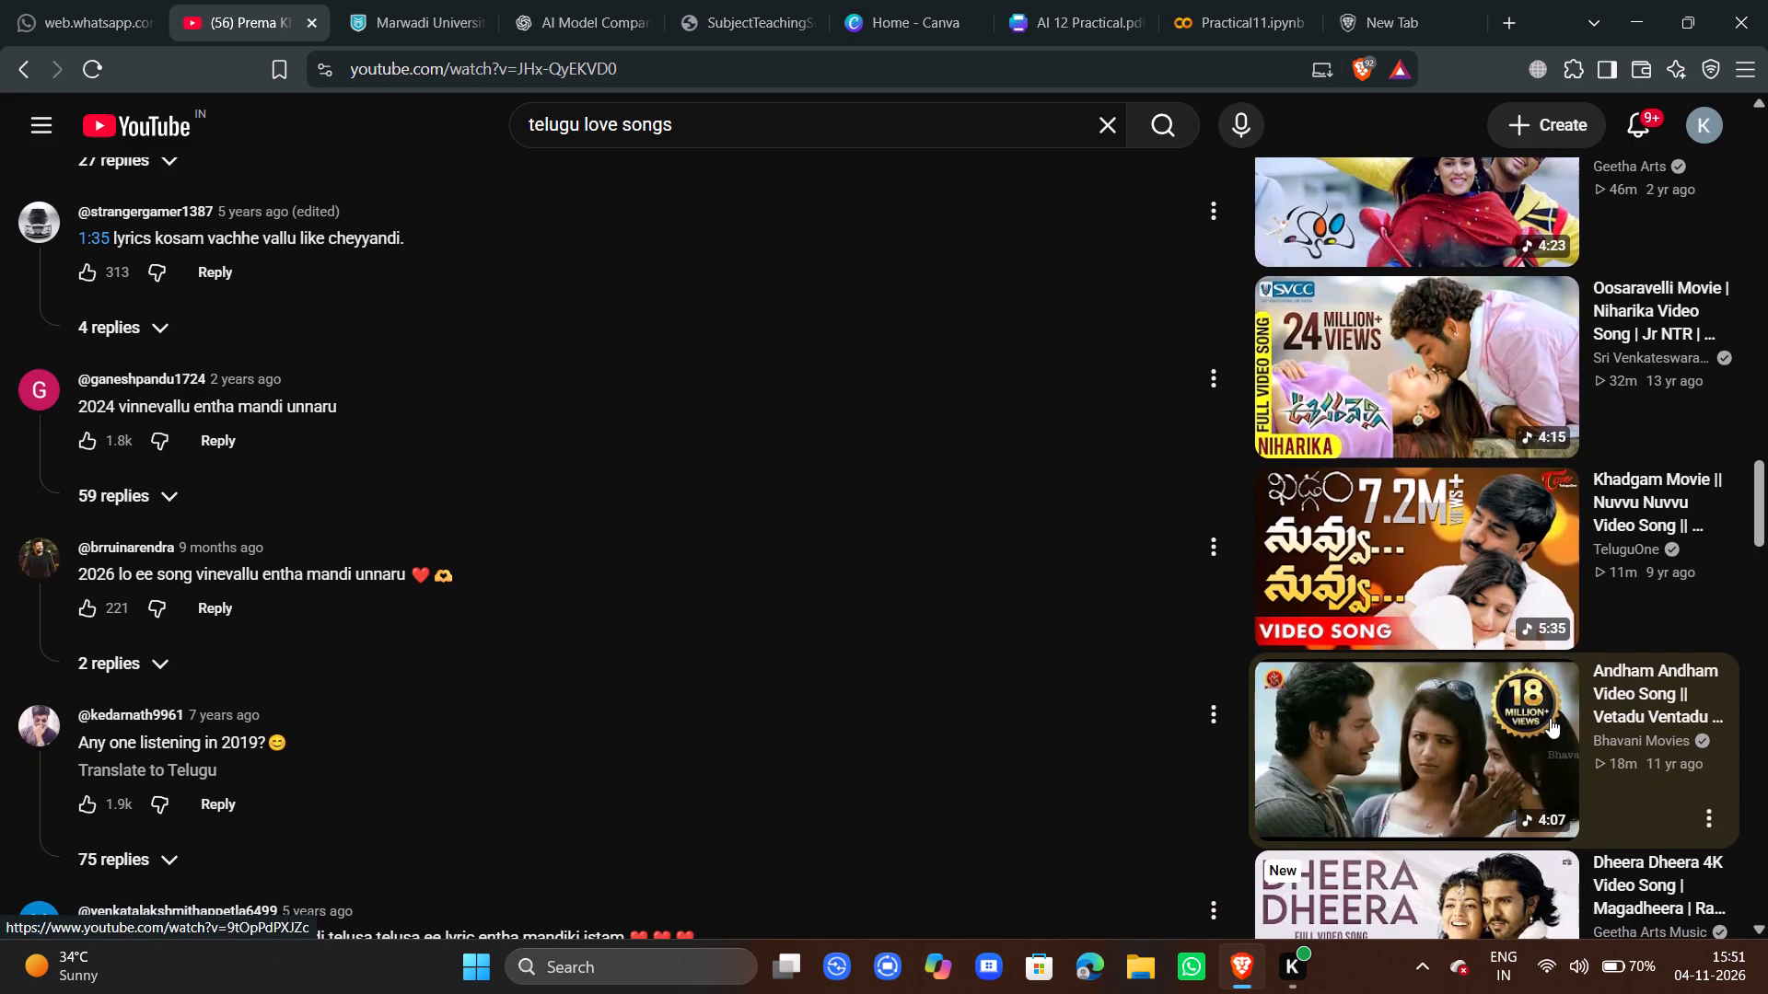
pyautogui.click(1418, 409)
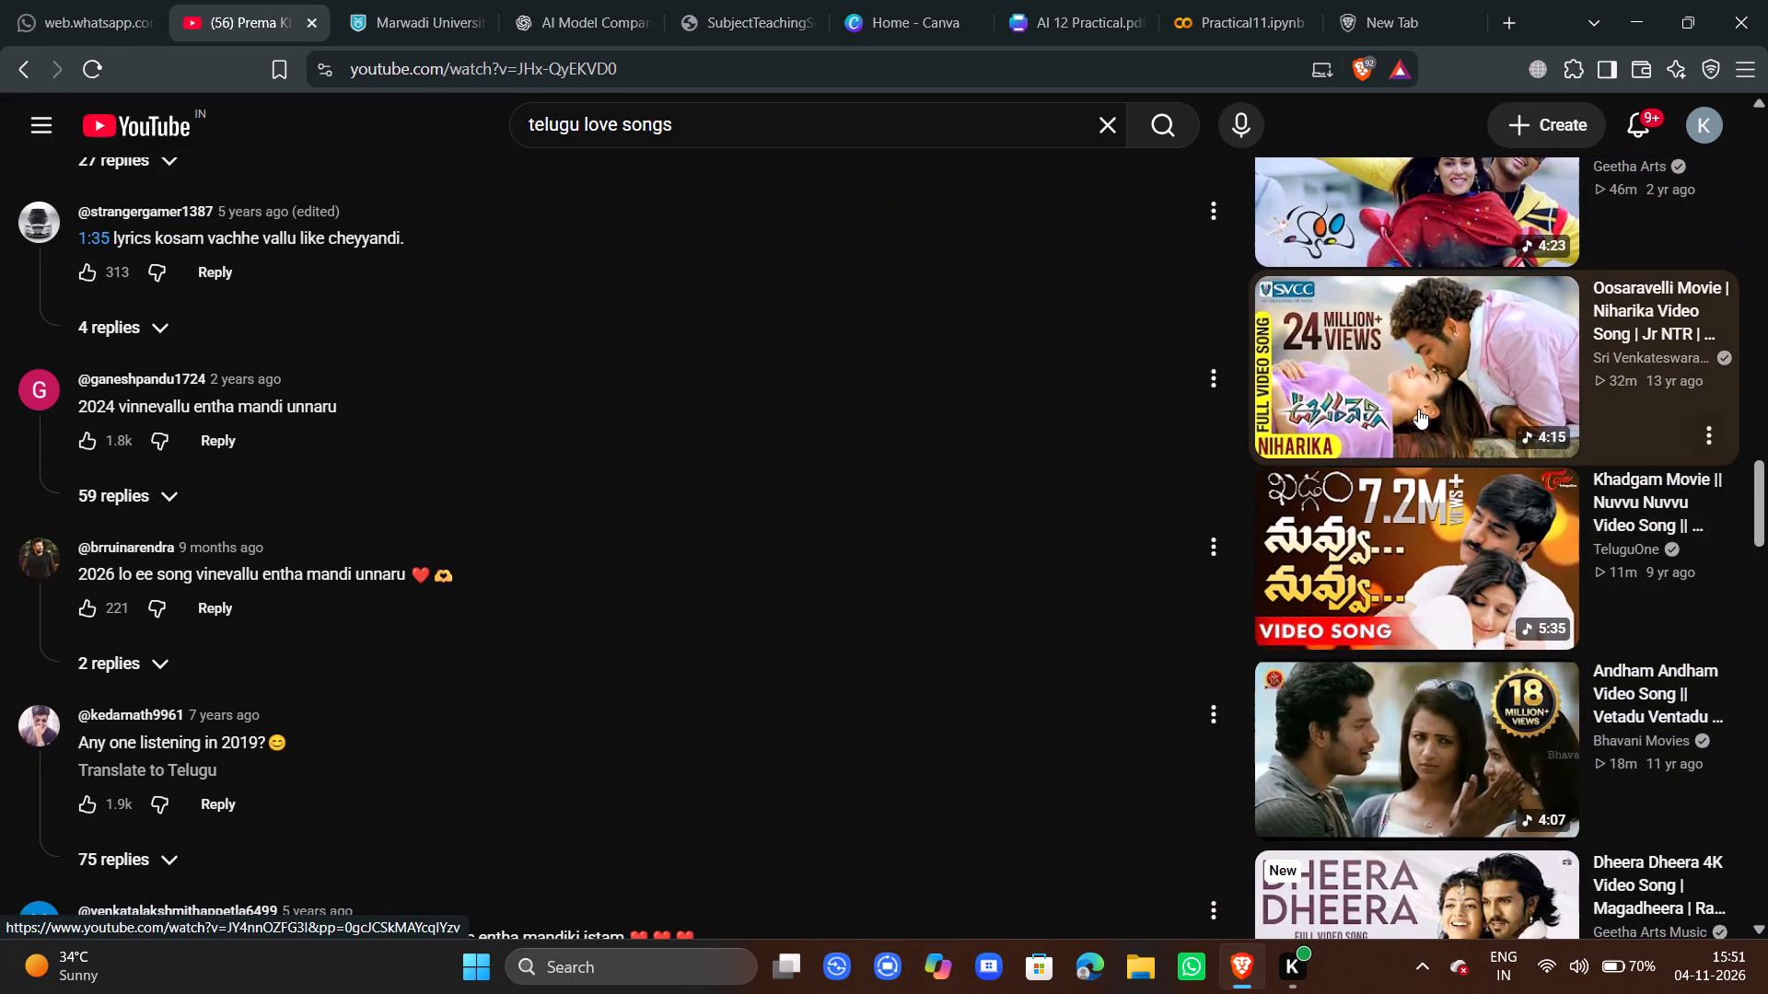
# Return to the Canva design and rename it "AI 11 Practical.pdf".
pyautogui.click(1045, 0)
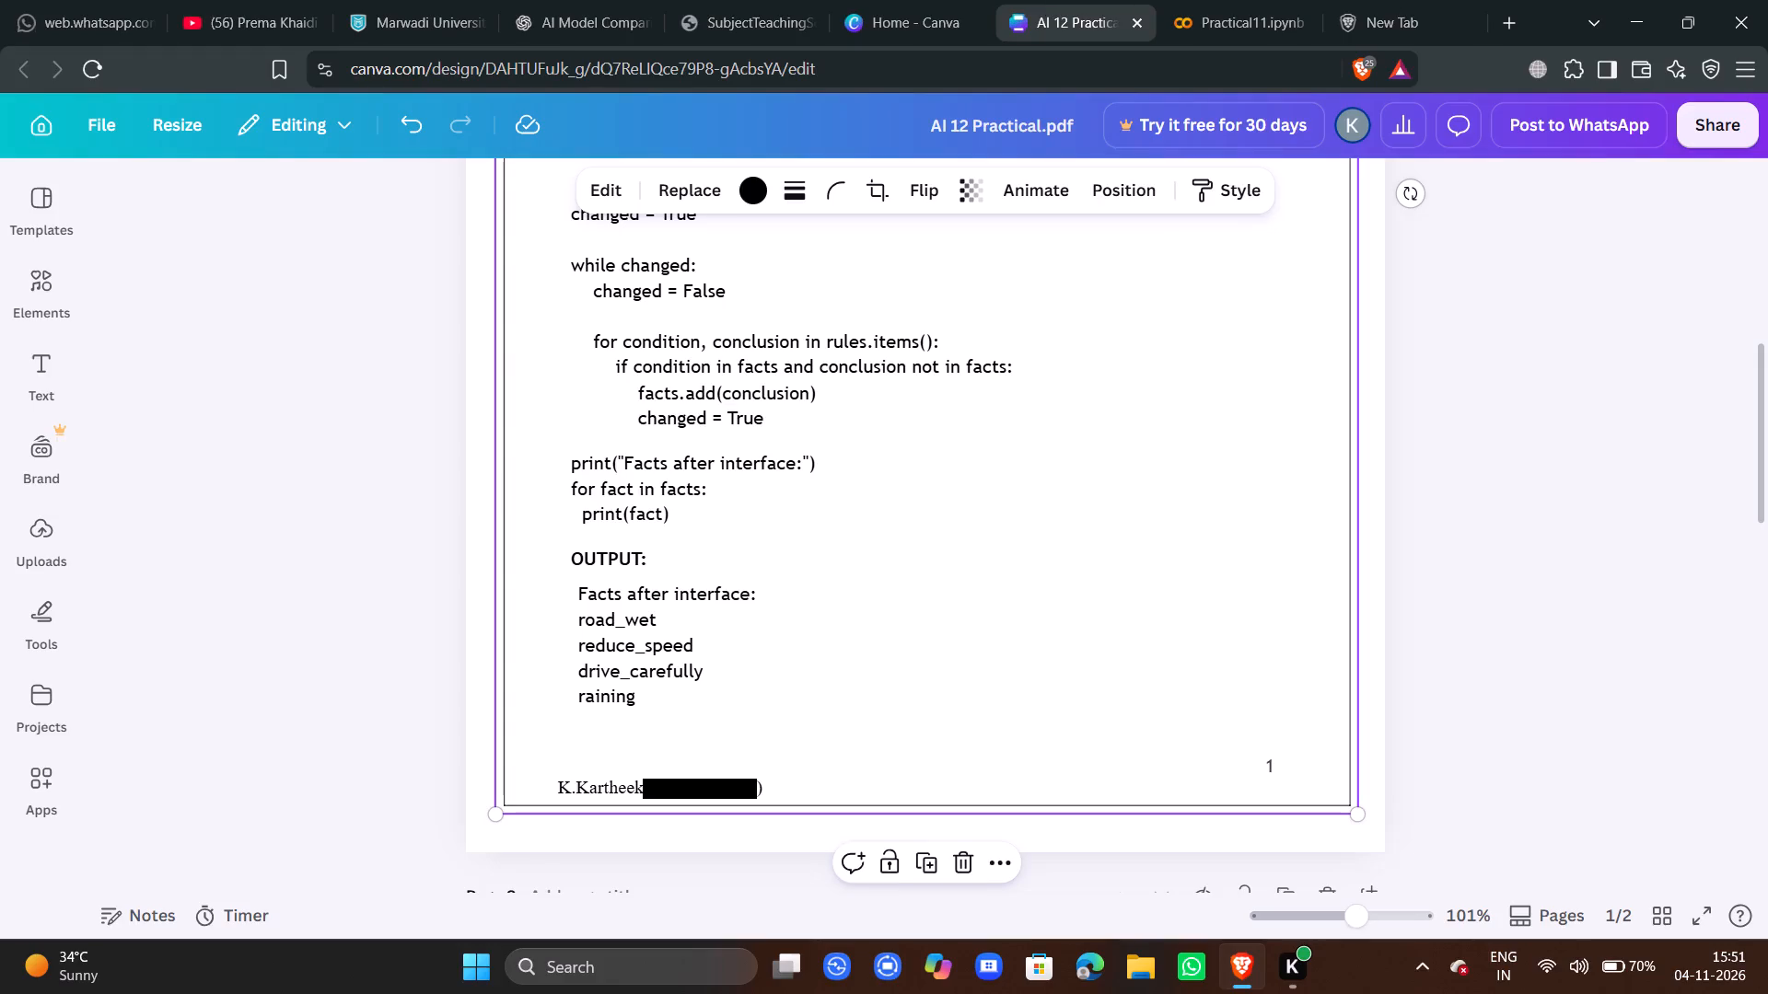
pyautogui.click(966, 122)
pyautogui.press('BackSpace')
pyautogui.press('BackSpace')
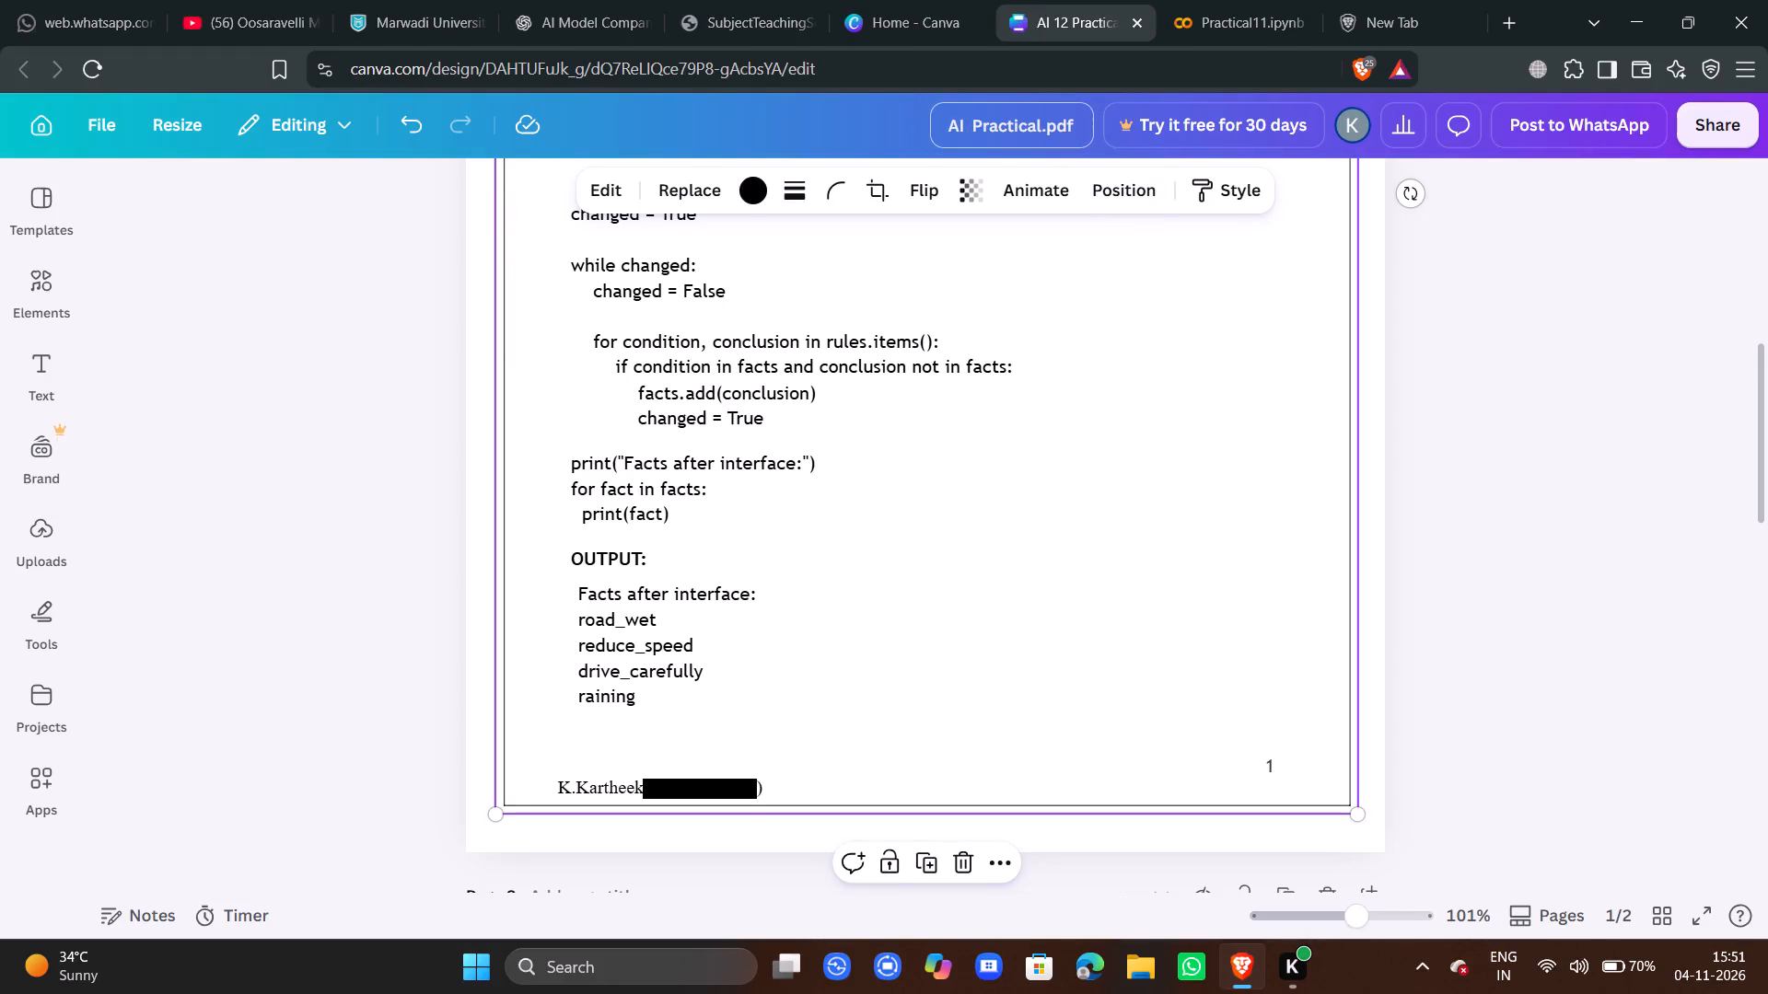
pyautogui.write('11')
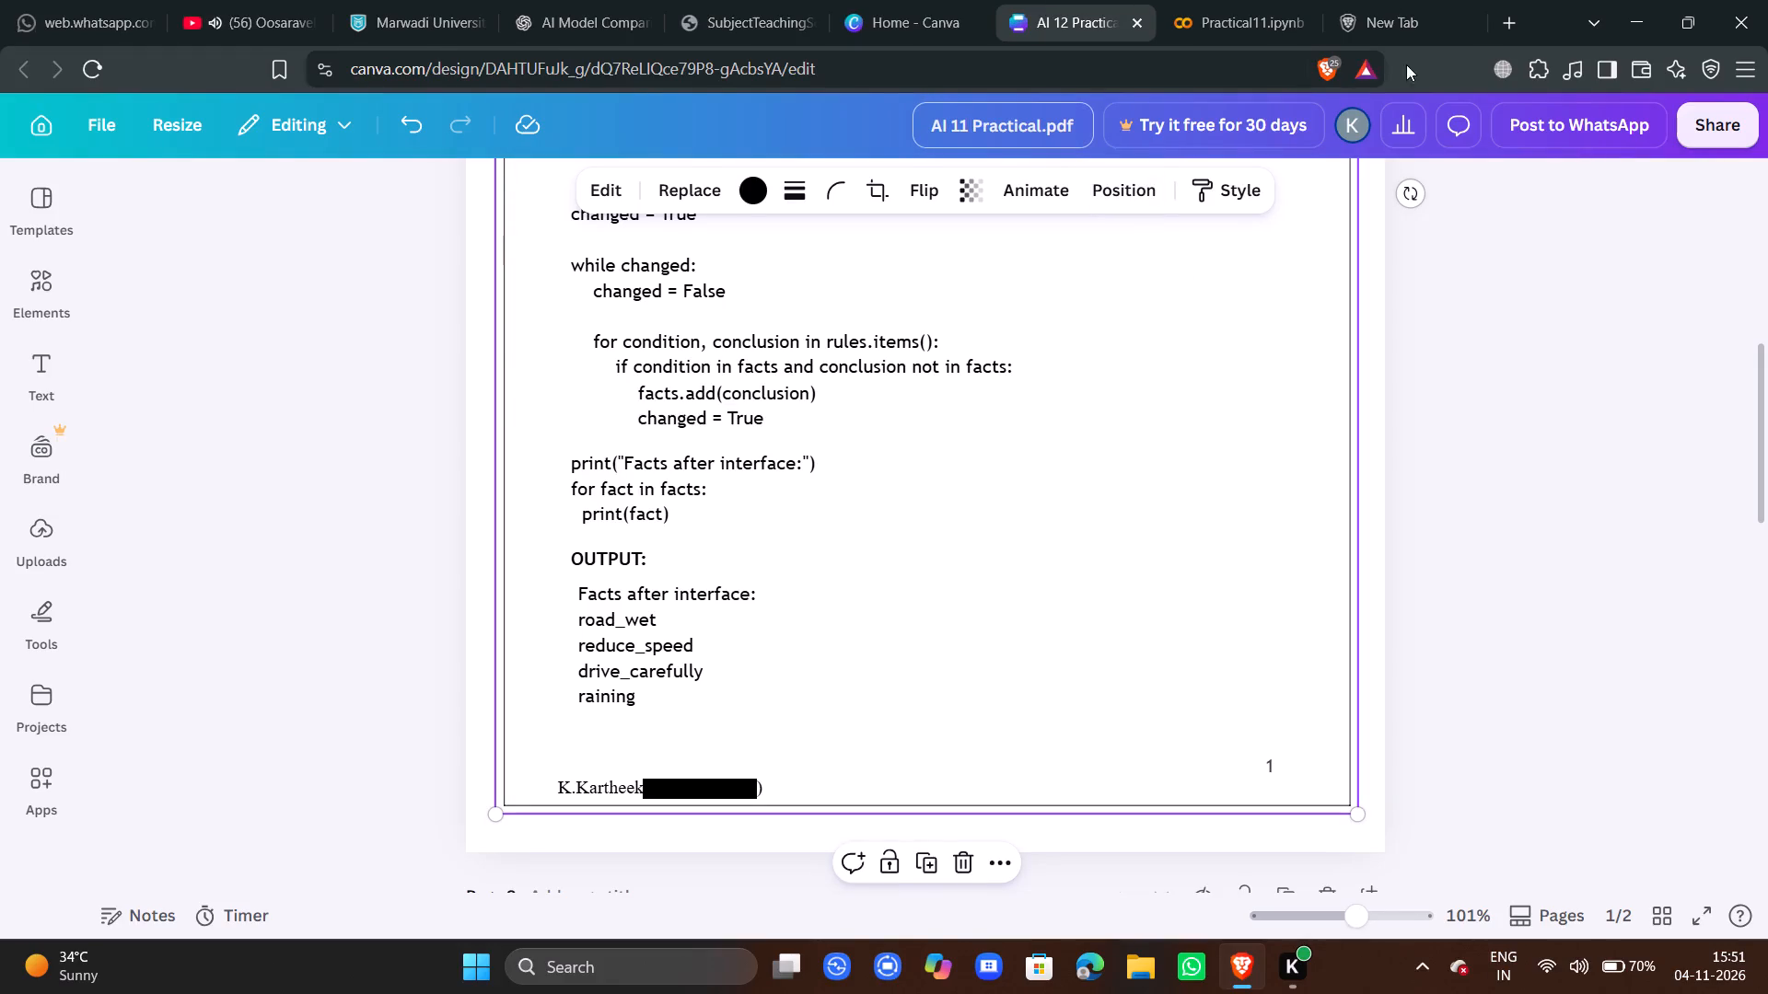
# Download all pages of the design as a PDF with the Digital preset.
pyautogui.click(1685, 119)
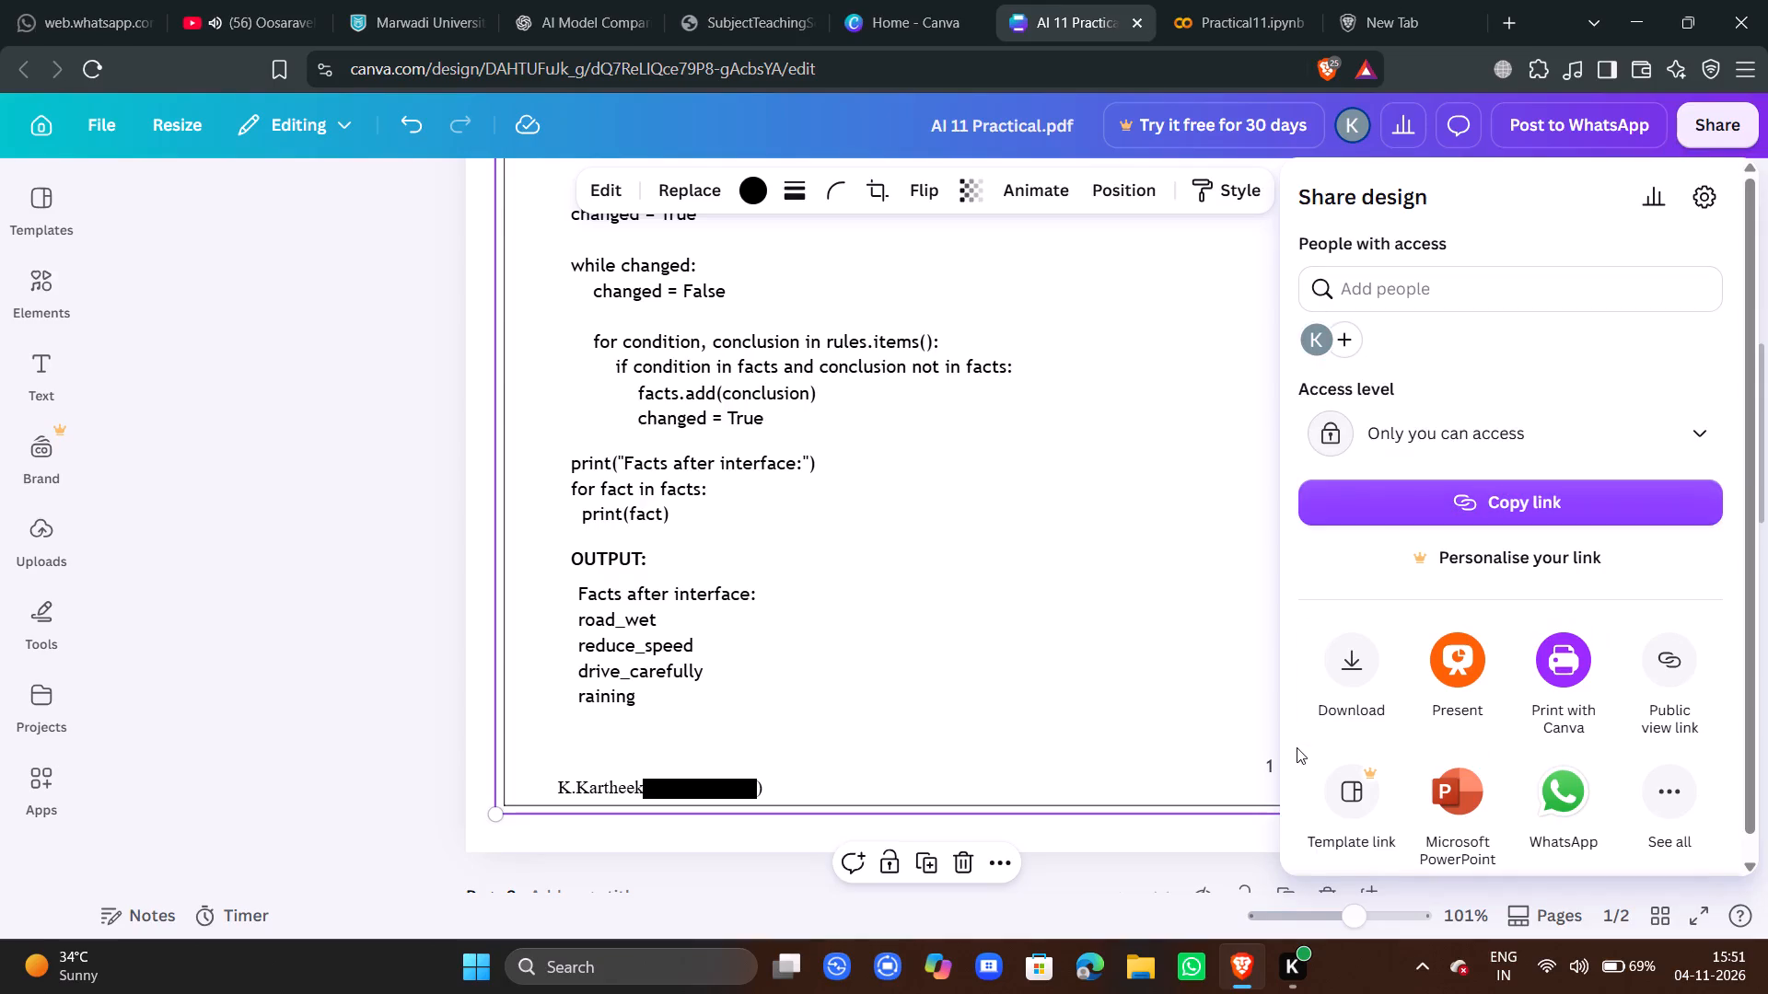
pyautogui.click(1372, 652)
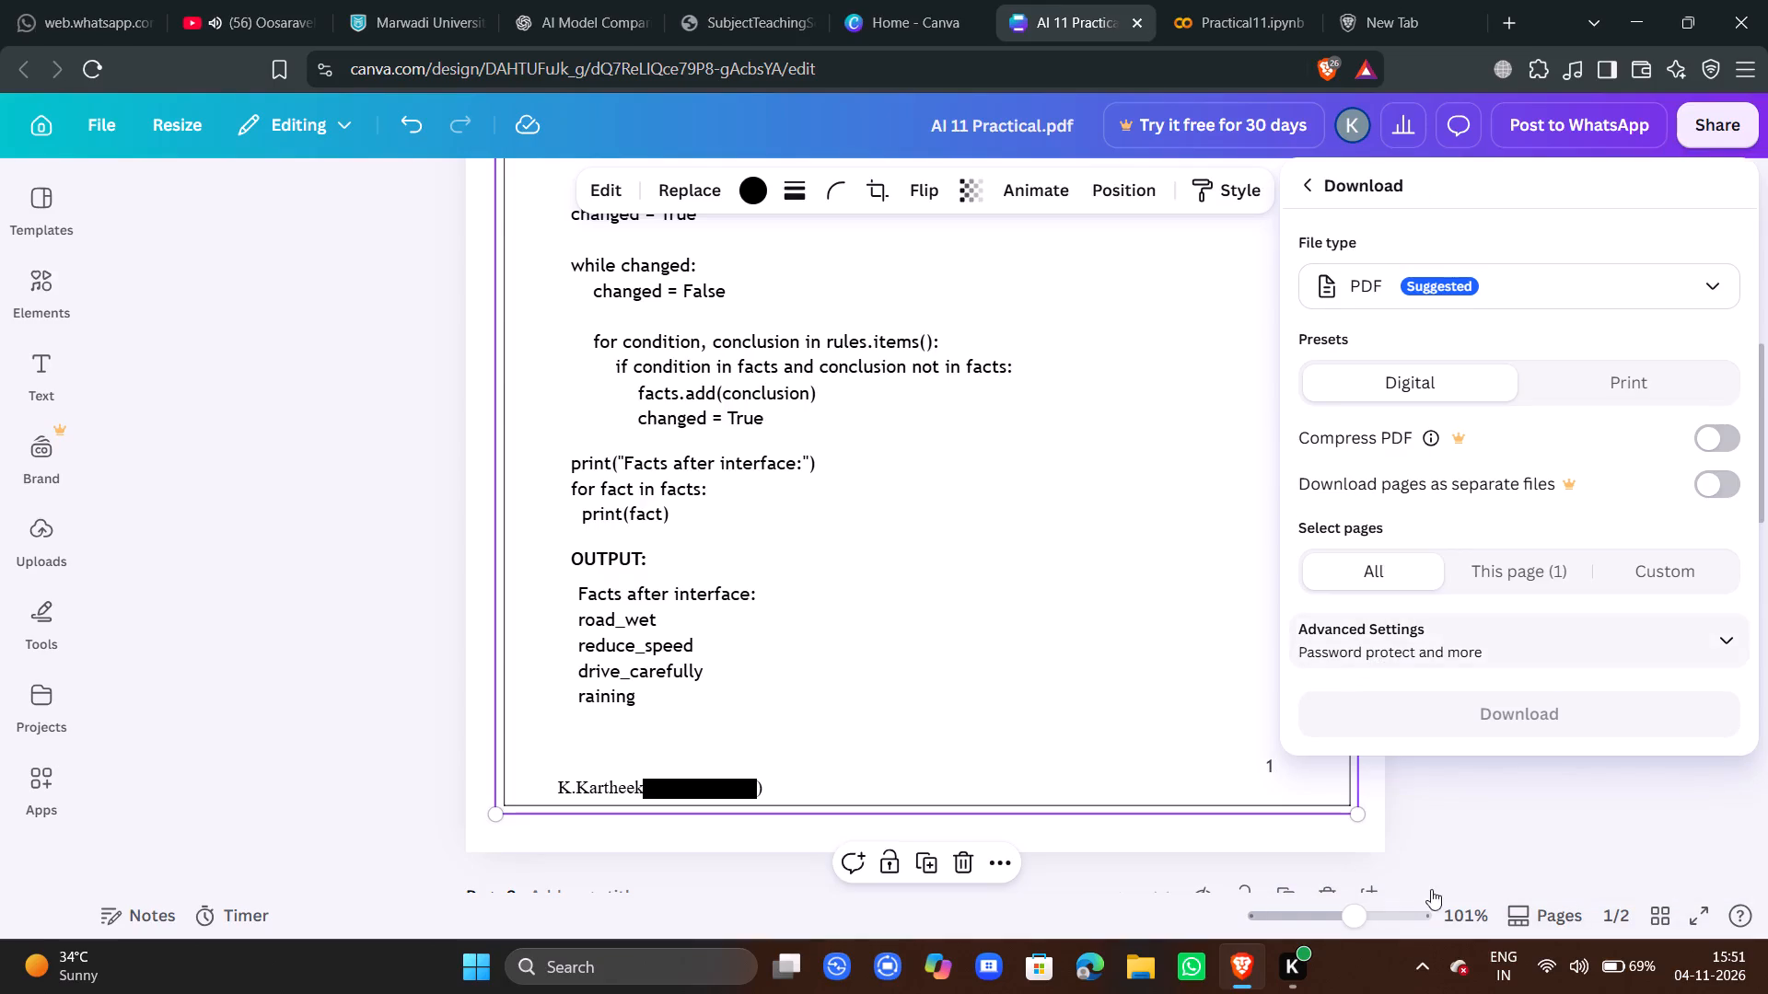
pyautogui.click(1454, 722)
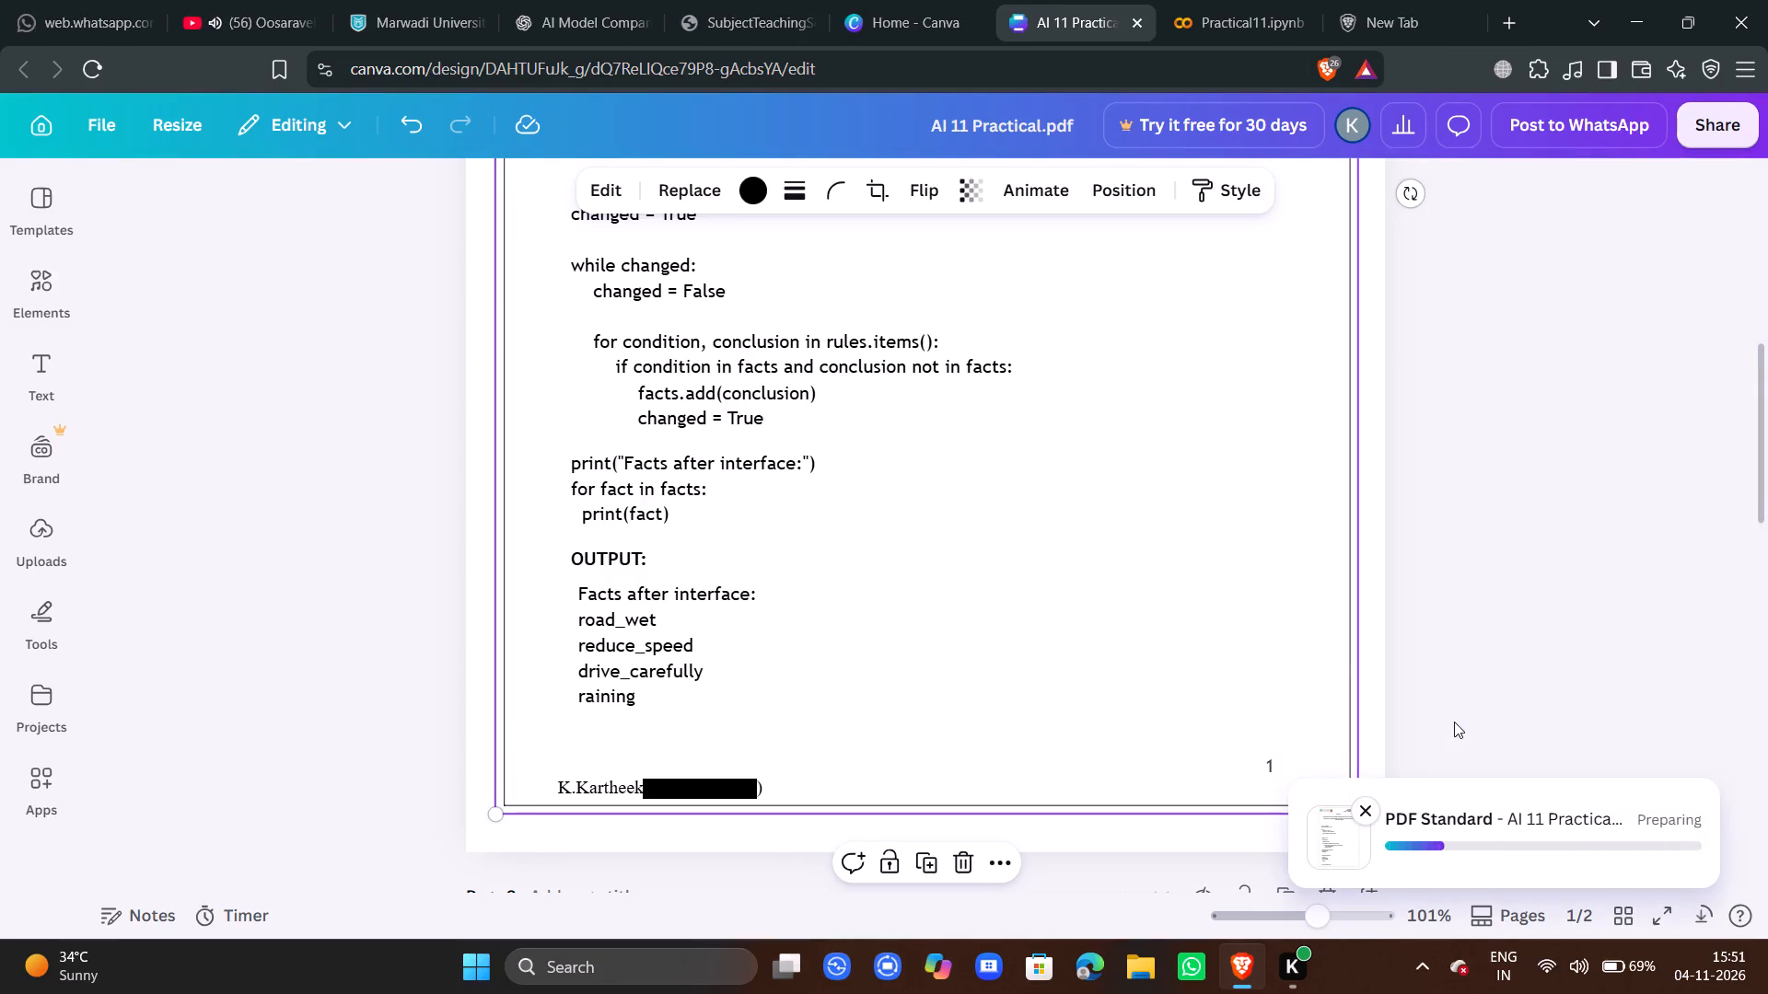
pyautogui.click(704, 472)
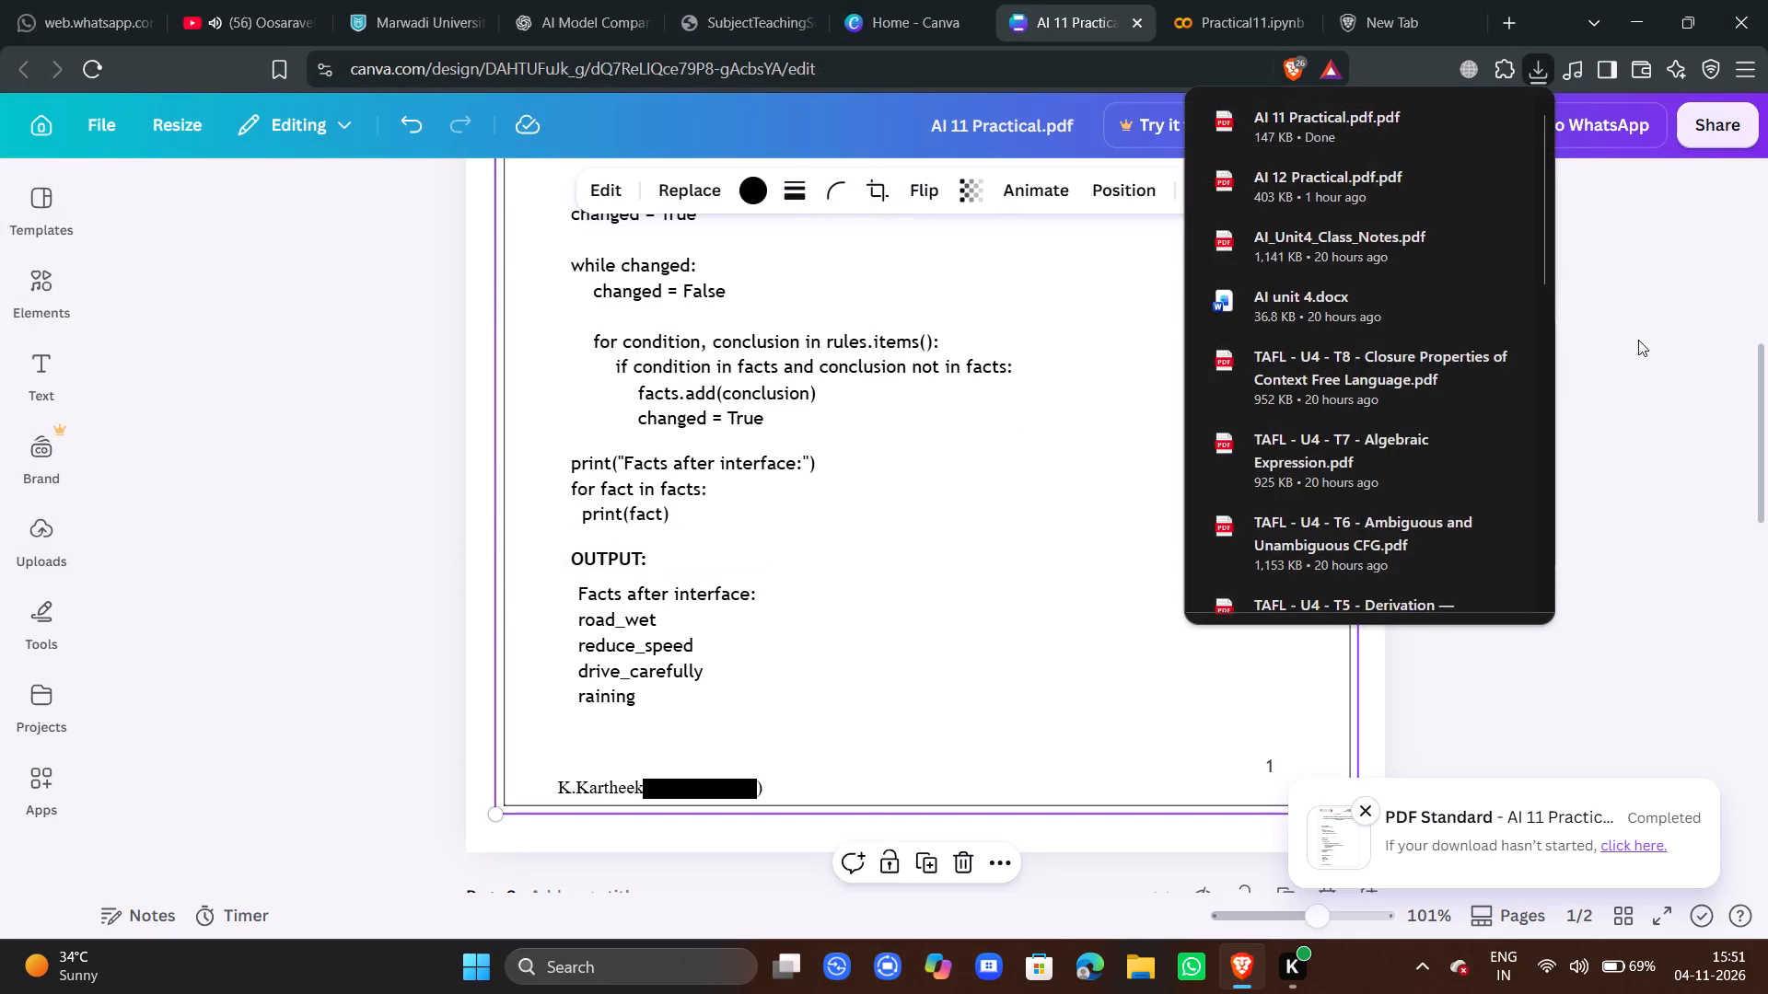
pyautogui.click(1638, 340)
# Delete the aim paragraph next to the "Aim:" label on page 1.
pyautogui.scroll(4, 860, 491)
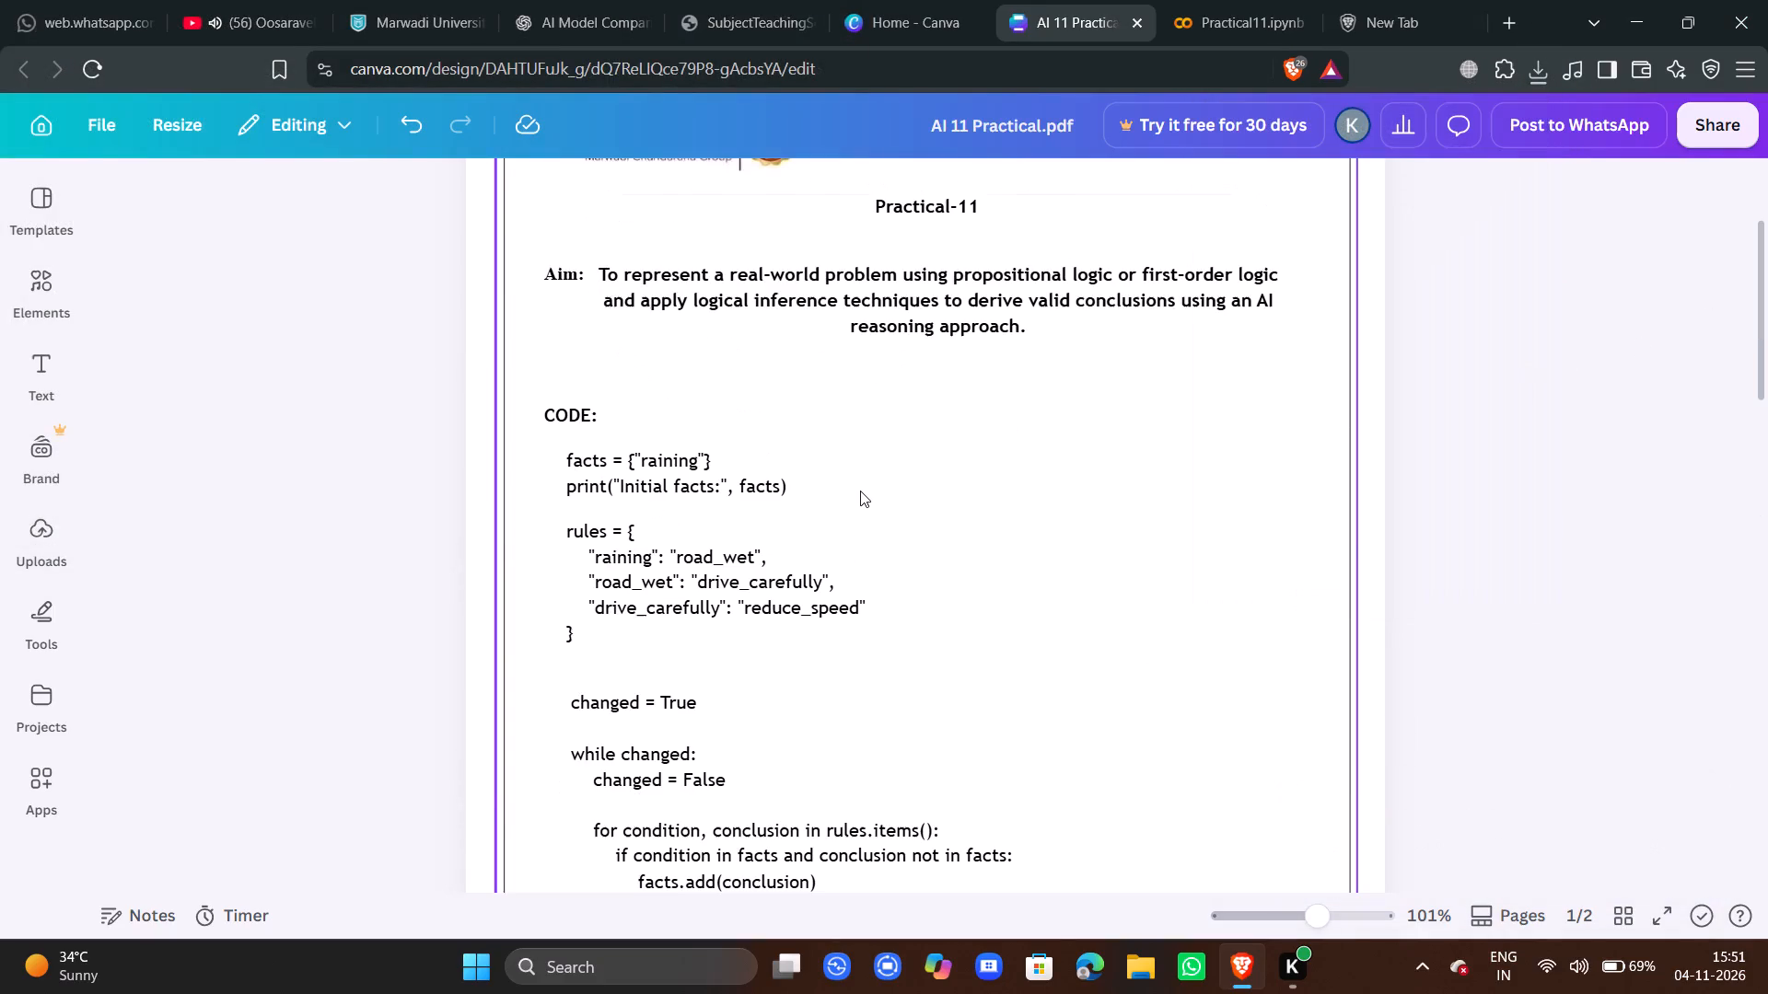
pyautogui.press('BackSpace')
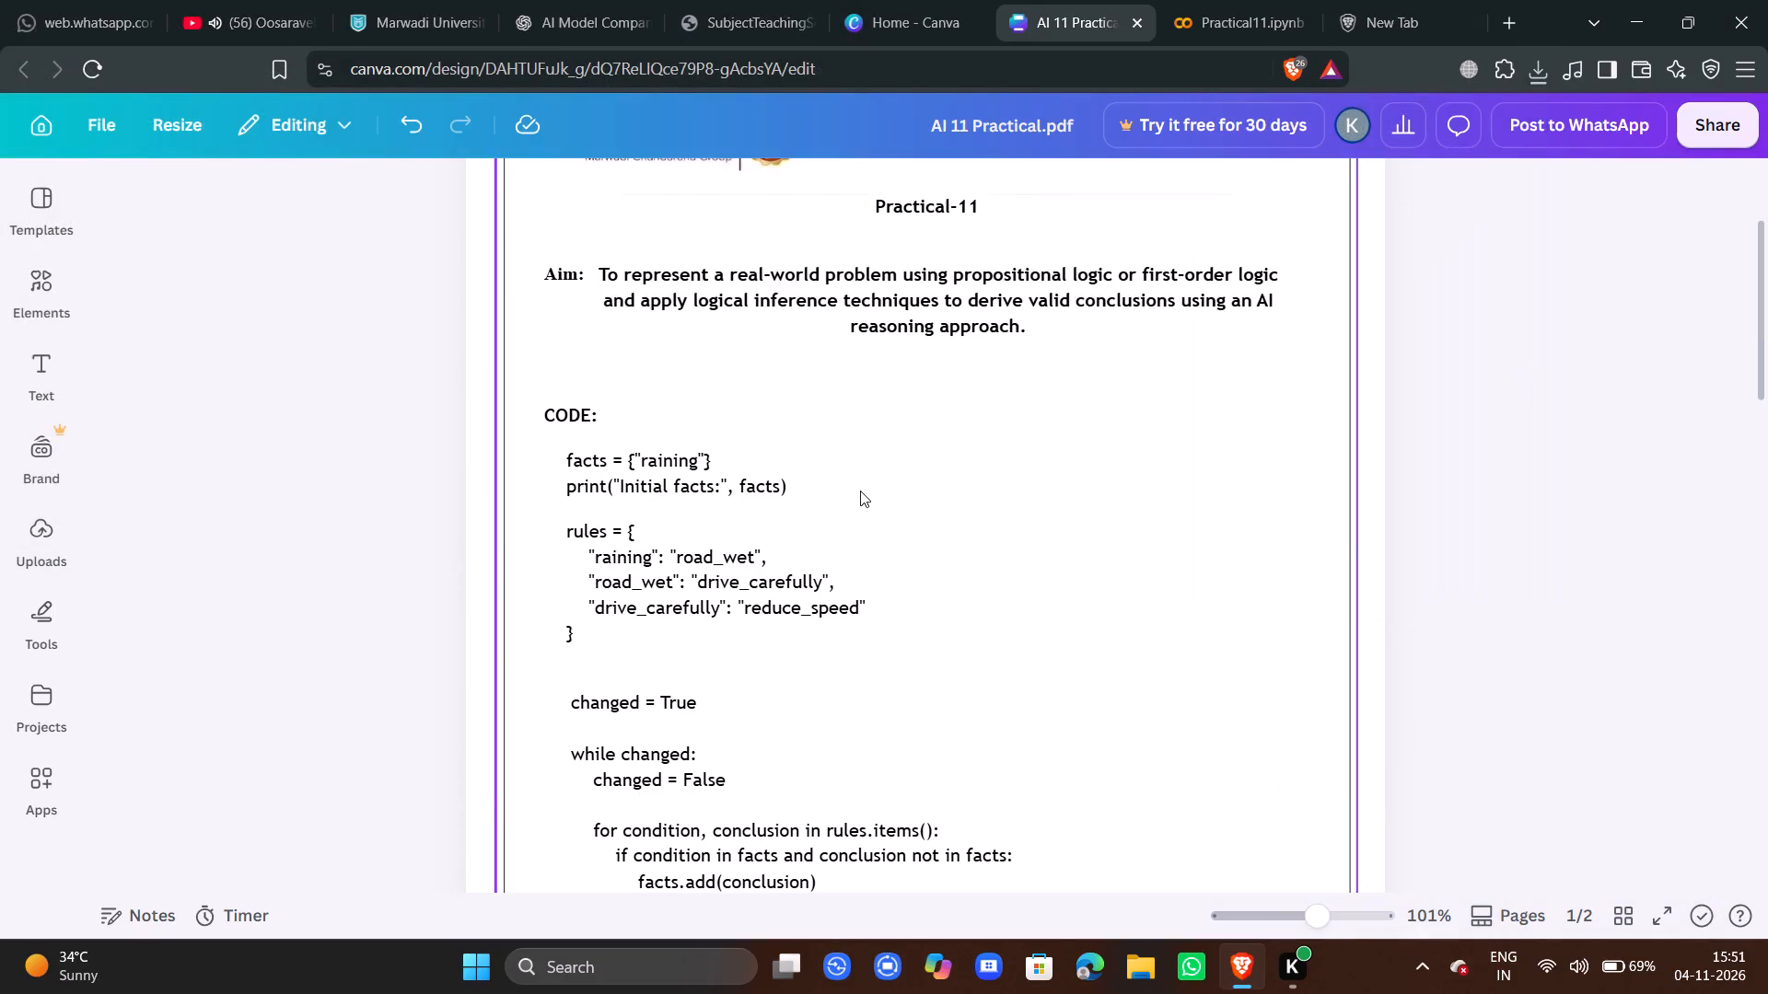
pyautogui.click(860, 491)
pyautogui.click(974, 417)
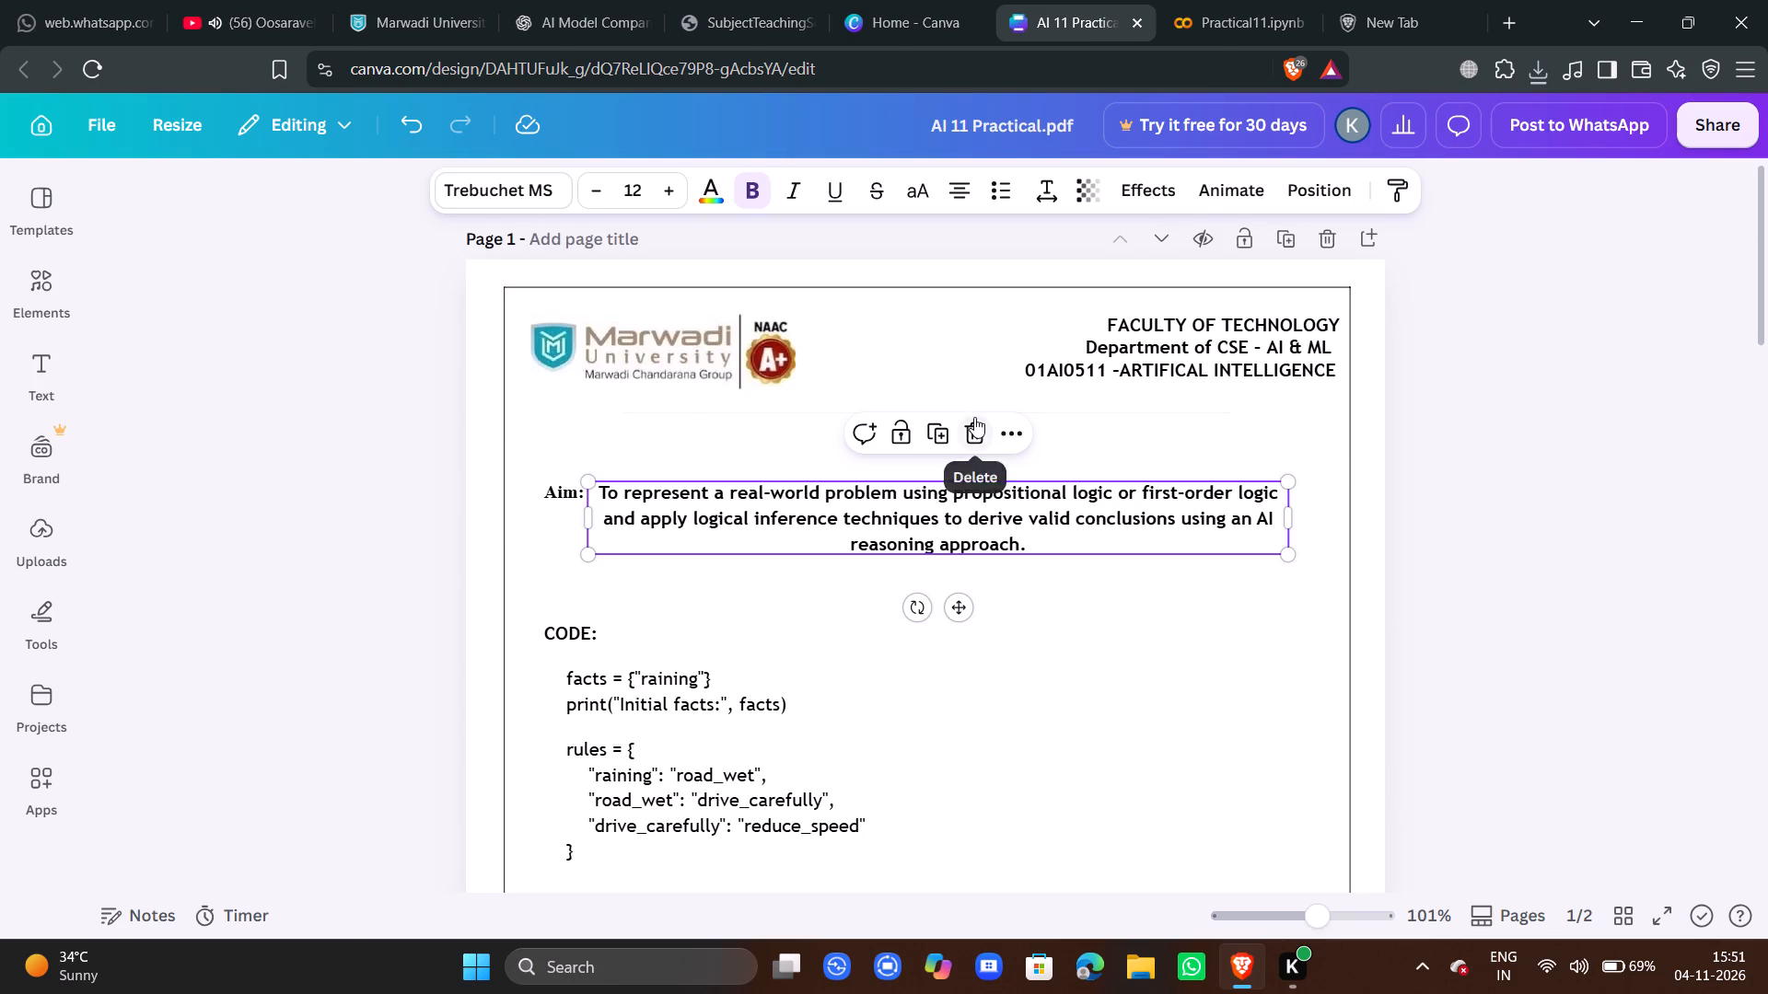
# Delete the four code text blocks between the "CODE:" and "OUTPUT:" headings on page 1, keeping both headings.
pyautogui.click(692, 691)
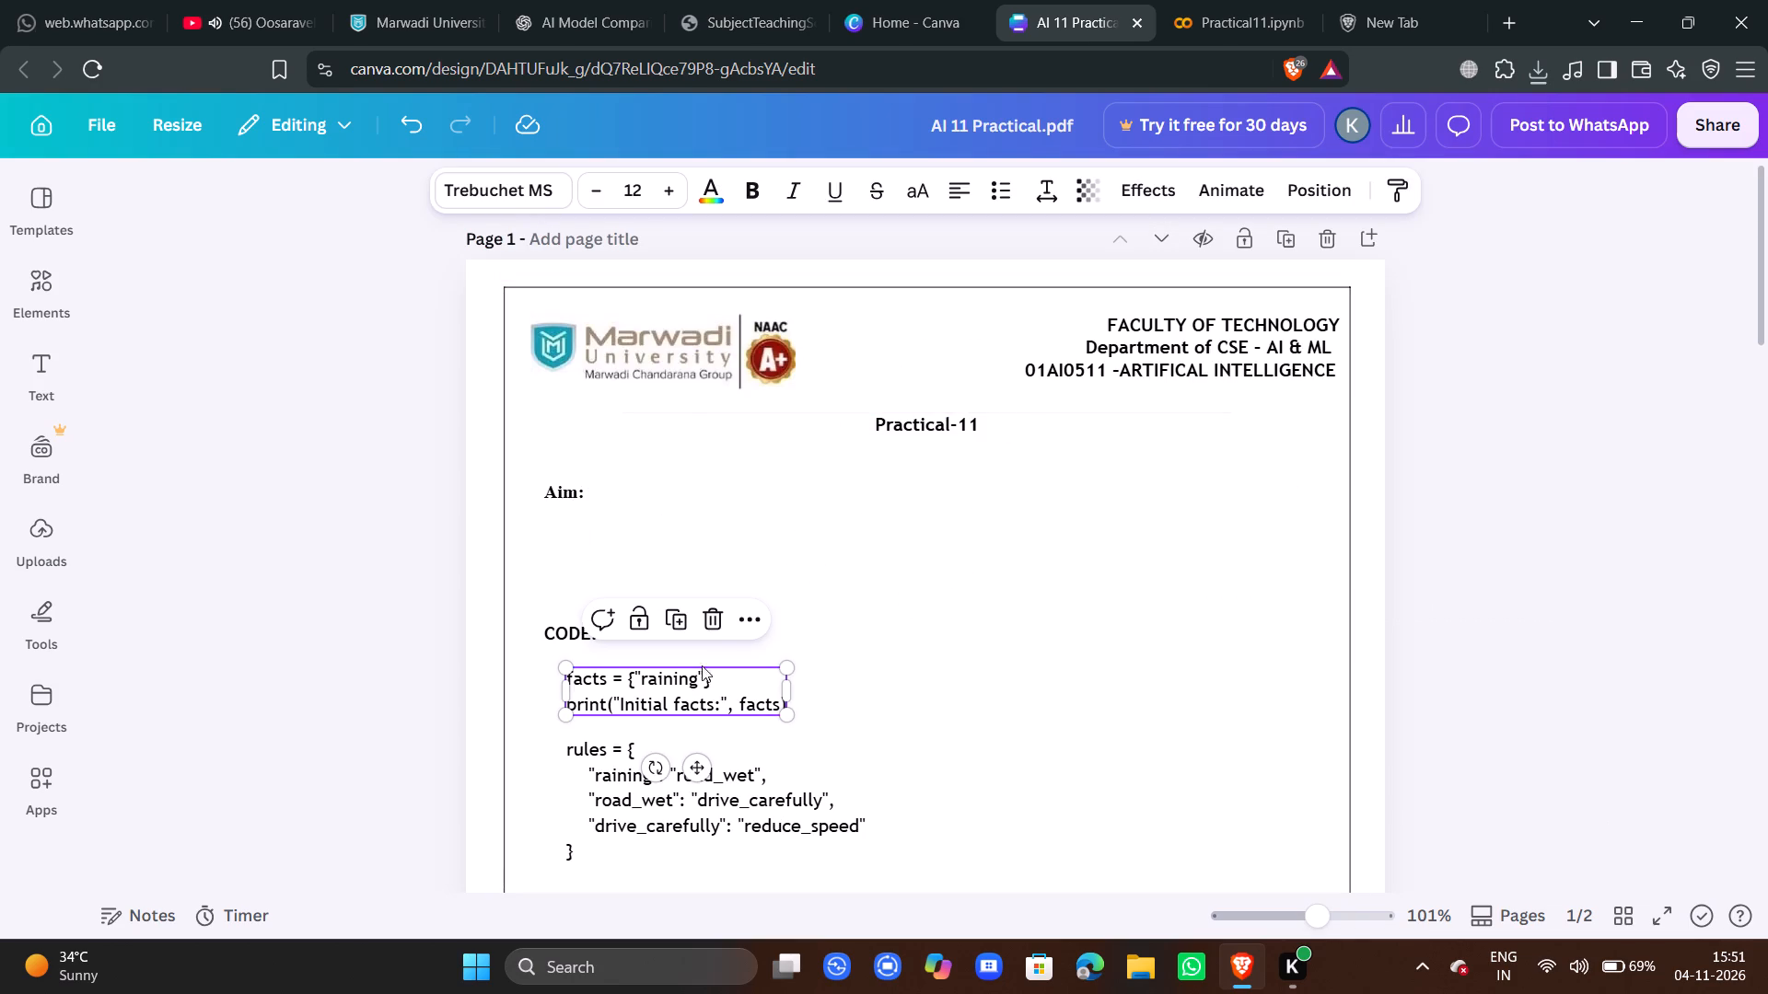
pyautogui.click(715, 626)
pyautogui.scroll(-3, 715, 626)
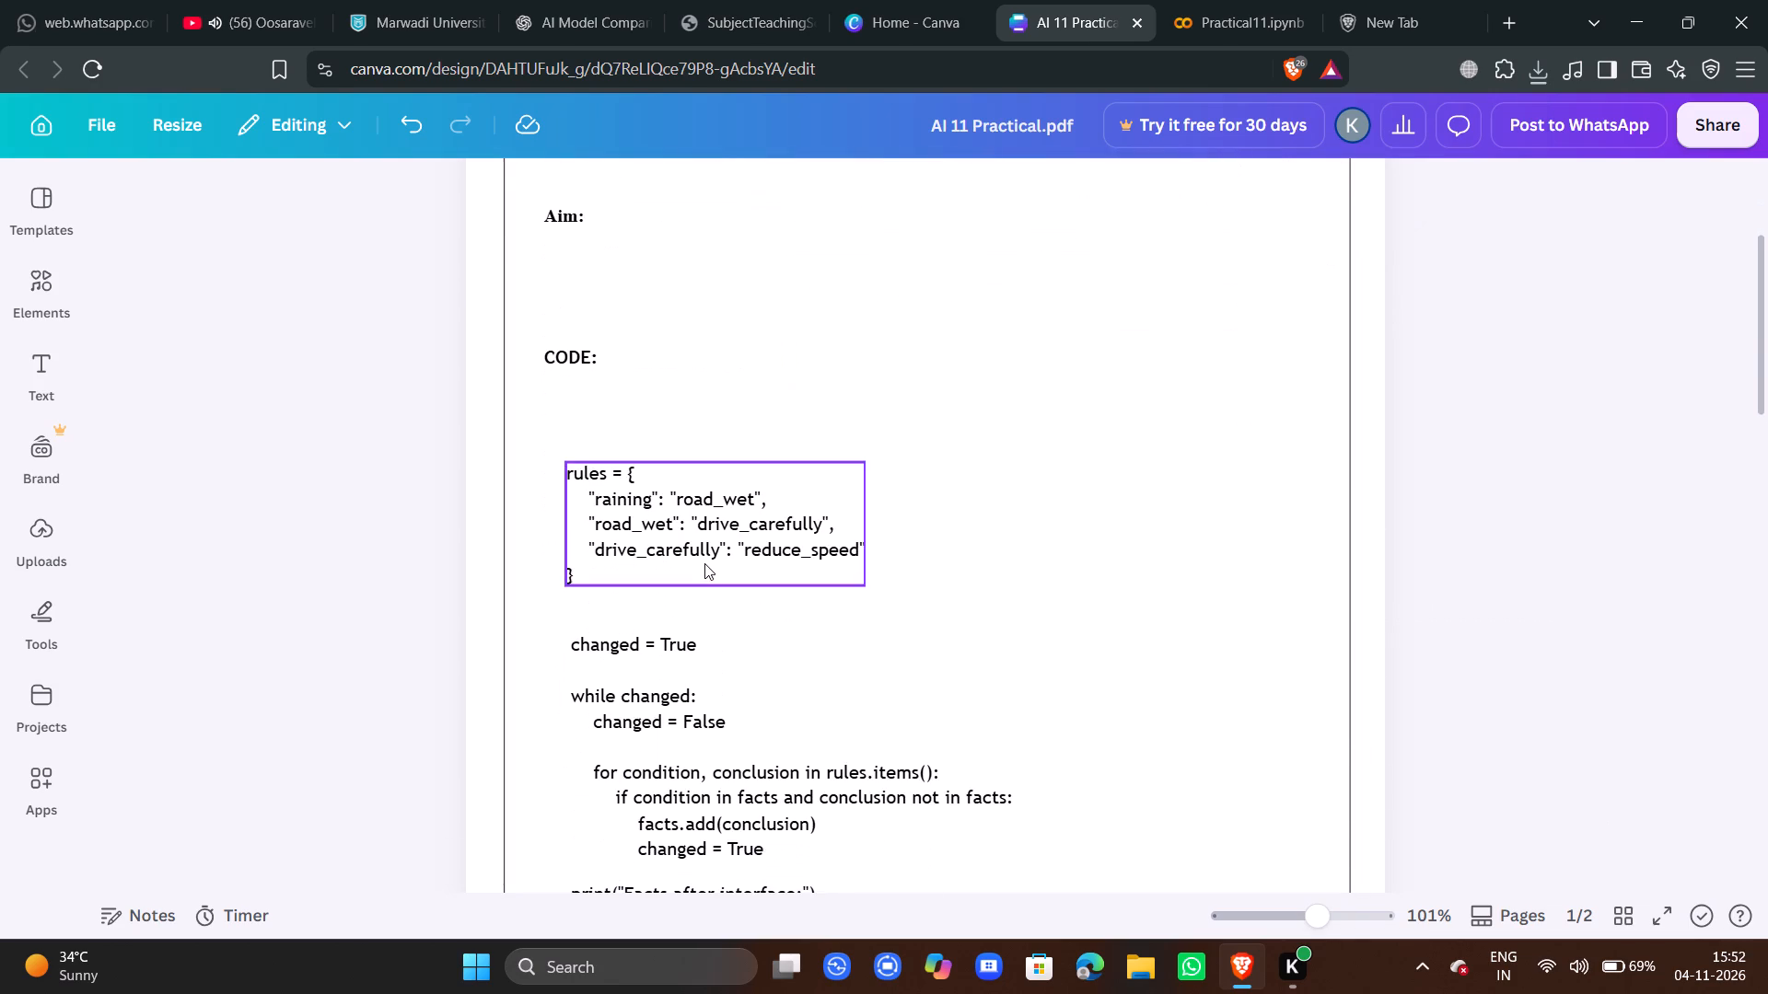
pyautogui.click(704, 563)
pyautogui.click(750, 414)
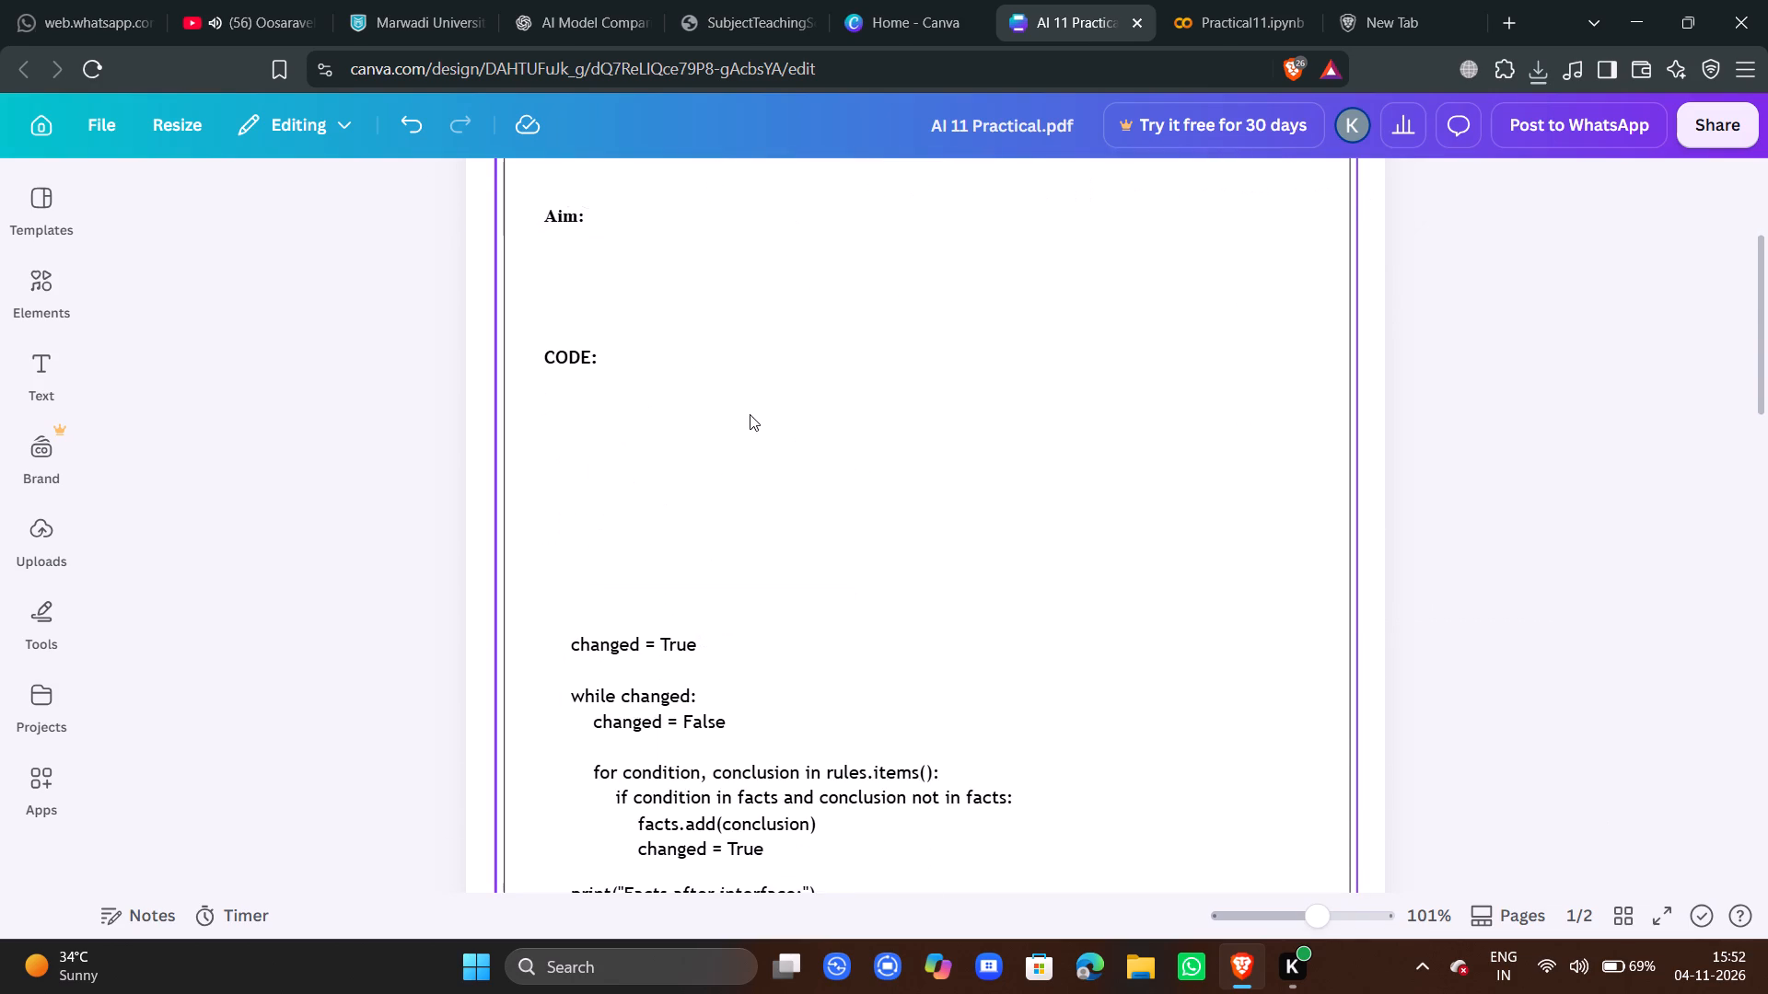
pyautogui.scroll(-3, 750, 414)
pyautogui.click(634, 432)
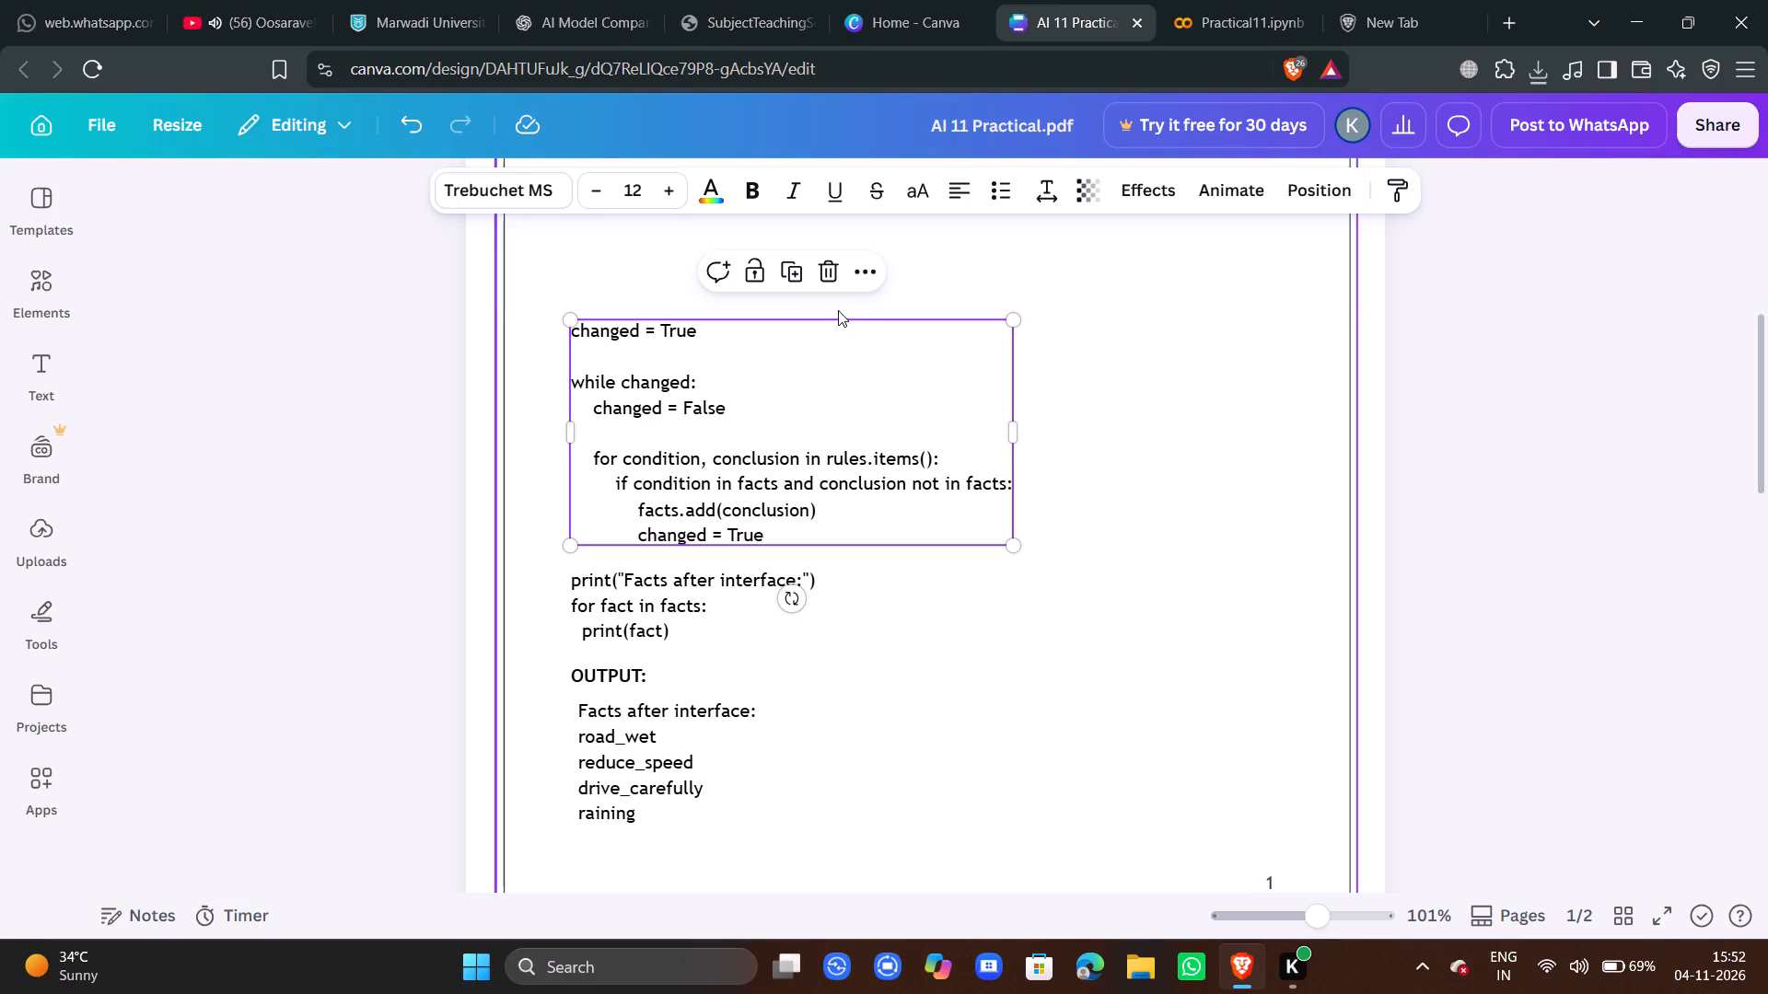
pyautogui.click(828, 289)
pyautogui.scroll(-2, 828, 289)
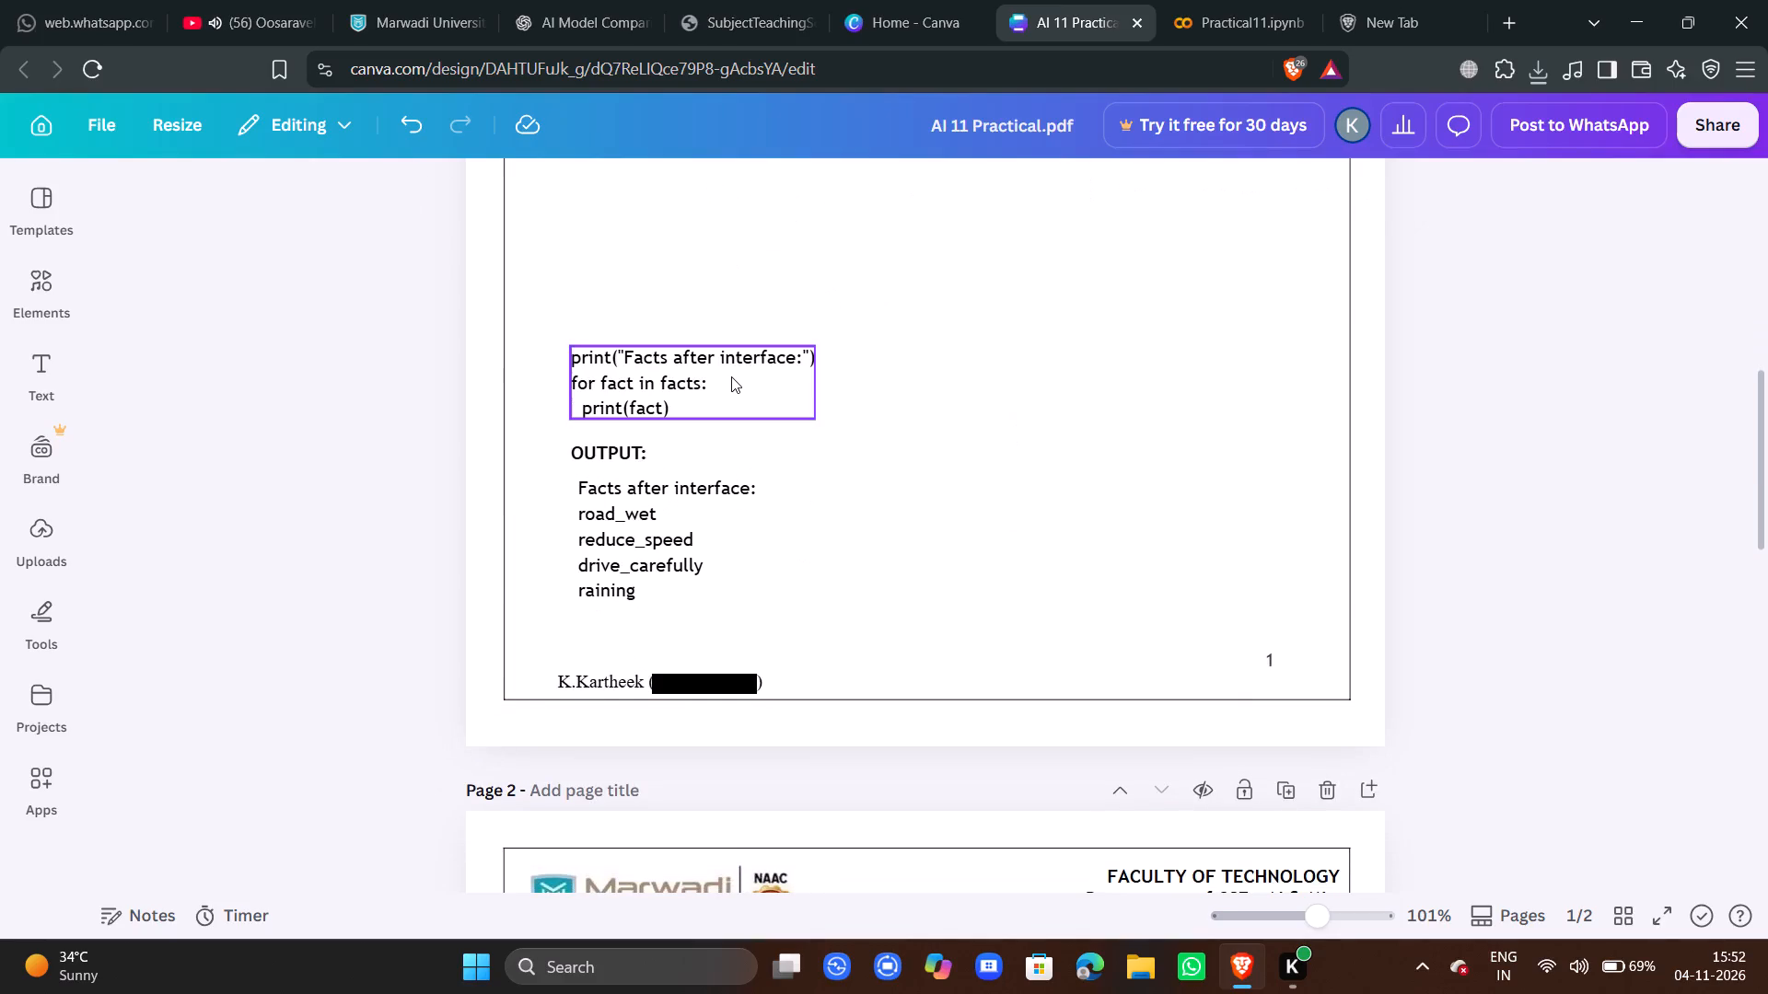
pyautogui.click(731, 376)
pyautogui.click(726, 288)
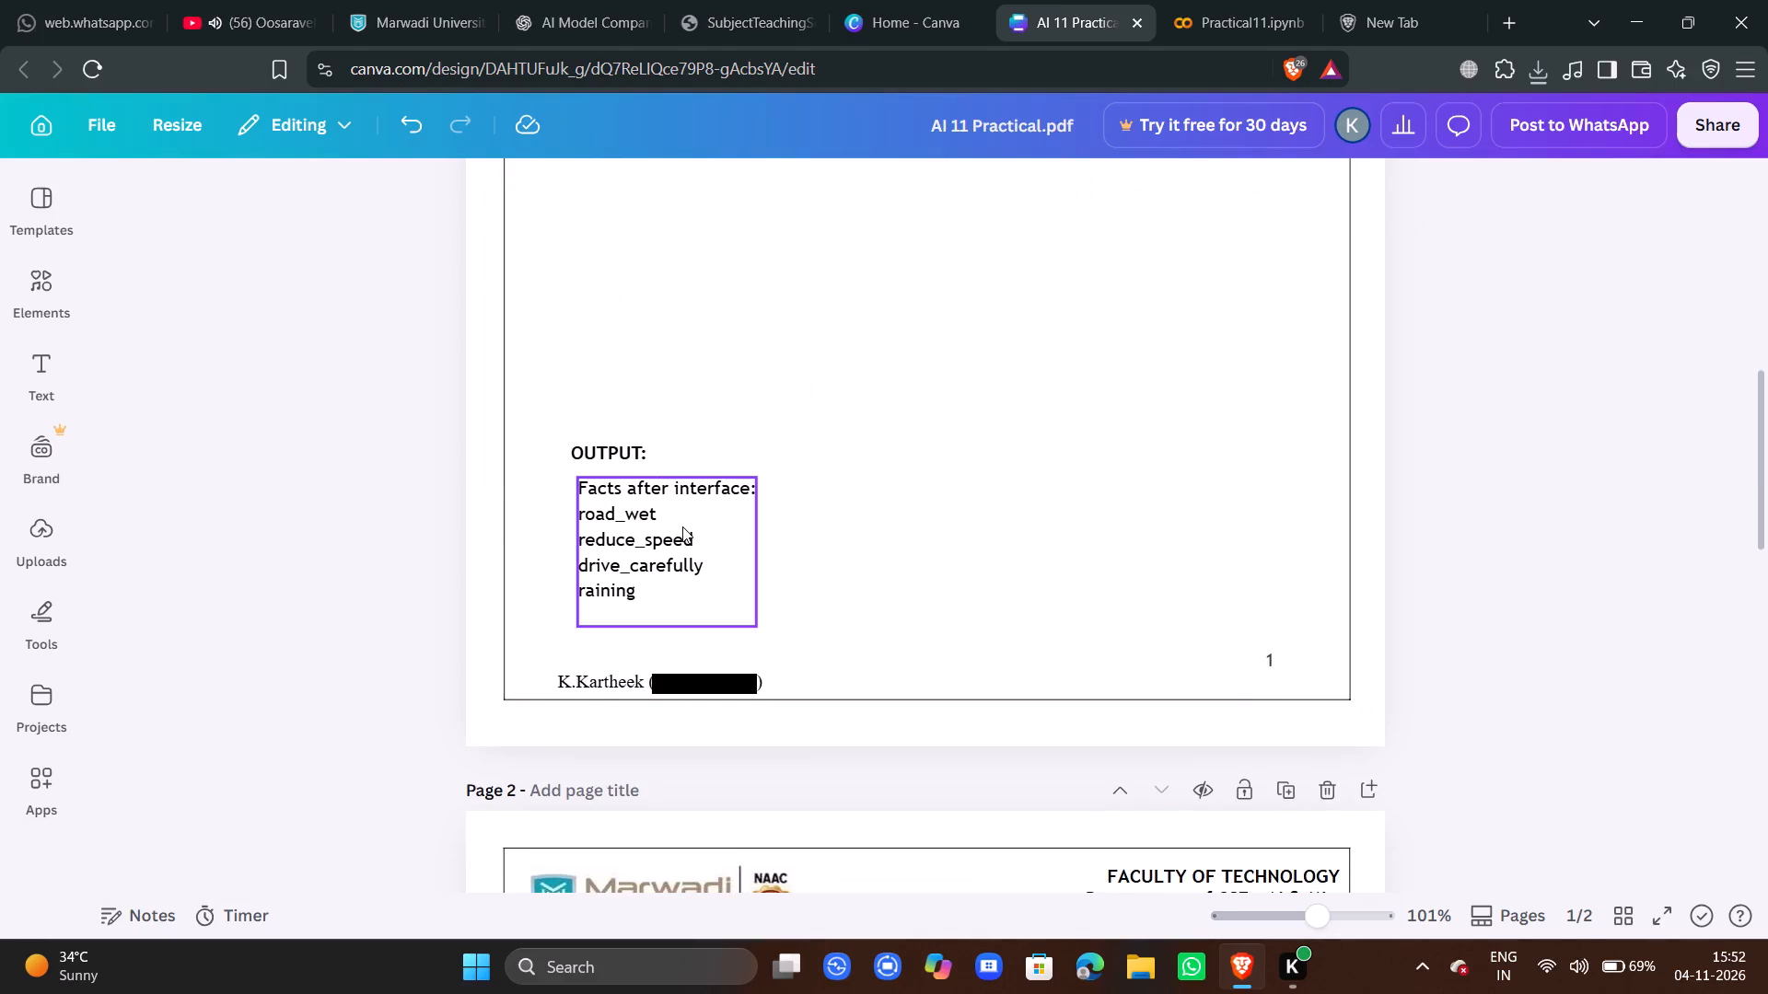
# Delete the "Facts after interface:" output text beneath the "OUTPUT:" heading.
pyautogui.click(682, 526)
pyautogui.click(704, 435)
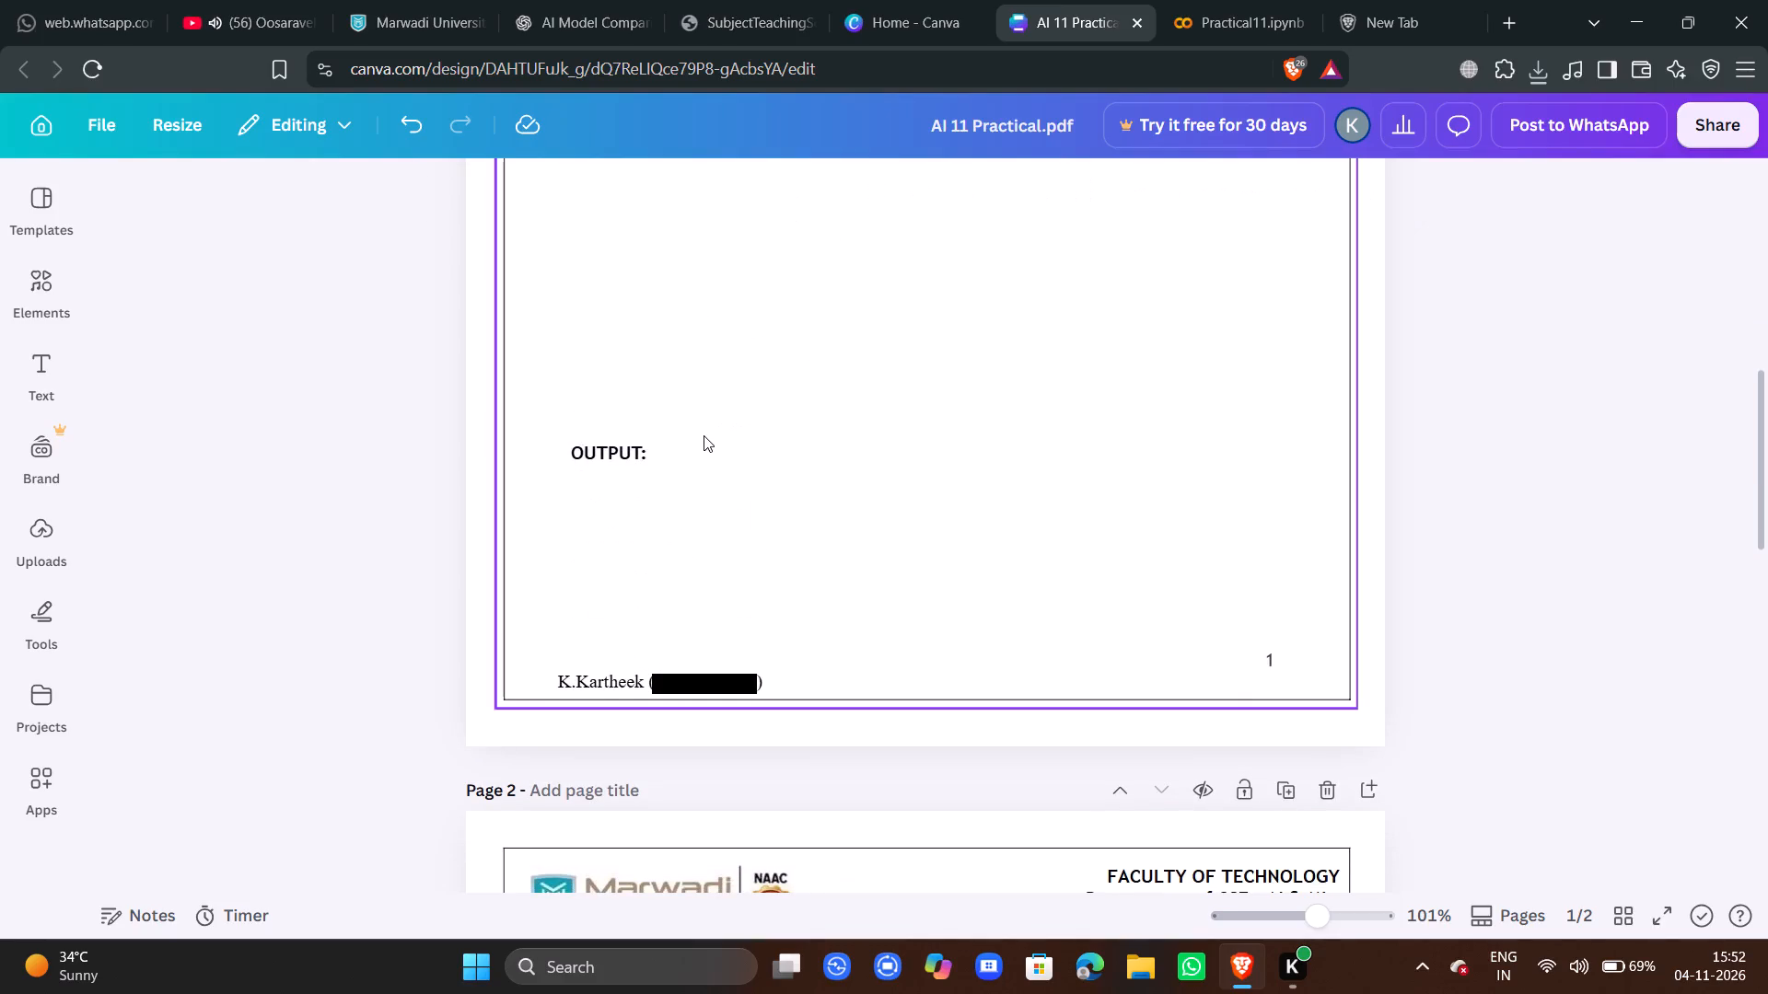
# Delete the conclusion paragraph beneath the "Conclusion:" heading on page 2, keeping the heading.
pyautogui.scroll(-4, 704, 435)
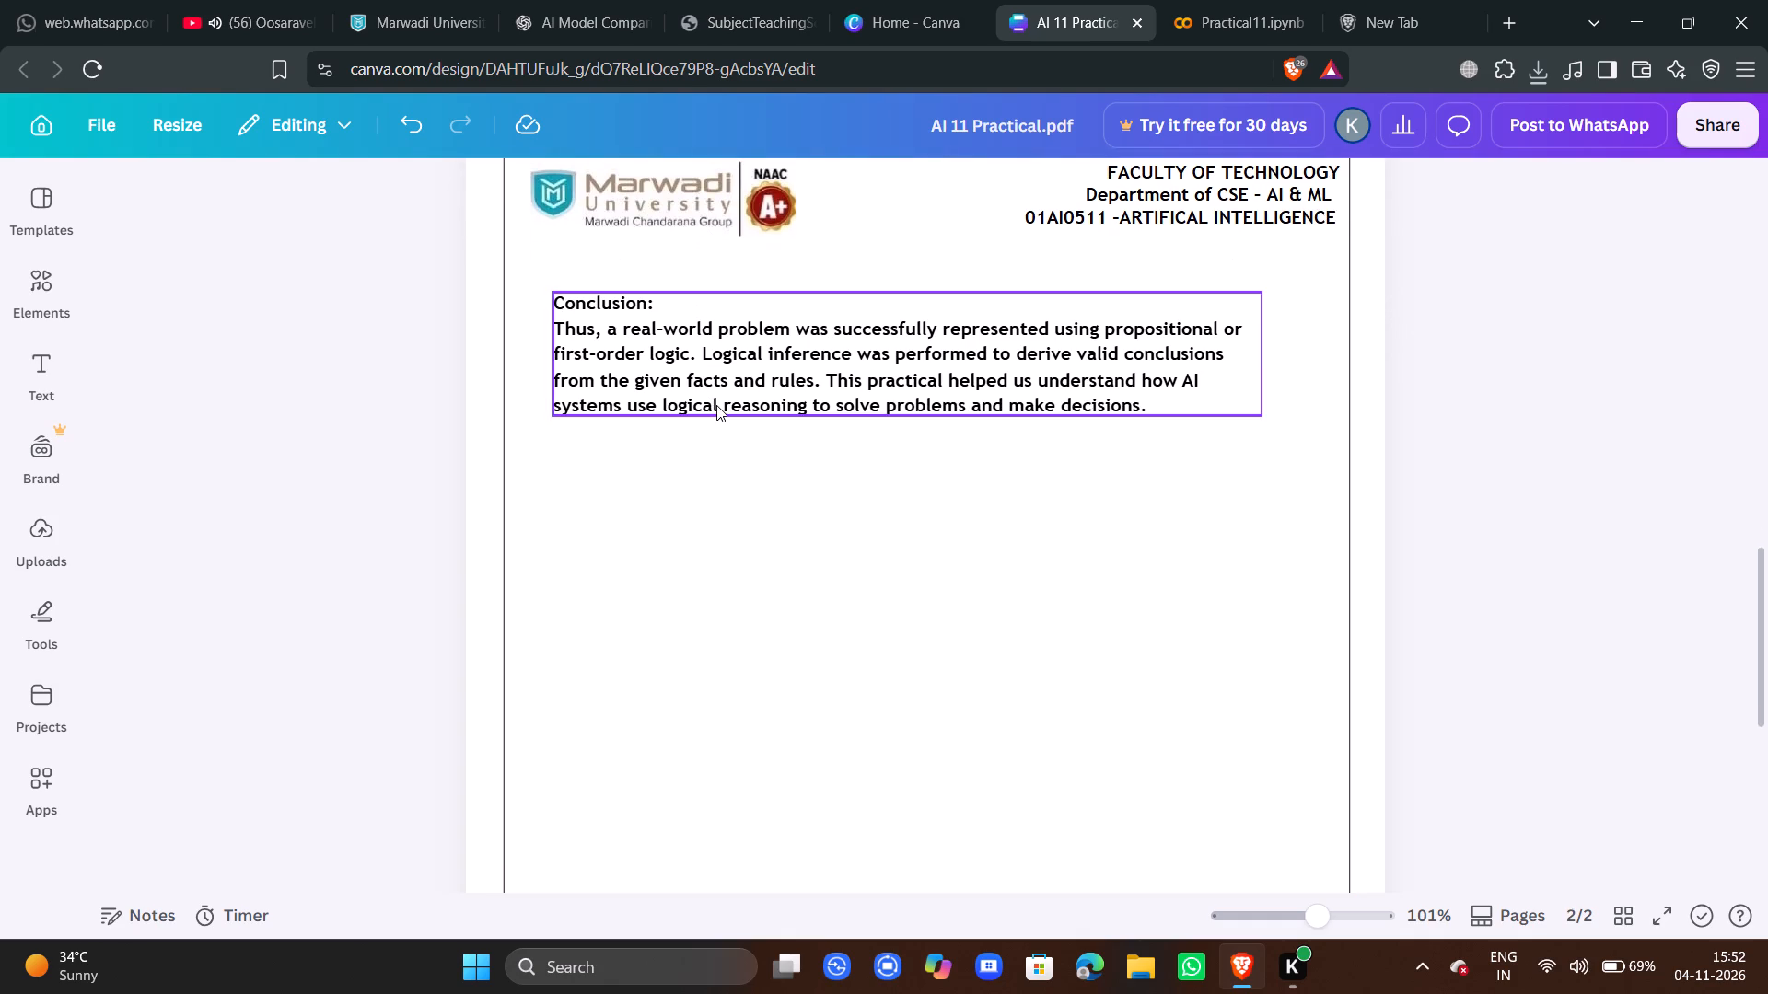
pyautogui.click(716, 405)
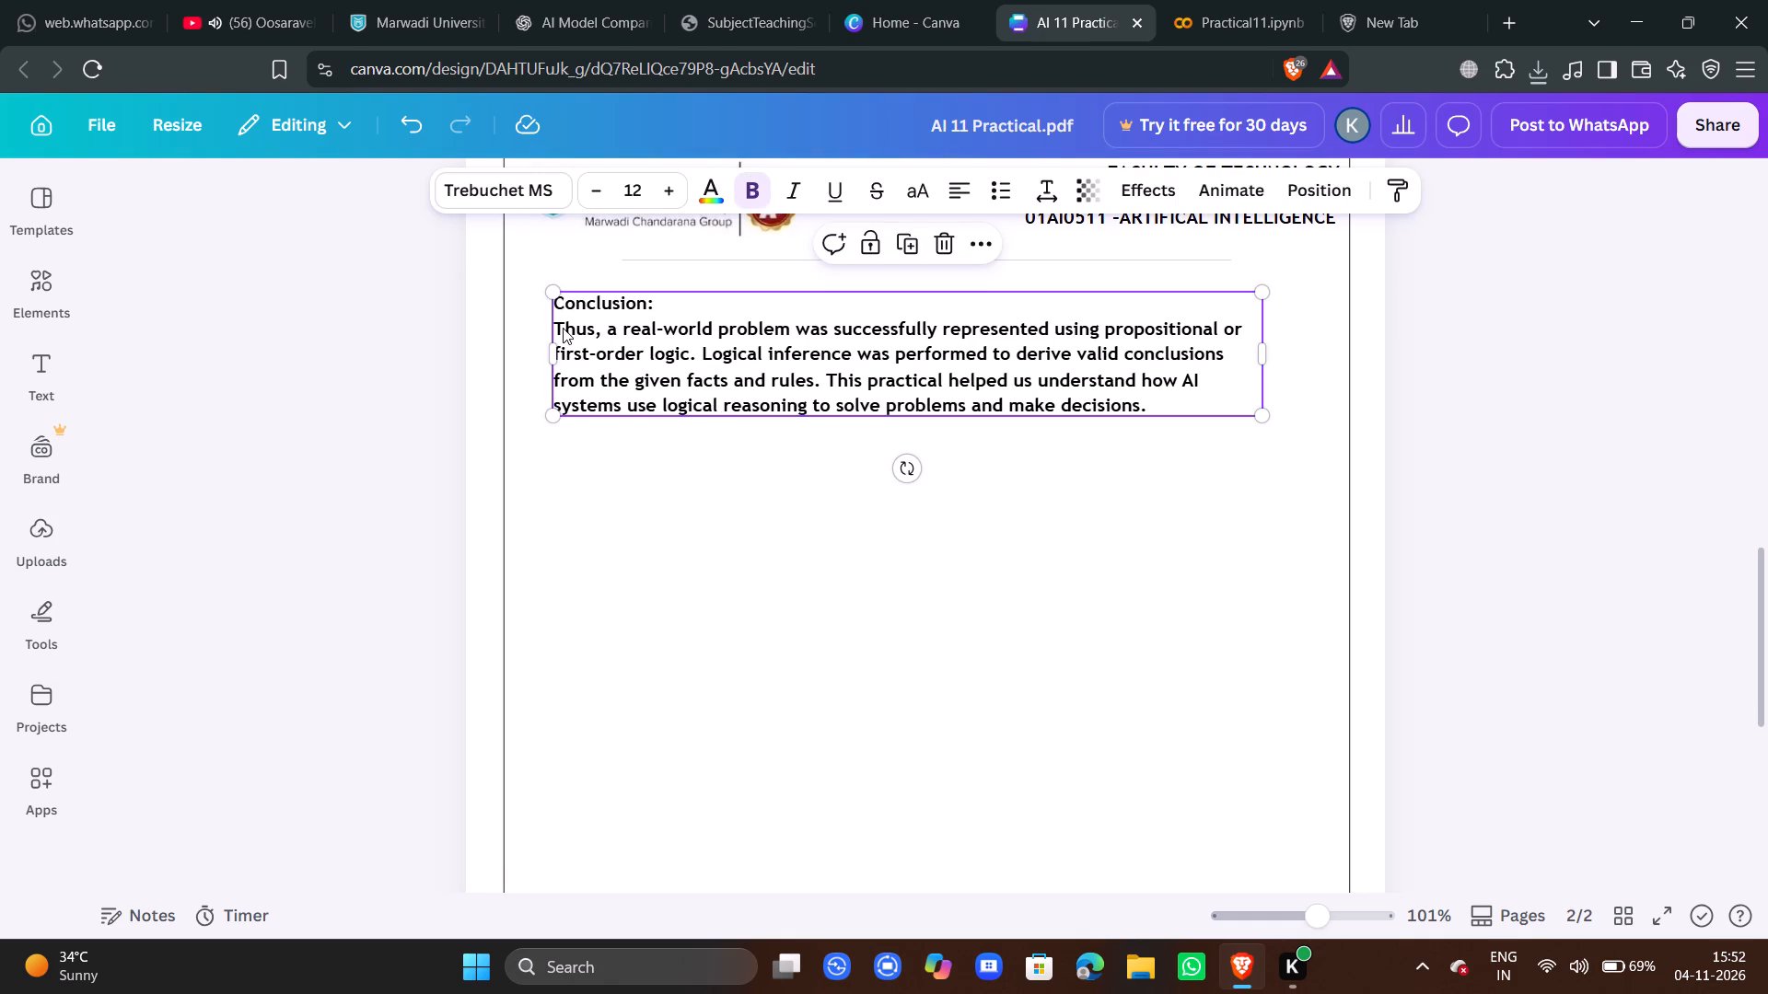
pyautogui.click(563, 328)
pyautogui.click(557, 324)
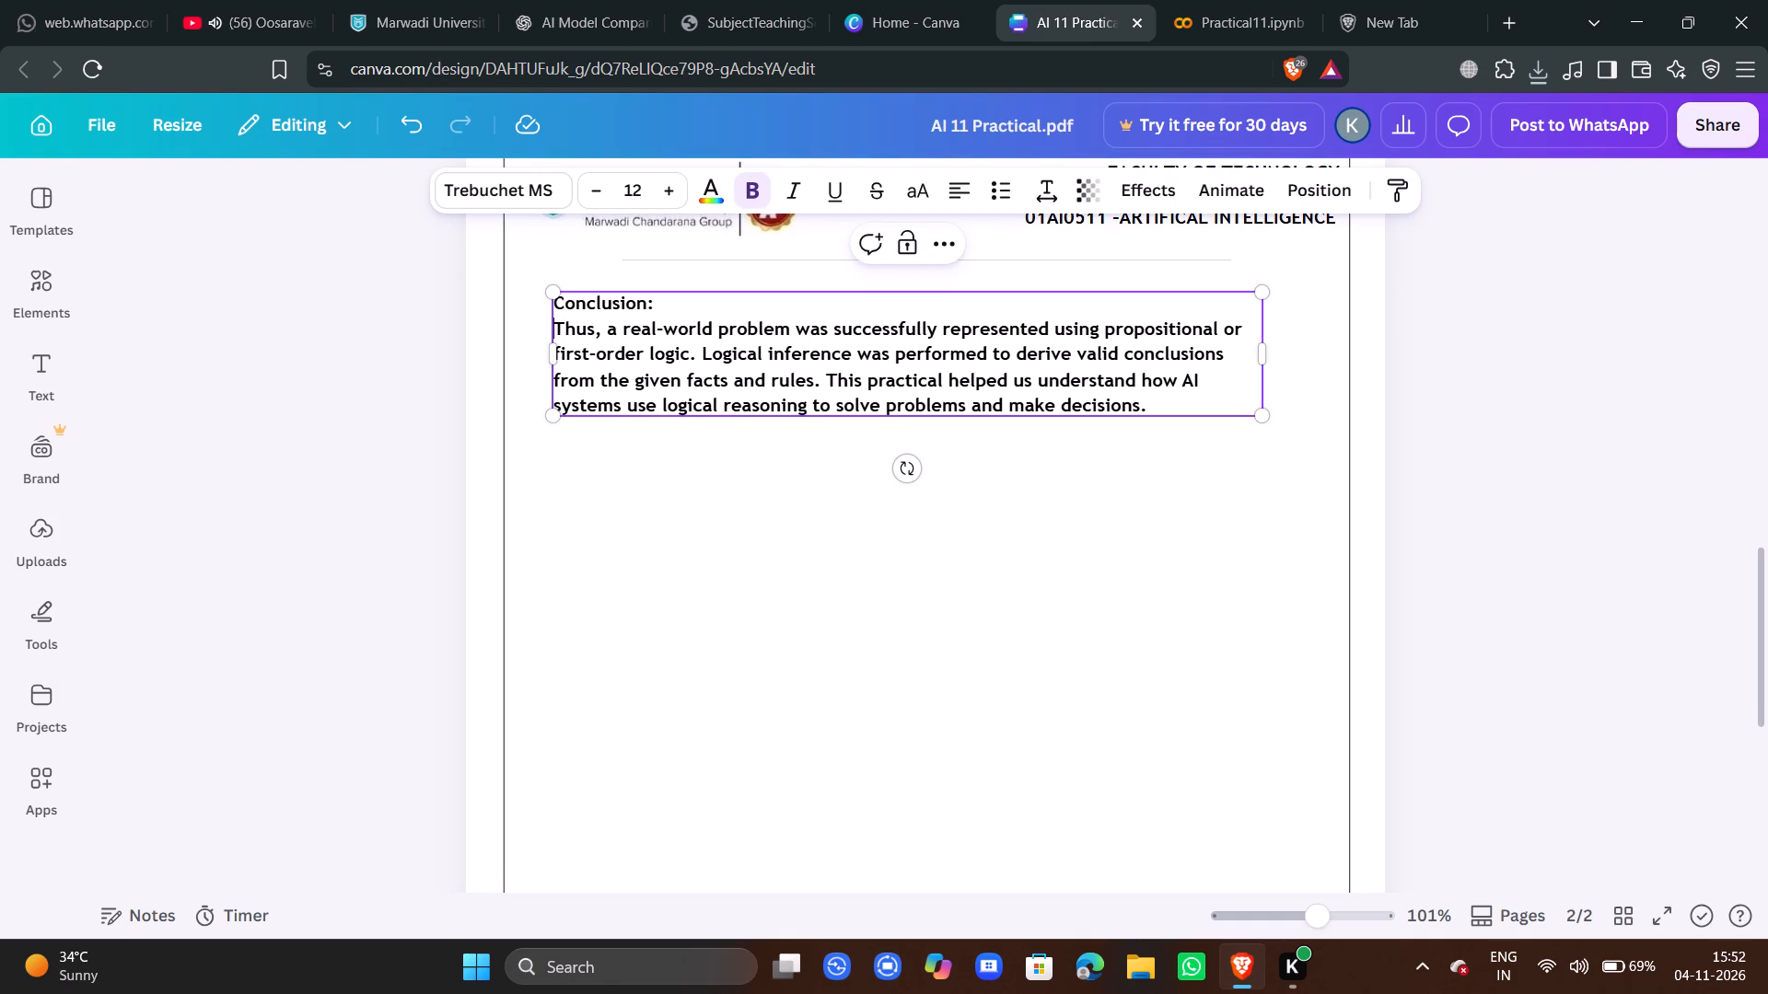
pyautogui.moveTo(557, 324); pyautogui.dragTo(1173, 412)
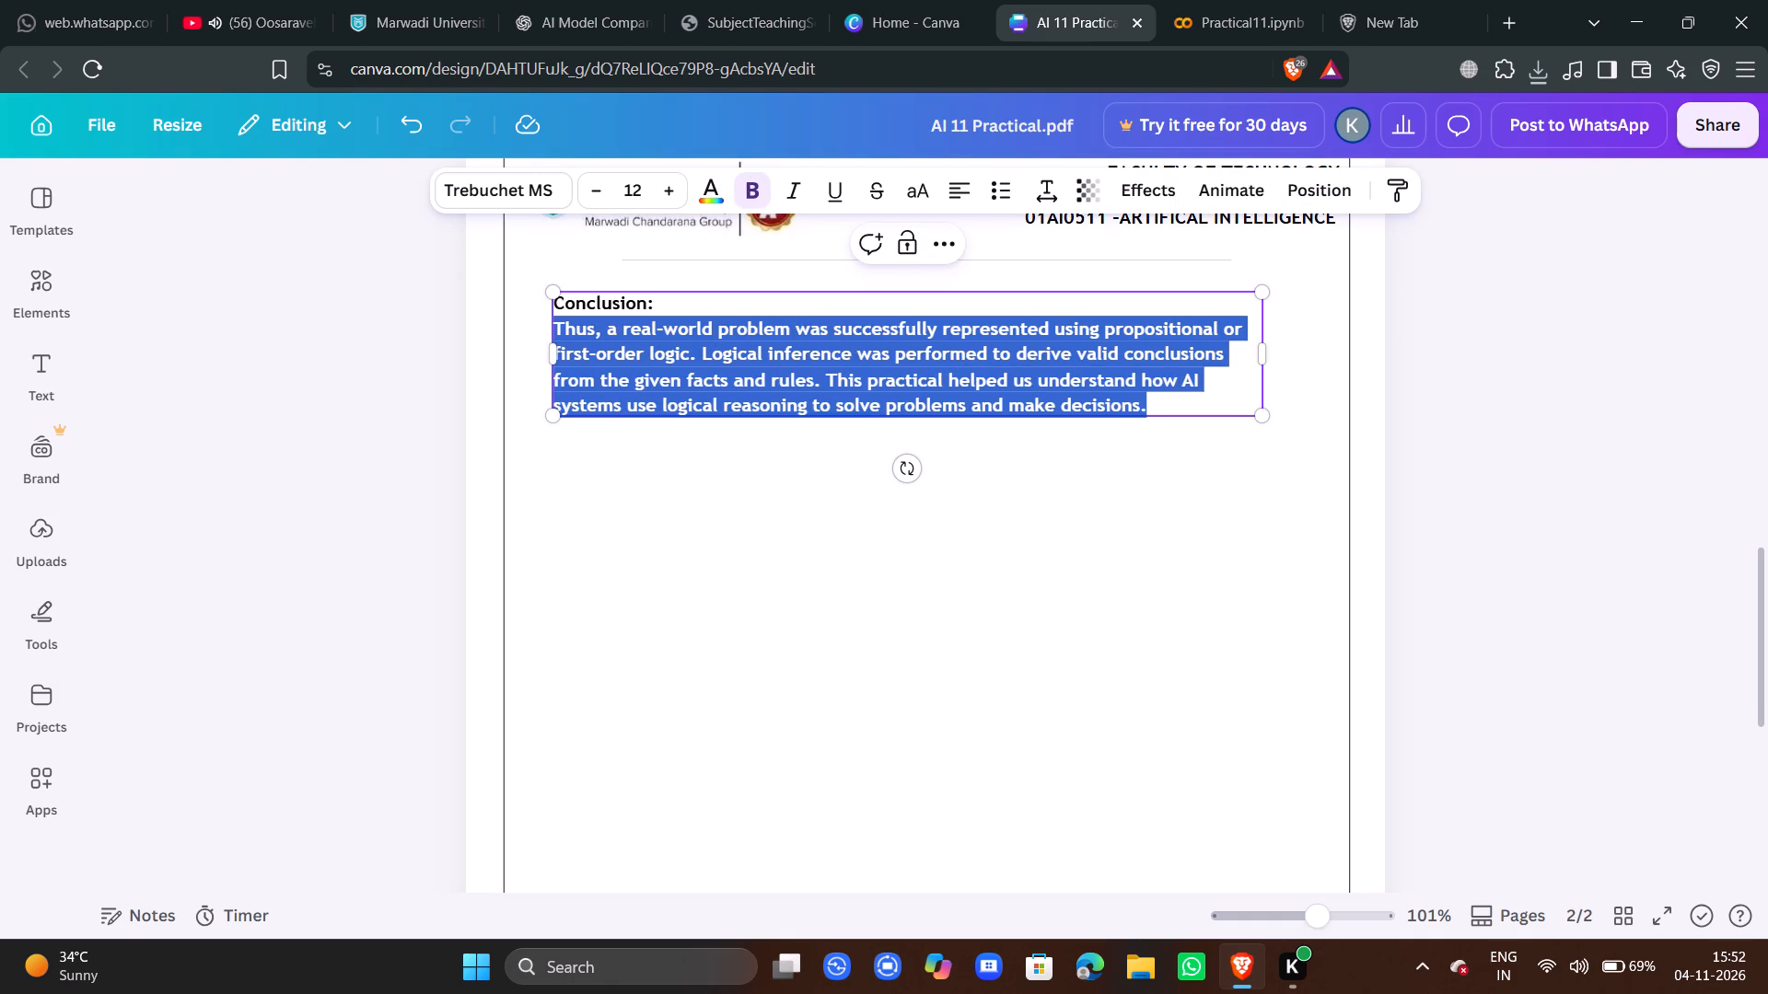
pyautogui.moveTo(1173, 412); pyautogui.dragTo(1172, 412)
pyautogui.press('BackSpace')
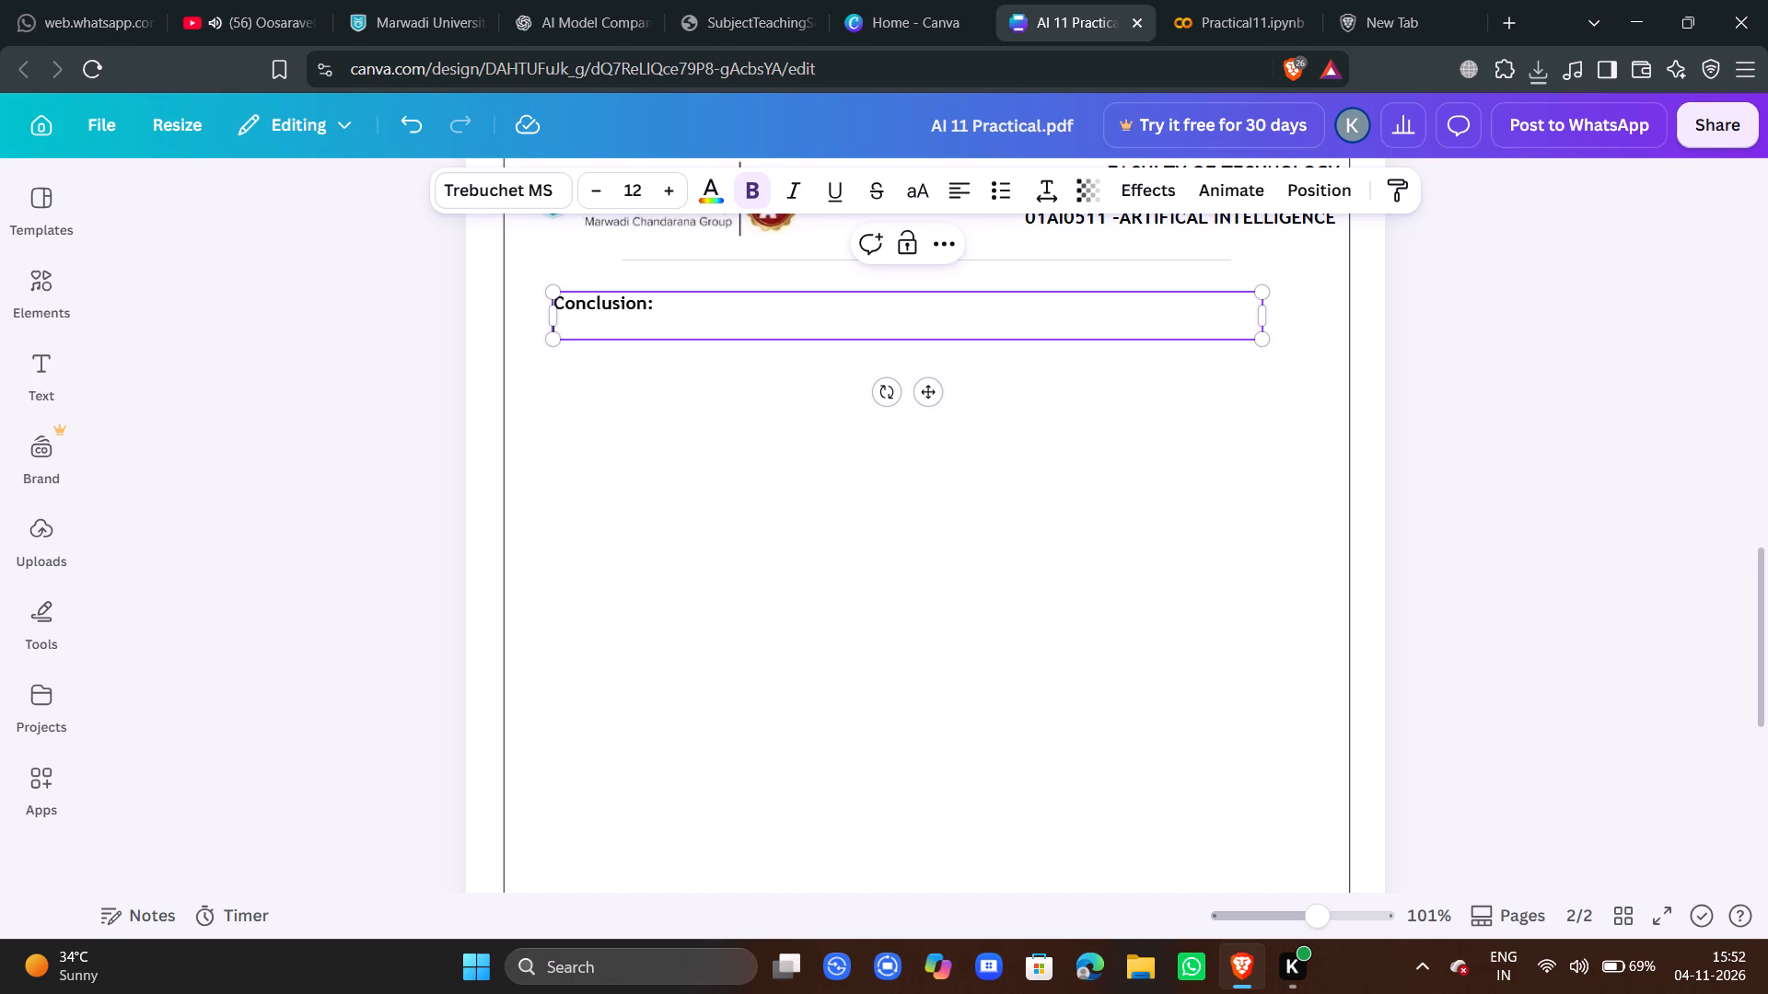
# Switch to the Colab notebook, go back to the start page, and open Practical10.ipynb from Colab's recent notebooks.
pyautogui.click(1242, 0)
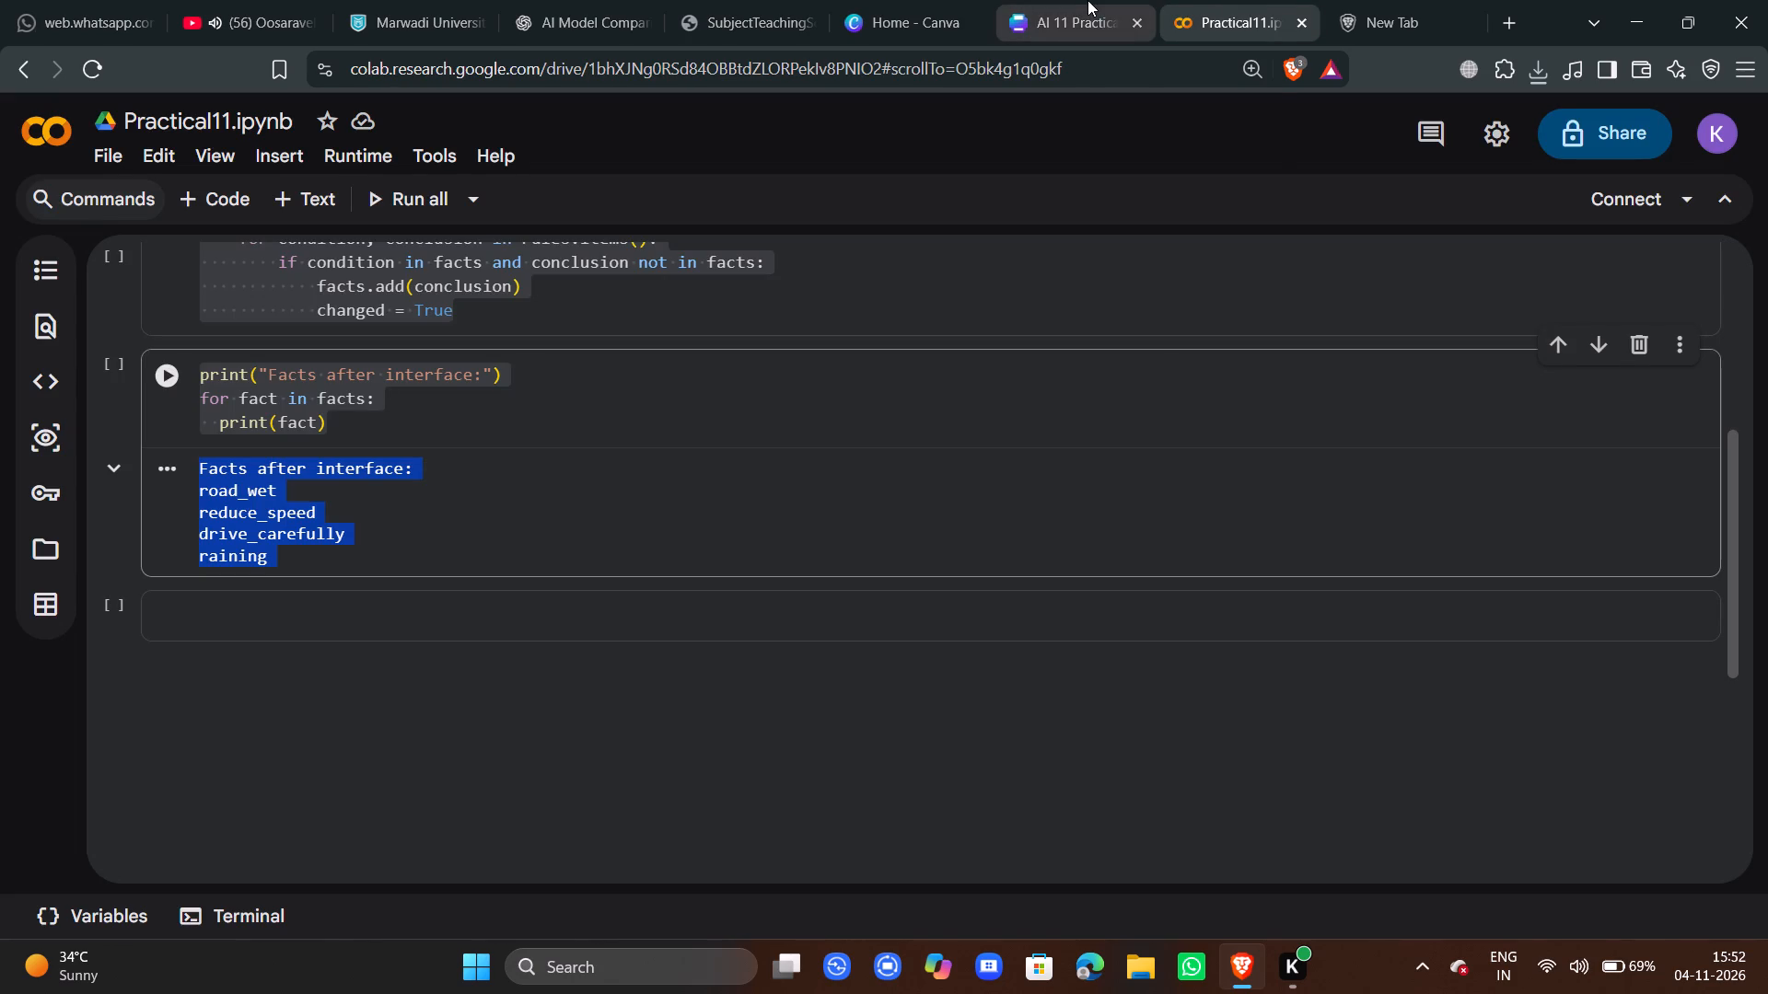
pyautogui.click(1205, 0)
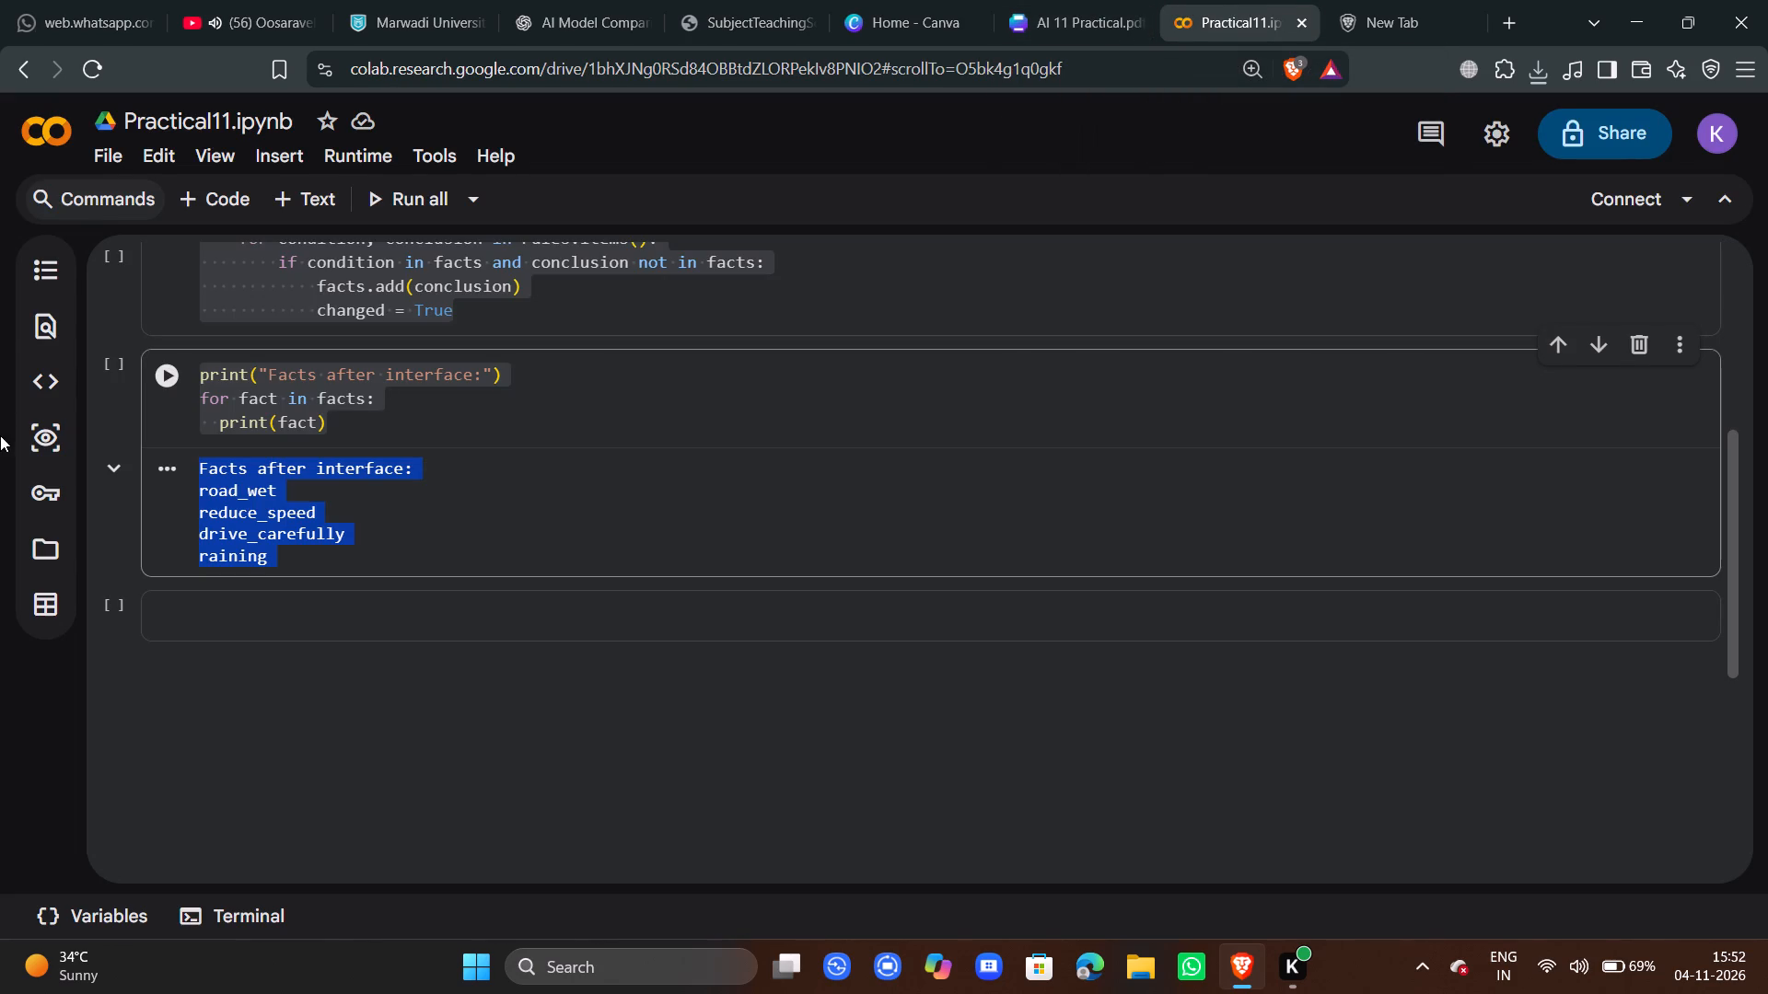
pyautogui.click(13, 80)
pyautogui.tripleClick(13, 80)
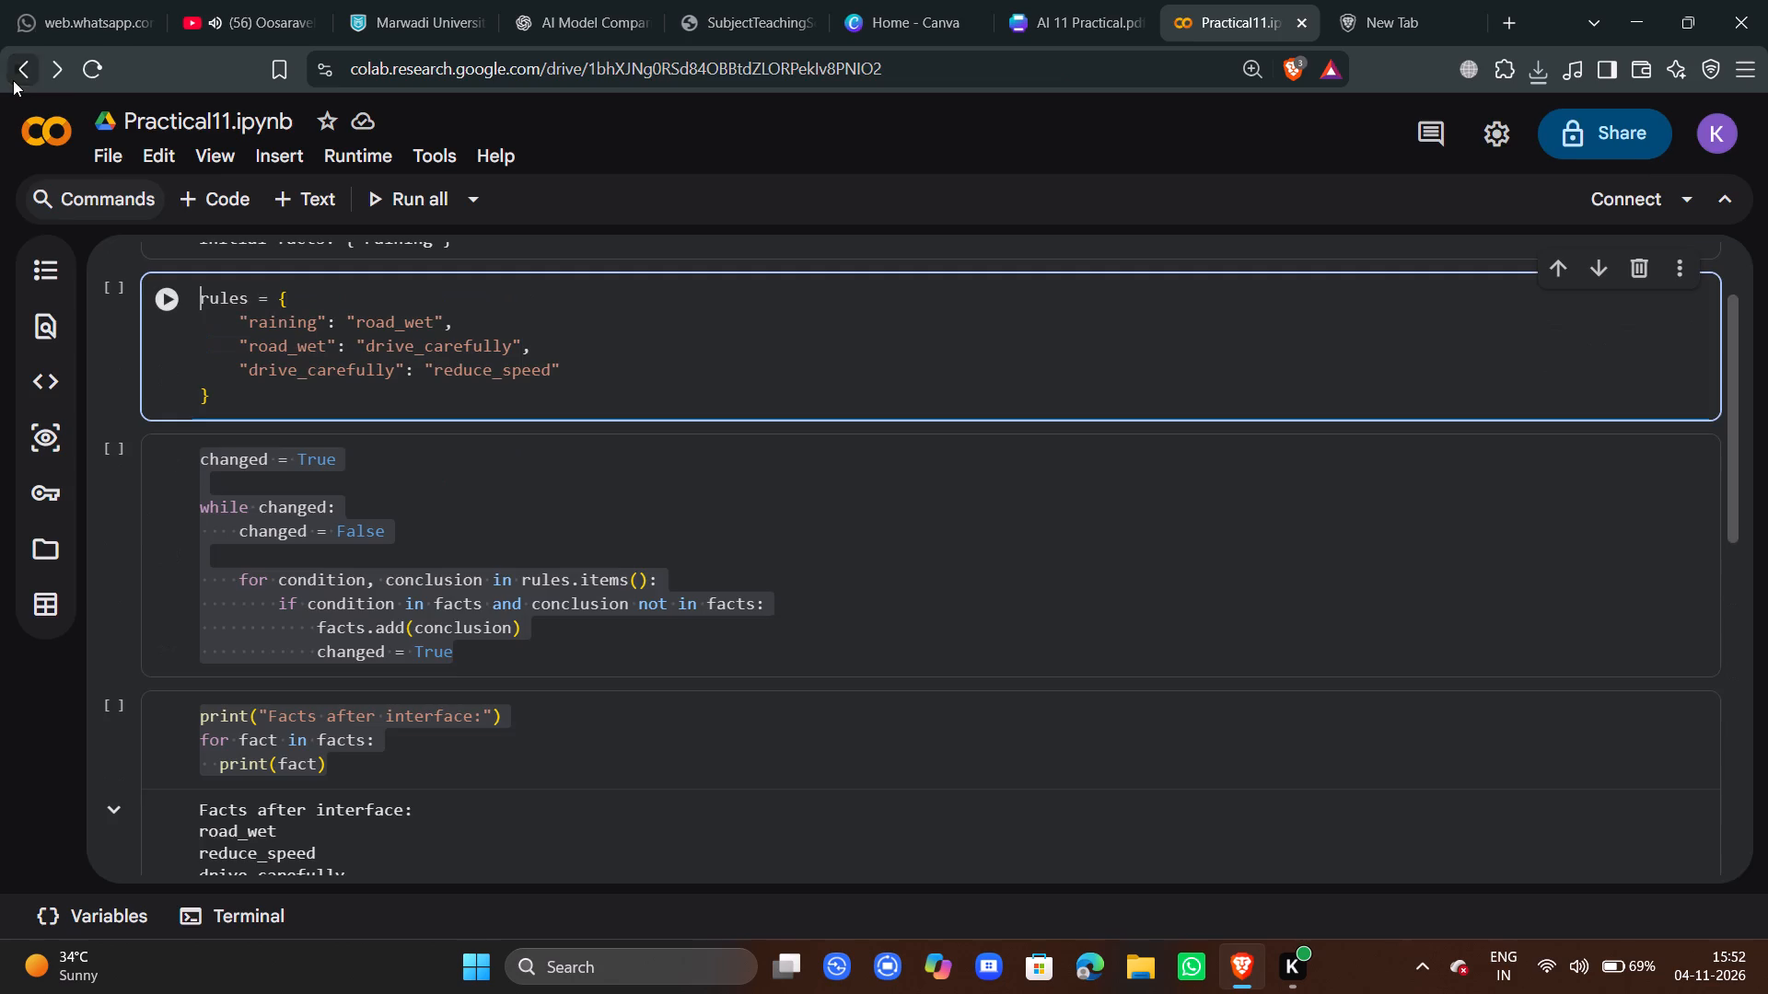
pyautogui.tripleClick(13, 80)
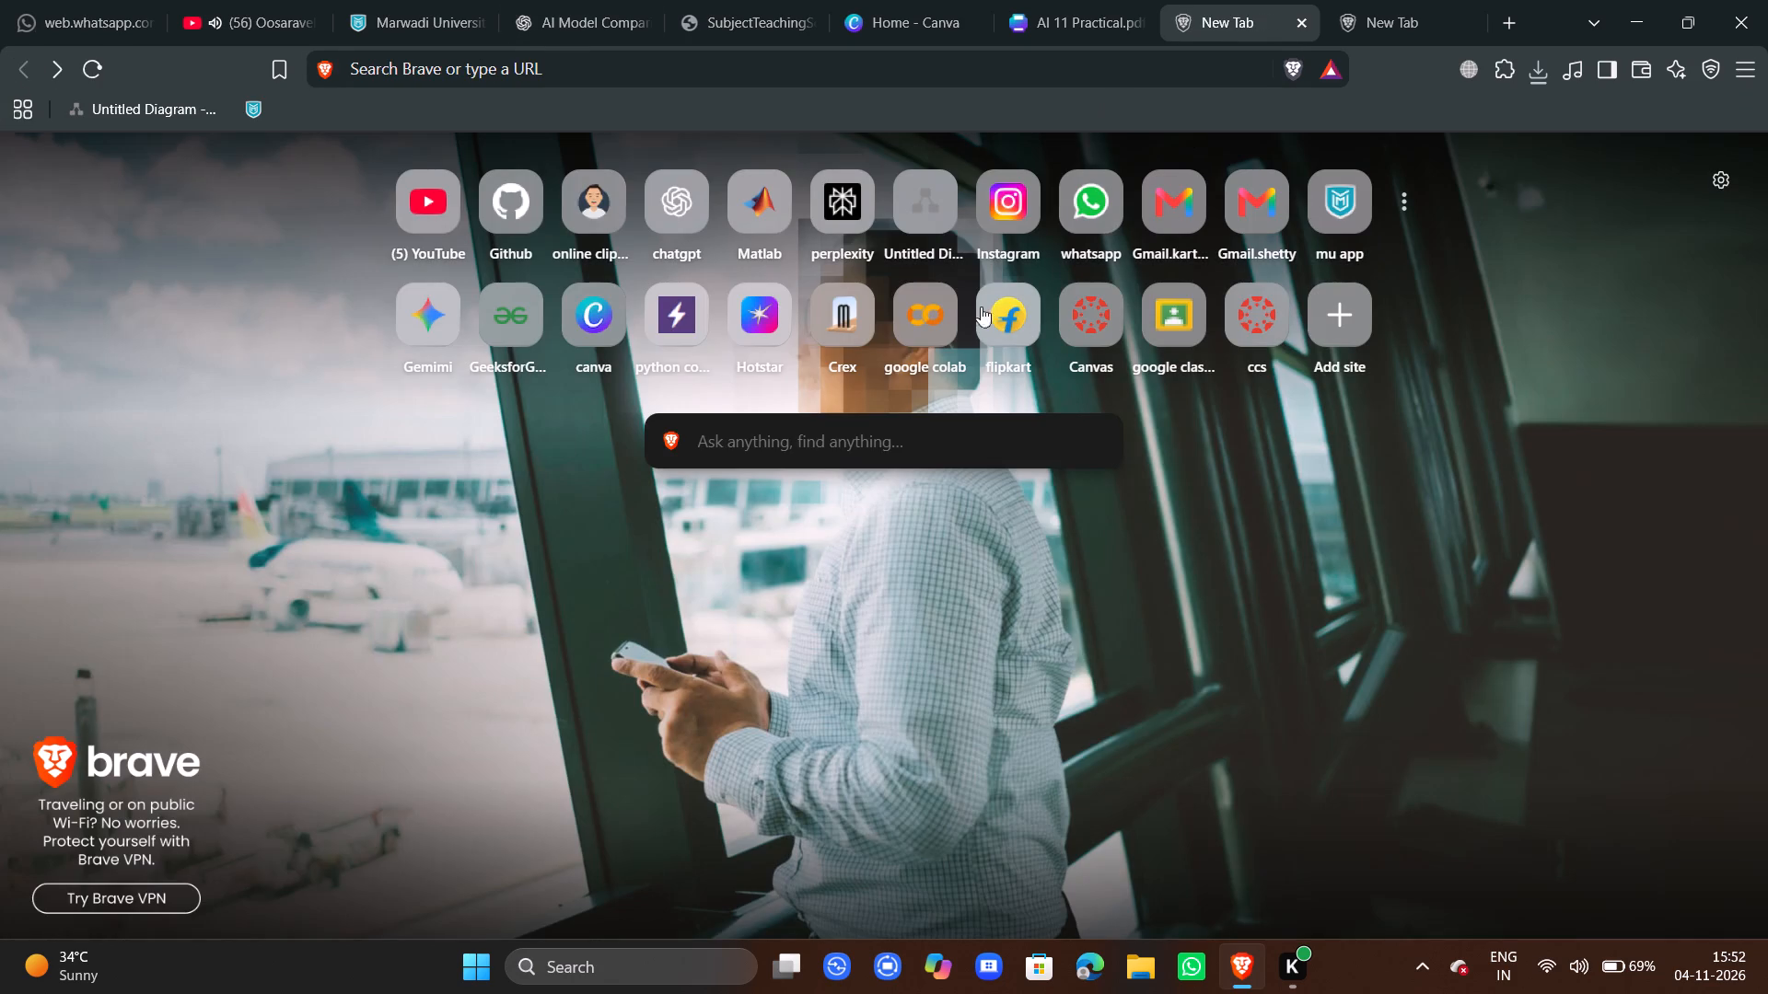
pyautogui.click(909, 299)
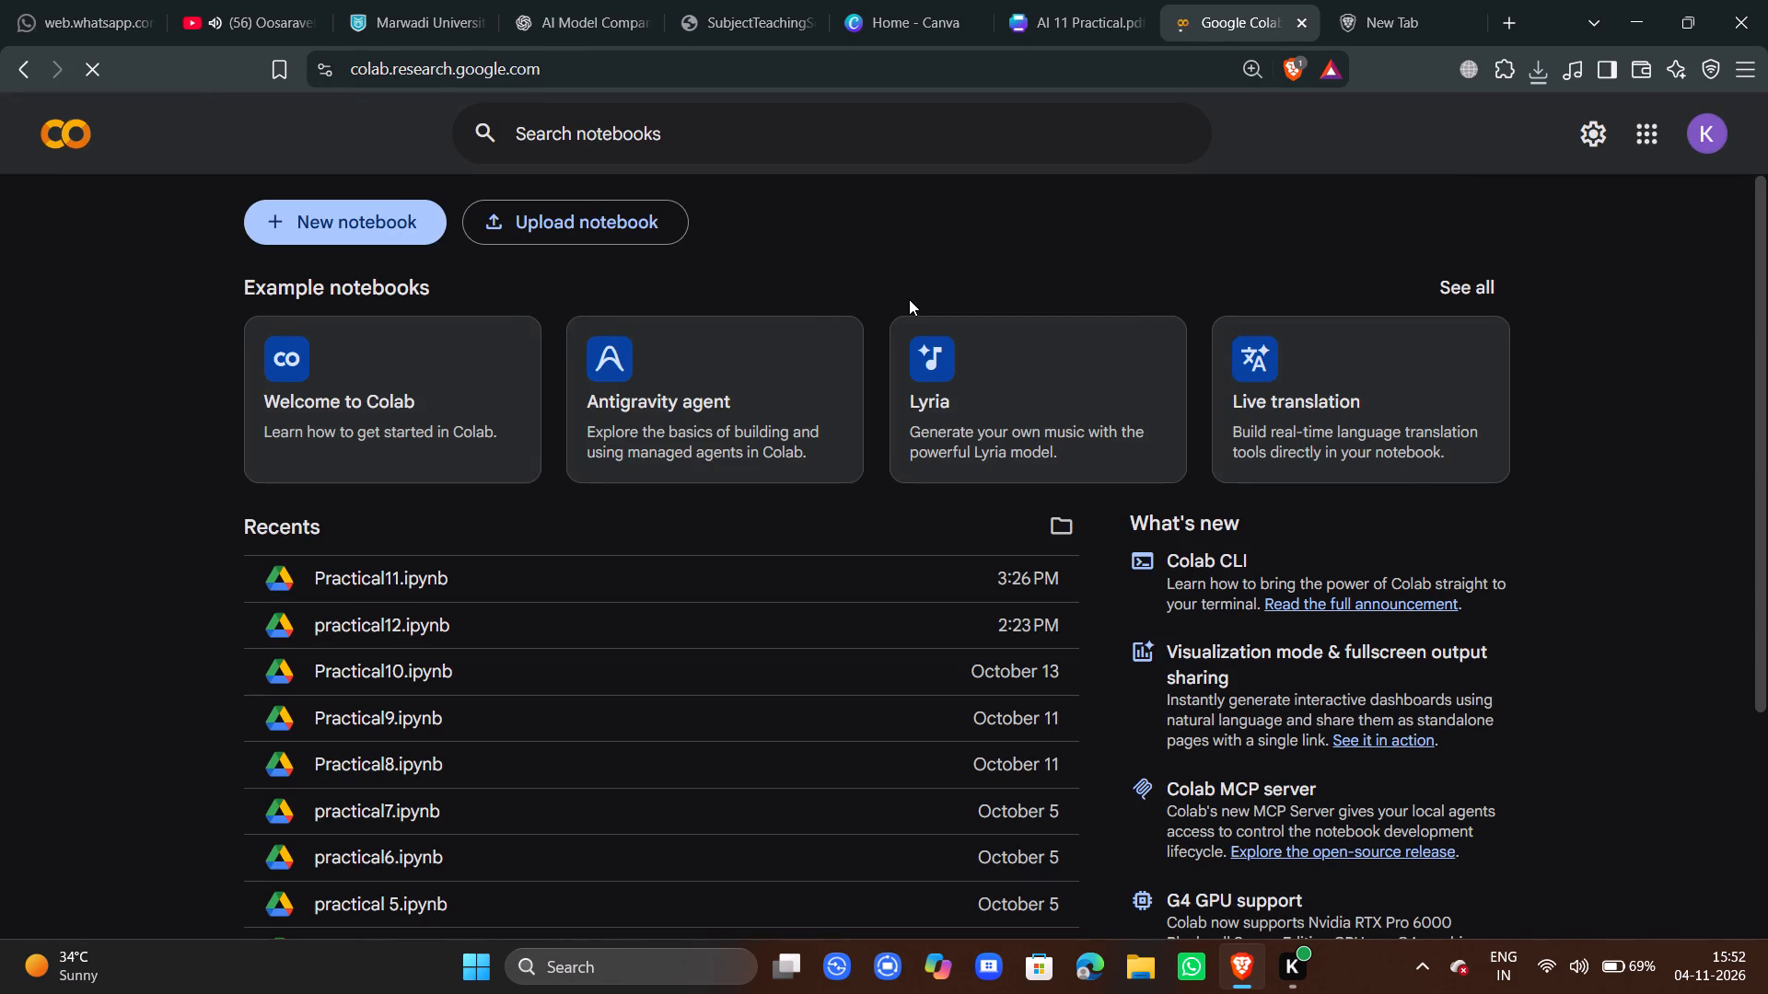
pyautogui.click(357, 653)
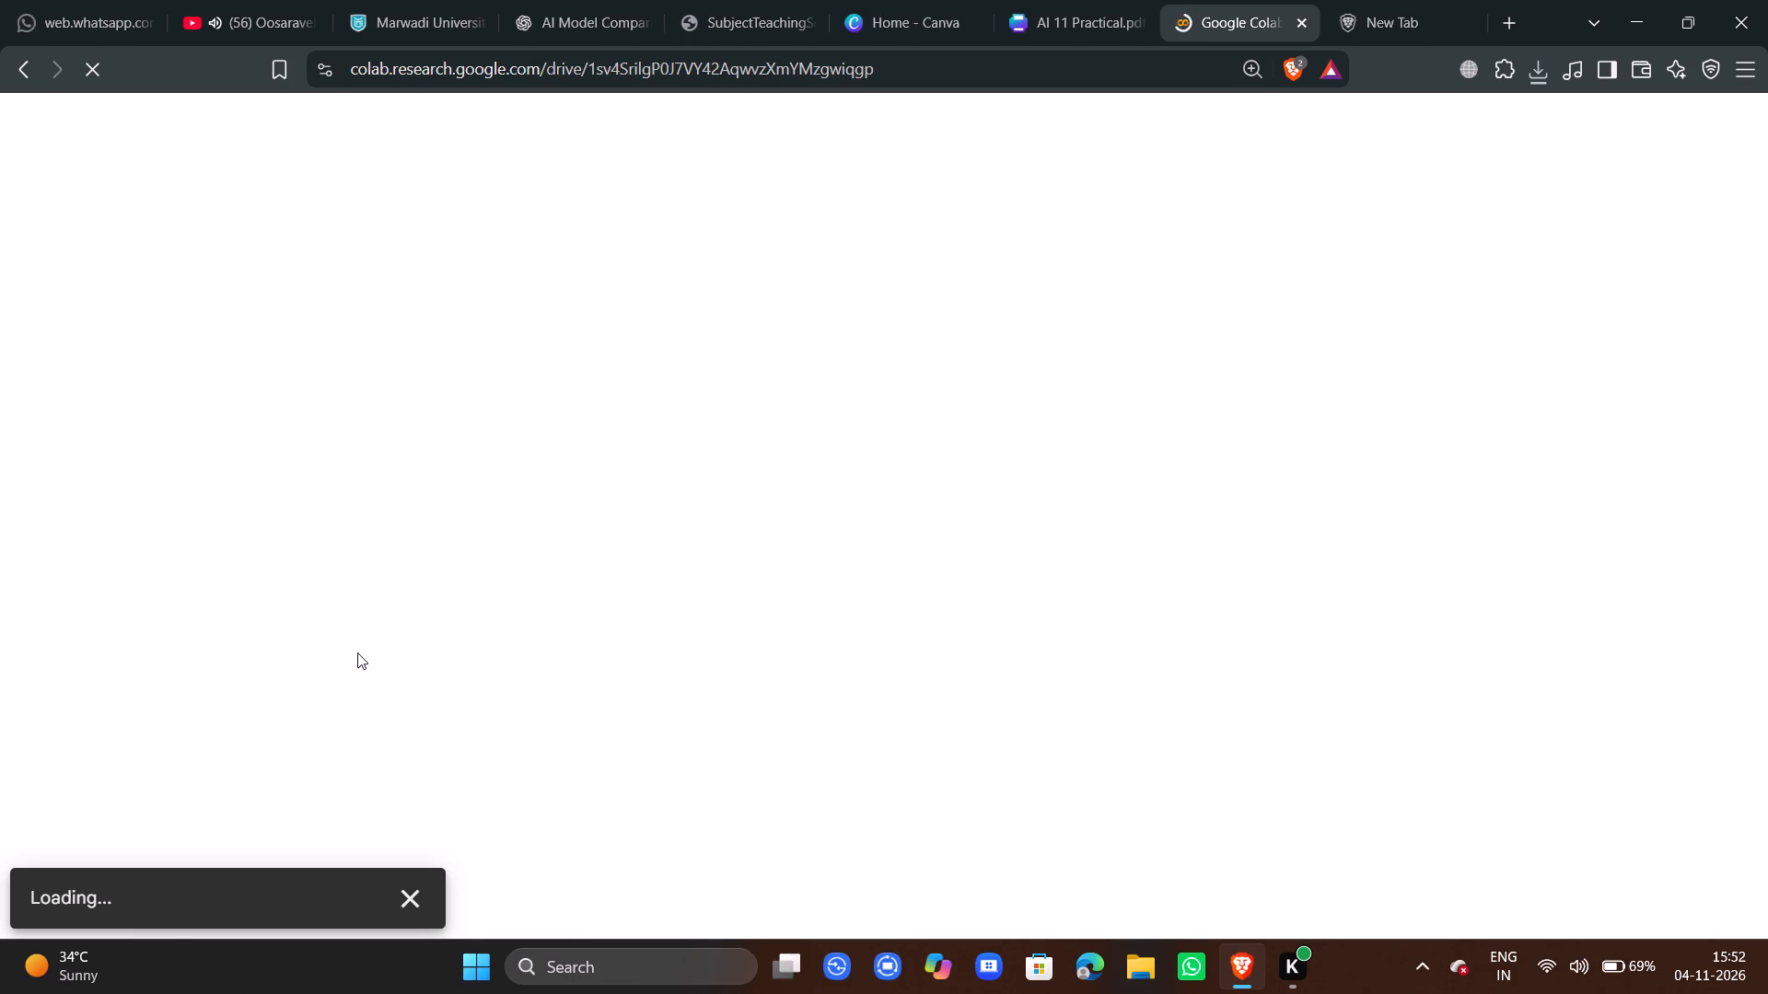
# Copy the transitions, rewards and gamma code from the first cell of Practical10.ipynb and return to the Canva report.
pyautogui.scroll(-11, 357, 653)
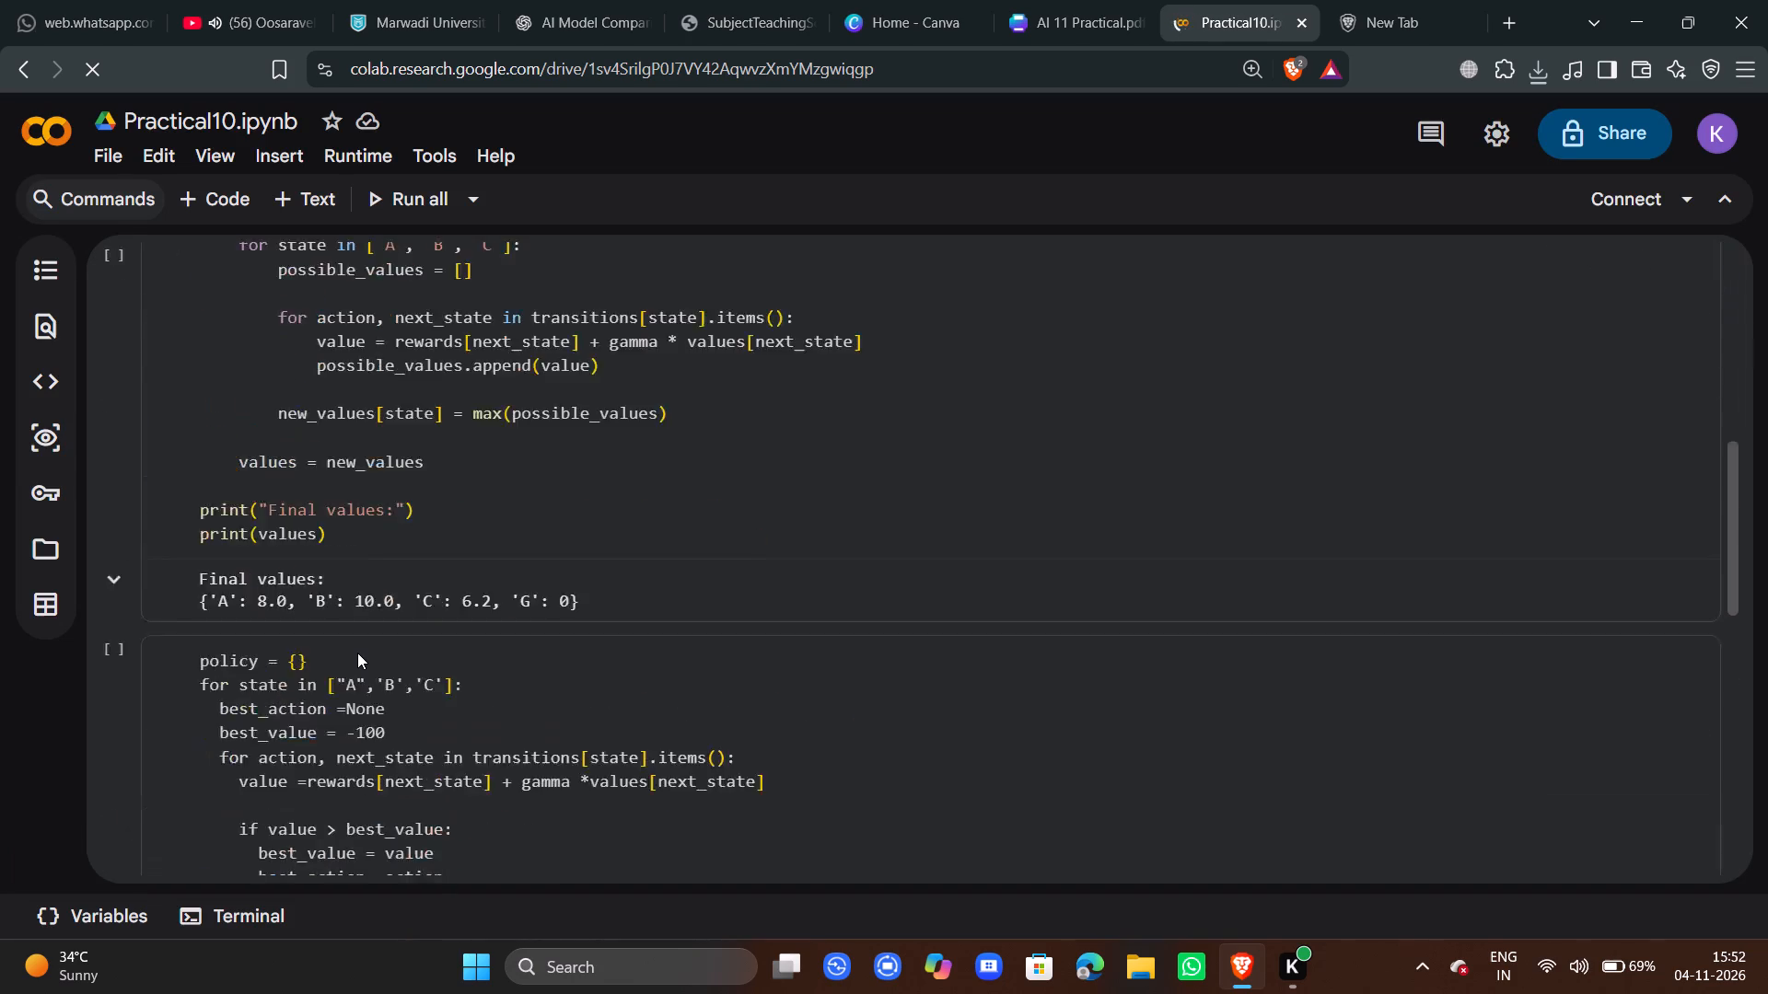
pyautogui.scroll(-8, 357, 653)
pyautogui.scroll(11, 357, 653)
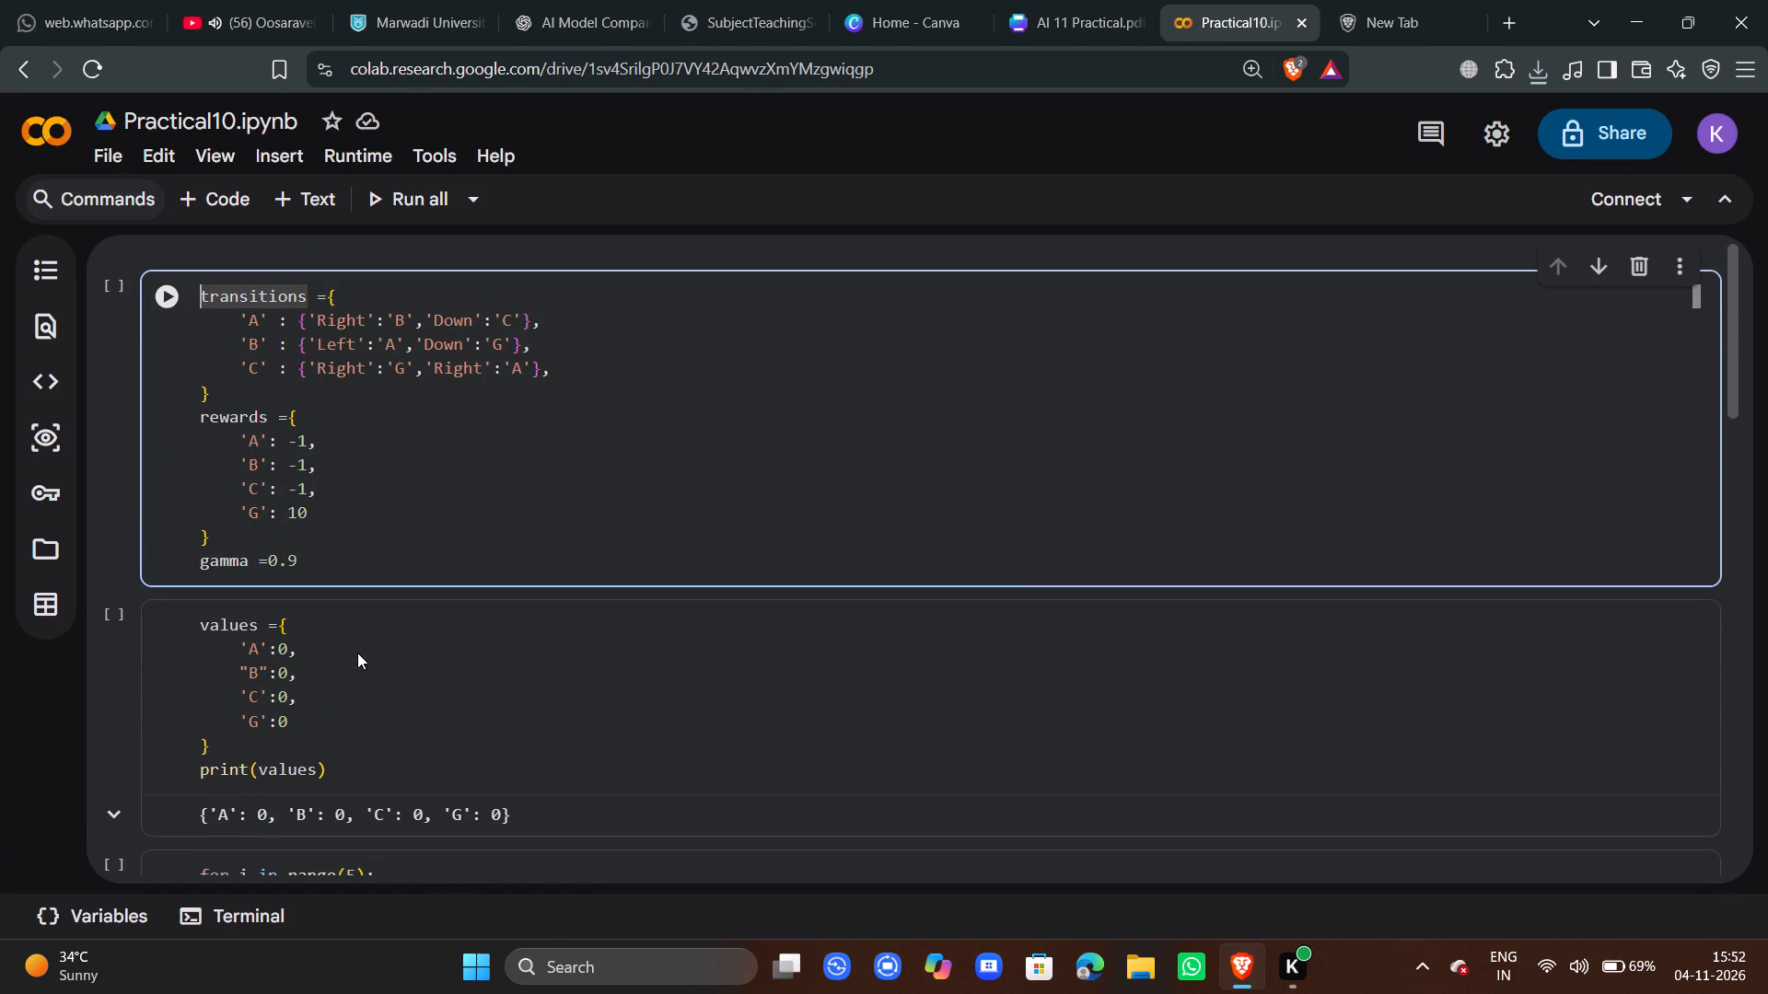
pyautogui.moveTo(323, 576); pyautogui.dragTo(141, 272)
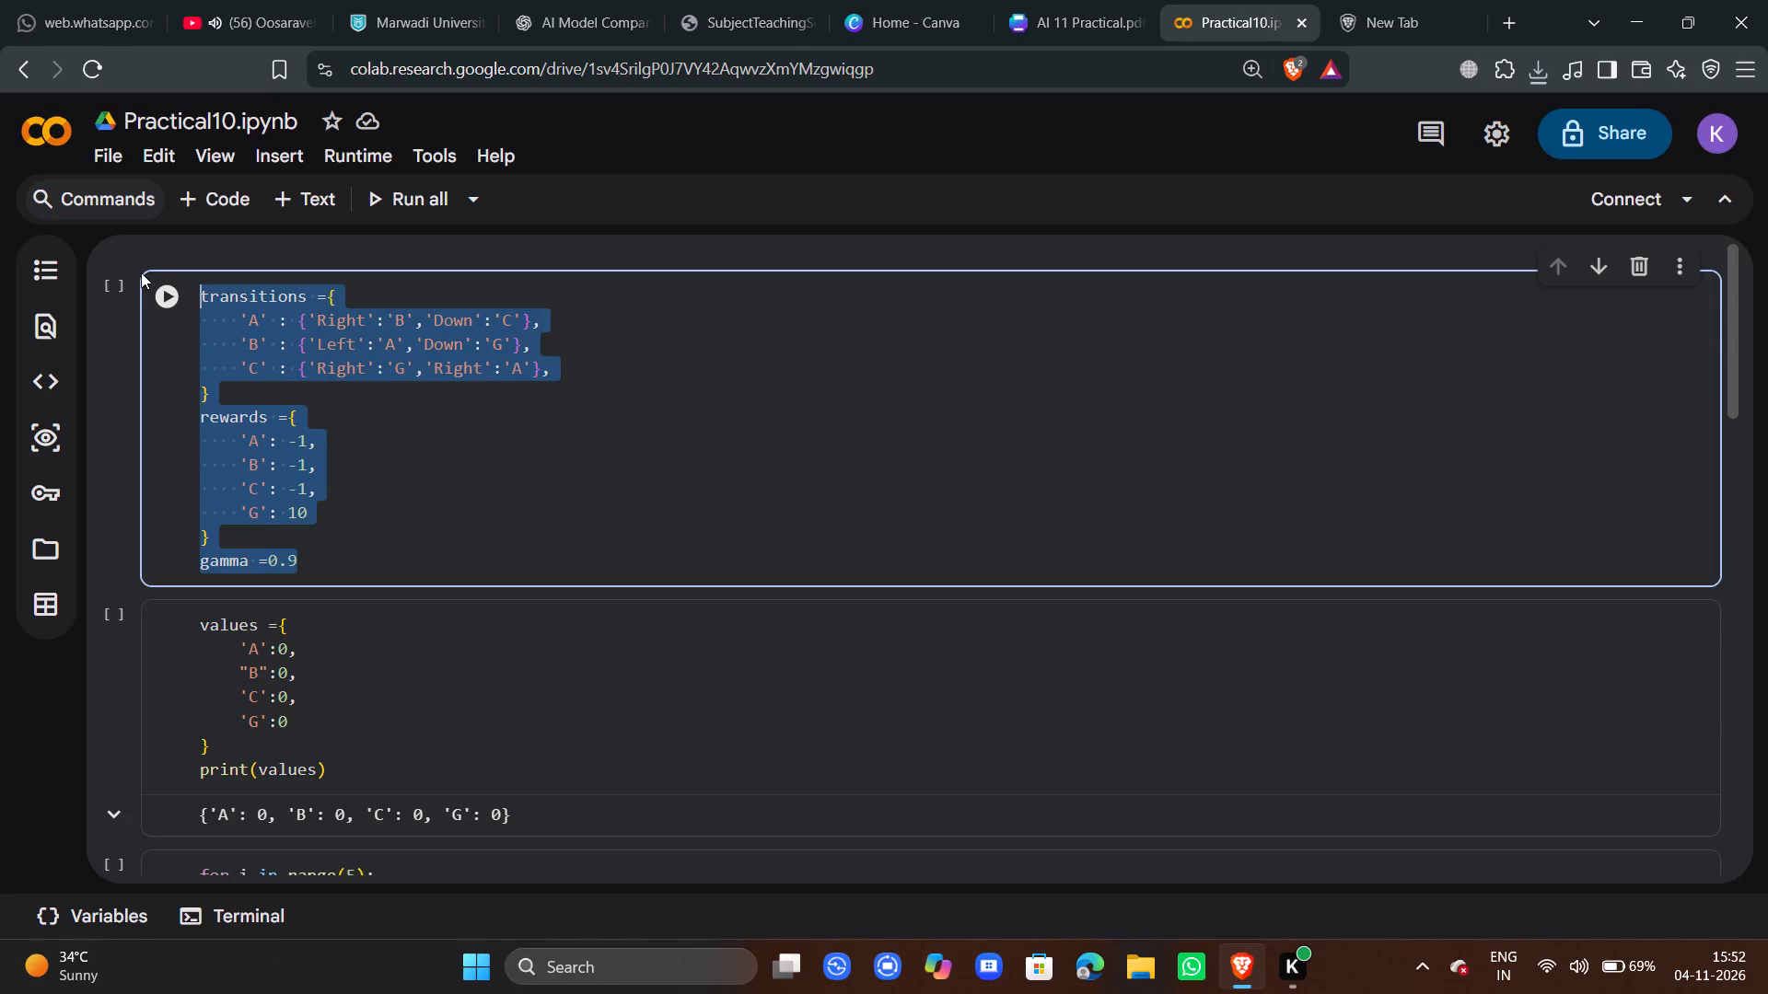
pyautogui.hotkey('ctrl', 'c')
pyautogui.click(1024, 0)
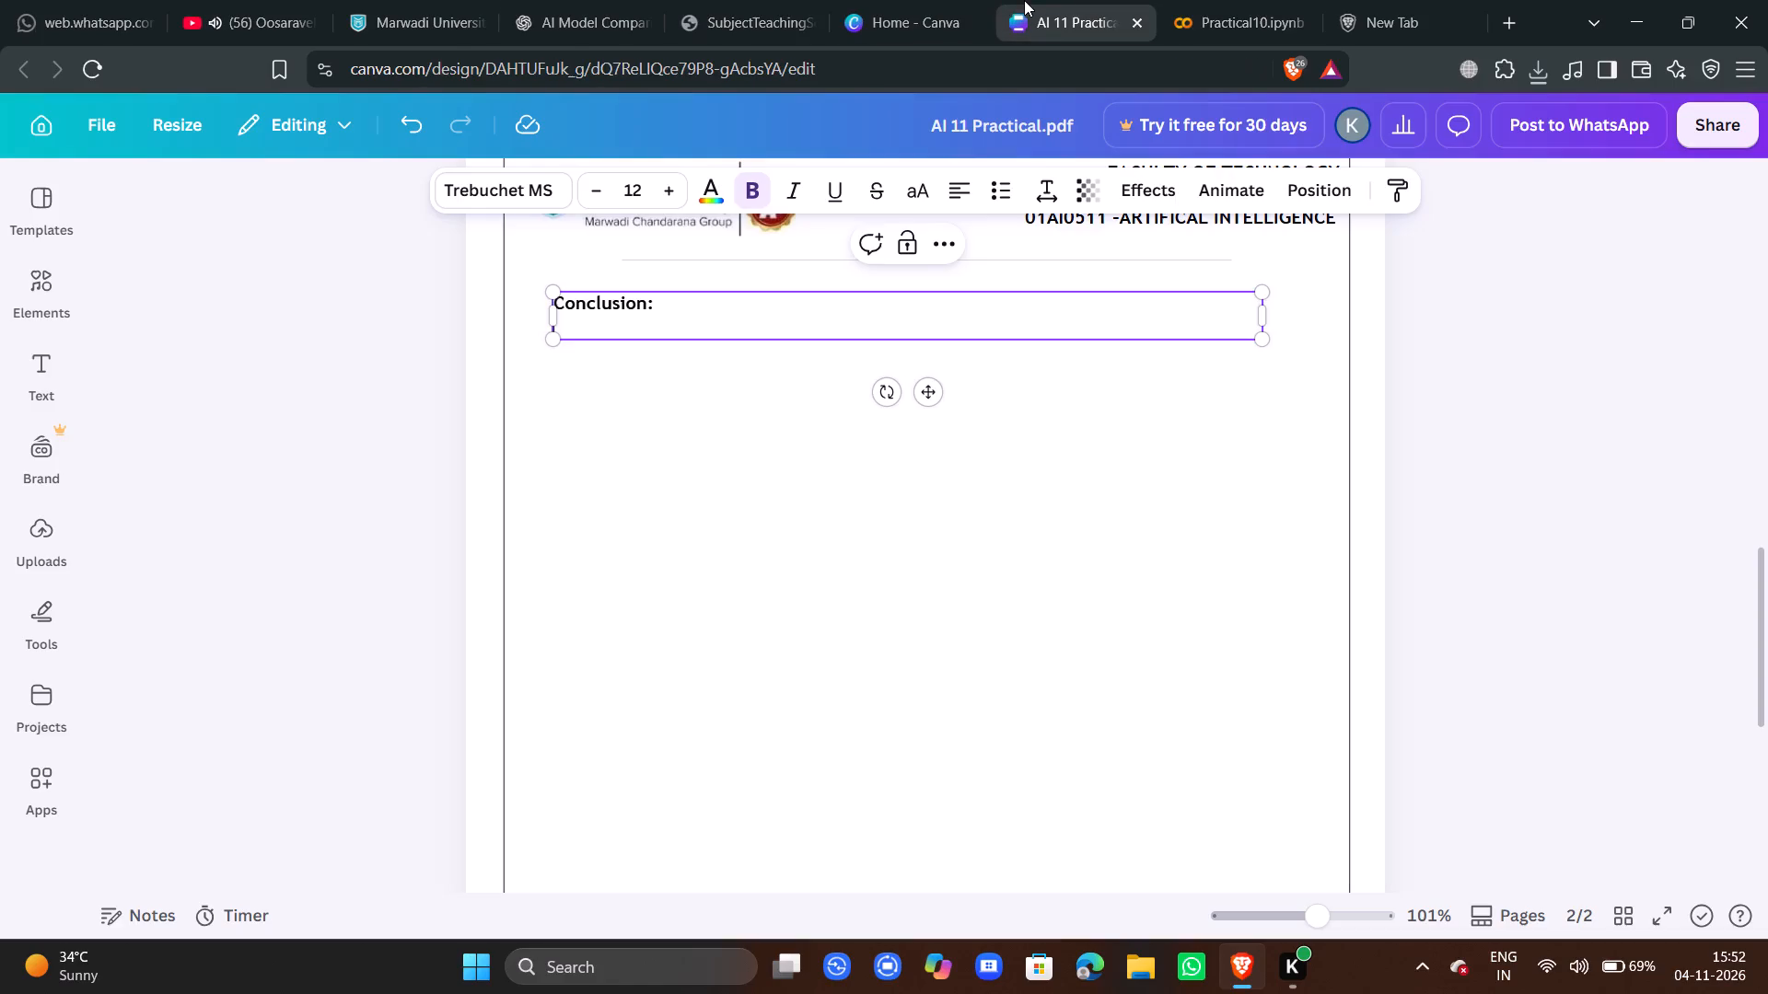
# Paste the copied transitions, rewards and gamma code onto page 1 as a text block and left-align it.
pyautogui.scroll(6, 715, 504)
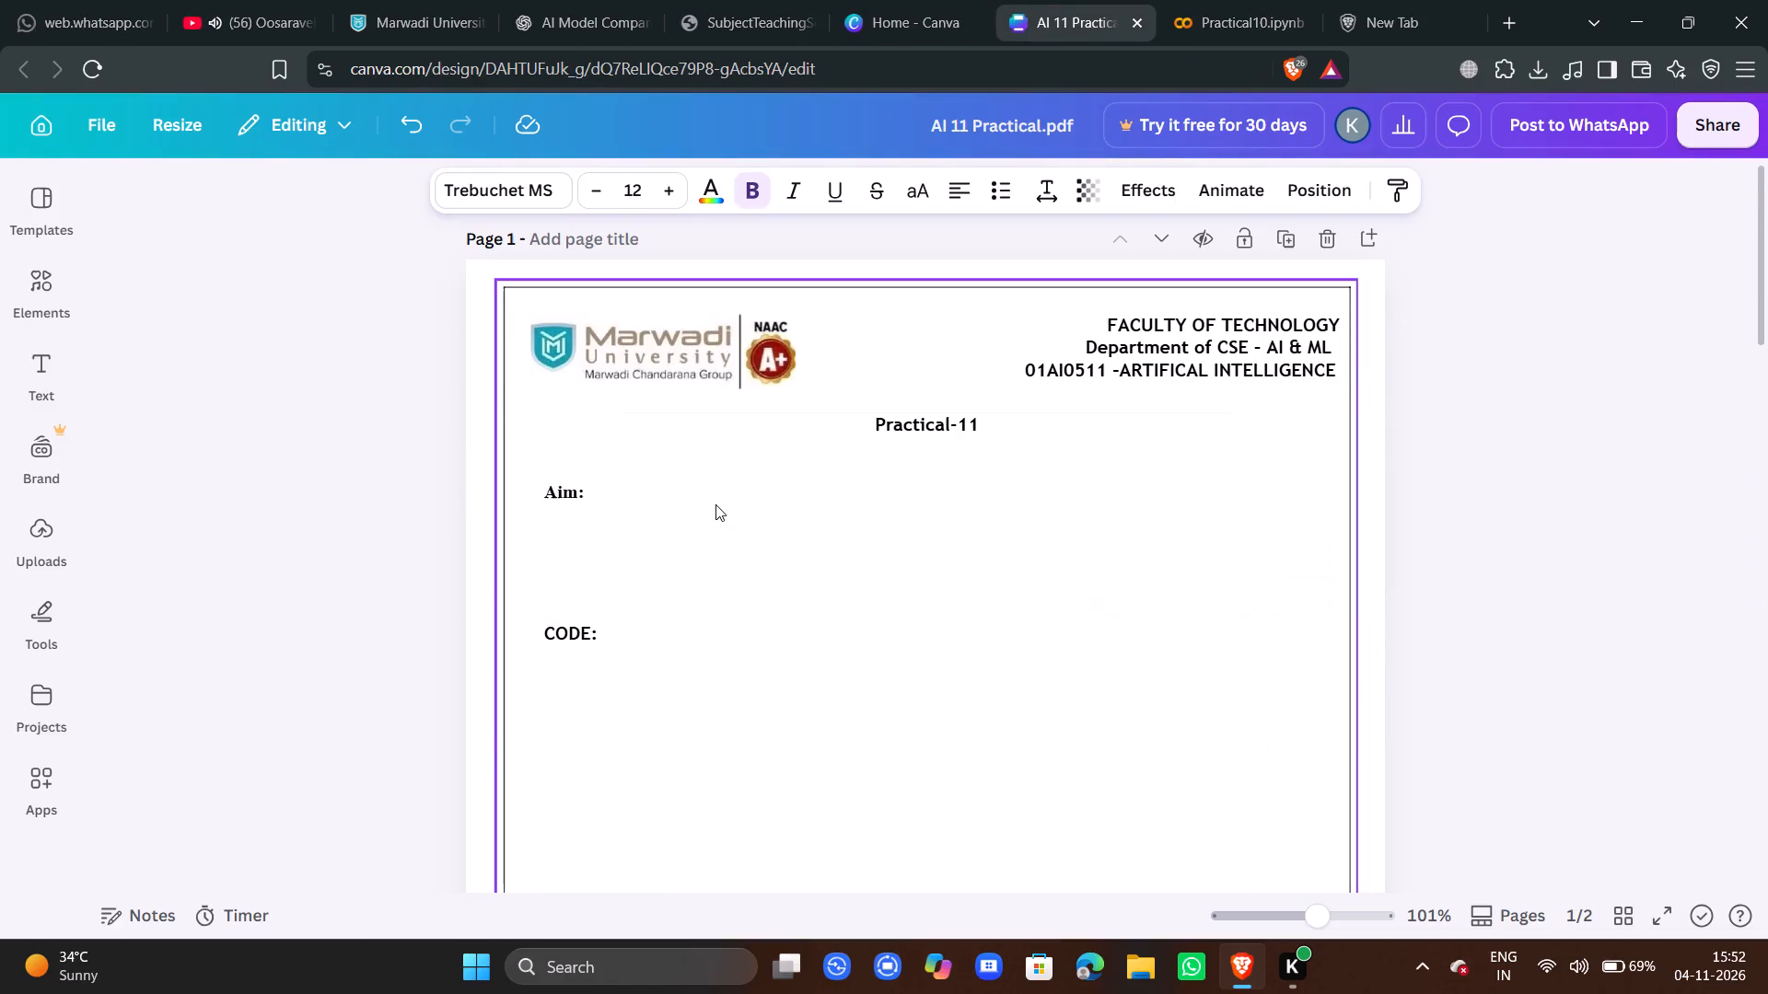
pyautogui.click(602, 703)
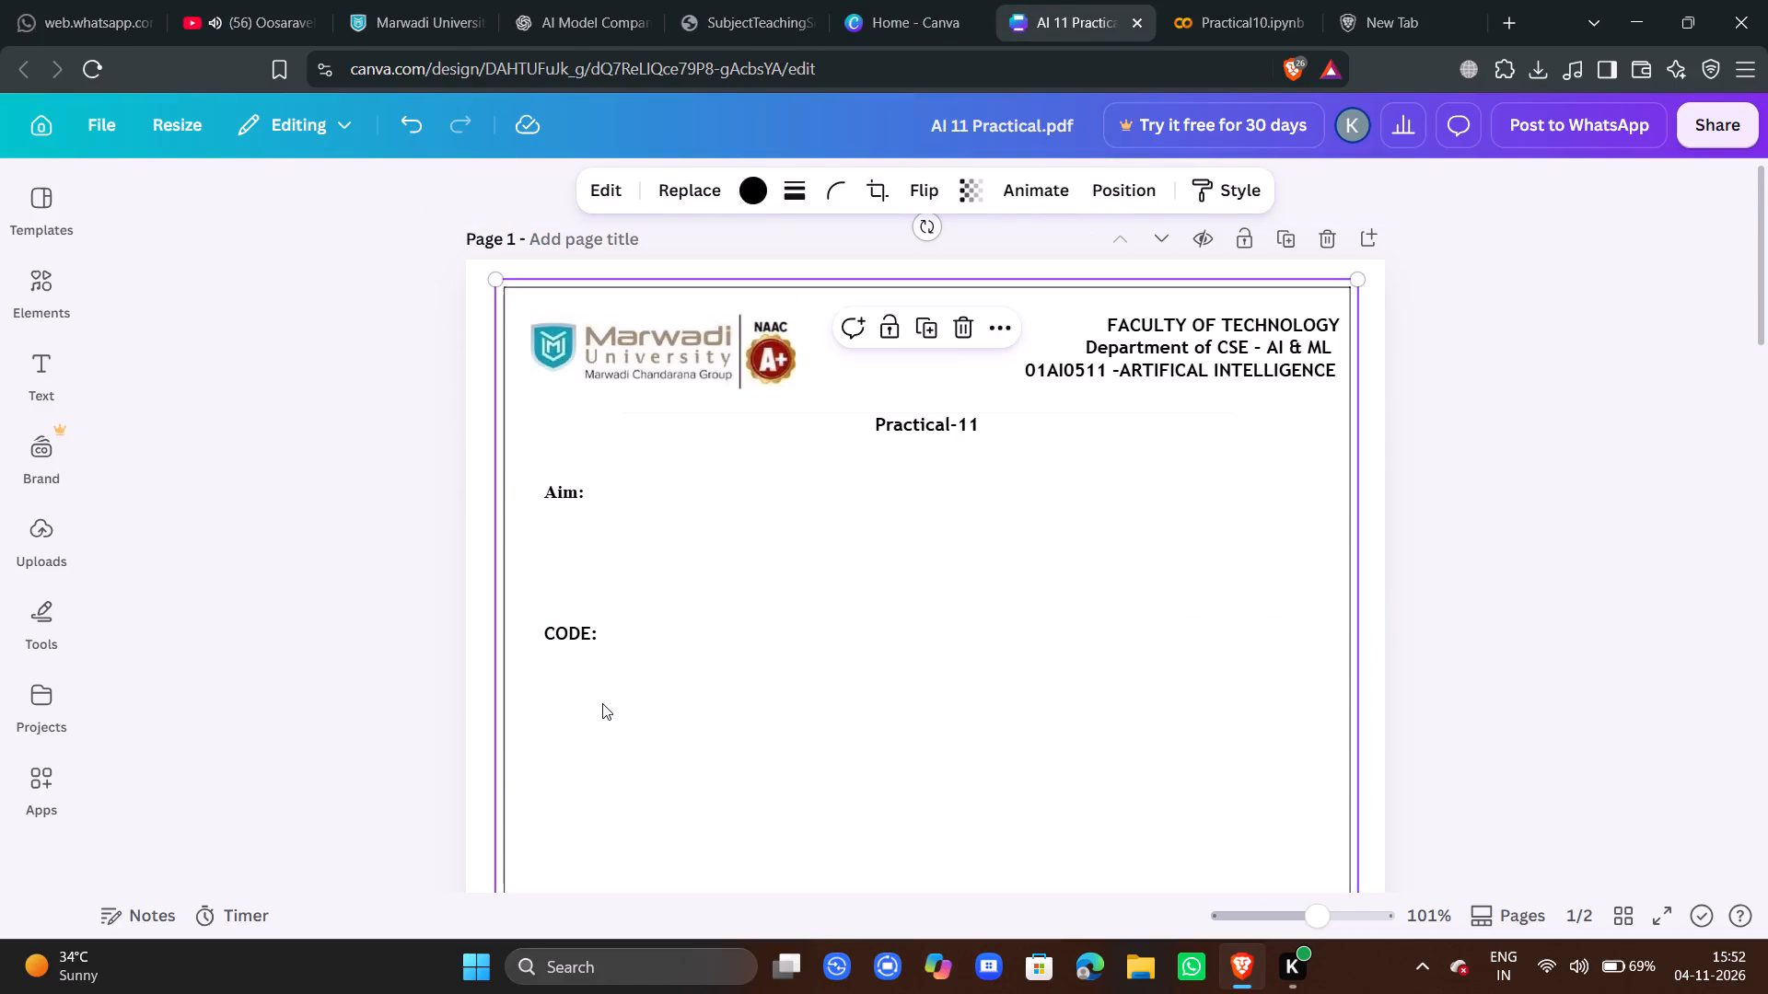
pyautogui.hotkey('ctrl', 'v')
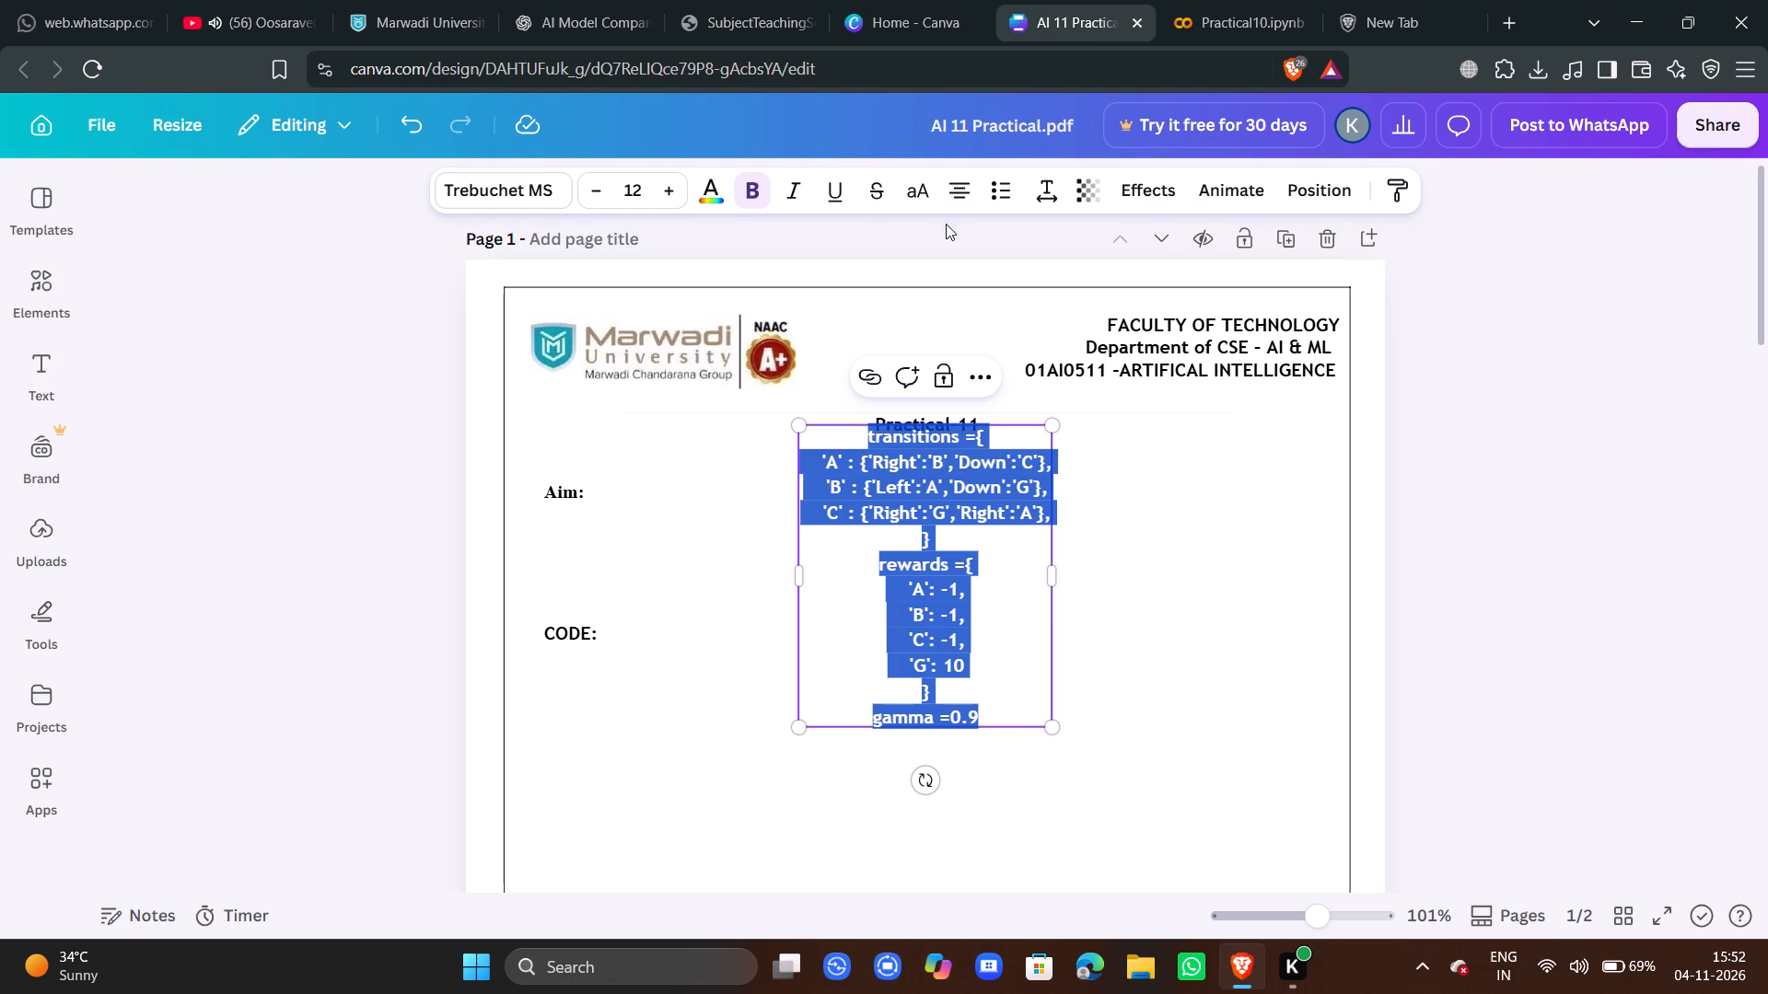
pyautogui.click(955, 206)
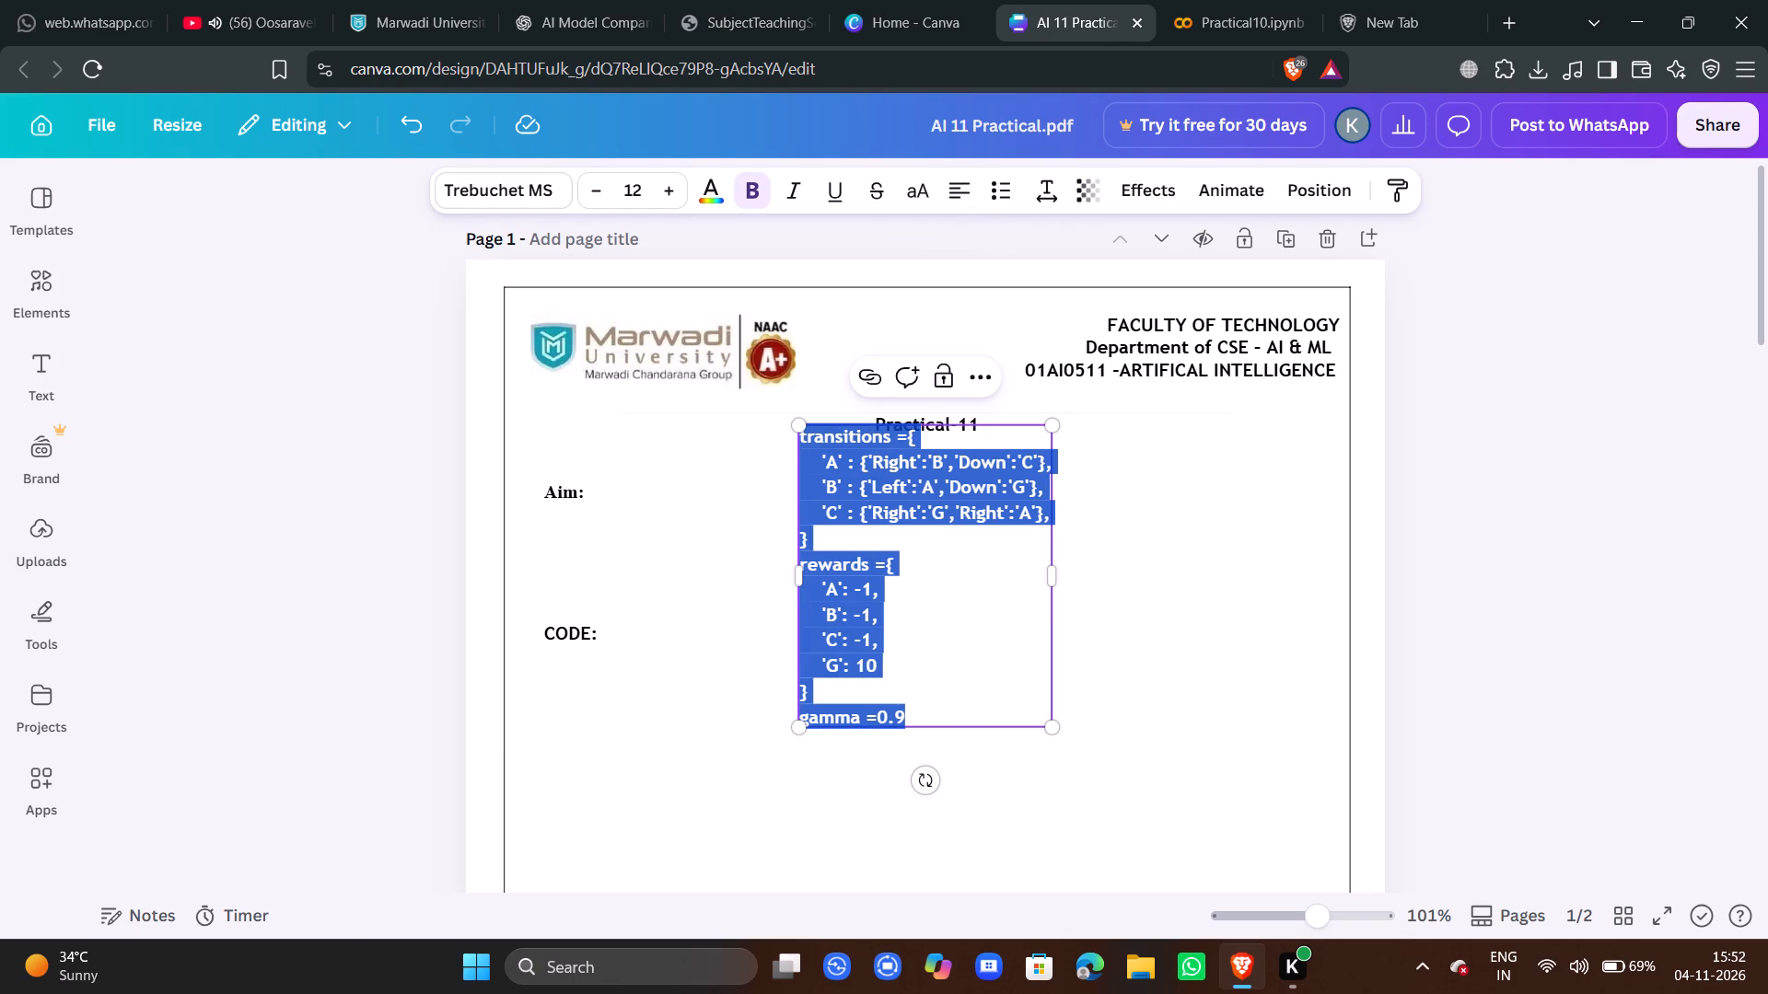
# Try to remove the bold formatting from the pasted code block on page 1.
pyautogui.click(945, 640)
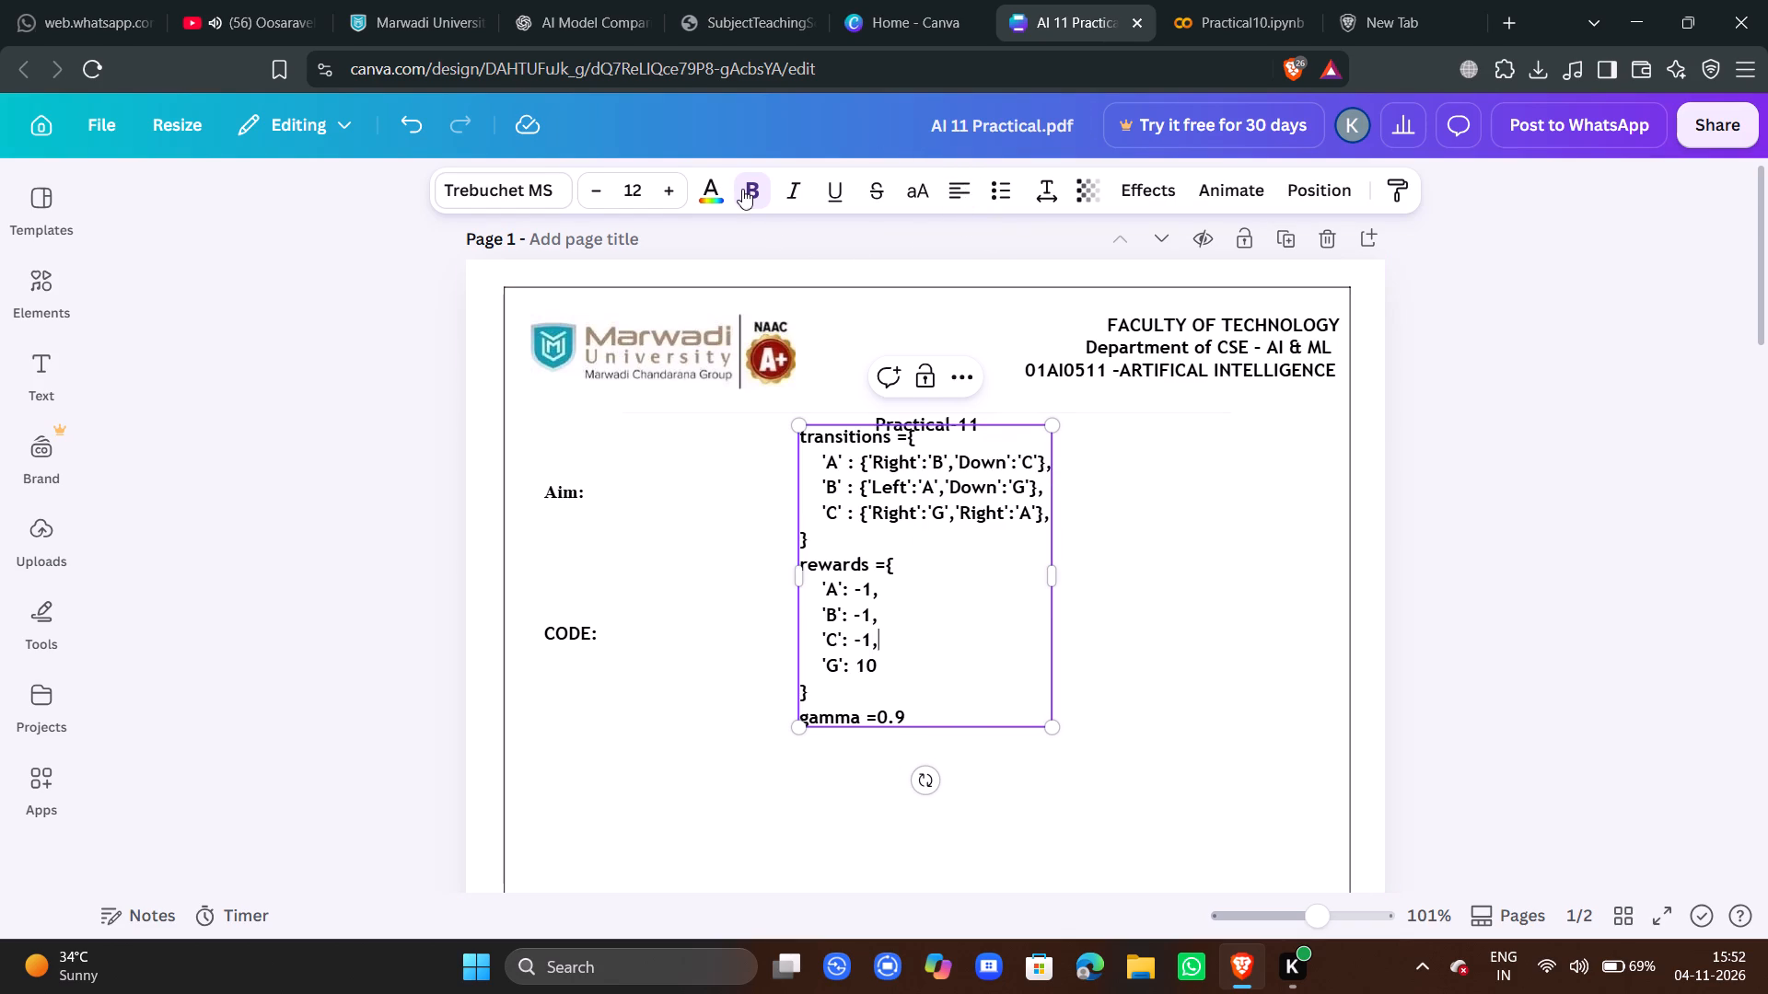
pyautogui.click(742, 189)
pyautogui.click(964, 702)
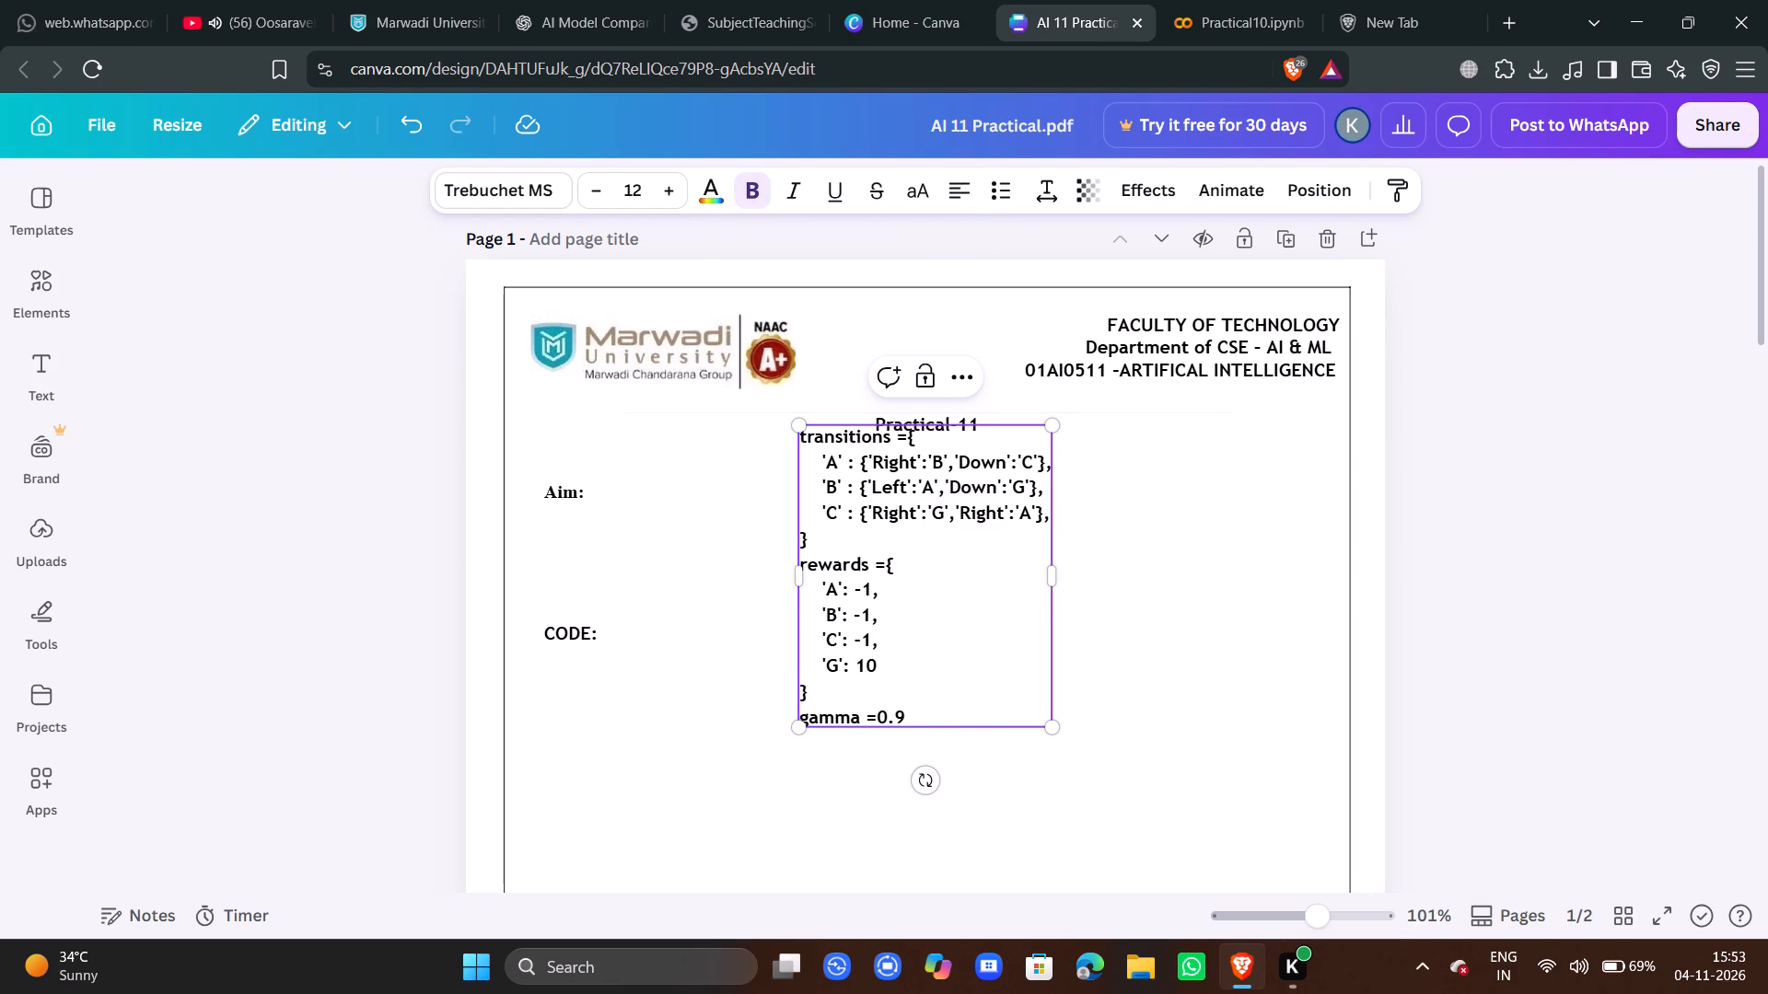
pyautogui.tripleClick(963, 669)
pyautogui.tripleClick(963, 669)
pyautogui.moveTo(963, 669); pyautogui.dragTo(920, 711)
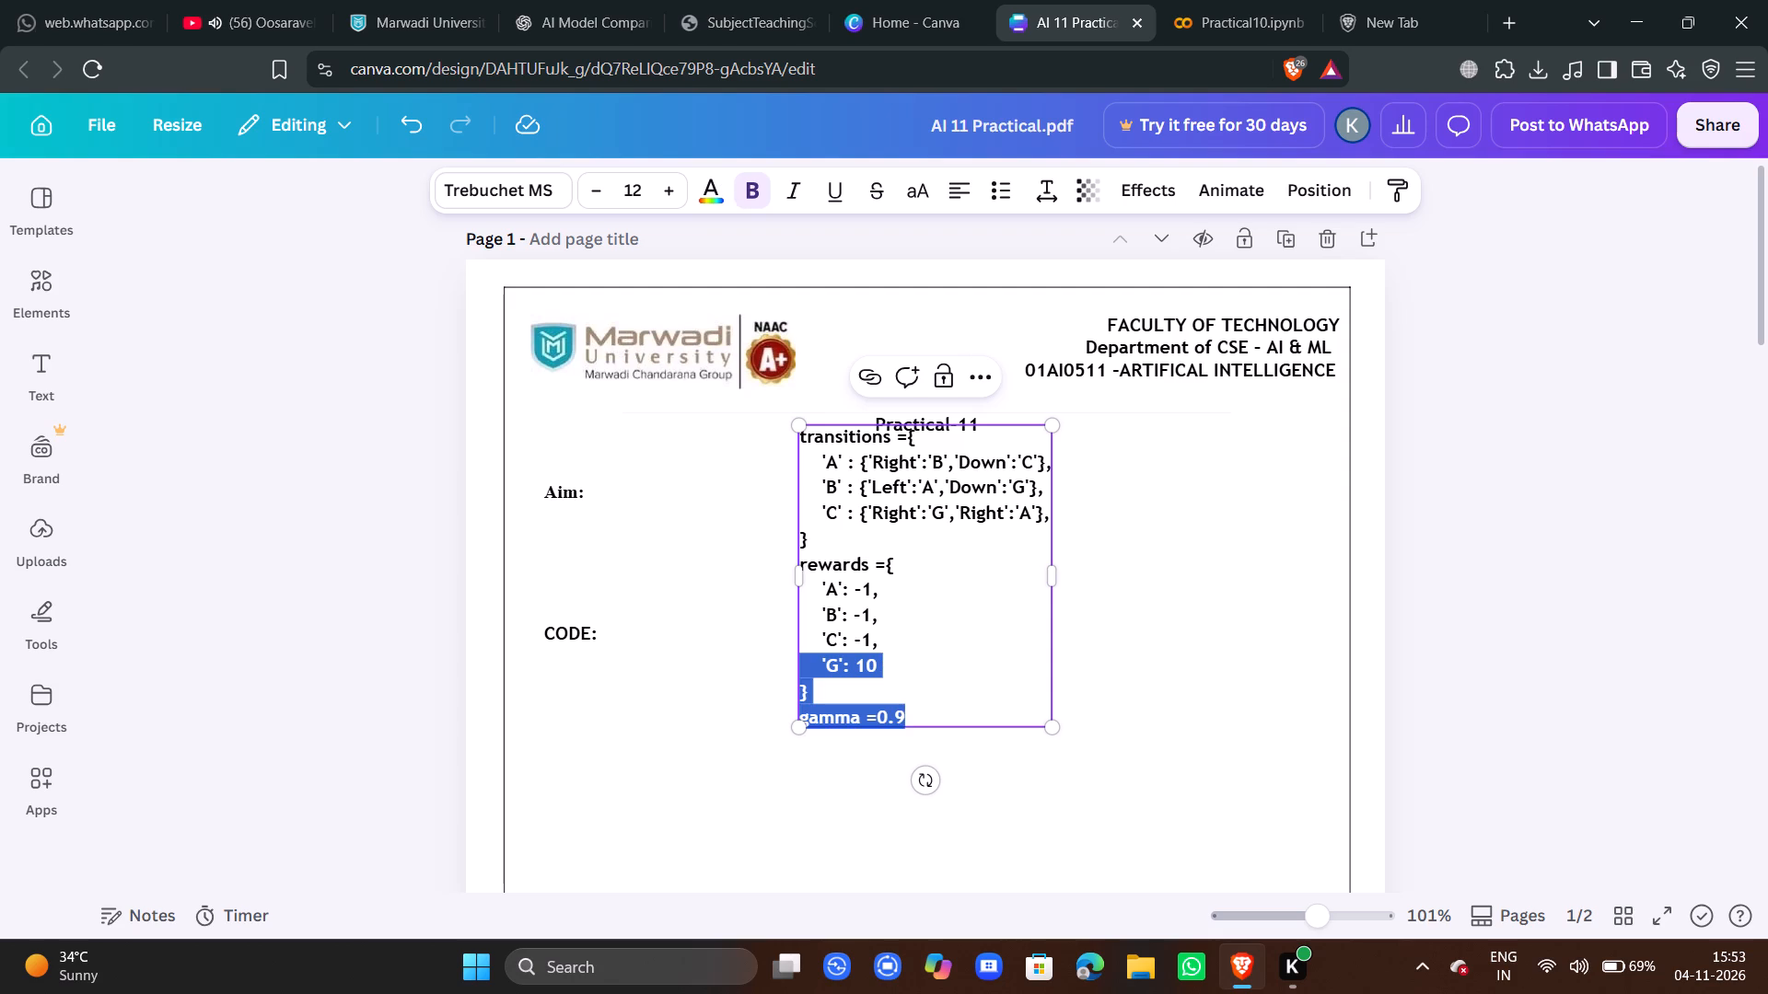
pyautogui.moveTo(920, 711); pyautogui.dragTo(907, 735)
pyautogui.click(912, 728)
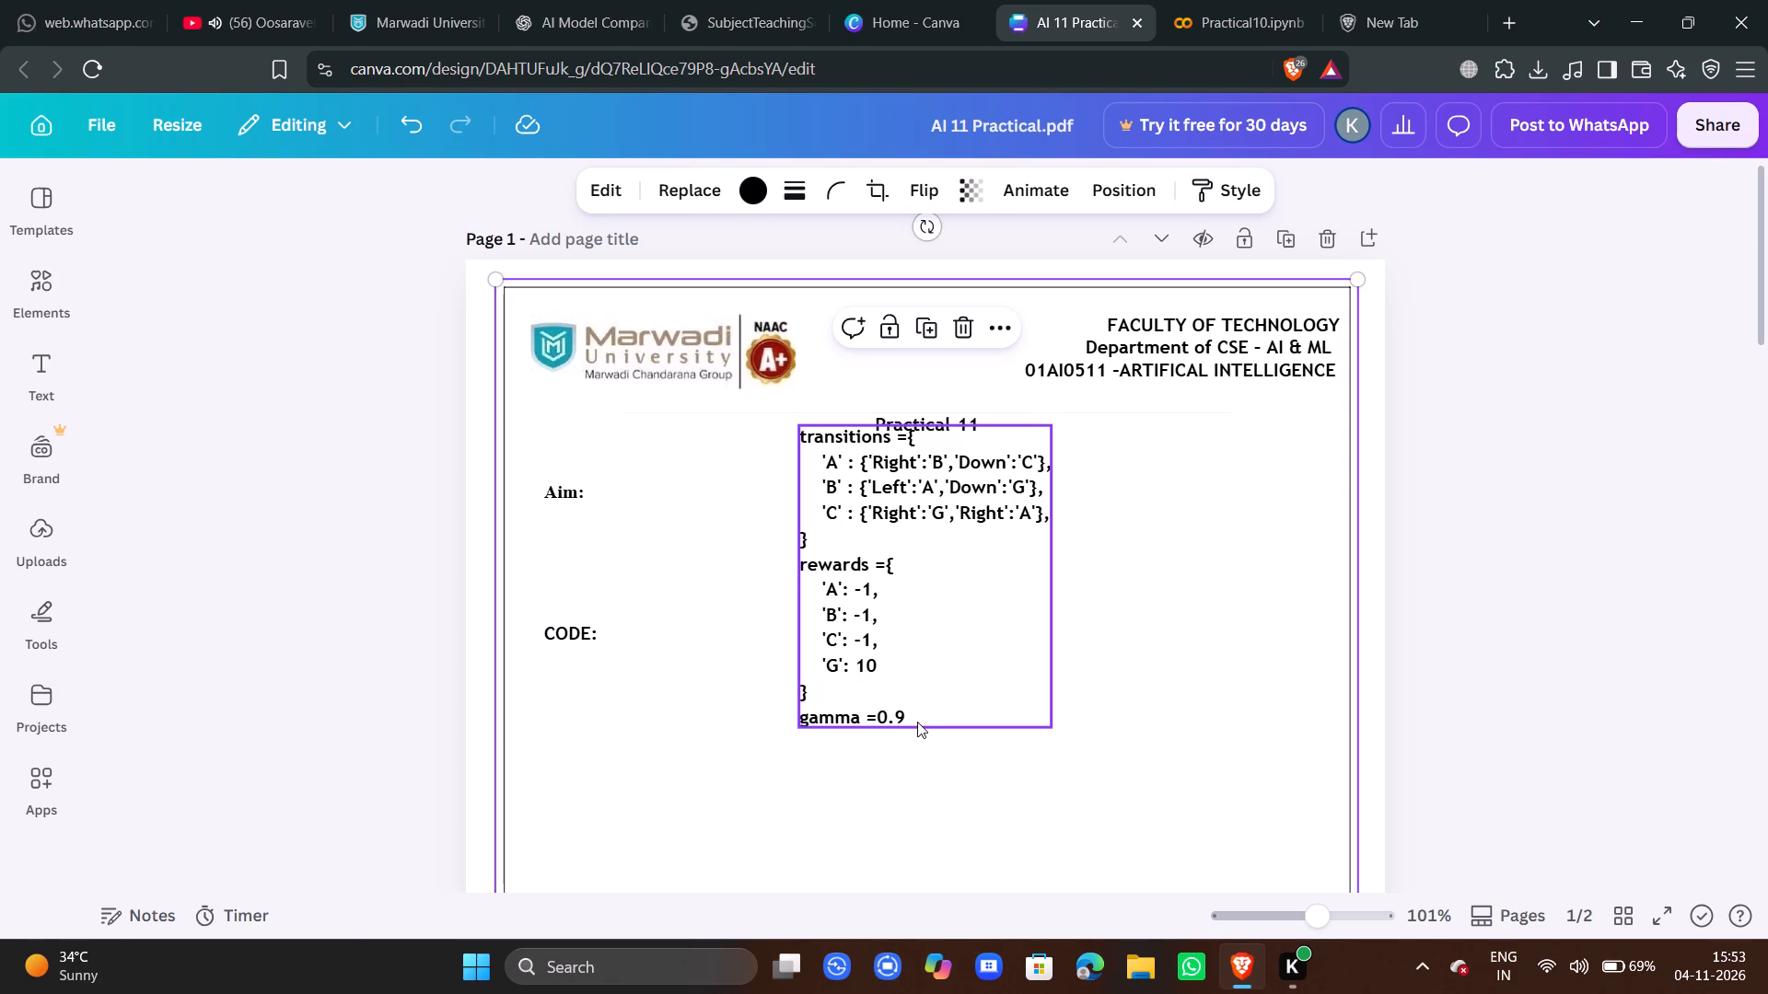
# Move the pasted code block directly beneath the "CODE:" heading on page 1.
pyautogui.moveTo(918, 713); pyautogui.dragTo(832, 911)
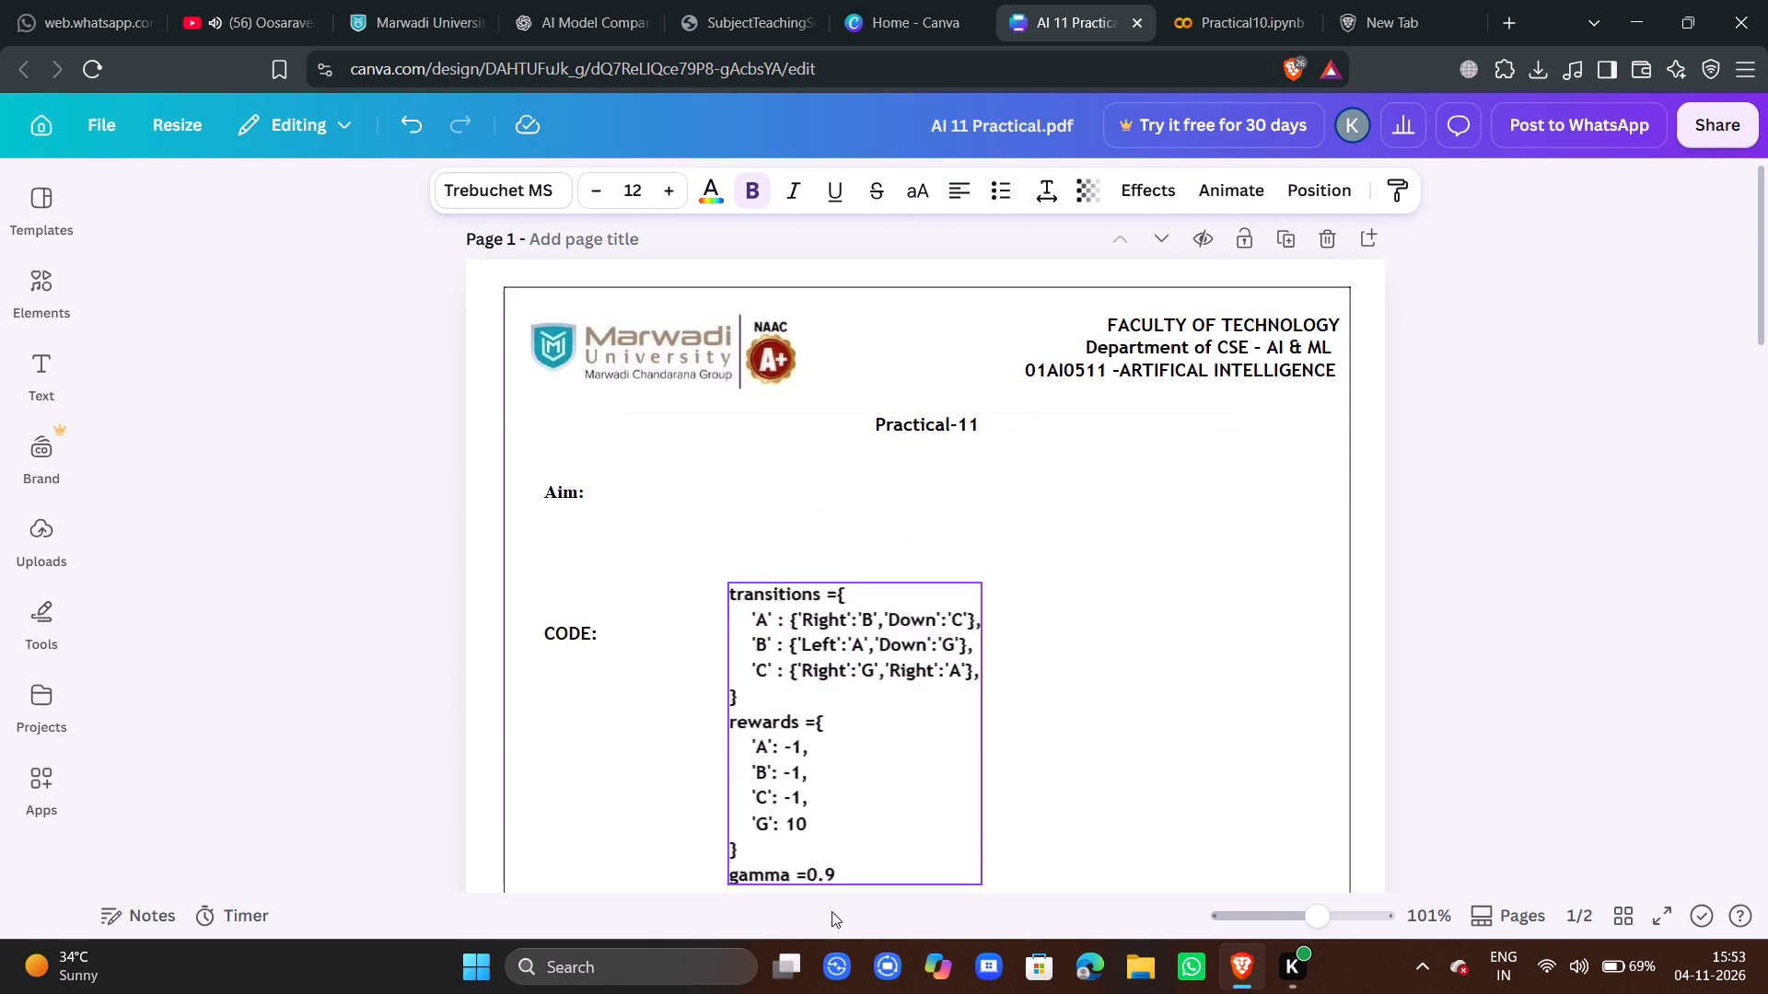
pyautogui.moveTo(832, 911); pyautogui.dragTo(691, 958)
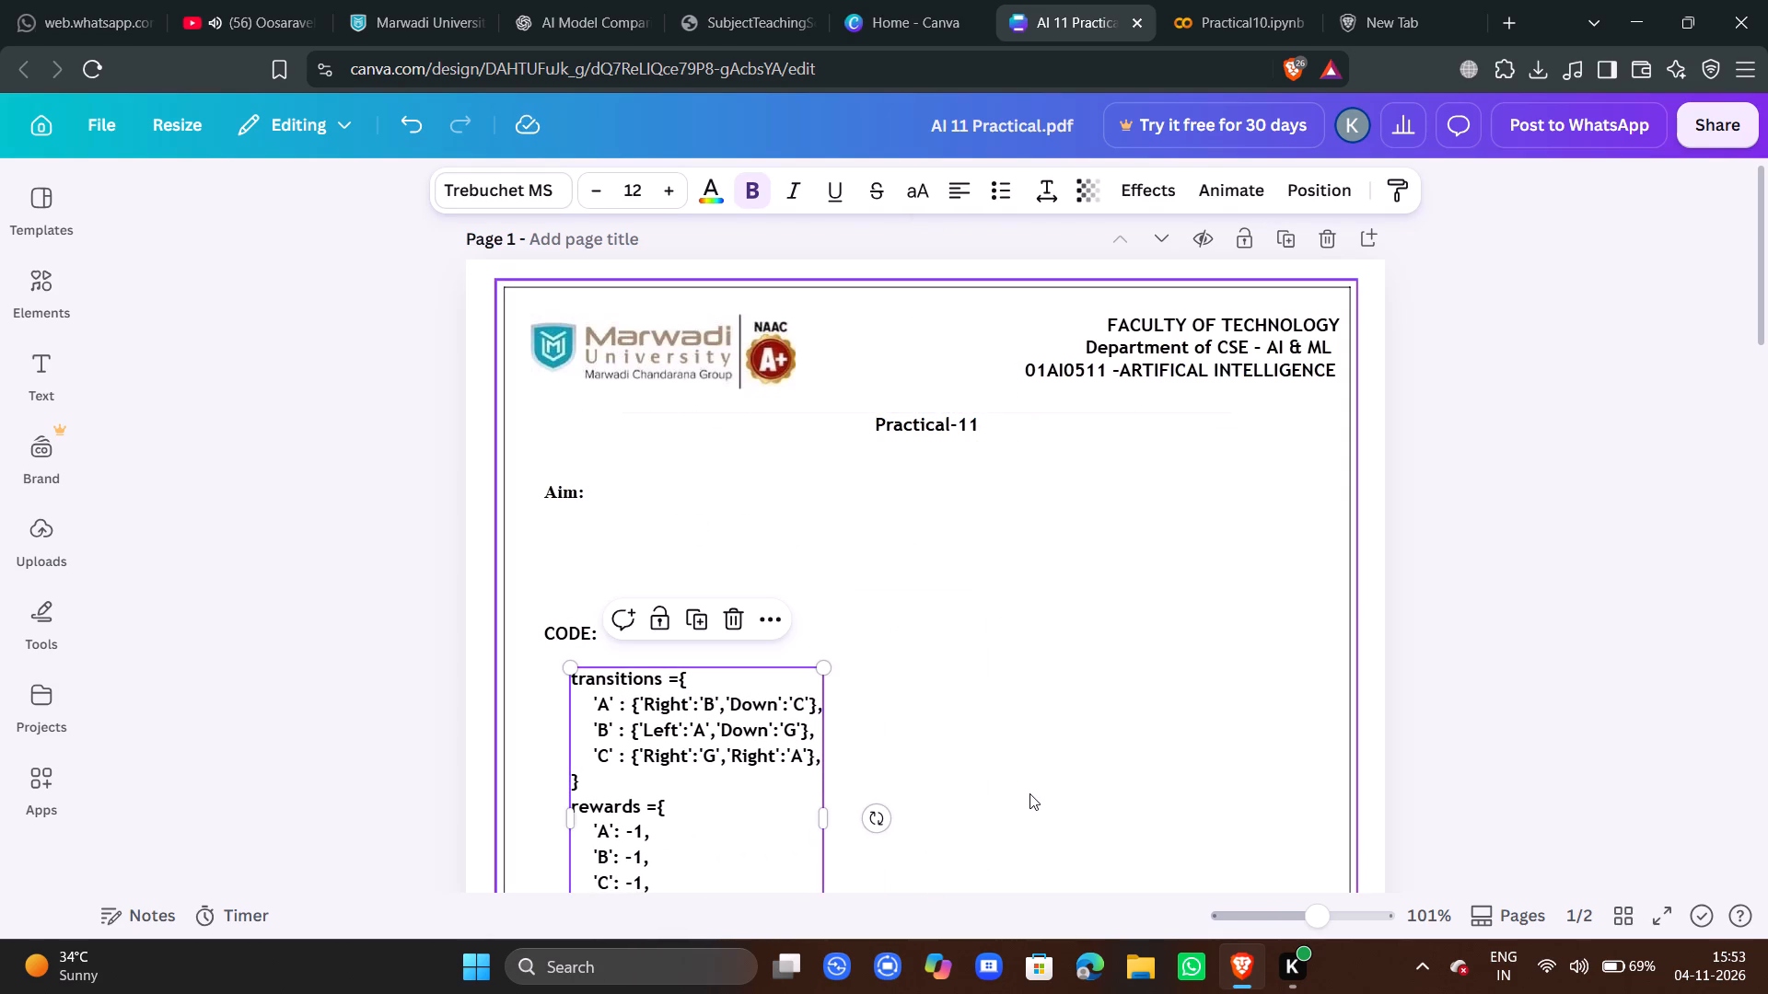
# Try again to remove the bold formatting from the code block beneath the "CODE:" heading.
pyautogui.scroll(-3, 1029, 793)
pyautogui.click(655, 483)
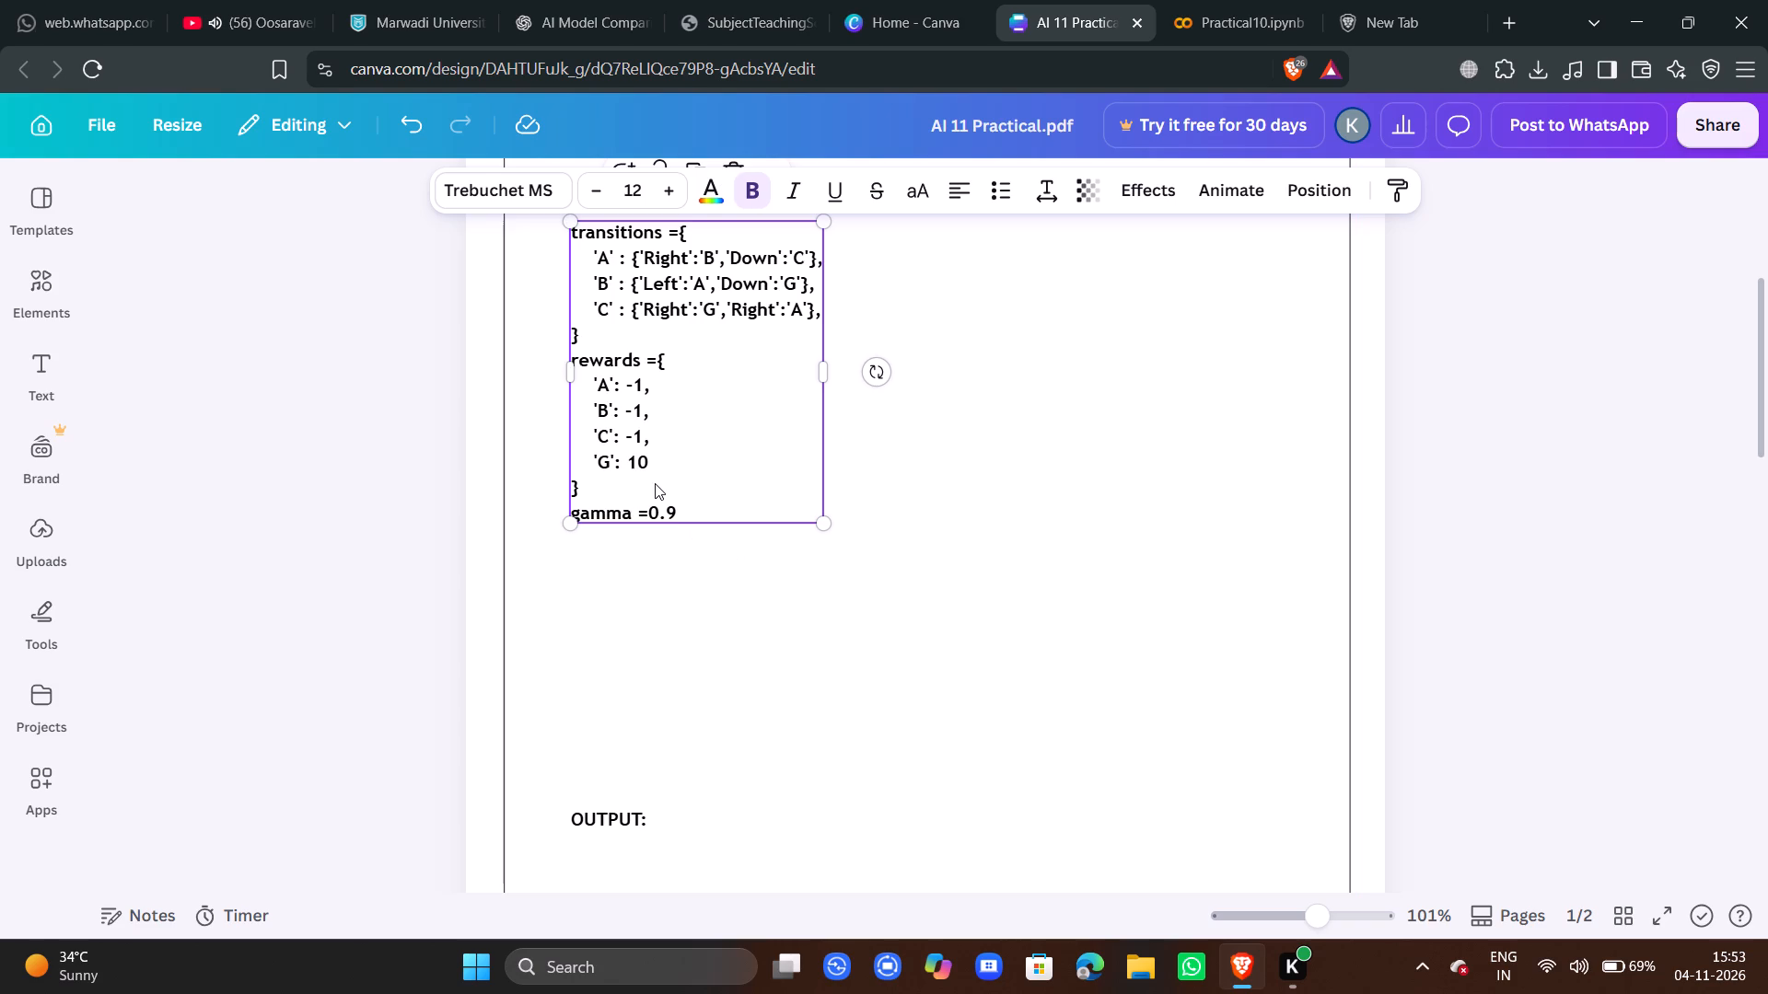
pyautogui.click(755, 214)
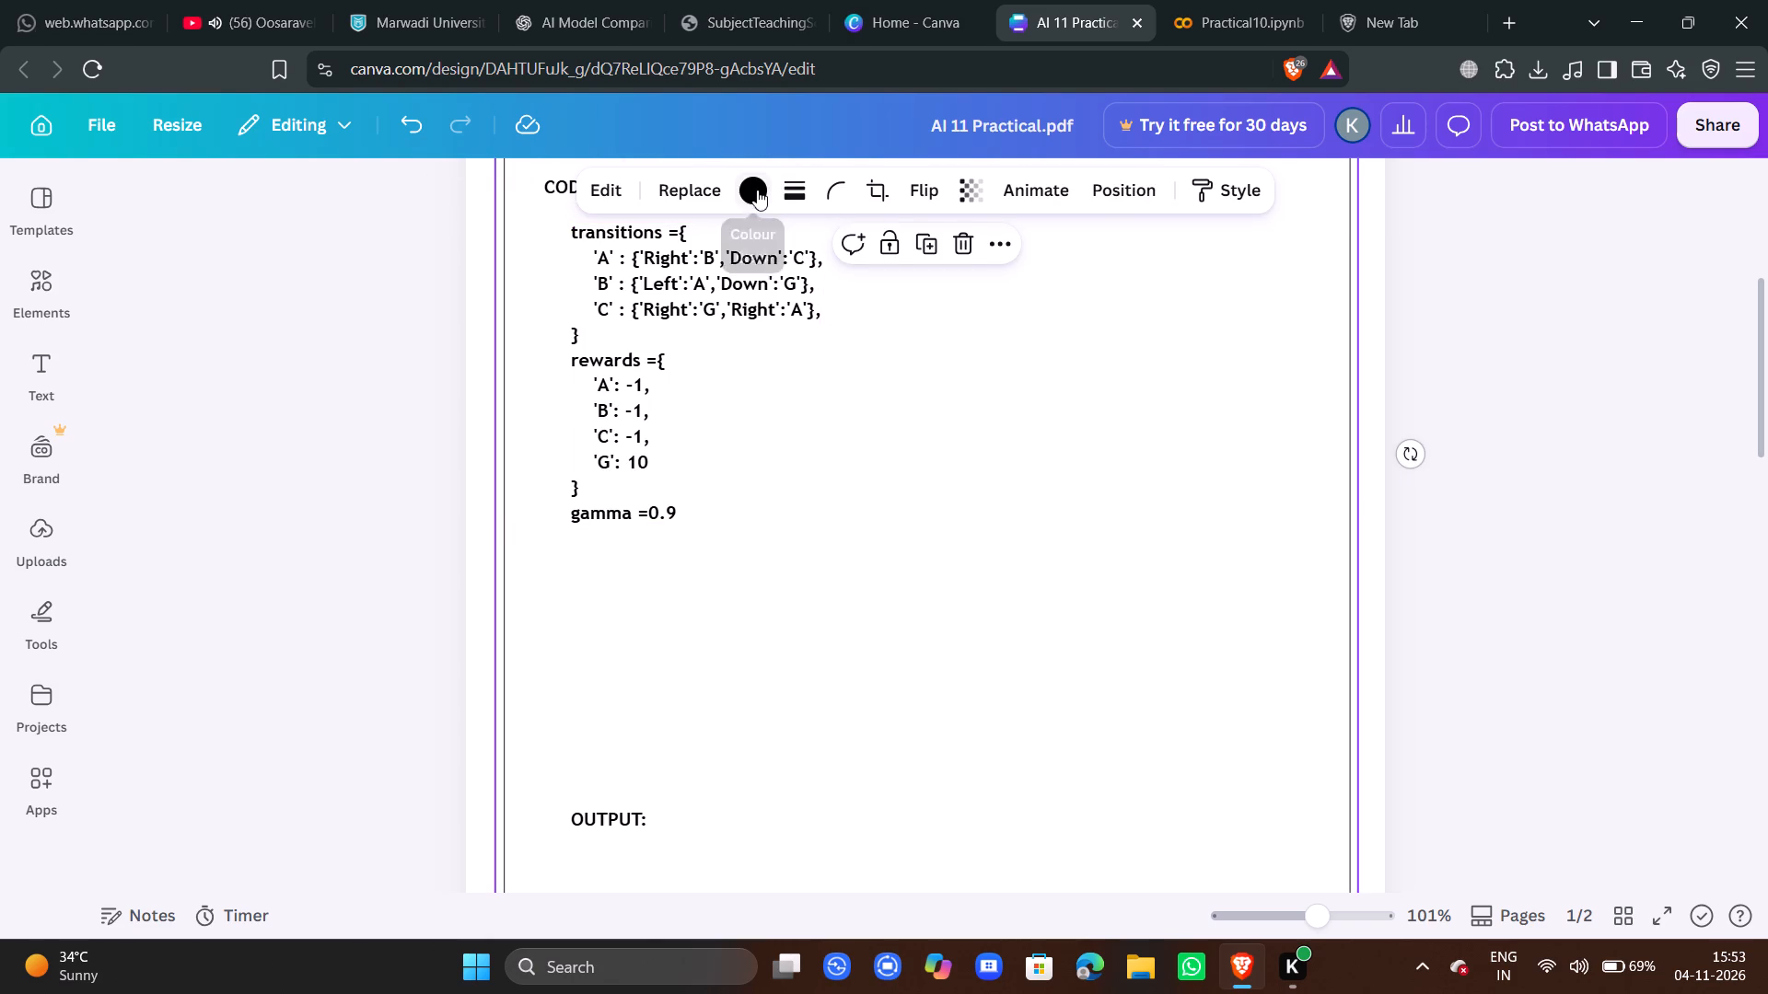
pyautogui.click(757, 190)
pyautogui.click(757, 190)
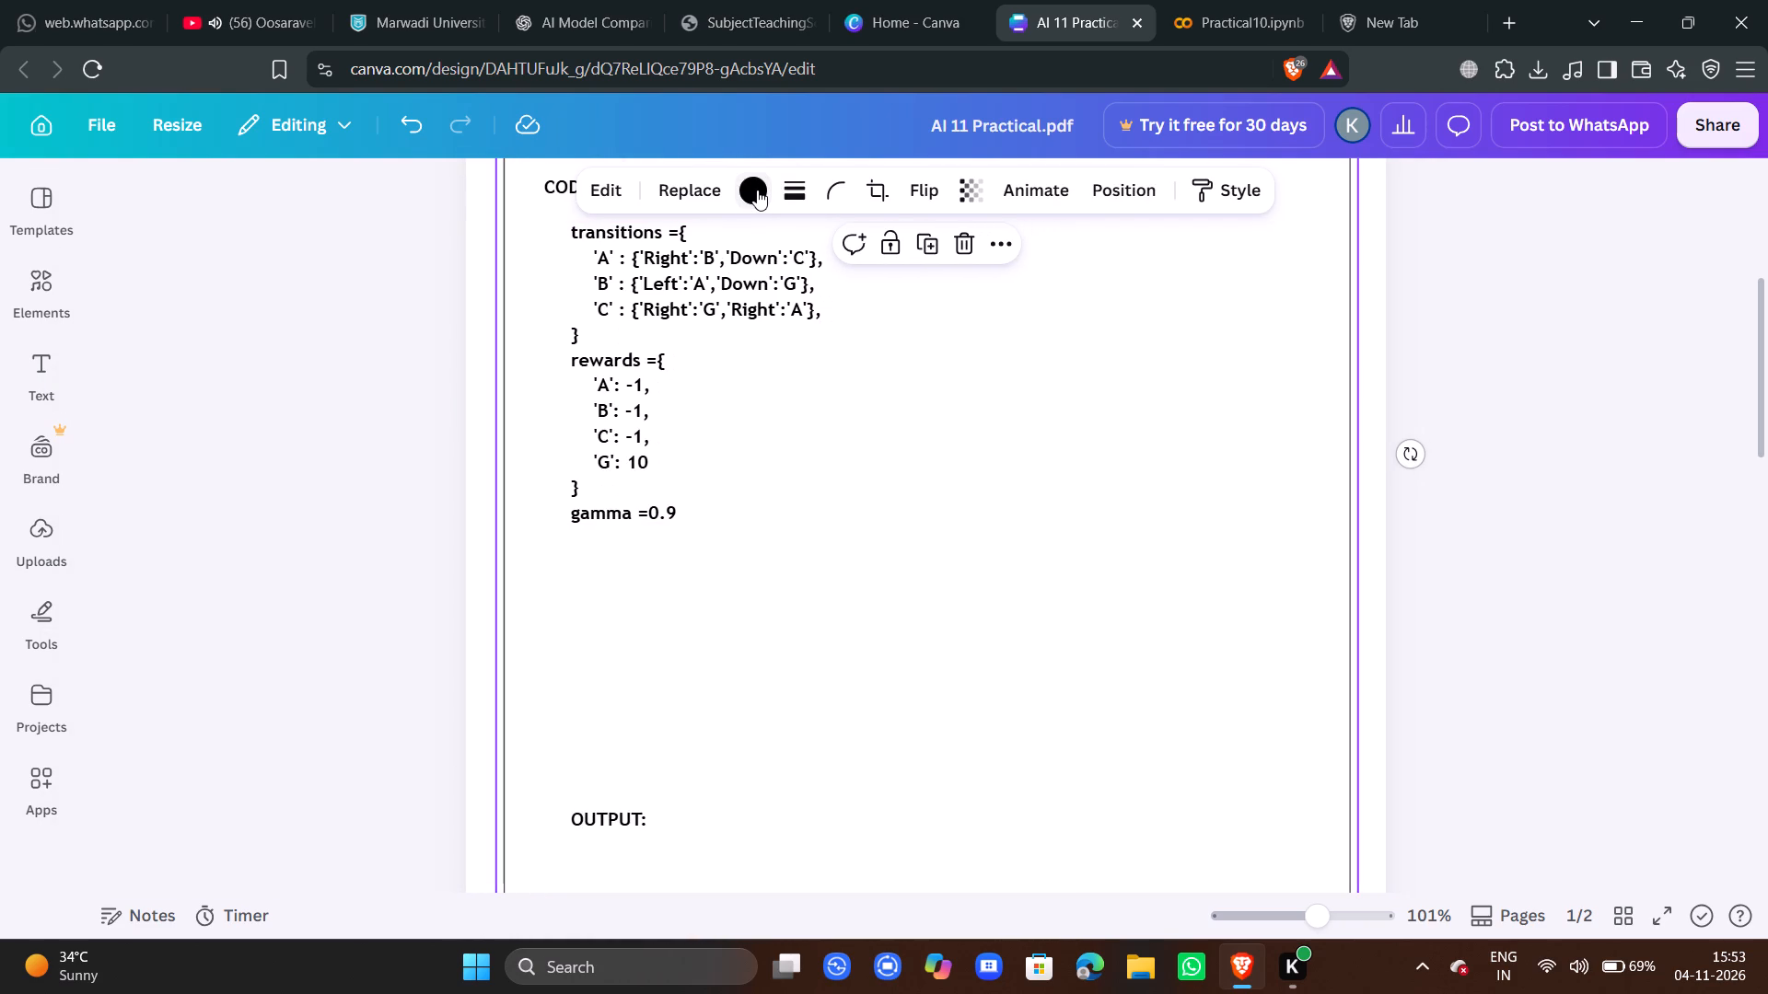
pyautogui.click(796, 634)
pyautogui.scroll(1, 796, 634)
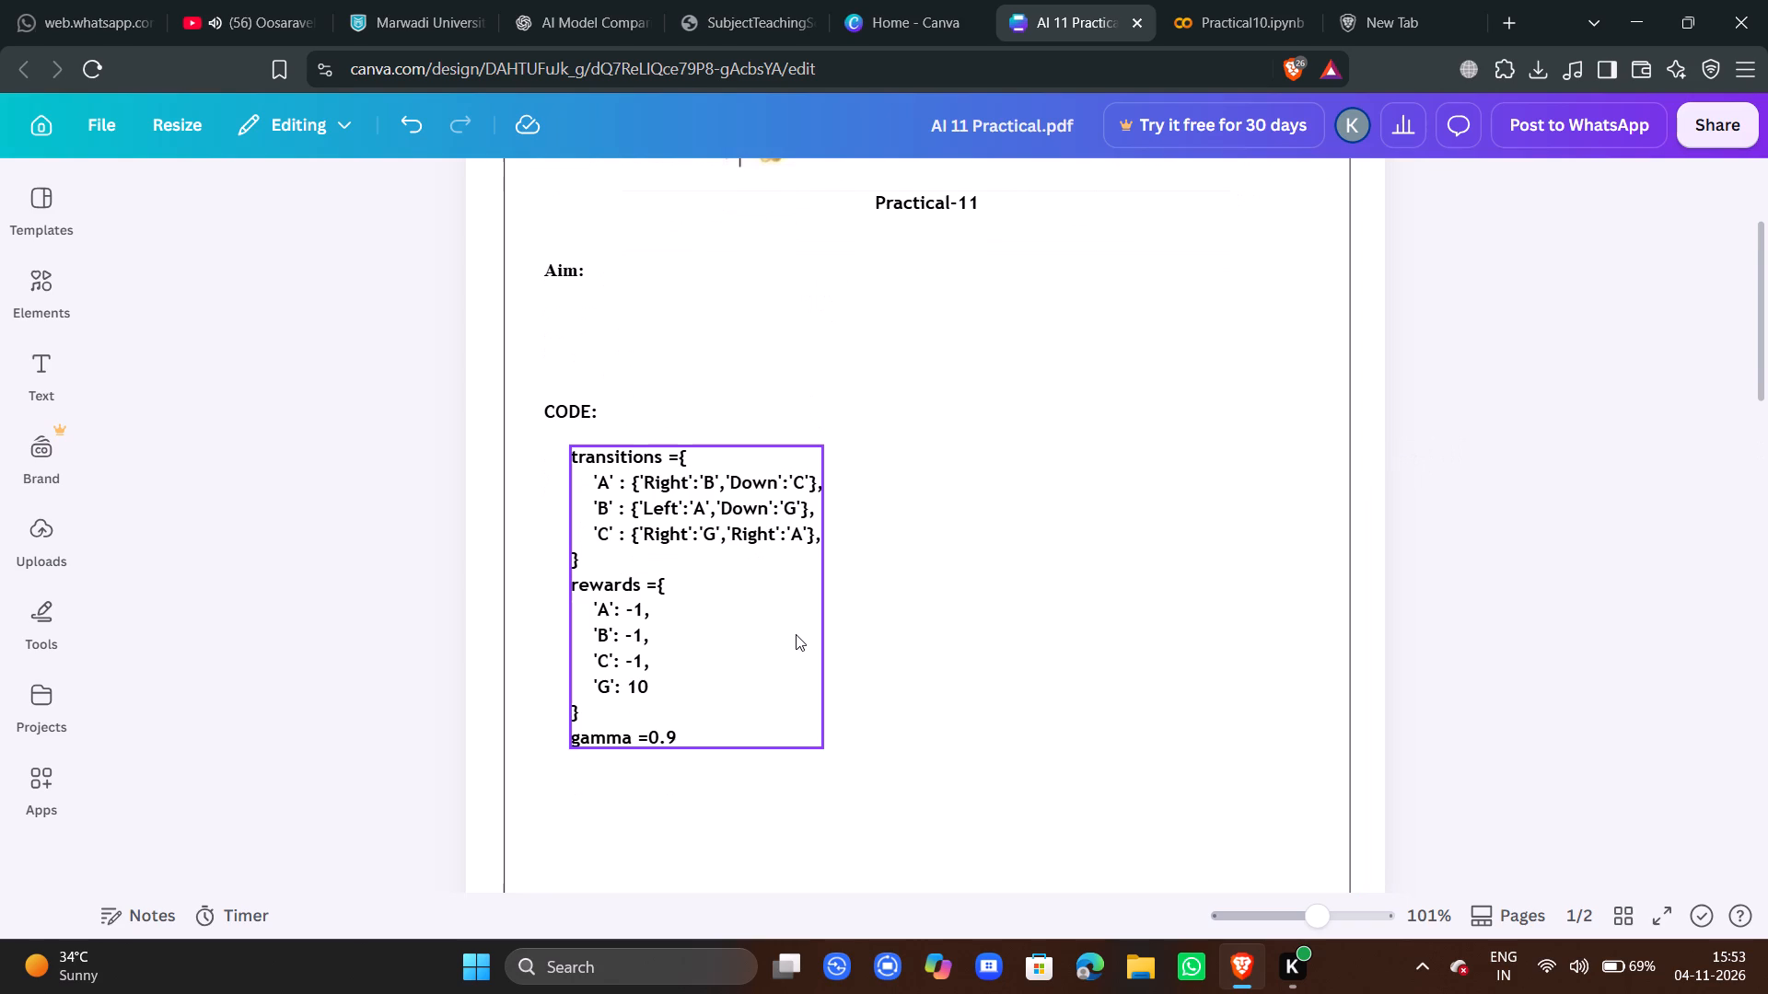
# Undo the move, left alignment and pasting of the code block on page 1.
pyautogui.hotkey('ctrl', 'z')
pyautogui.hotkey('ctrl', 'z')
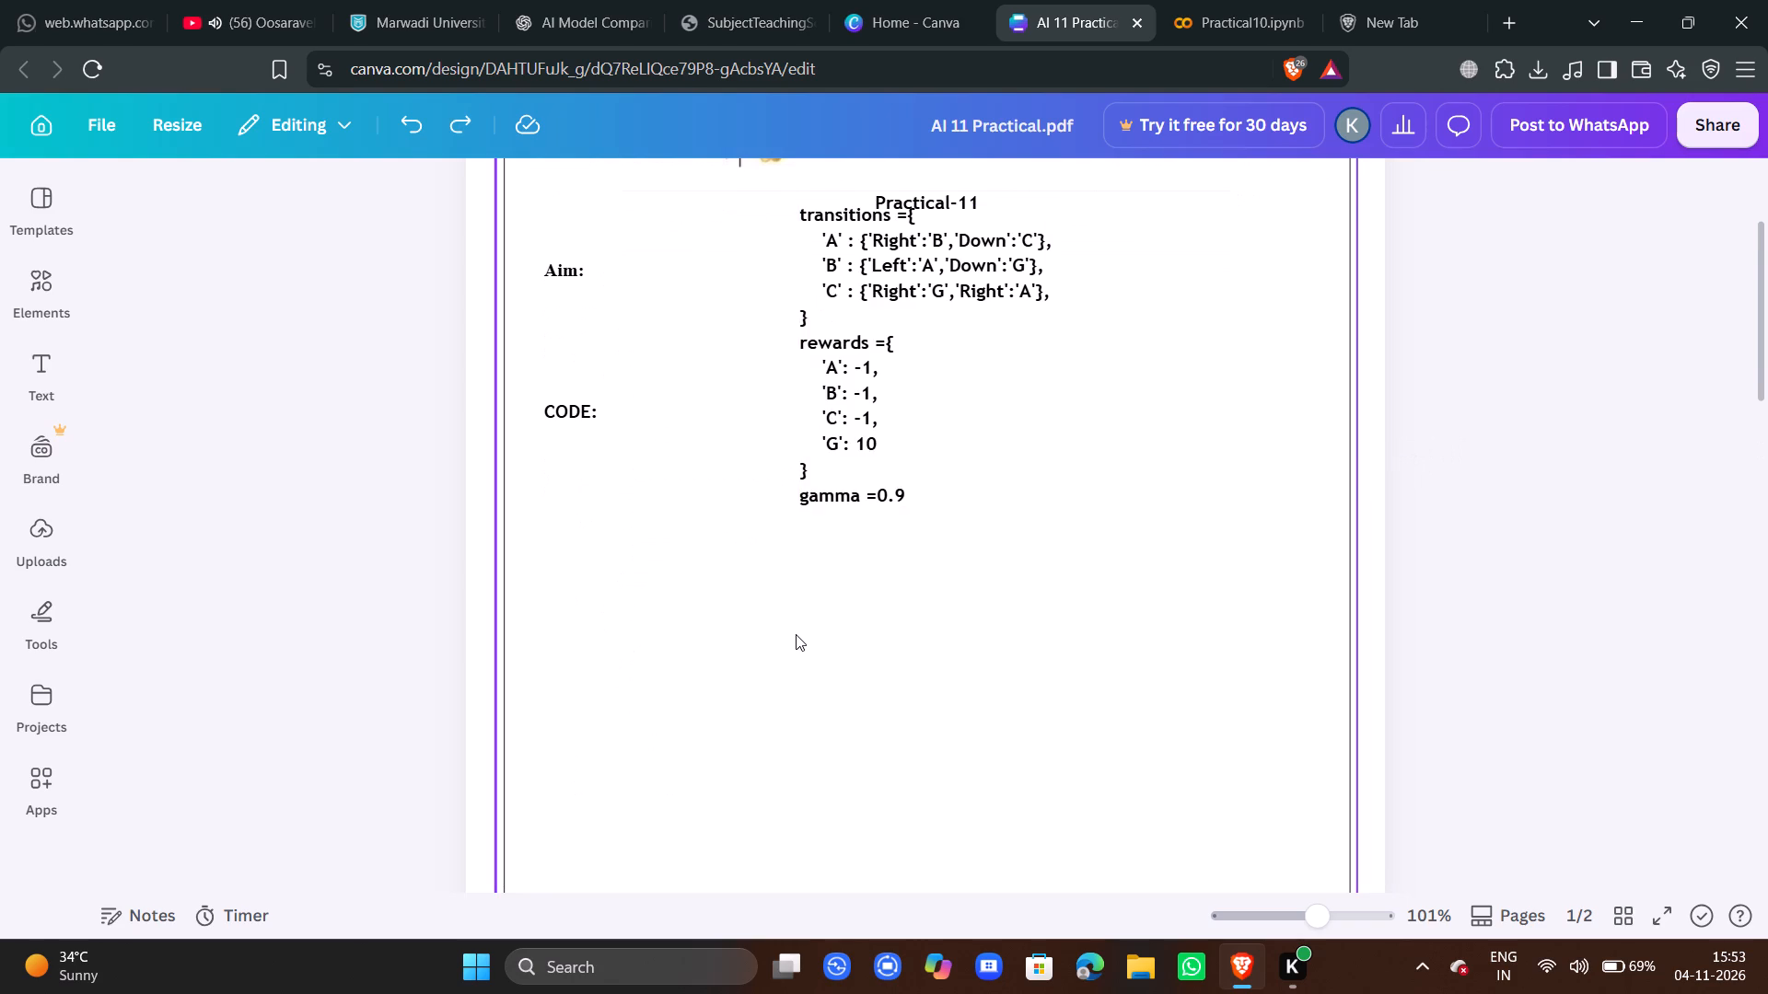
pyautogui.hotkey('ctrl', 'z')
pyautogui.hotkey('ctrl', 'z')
# Paste the copied code again below the "CODE:" heading on page 1, remove its bold formatting and left-align it.
pyautogui.hscroll(1, 796, 634)
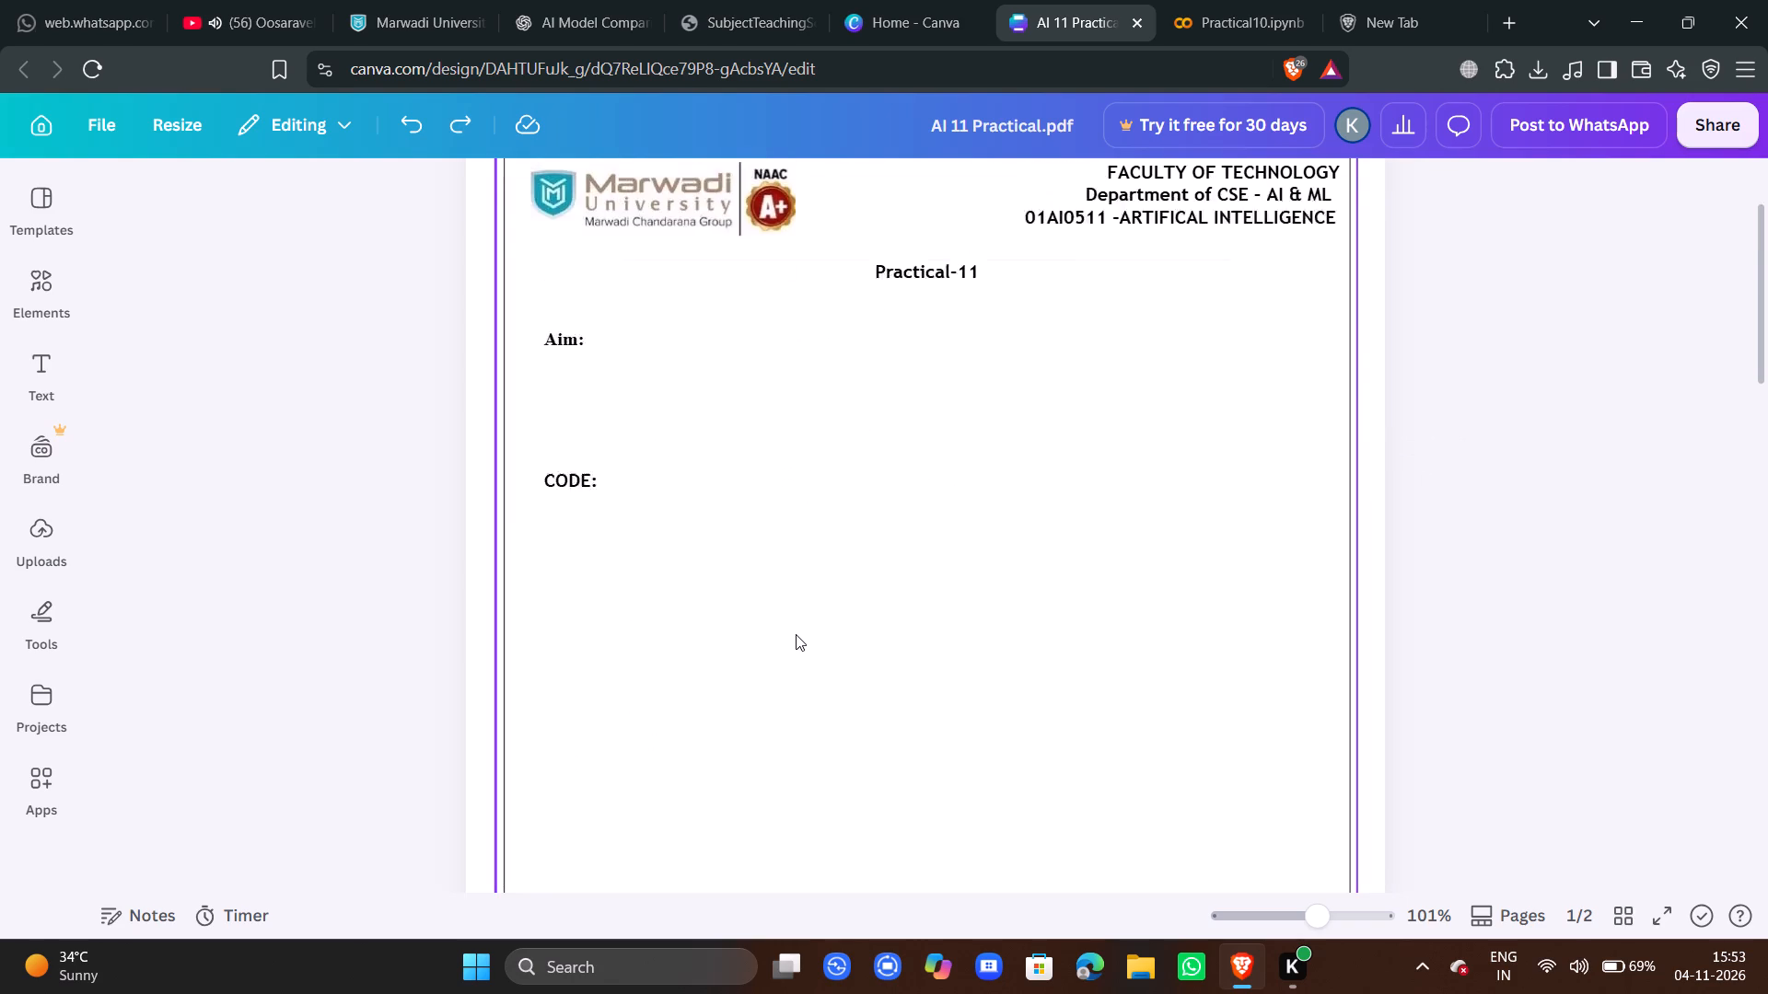
pyautogui.hscroll(1, 796, 634)
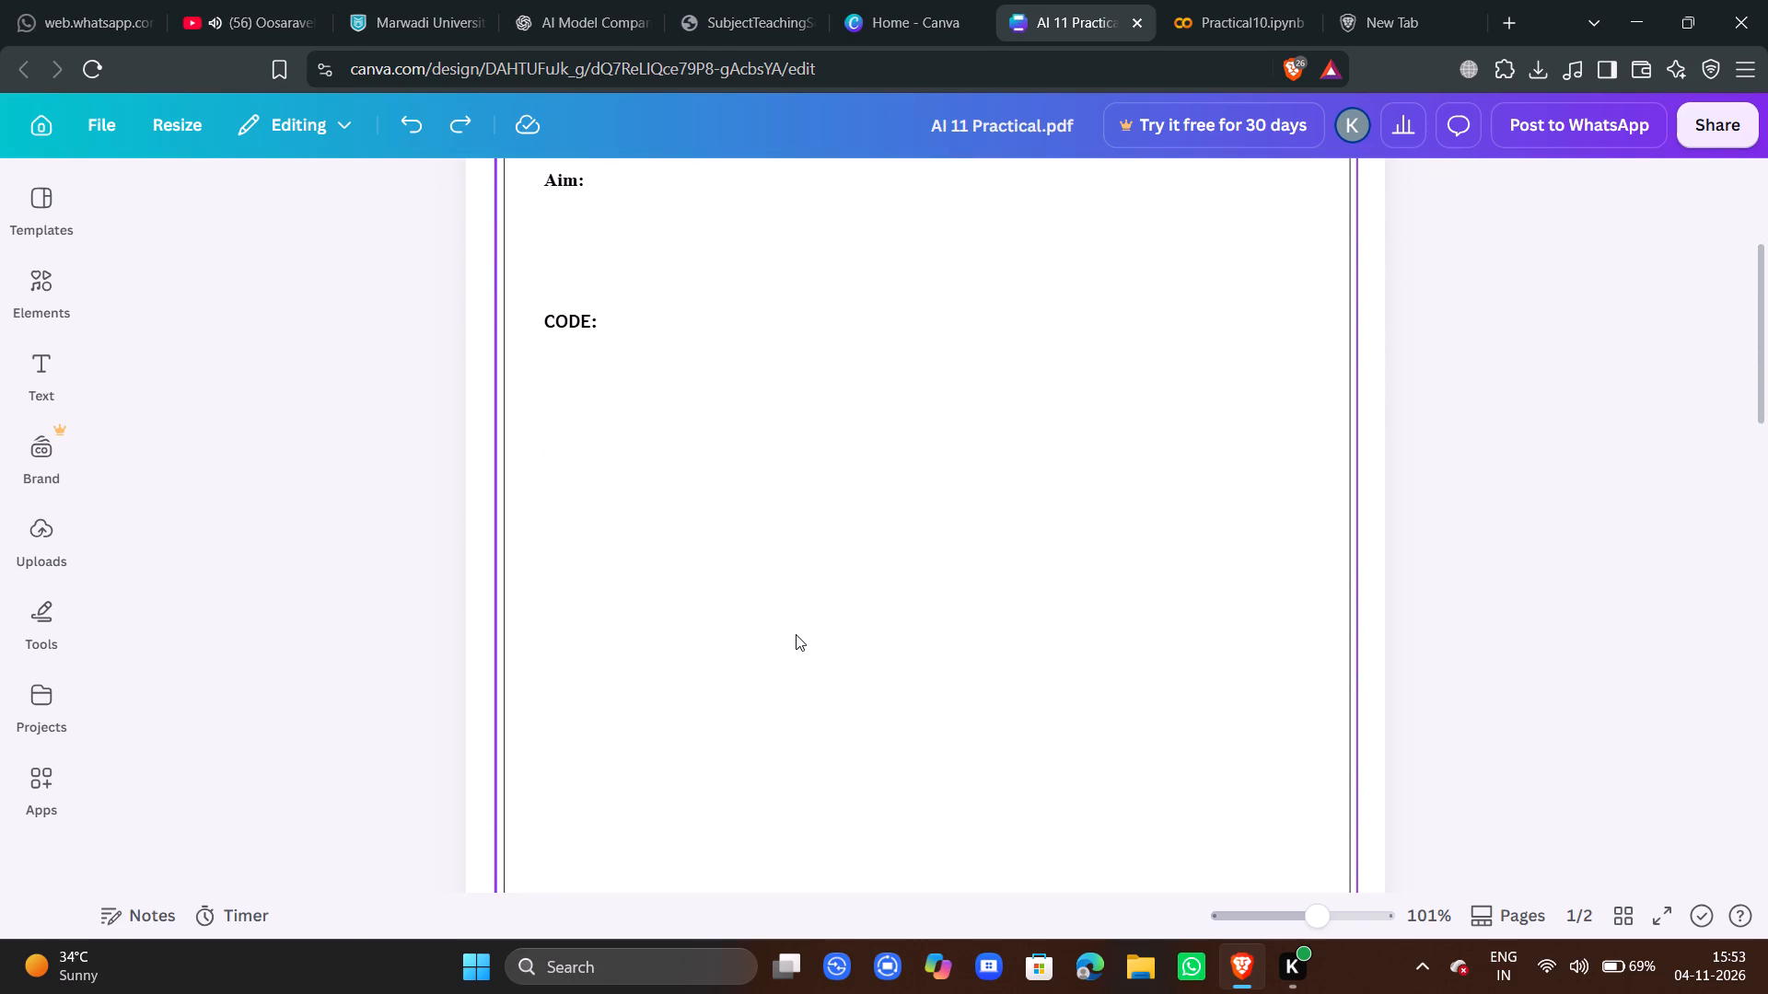
pyautogui.hotkey('ctrl', 'v')
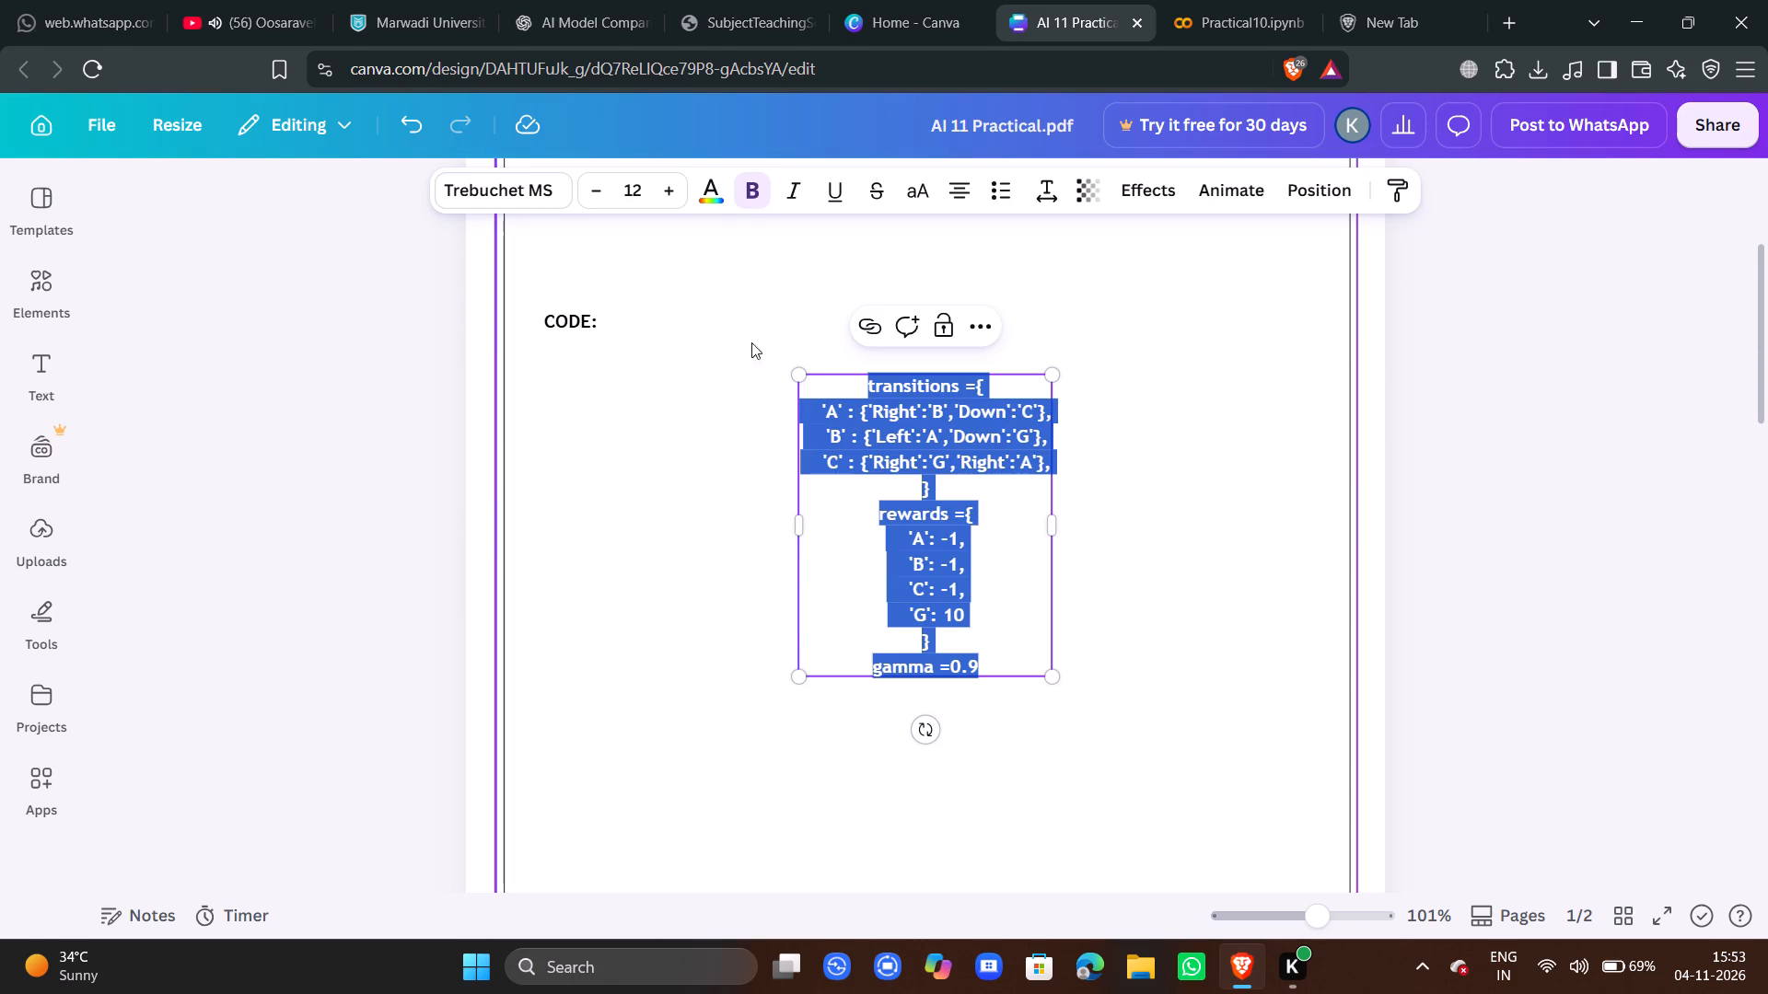
pyautogui.click(757, 183)
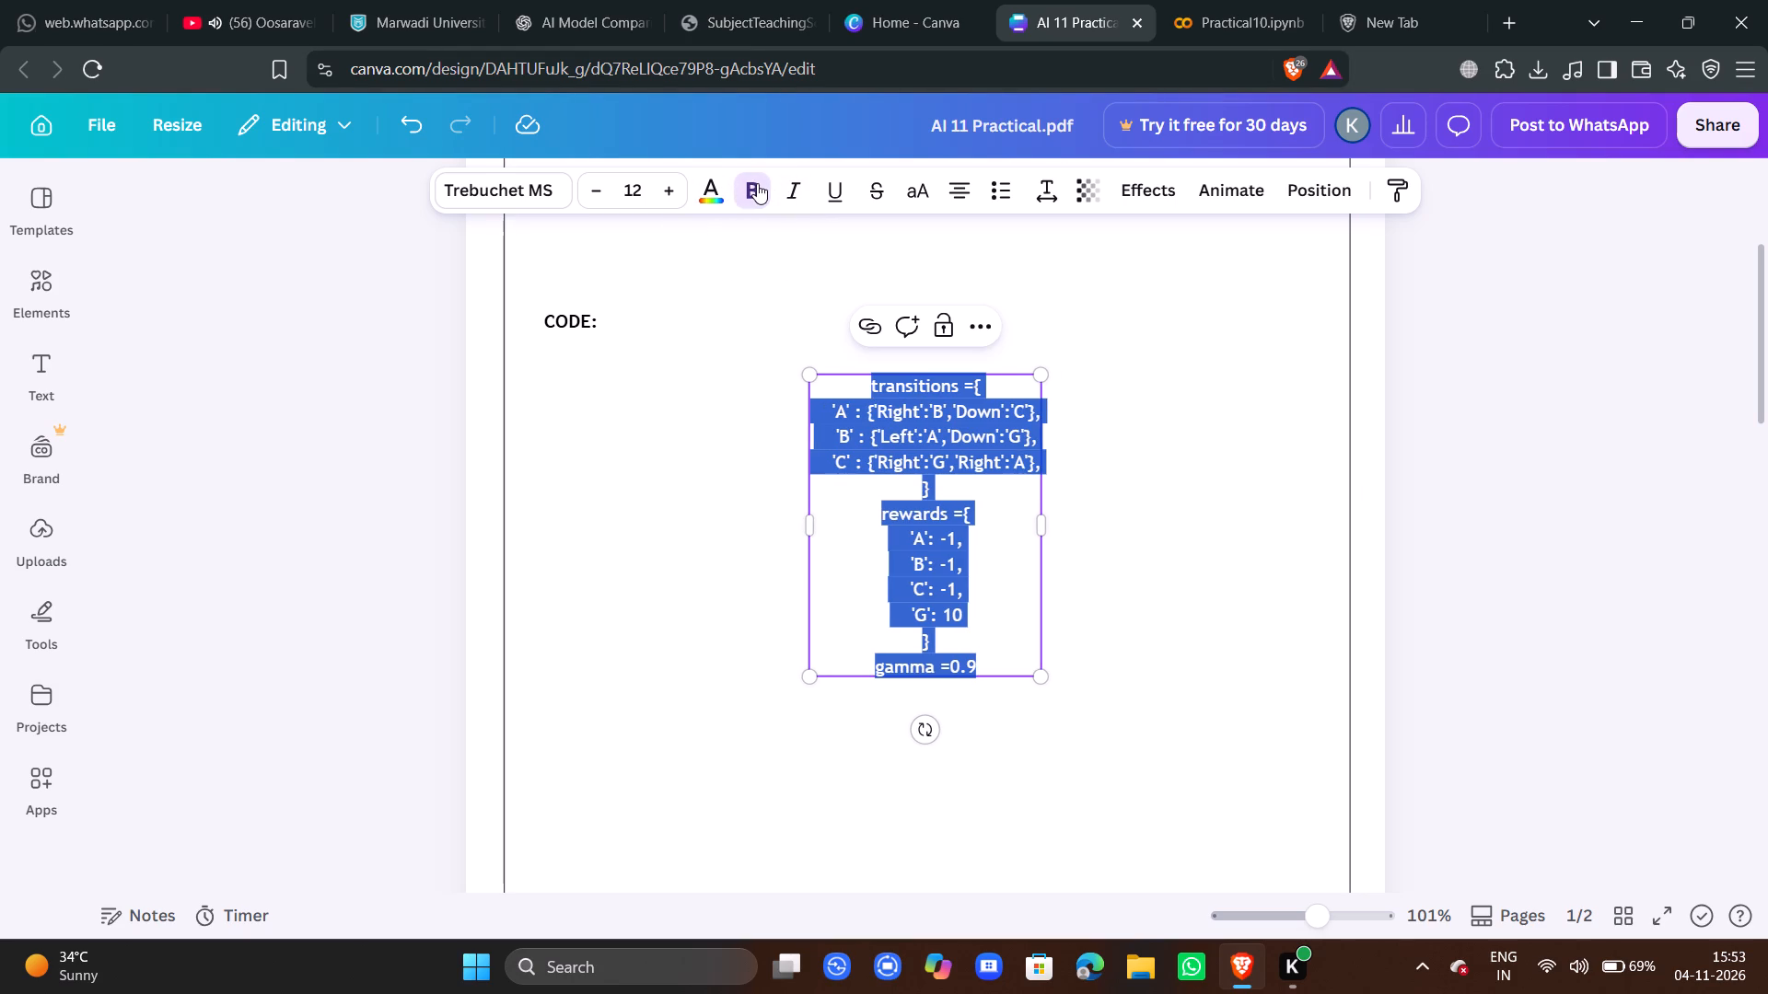
pyautogui.click(956, 194)
pyautogui.click(1163, 291)
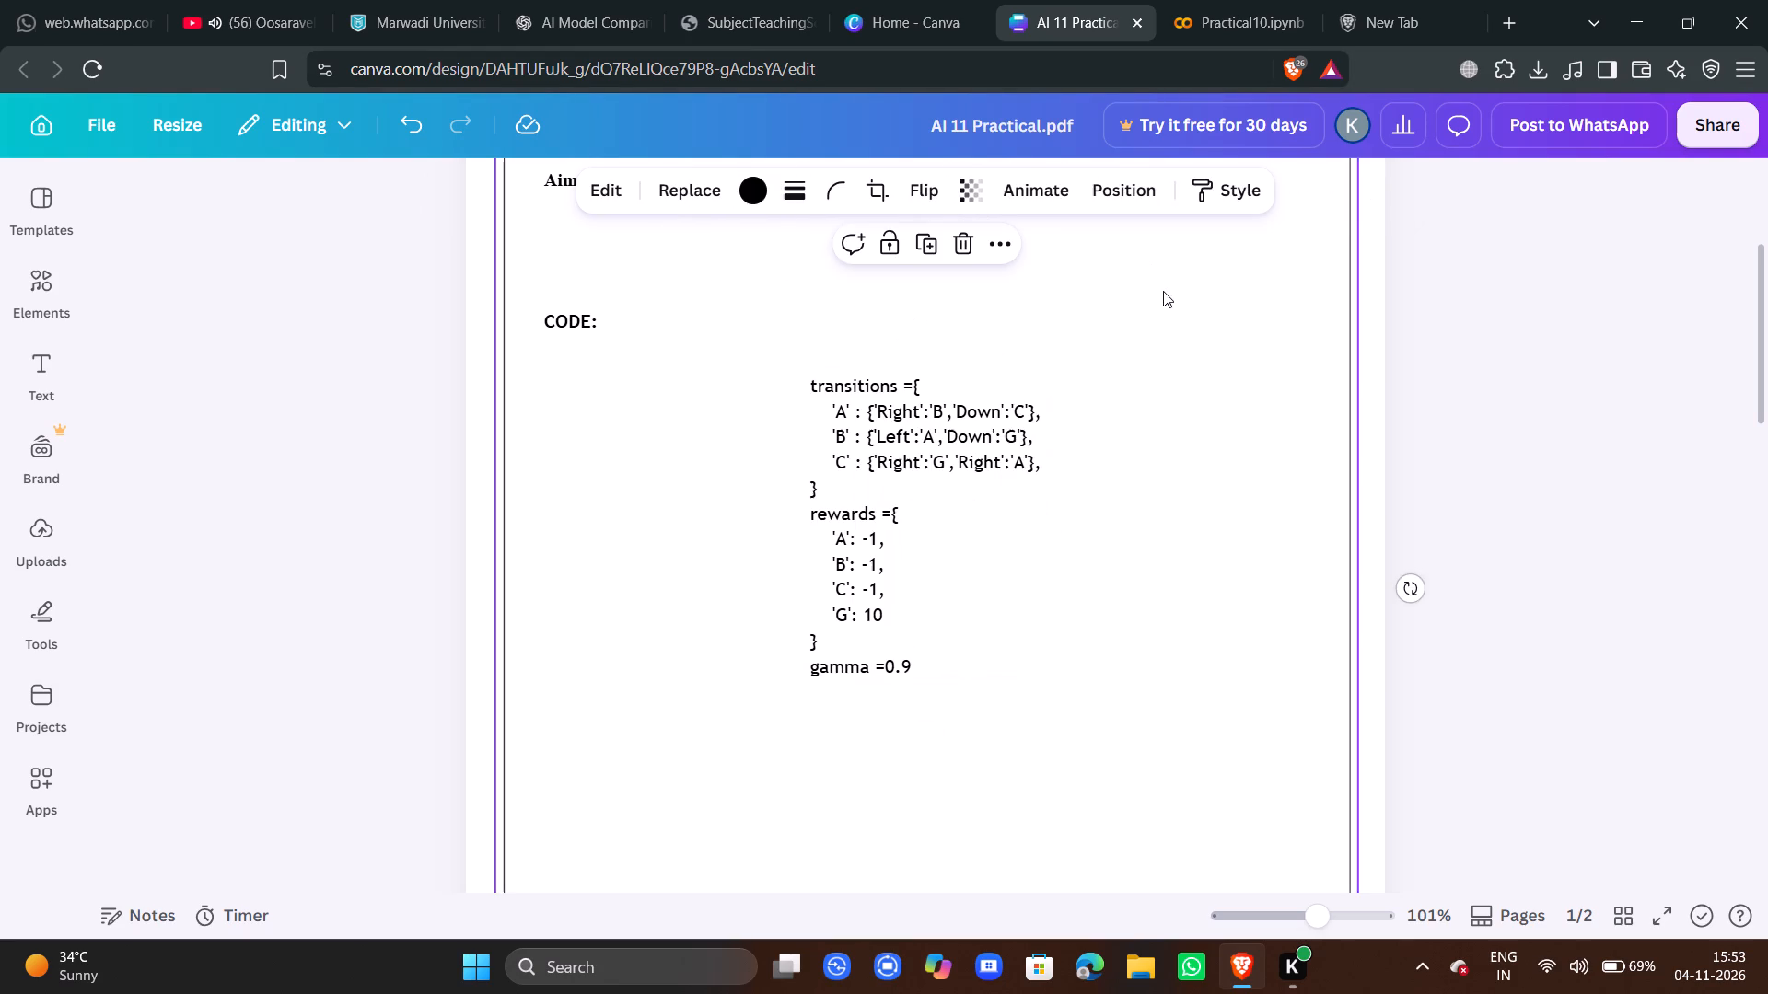
# Move the transitions, rewards and gamma code block directly beneath the "CODE:" heading on page 1.
pyautogui.moveTo(878, 513); pyautogui.dragTo(629, 492)
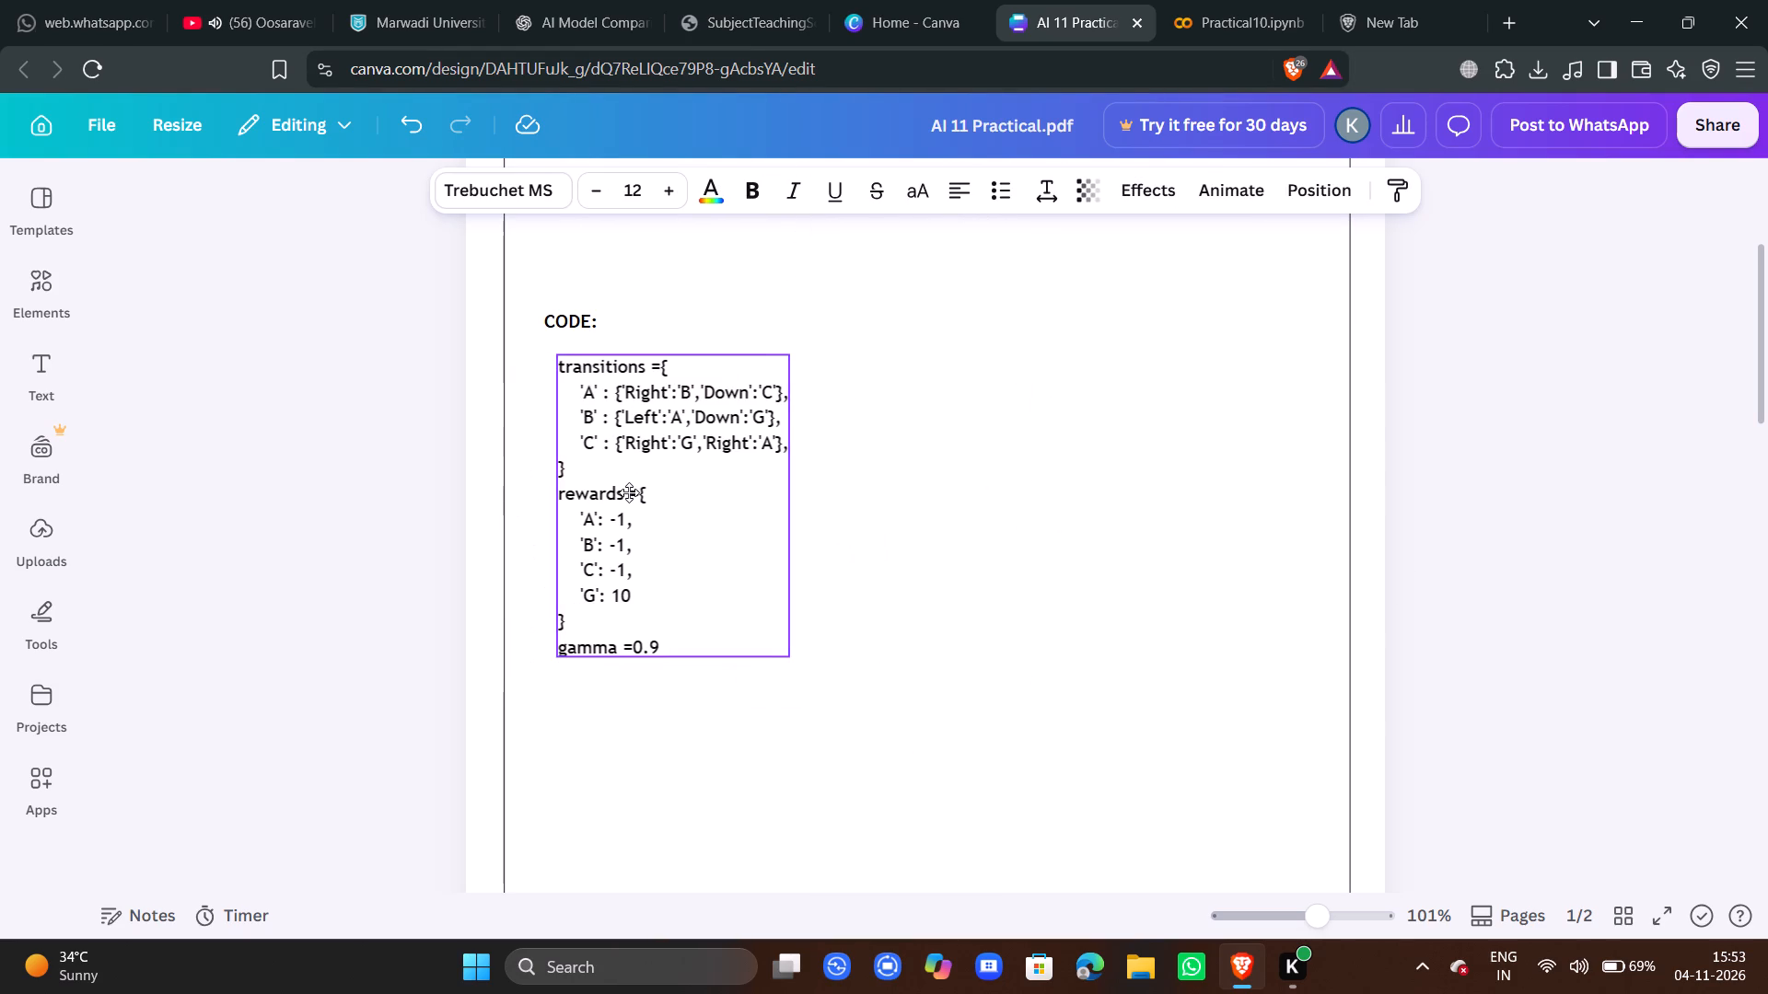
pyautogui.moveTo(629, 492); pyautogui.dragTo(627, 483)
pyautogui.click(1004, 426)
# Delete the "OUTPUT:" heading near the bottom of page 1.
pyautogui.scroll(-3, 1004, 426)
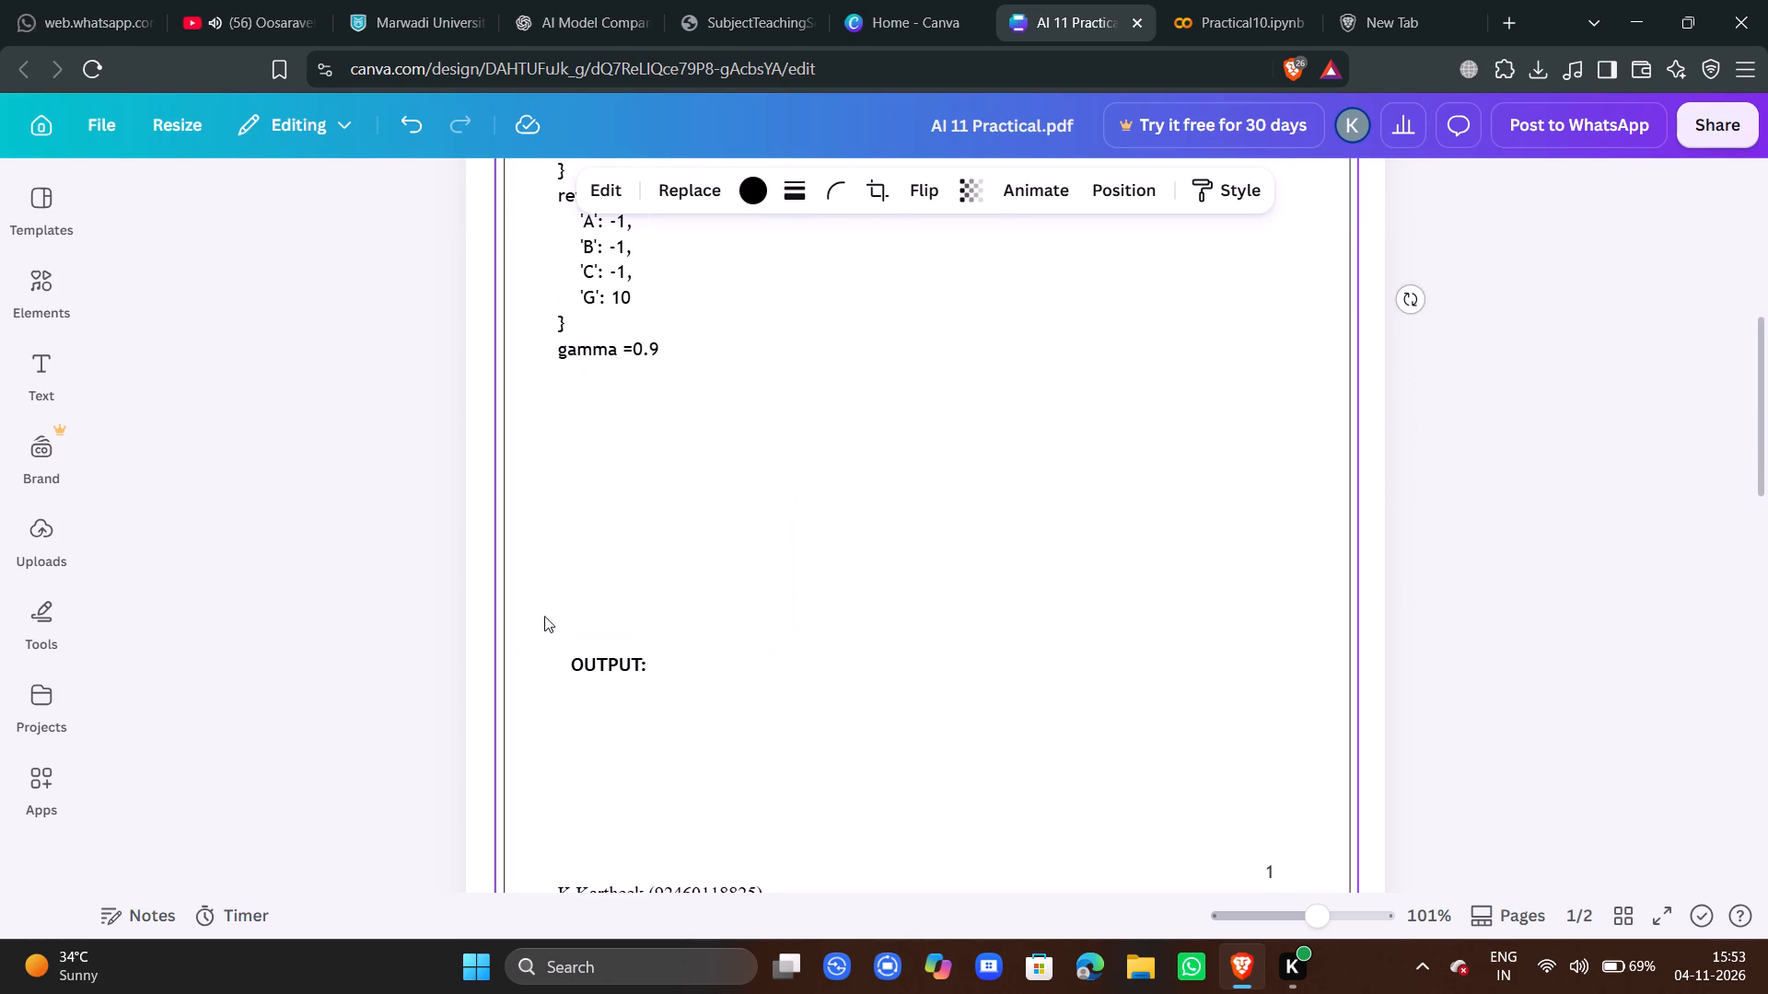
pyautogui.click(576, 657)
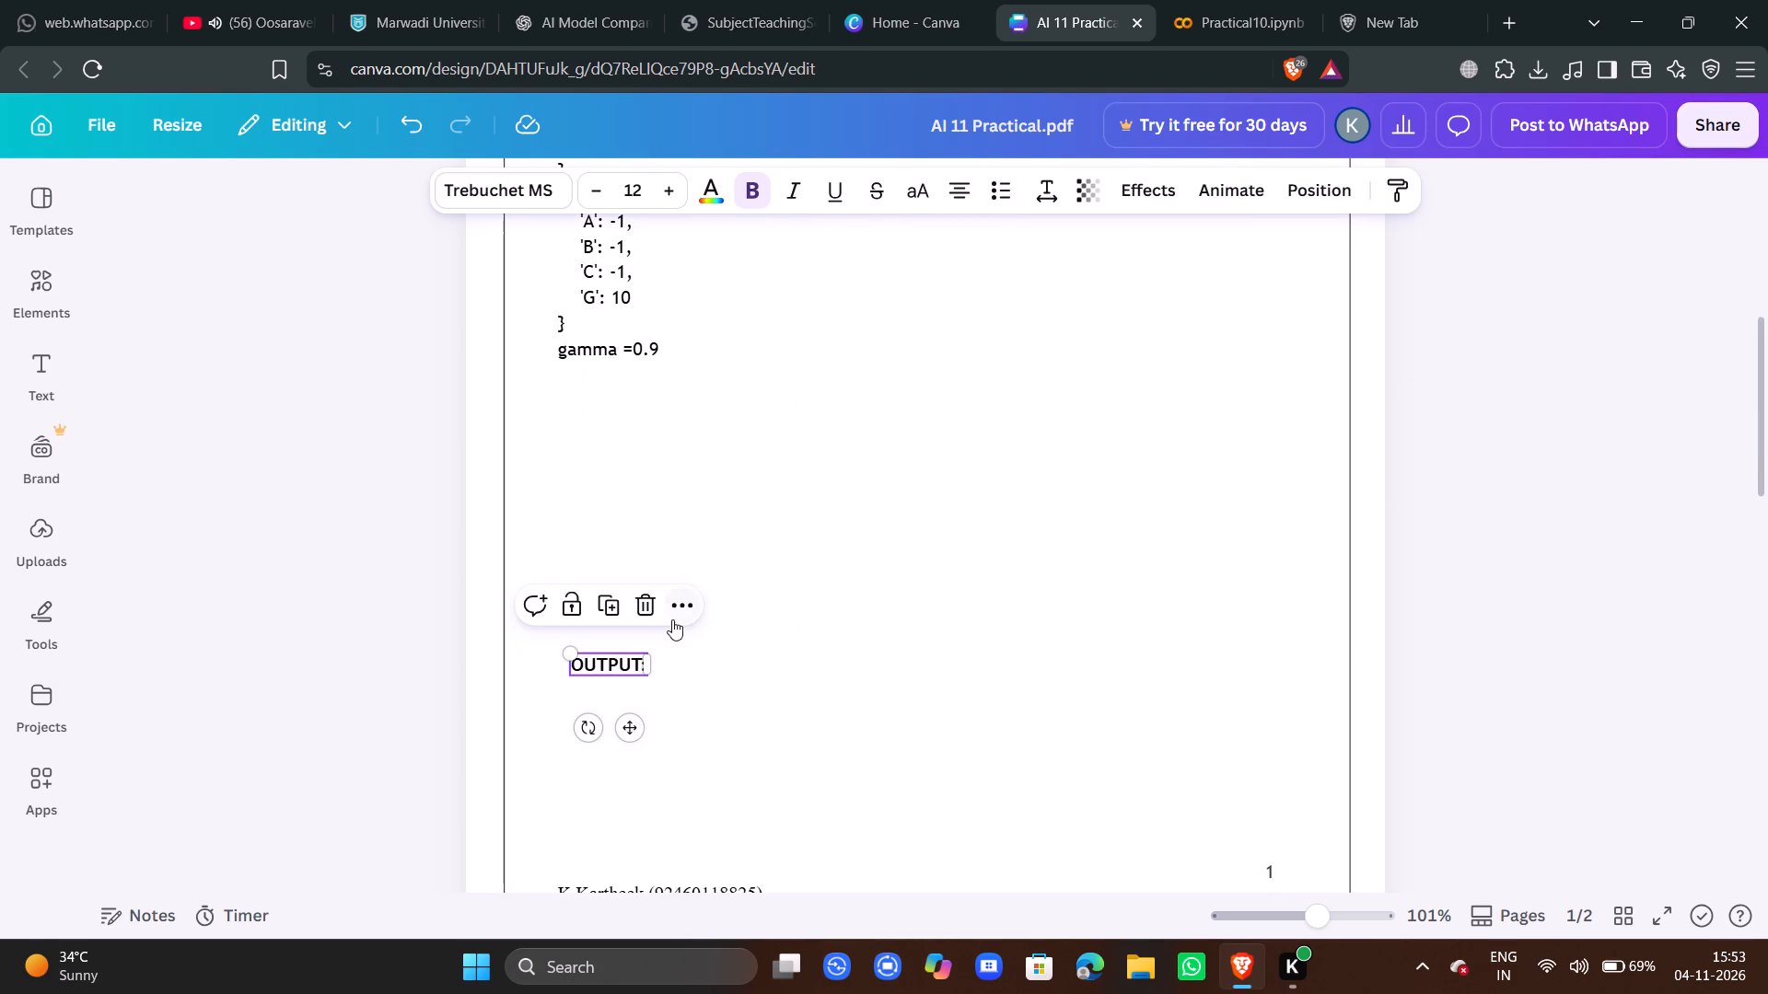
pyautogui.click(642, 615)
# Switch to the Practical10 notebook in Colab and copy the code cell that defines and prints values.
pyautogui.scroll(1, 642, 615)
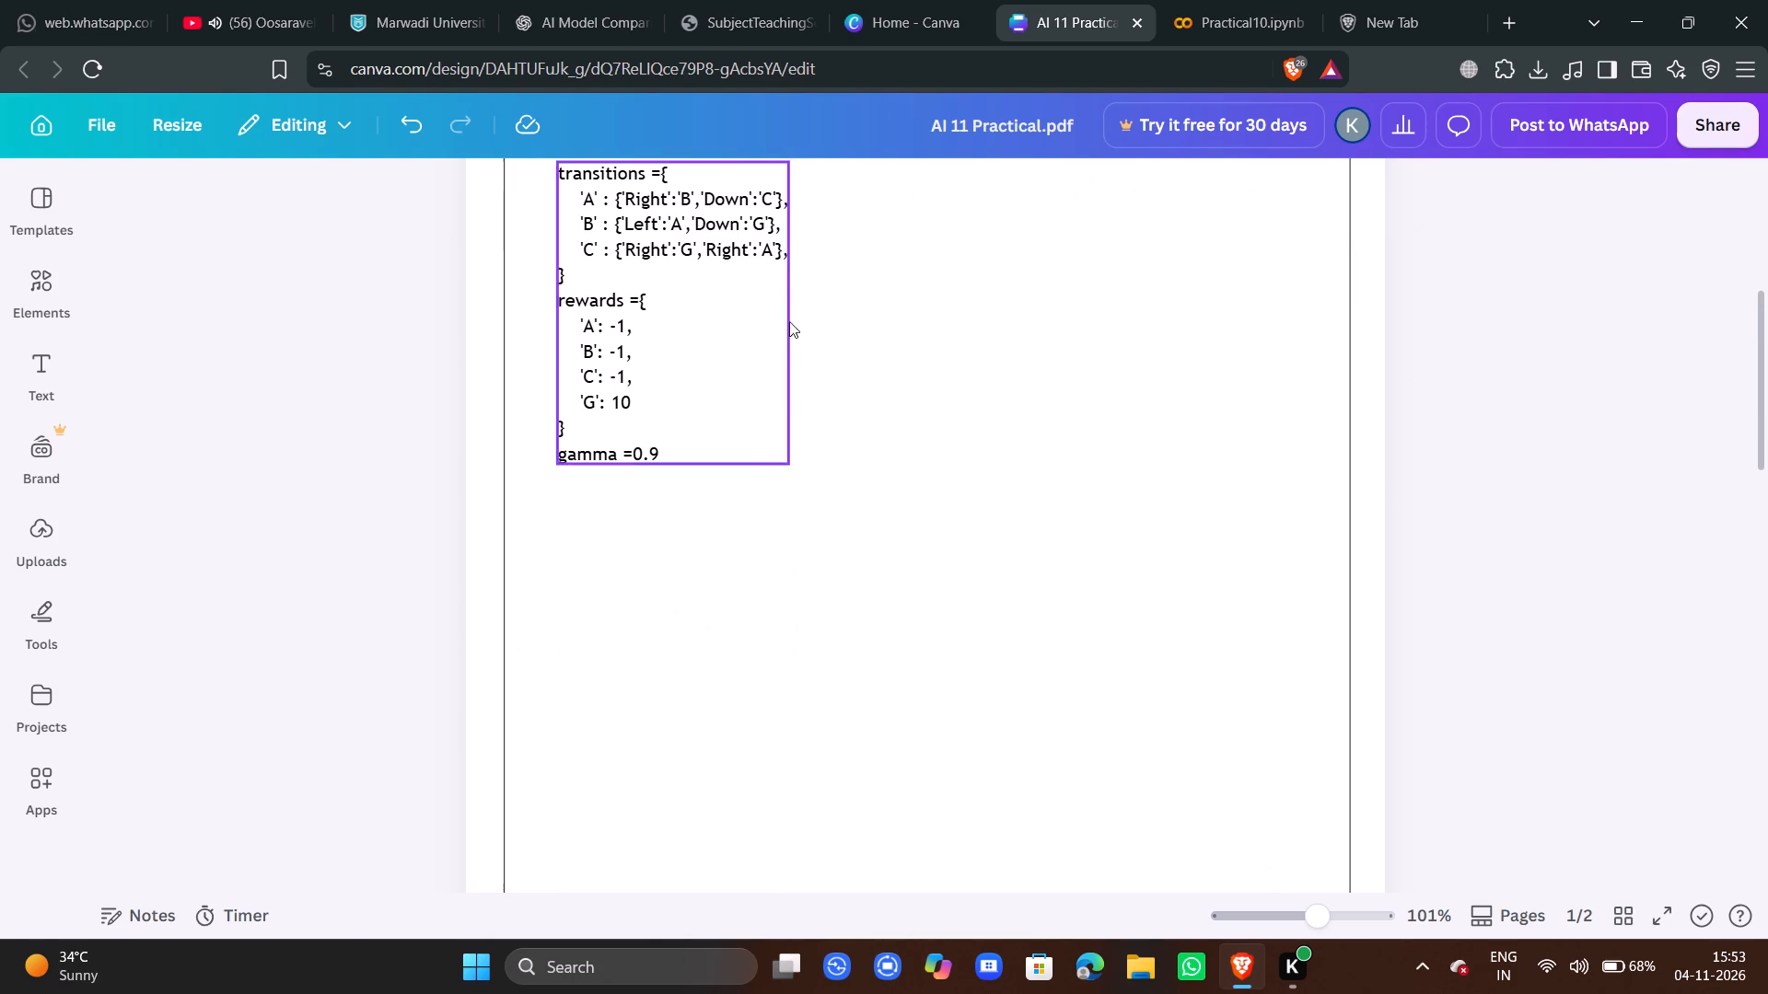
pyautogui.click(1169, 0)
pyautogui.scroll(-2, 737, 594)
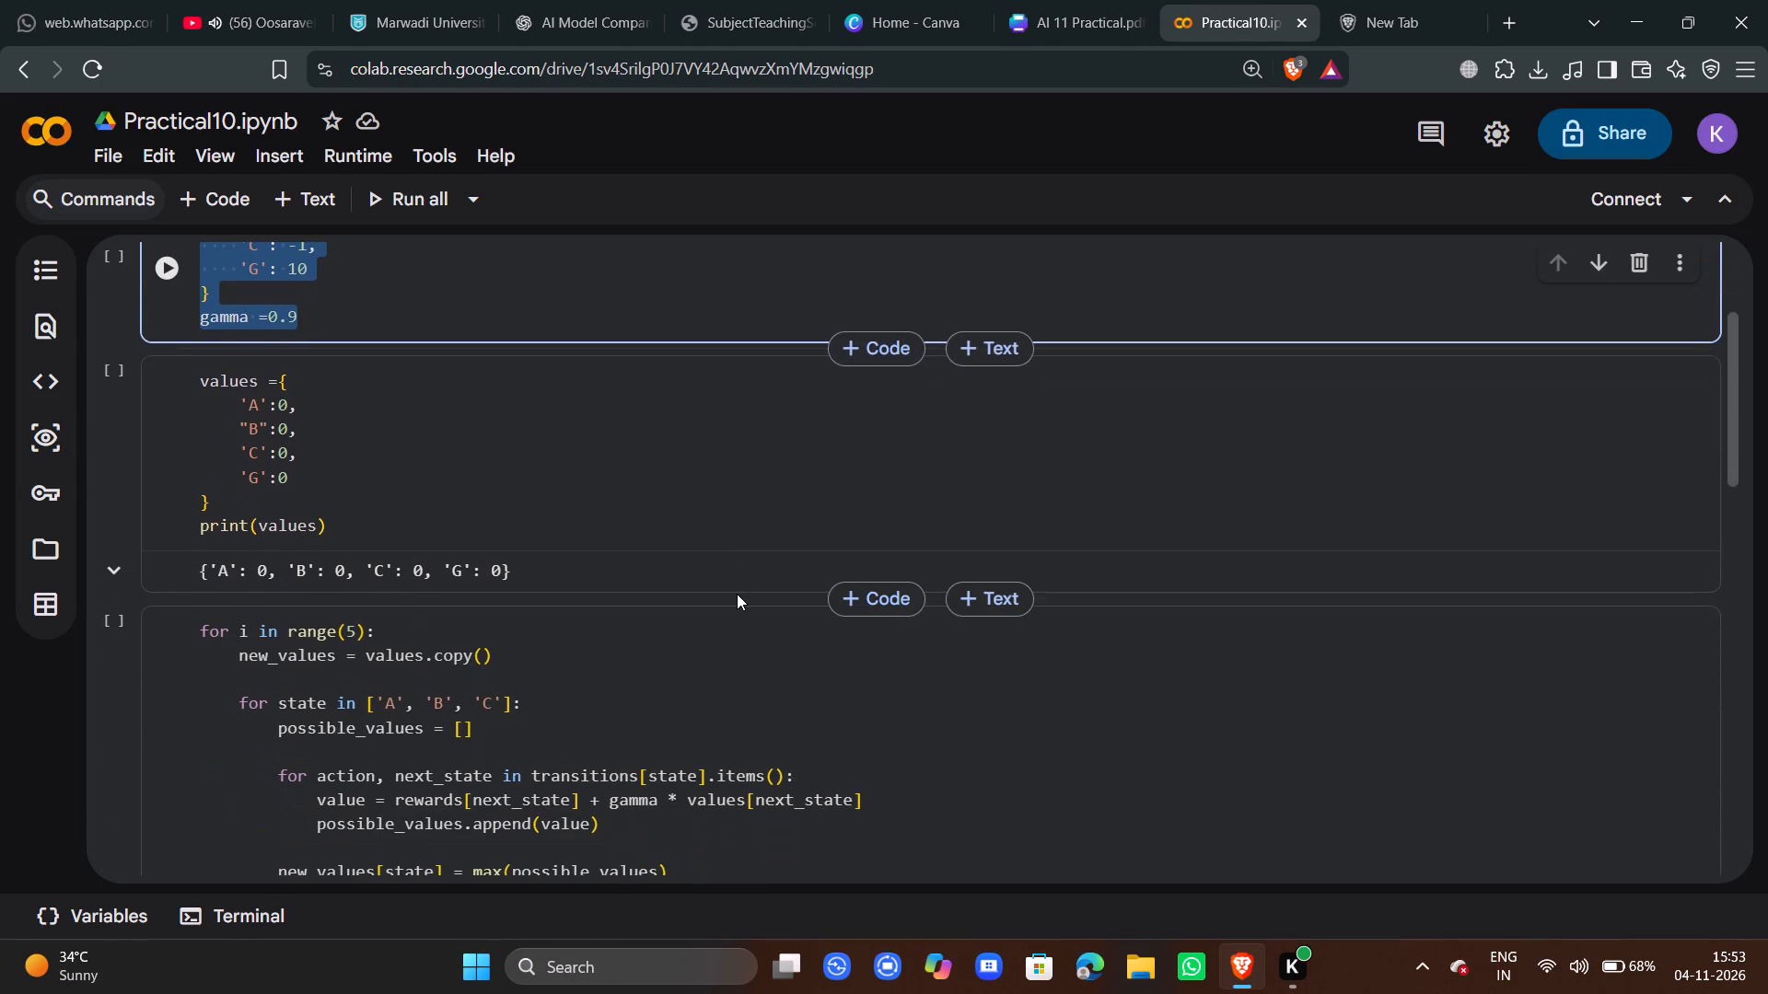
pyautogui.moveTo(368, 534); pyautogui.dragTo(180, 373)
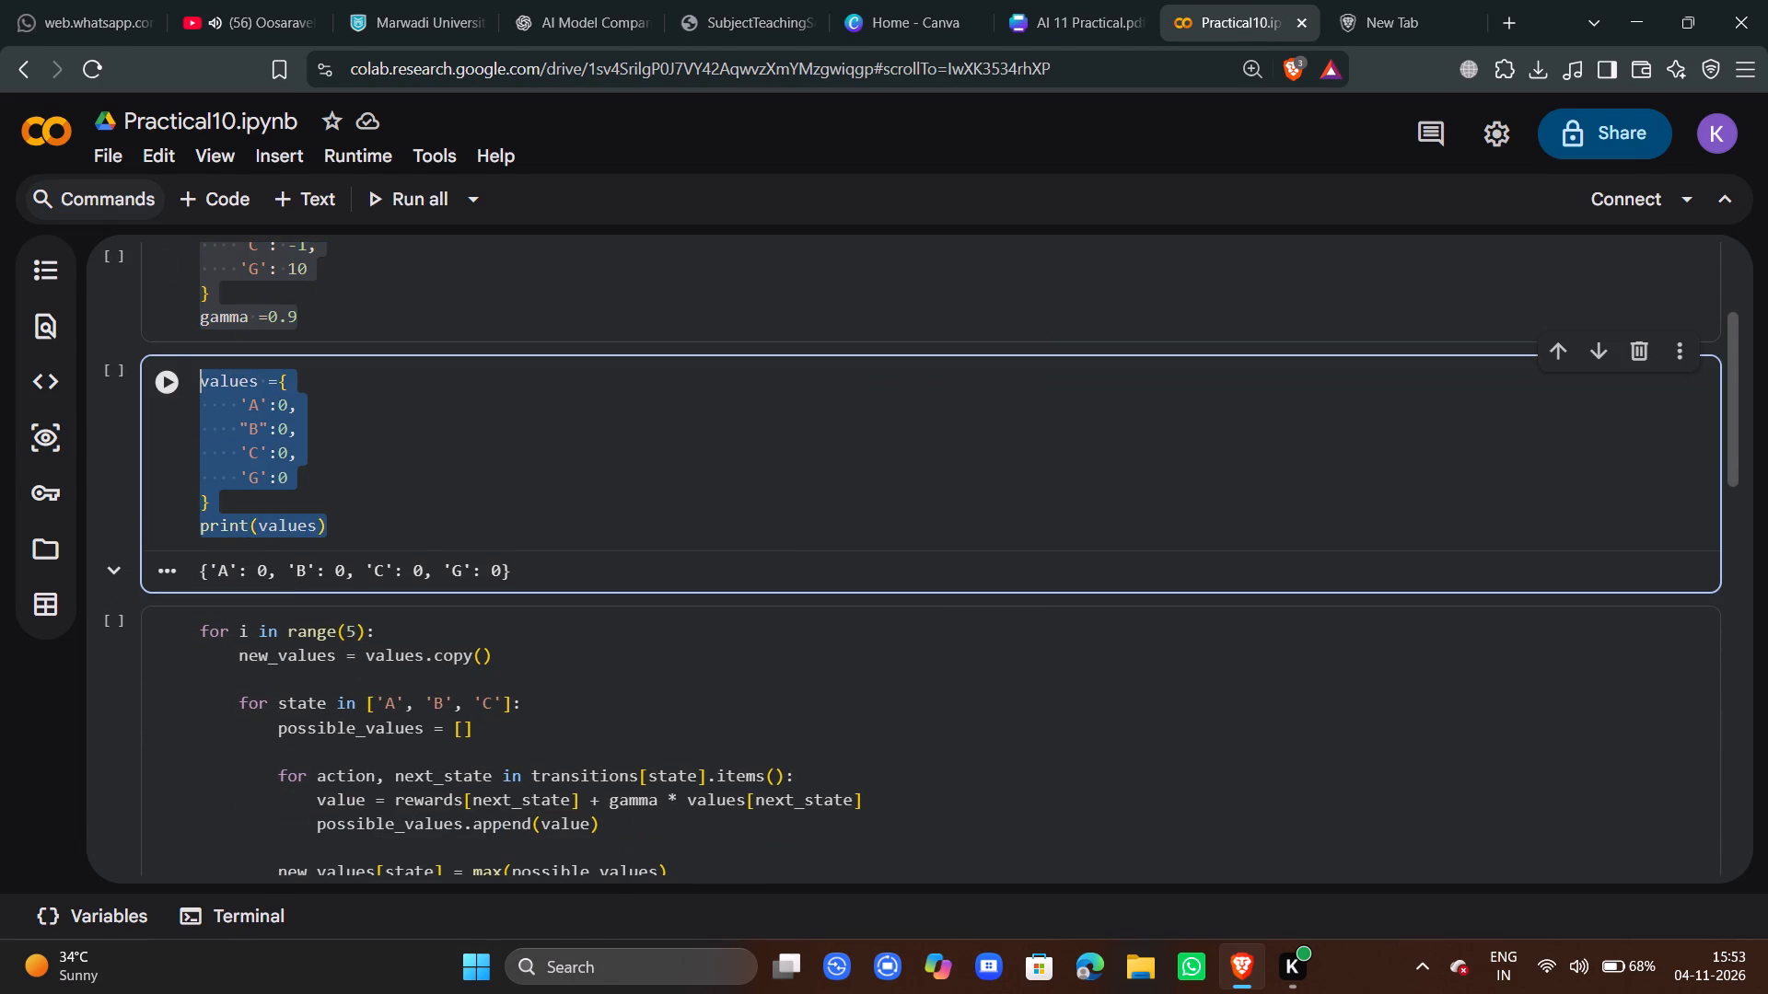
pyautogui.moveTo(180, 373); pyautogui.dragTo(179, 367)
pyautogui.hotkey('ctrl', 'c')
# Back in the Canva report, paste the values code on page 1, remove its bold formatting and left-align it.
pyautogui.click(1213, 0)
pyautogui.click(1039, 0)
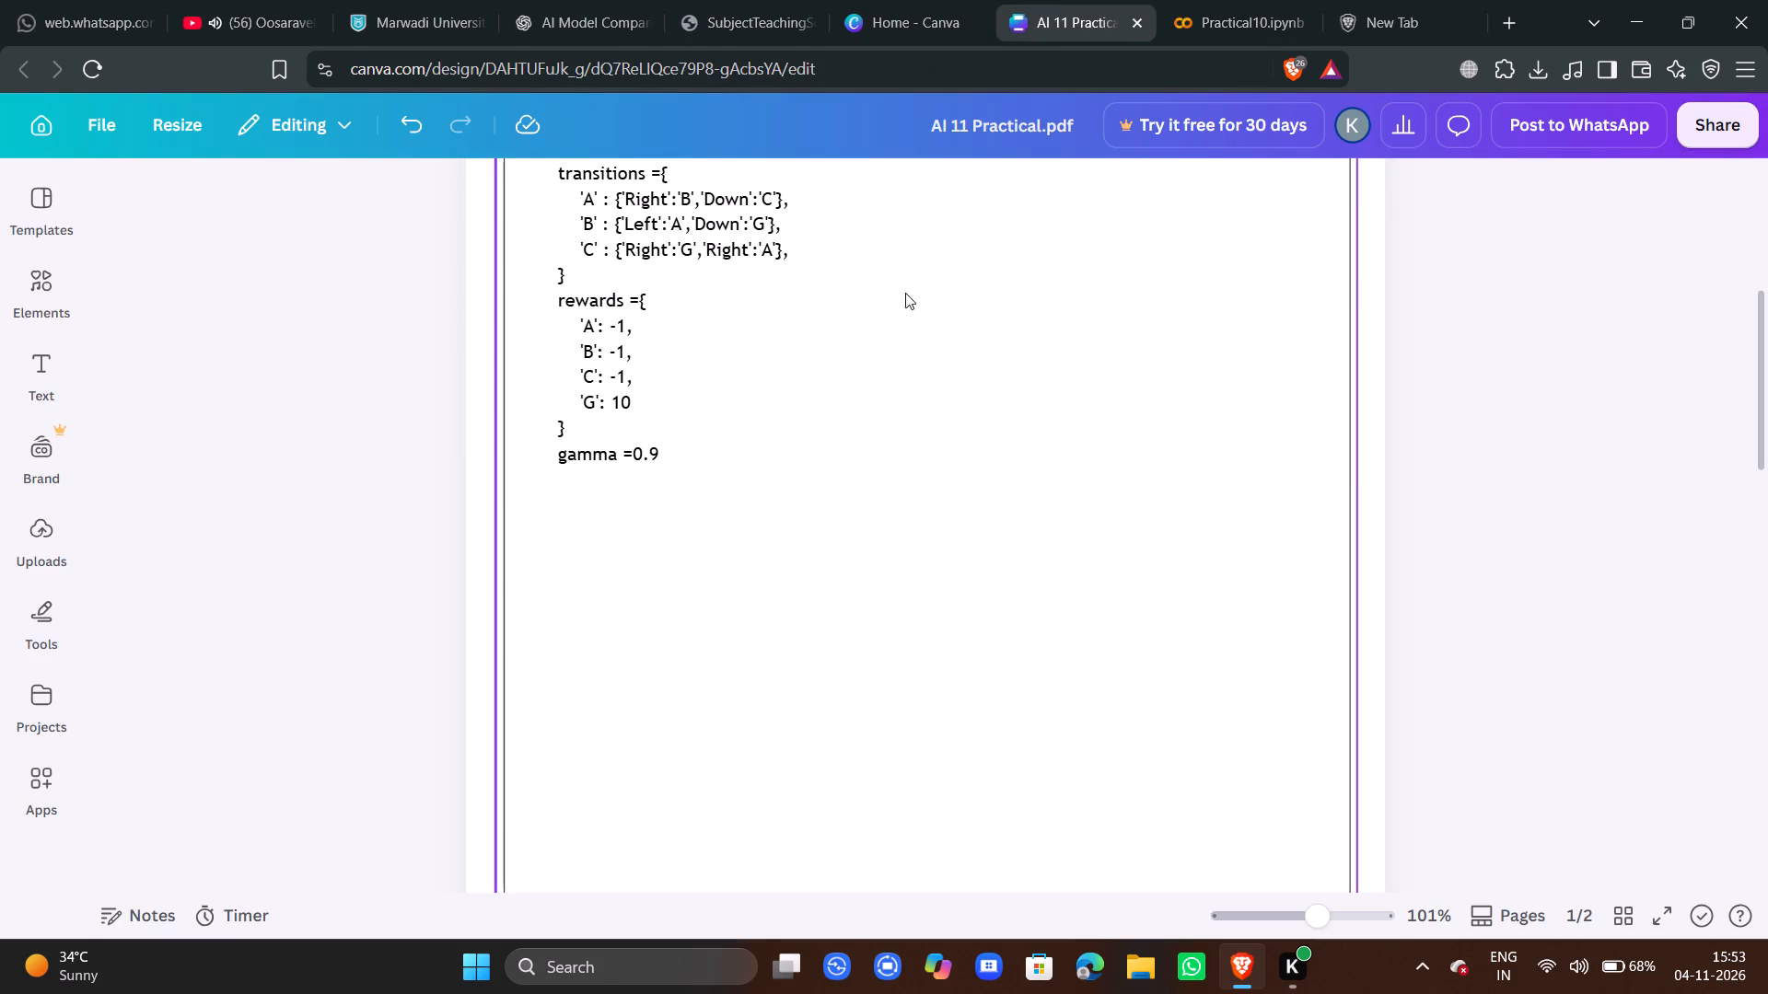
pyautogui.click(841, 580)
pyautogui.hotkey('ctrl', 'v')
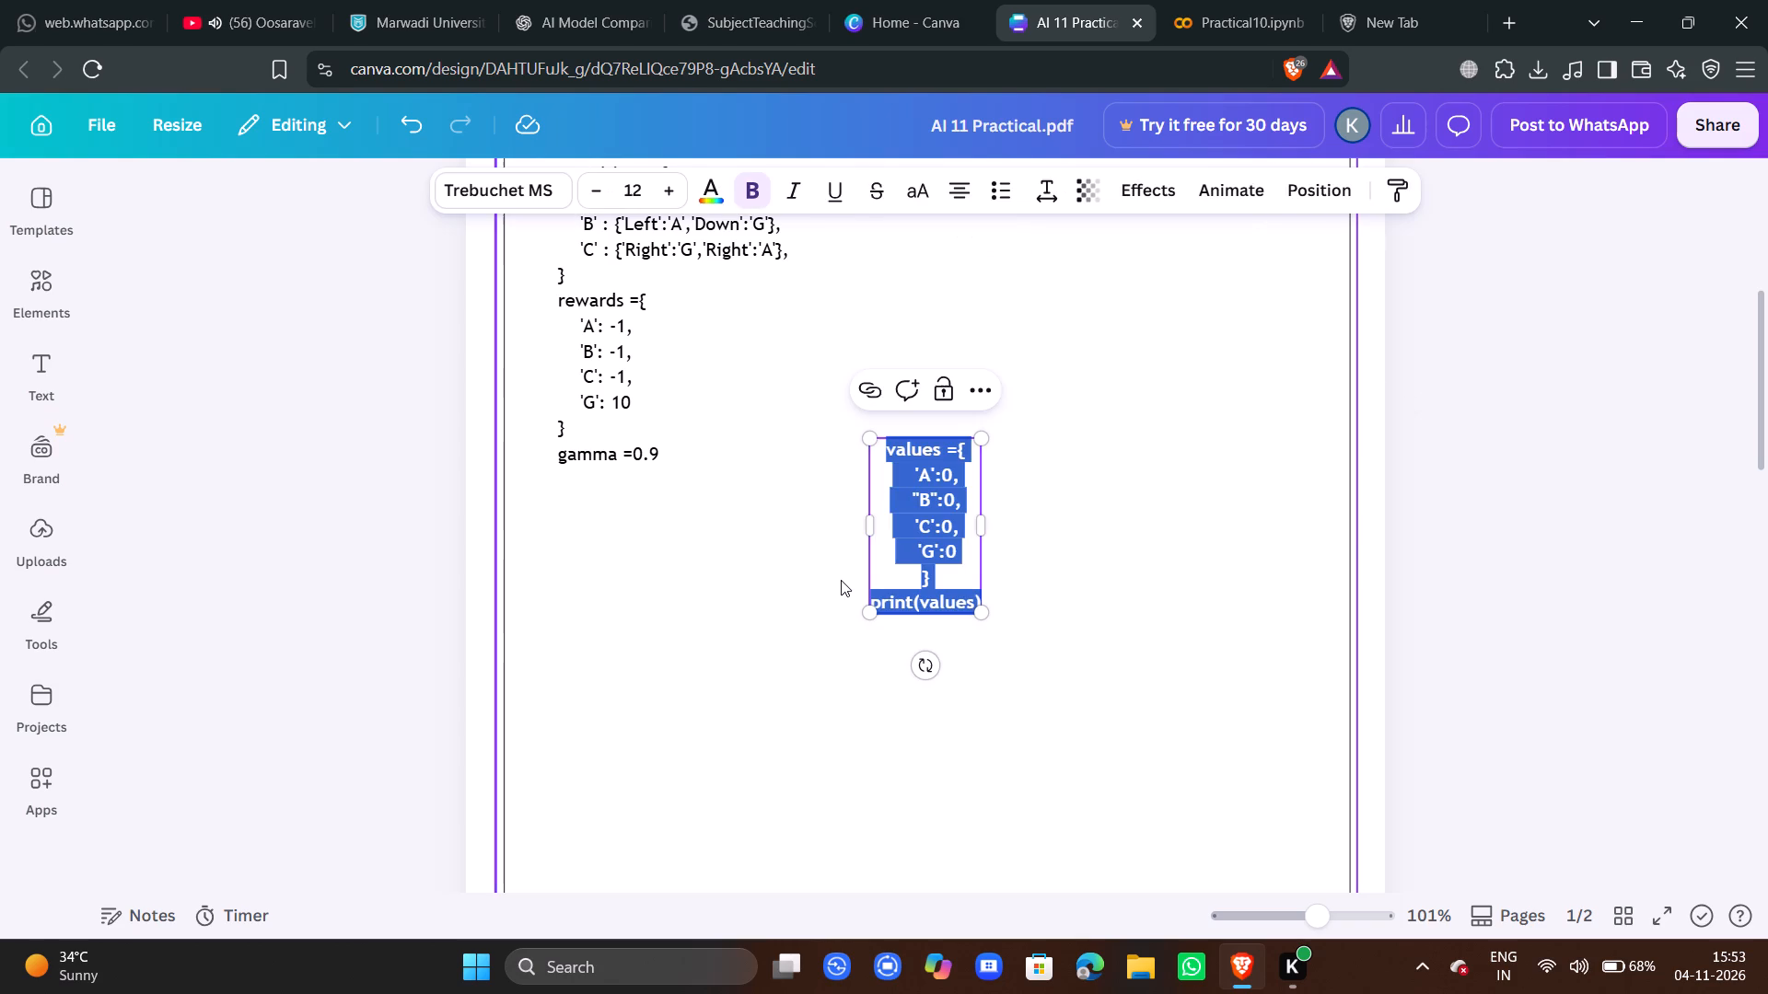
pyautogui.click(764, 184)
pyautogui.click(958, 183)
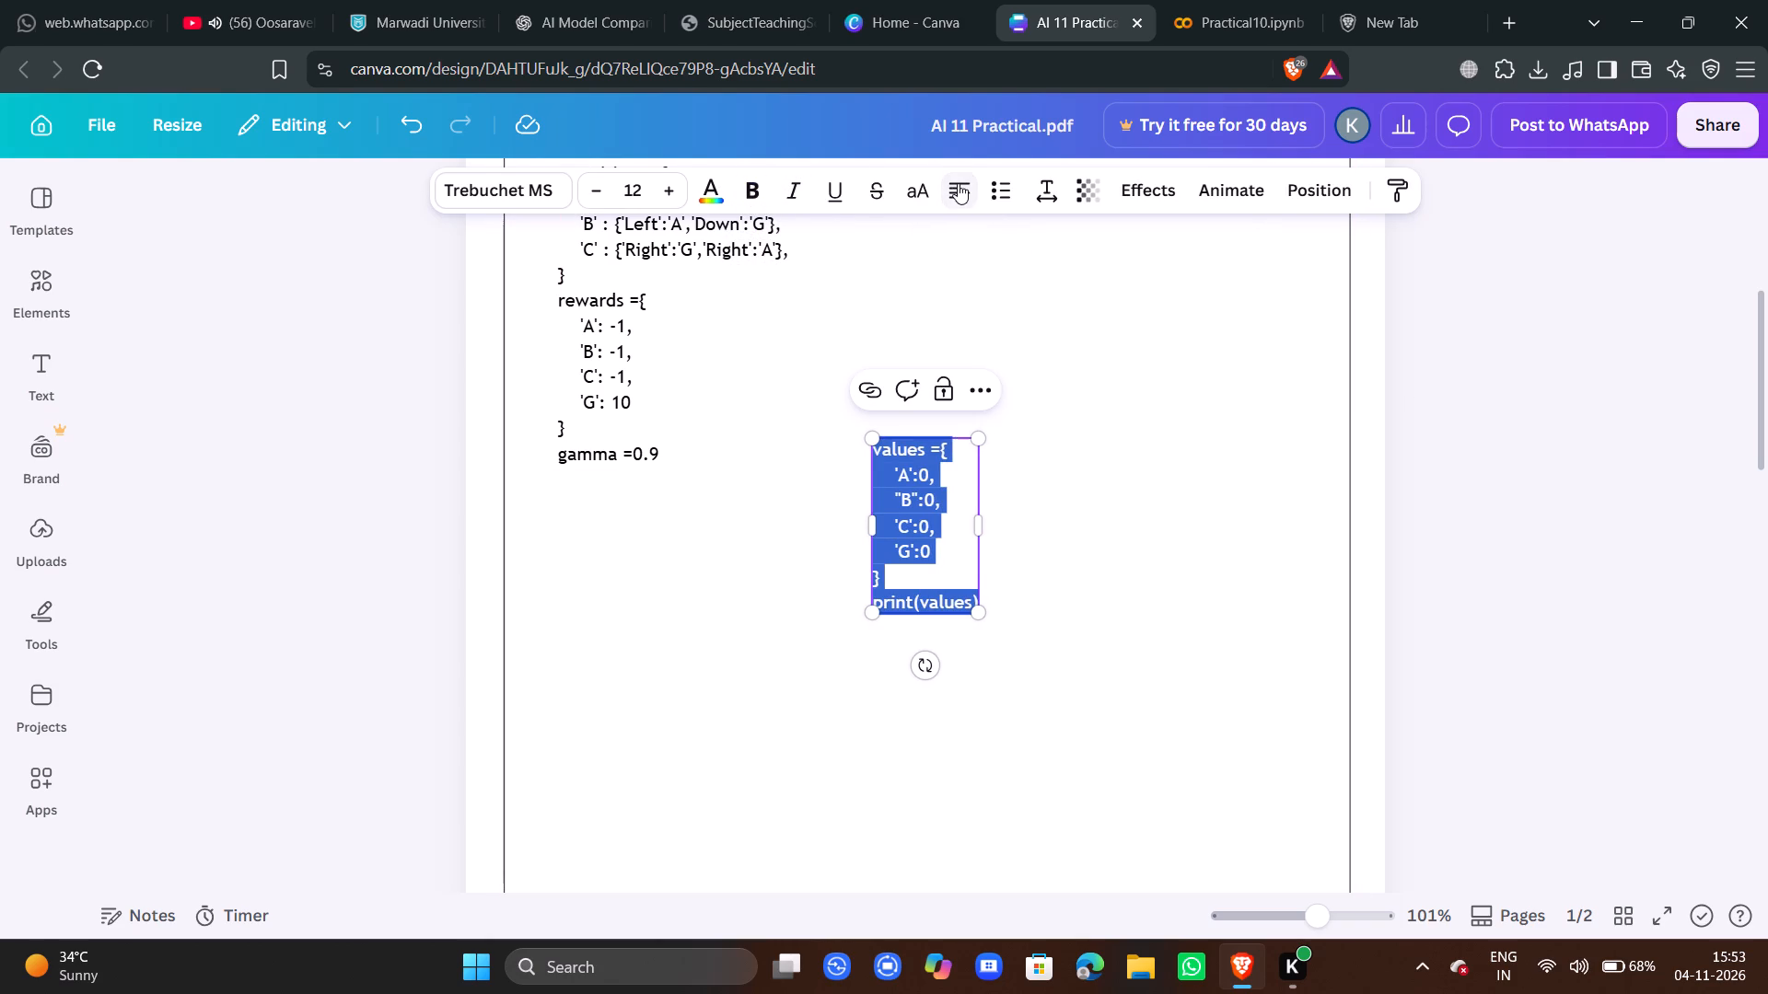
# Move the values code block beneath the "gamma =0.9" line, aligned with the code above.
pyautogui.click(1035, 539)
pyautogui.moveTo(923, 514); pyautogui.dragTo(611, 570)
pyautogui.click(820, 569)
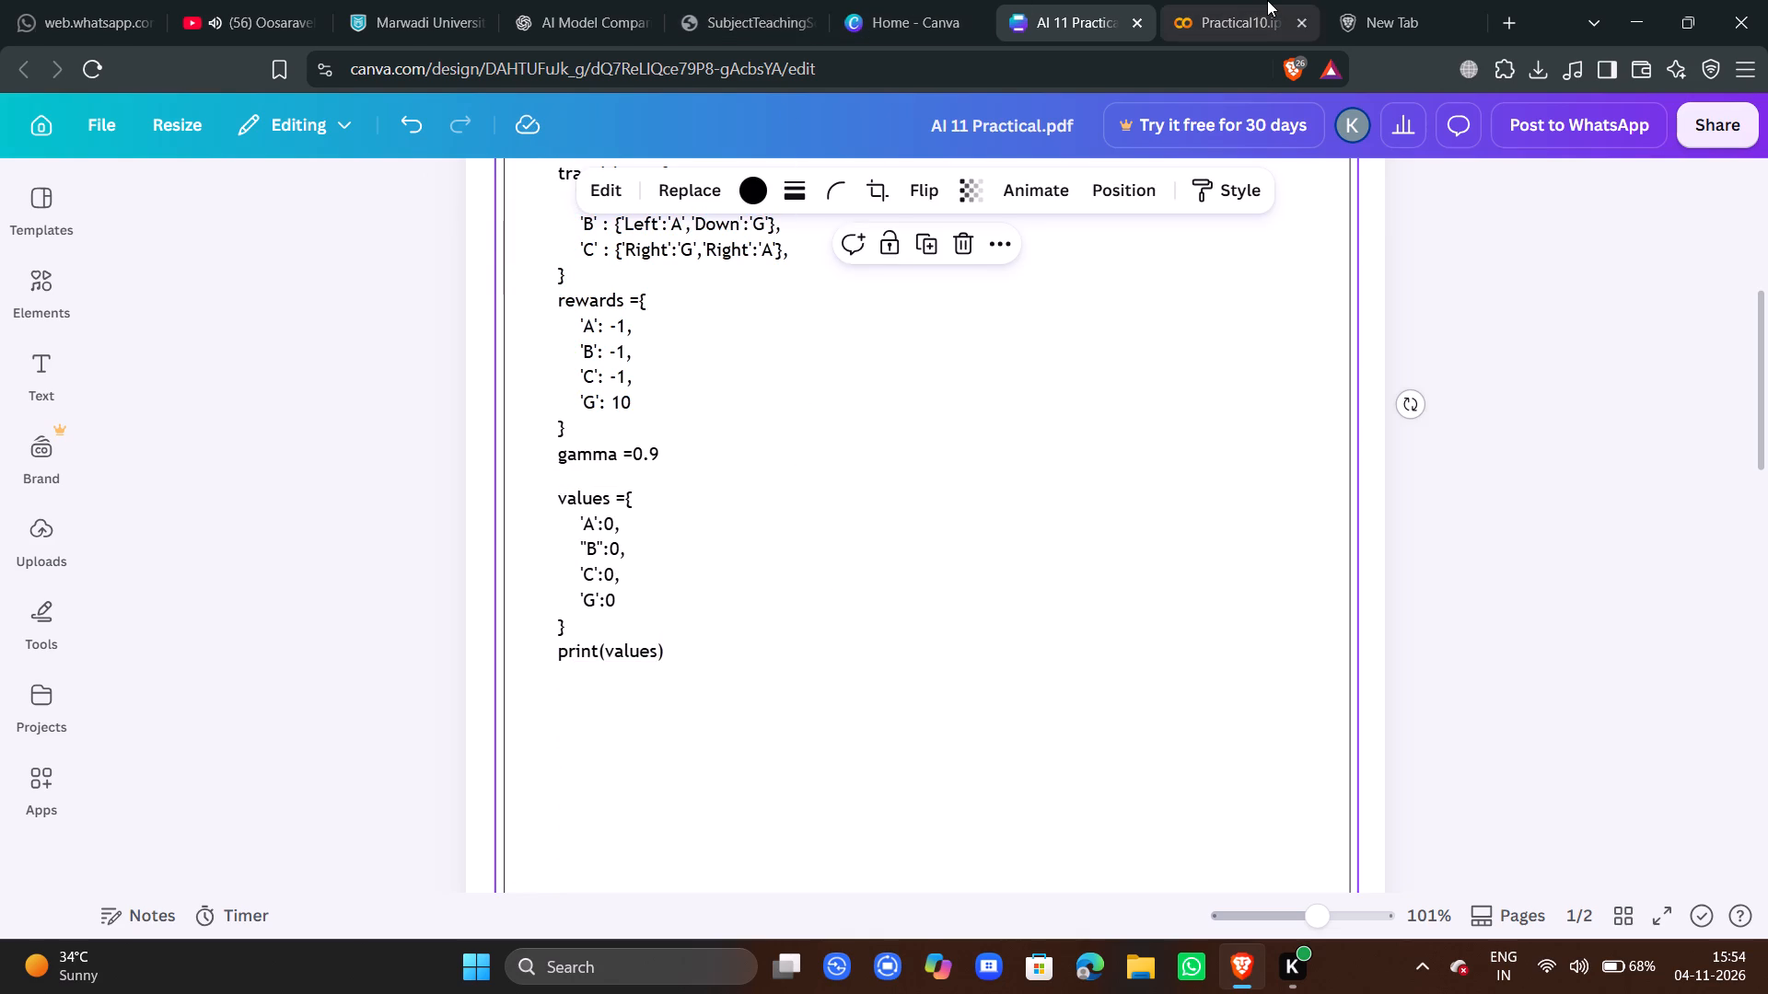
# Switch to the Colab notebook and copy the full code cell from "for i in range(5):" to "print(values)".
pyautogui.click(1267, 0)
pyautogui.scroll(-3, 506, 621)
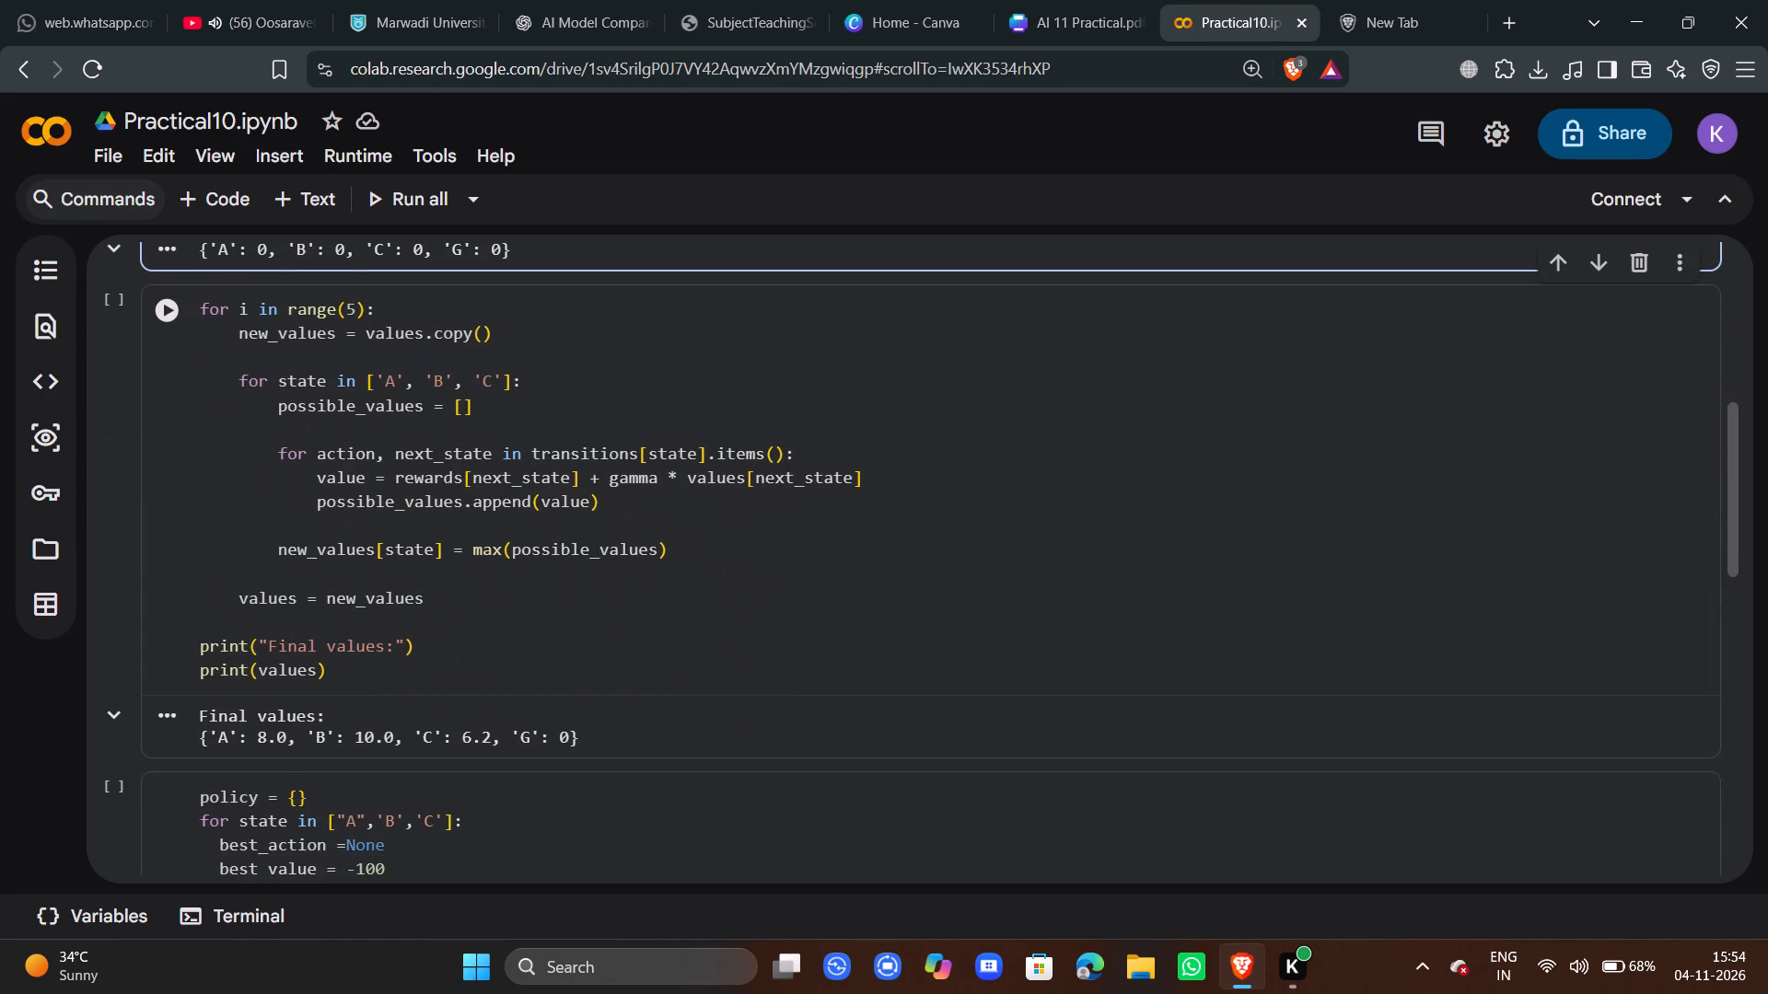
pyautogui.moveTo(457, 677); pyautogui.dragTo(147, 495)
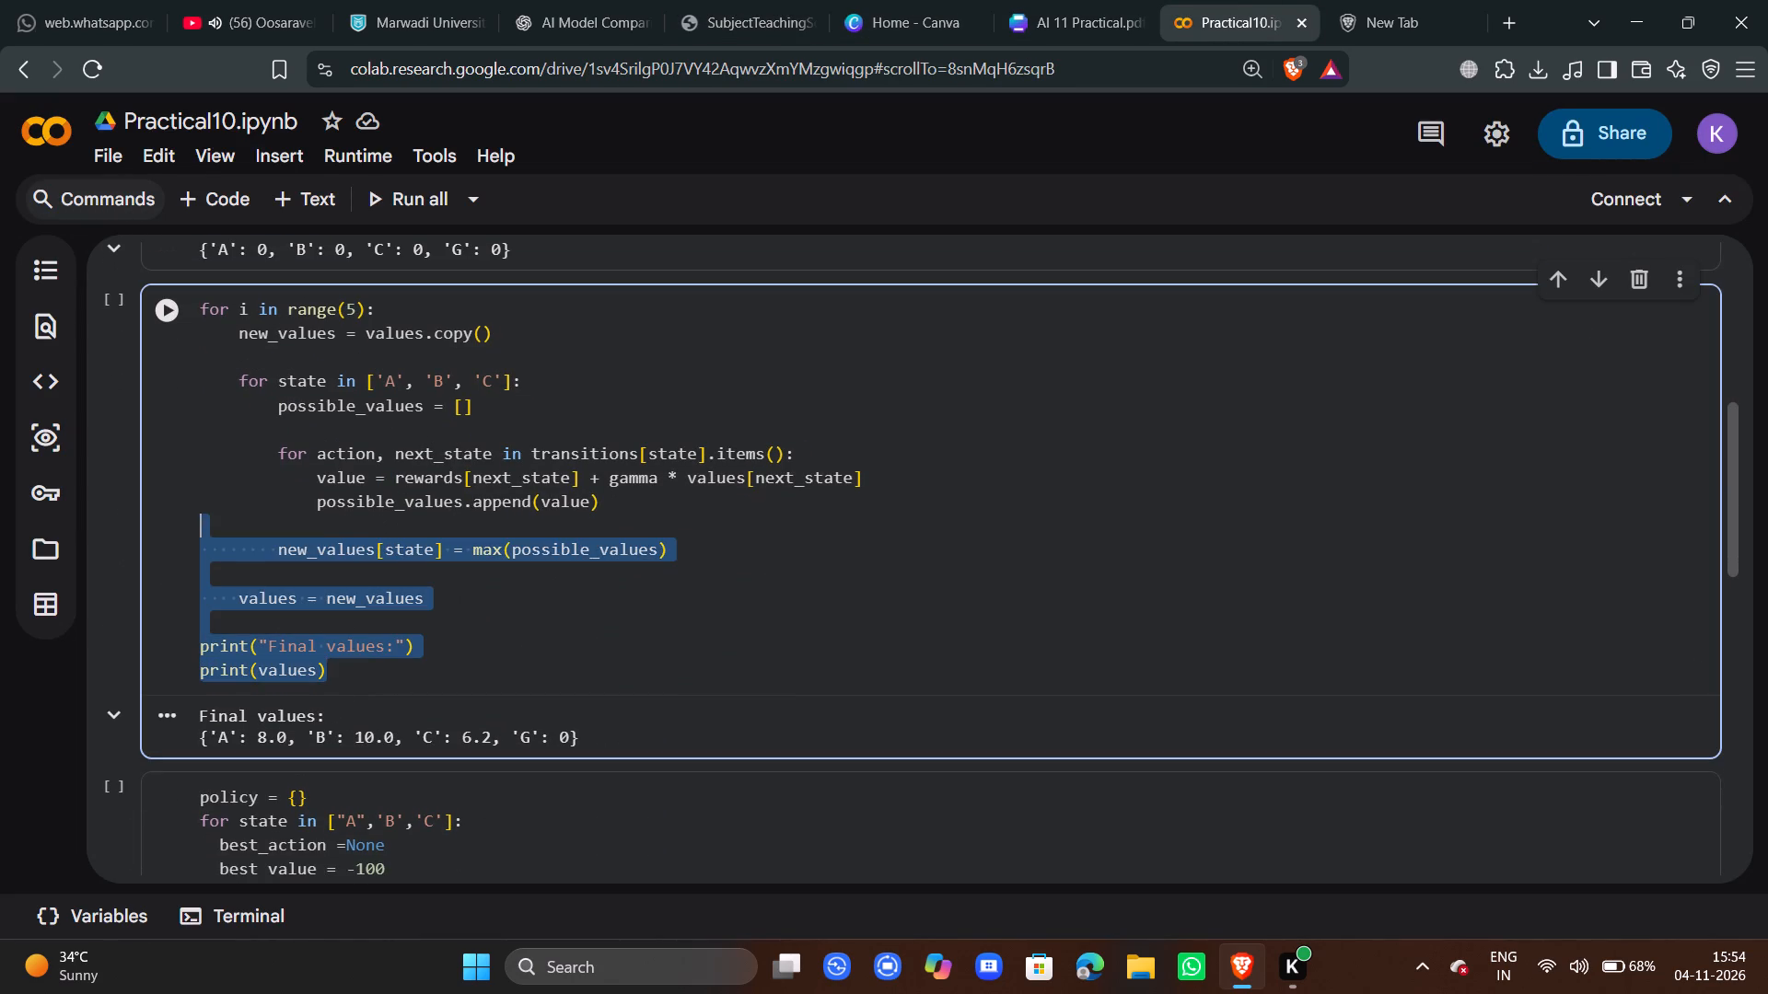
pyautogui.moveTo(147, 495); pyautogui.dragTo(72, 265)
pyautogui.hotkey('ctrl', 'c')
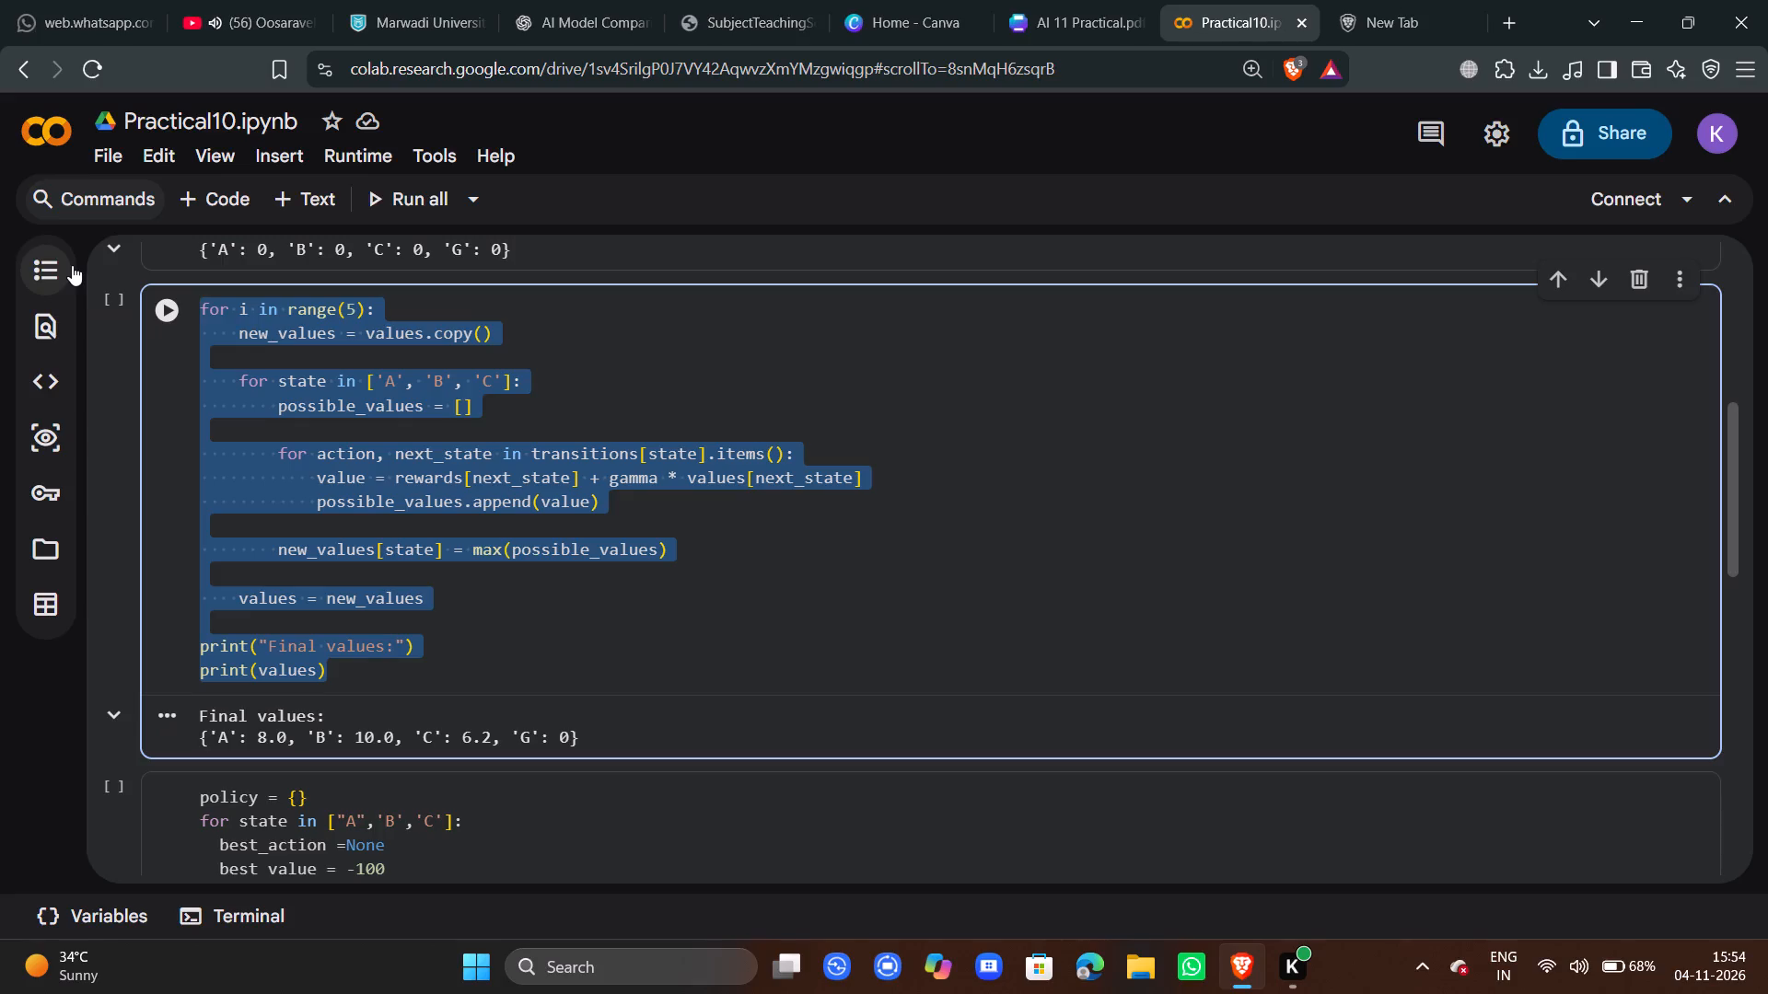
# Paste the loop code in the lower part of page 1 in Canva, left-align it and remove its bold formatting.
pyautogui.click(1009, 0)
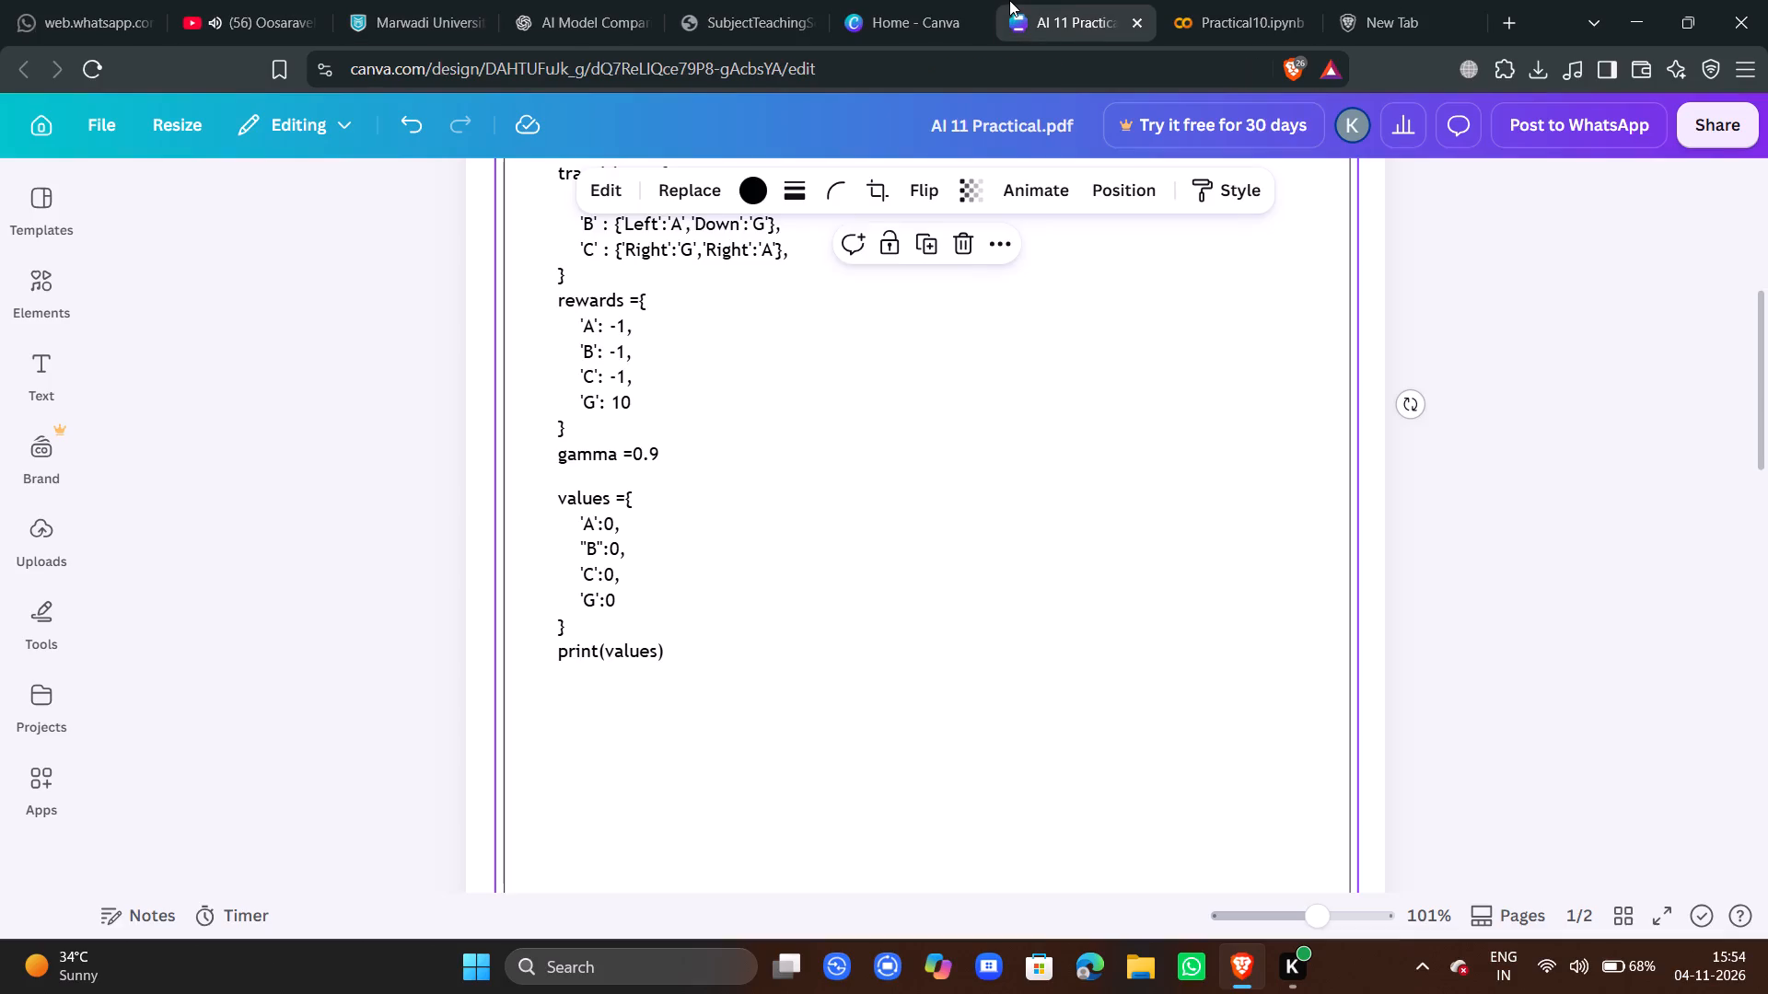
pyautogui.scroll(-1, 858, 612)
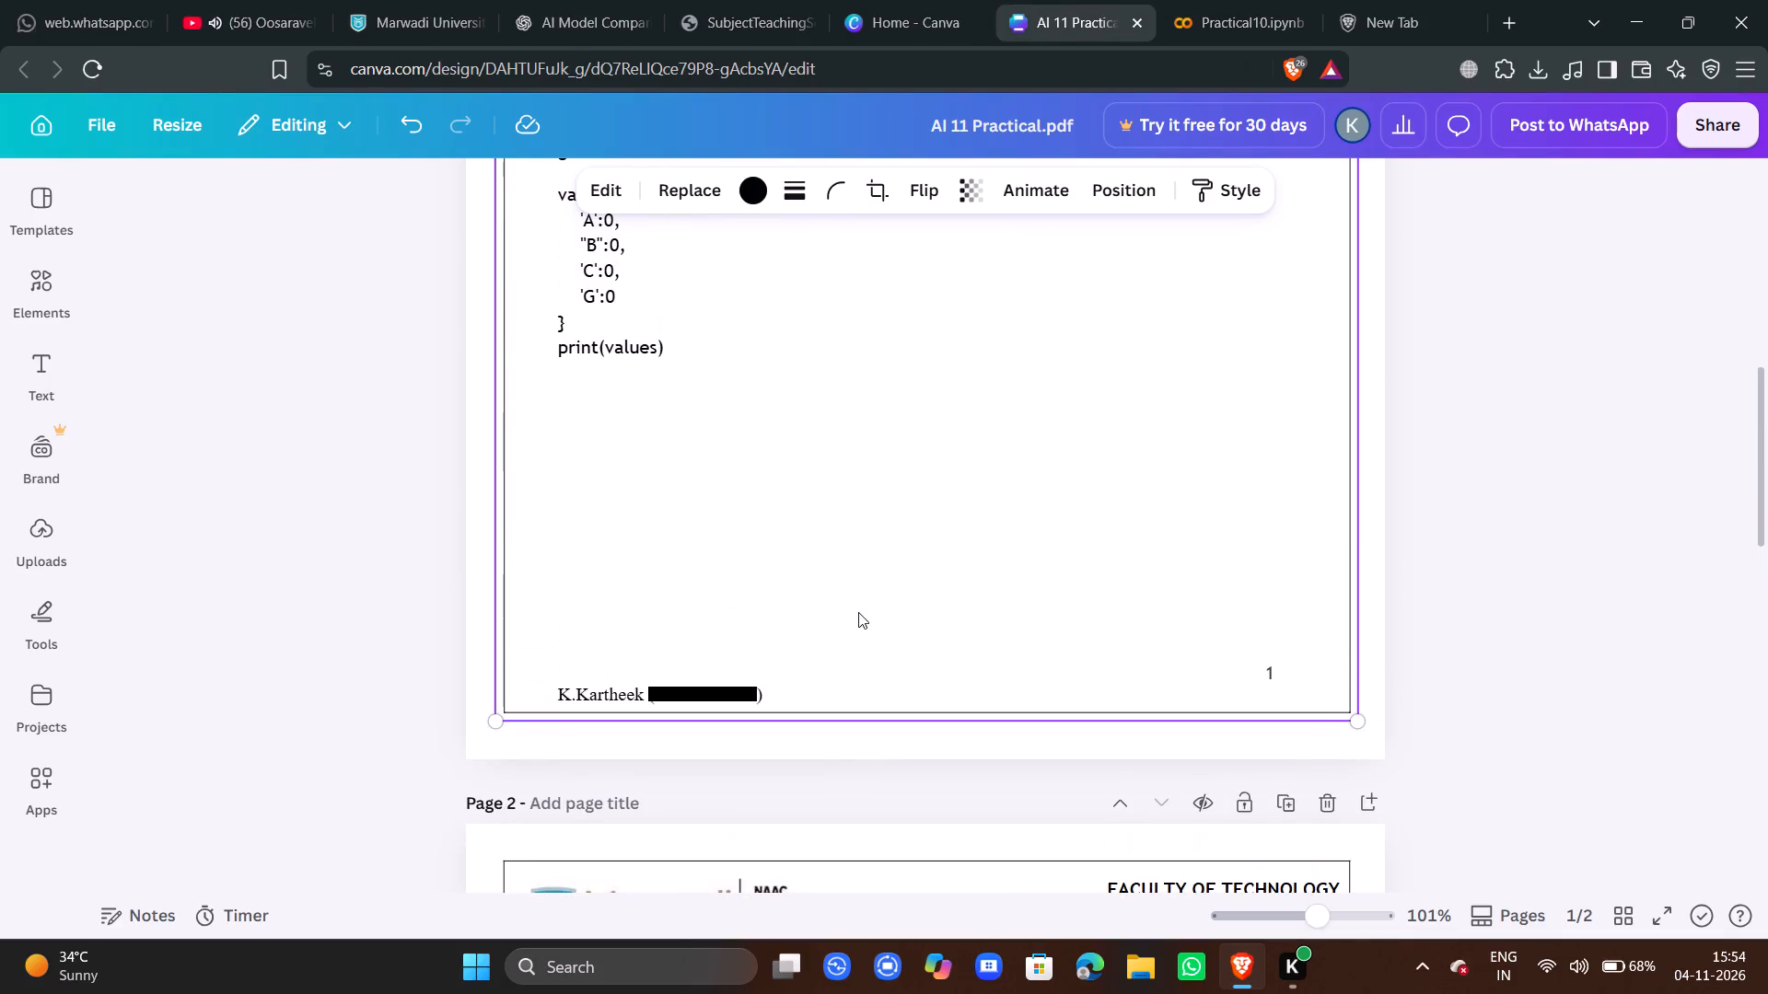
pyautogui.hotkey('ctrl', 'v')
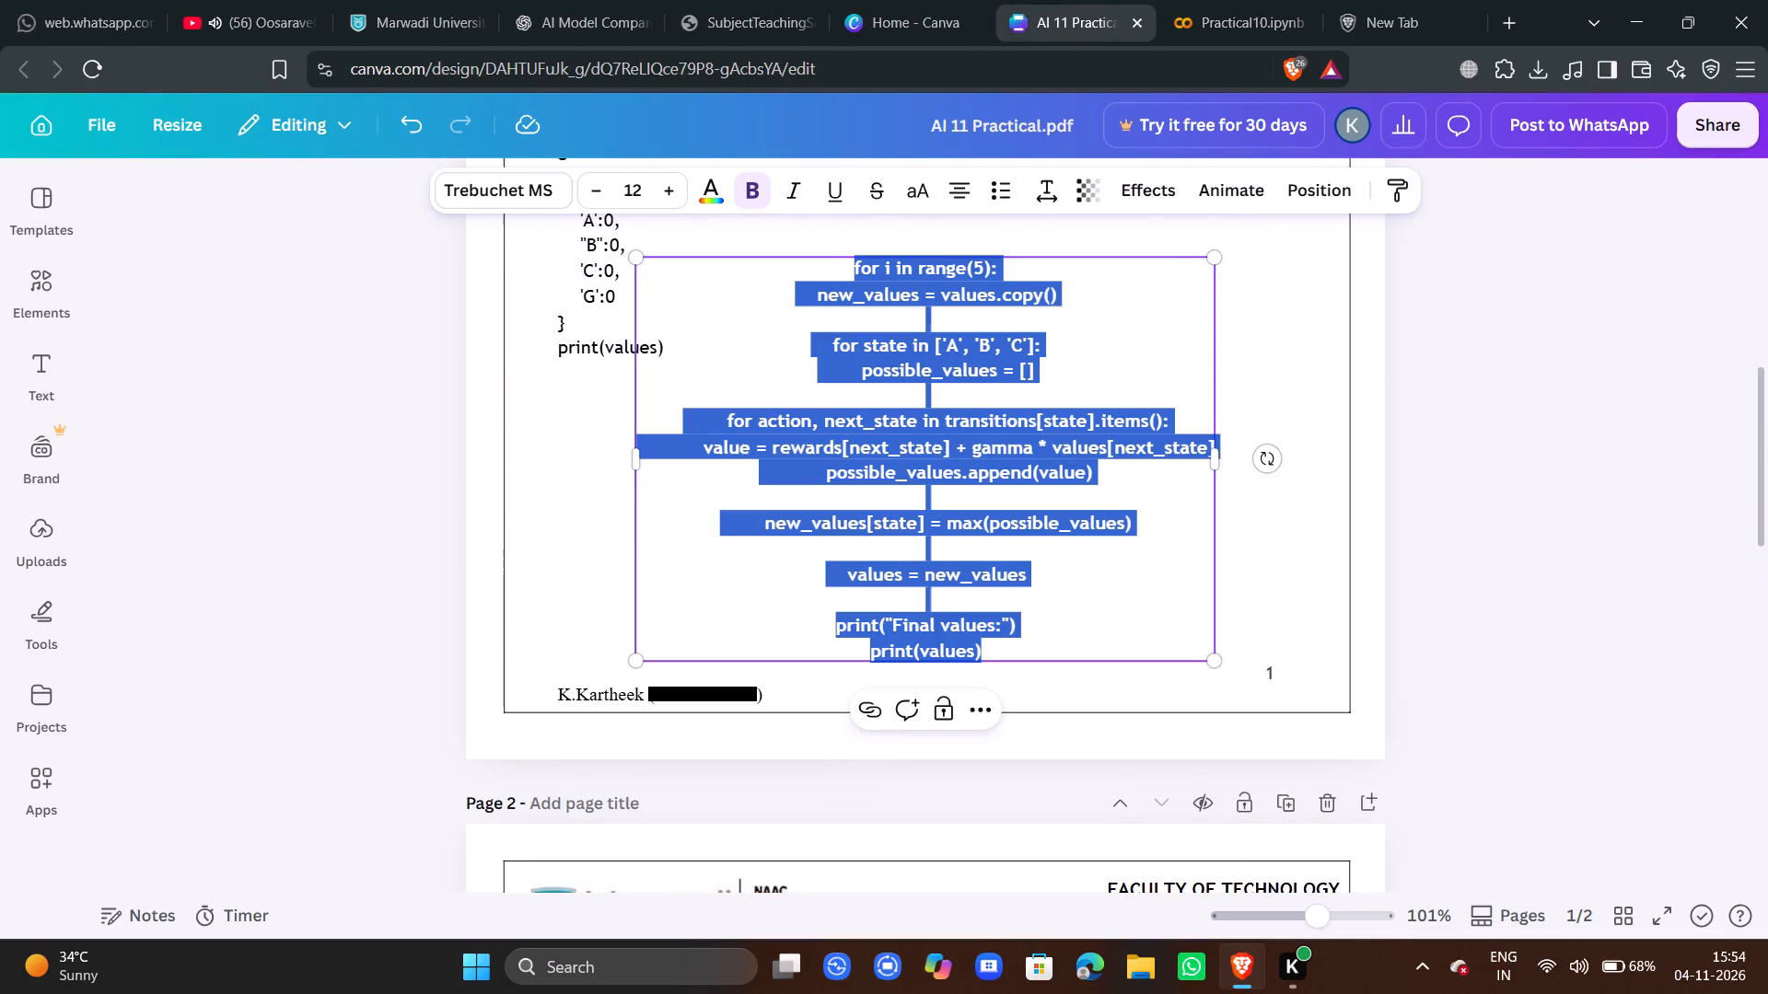
pyautogui.click(976, 193)
pyautogui.click(1041, 343)
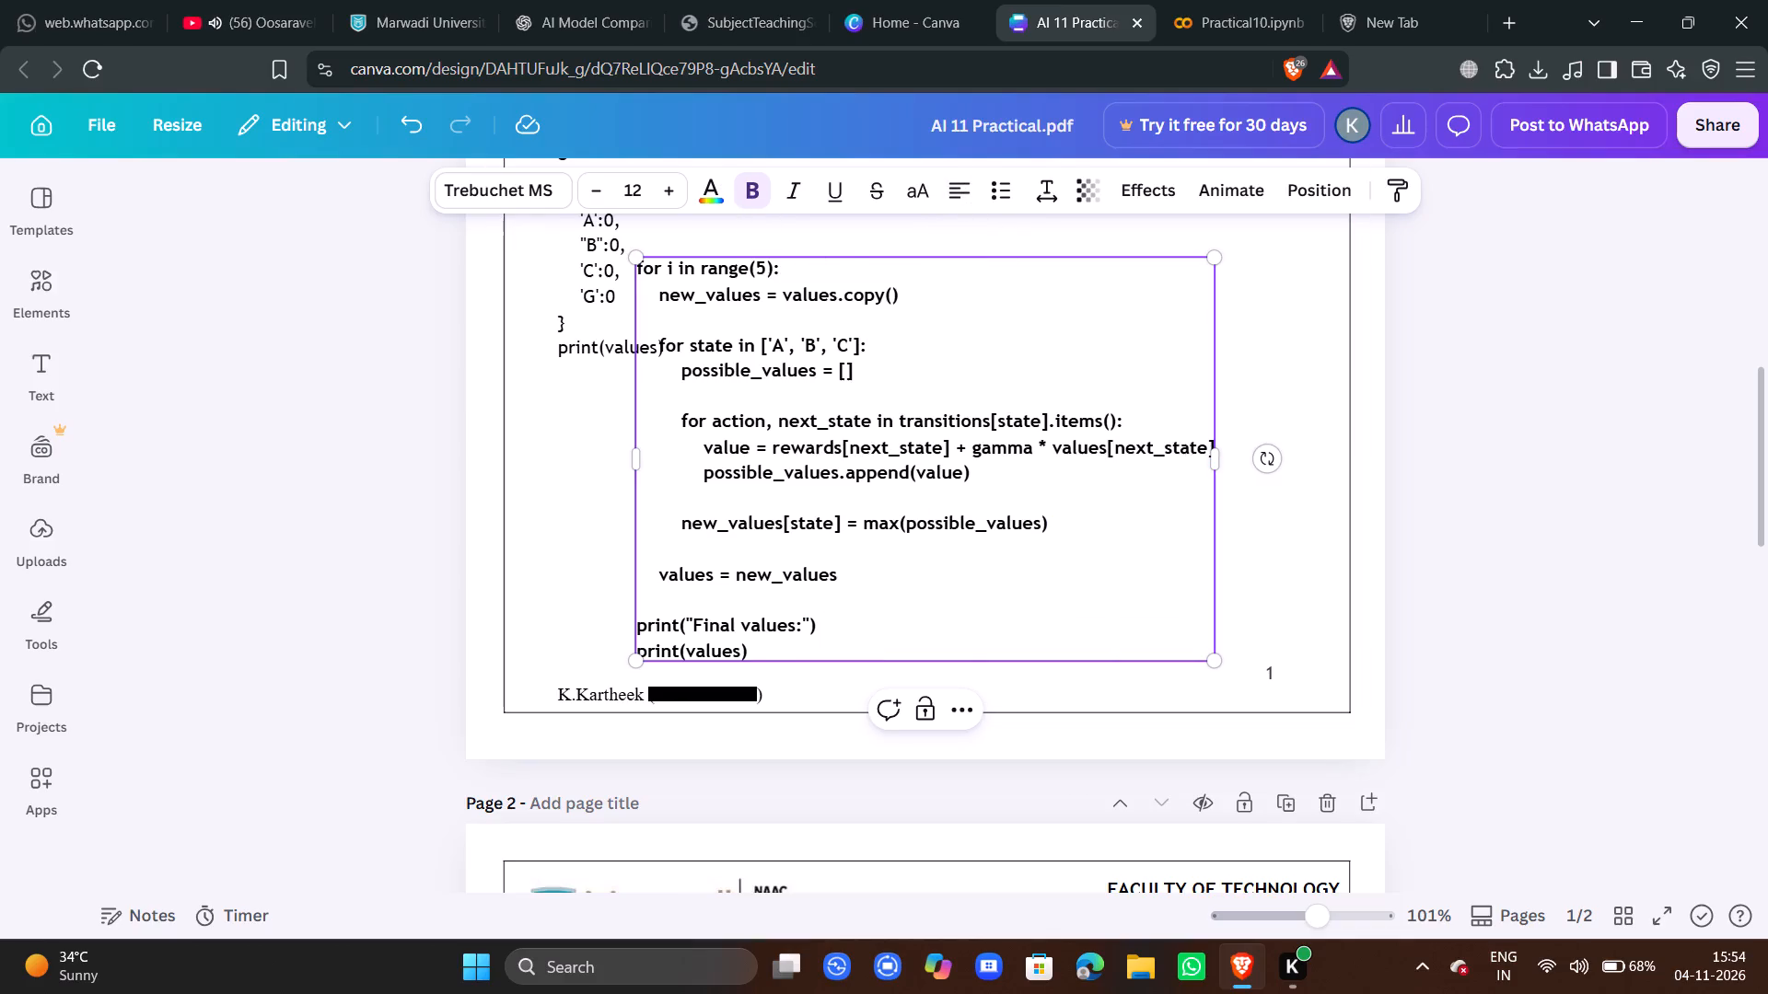
pyautogui.moveTo(884, 644); pyautogui.dragTo(679, 248)
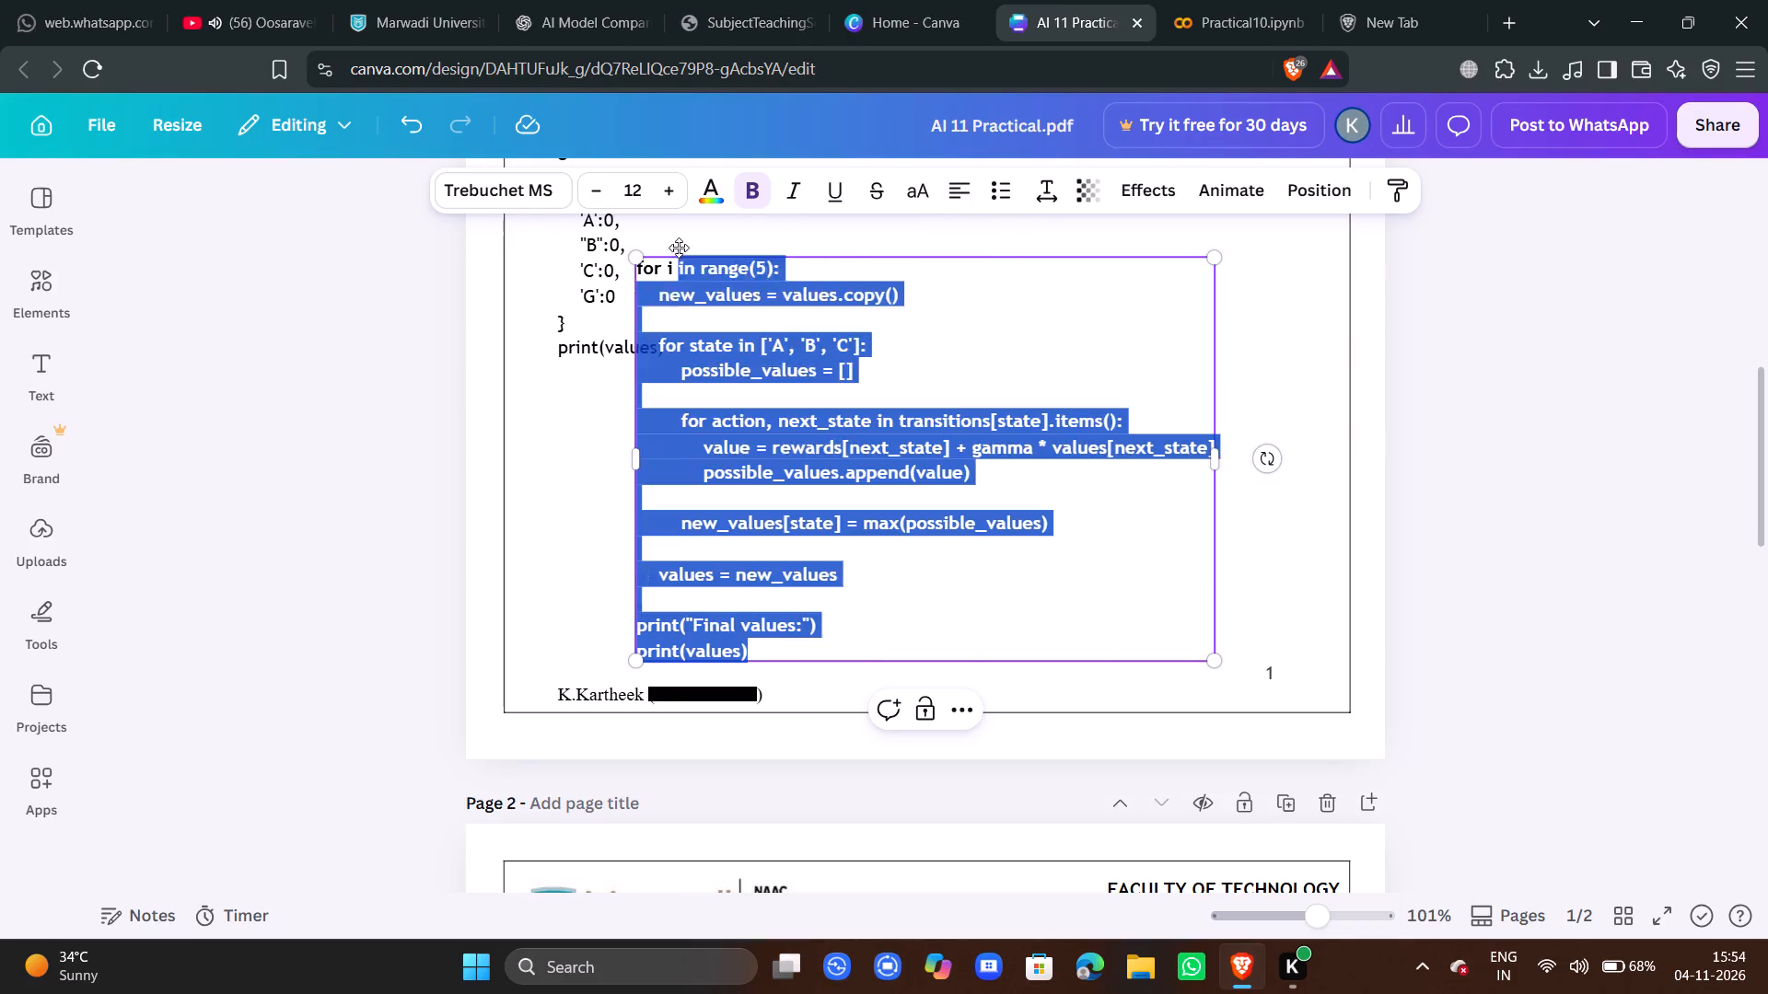
pyautogui.moveTo(679, 248); pyautogui.dragTo(643, 254)
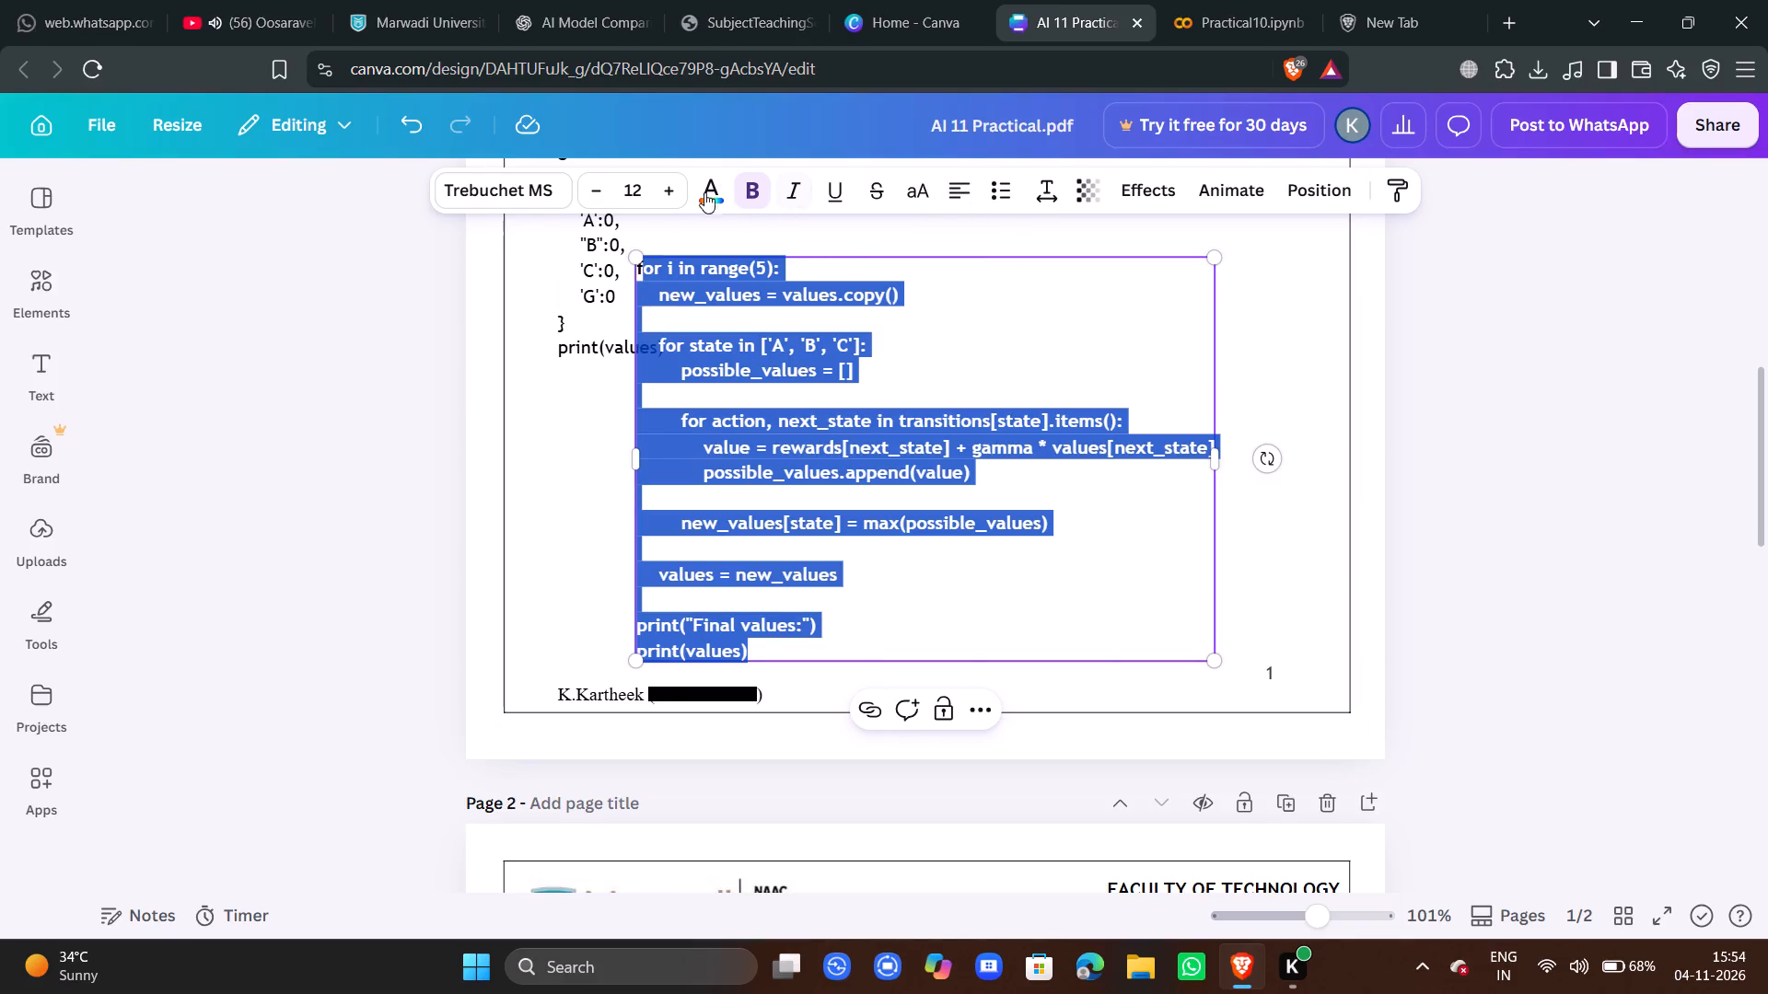
pyautogui.moveTo(703, 190); pyautogui.dragTo(741, 185)
pyautogui.click(741, 185)
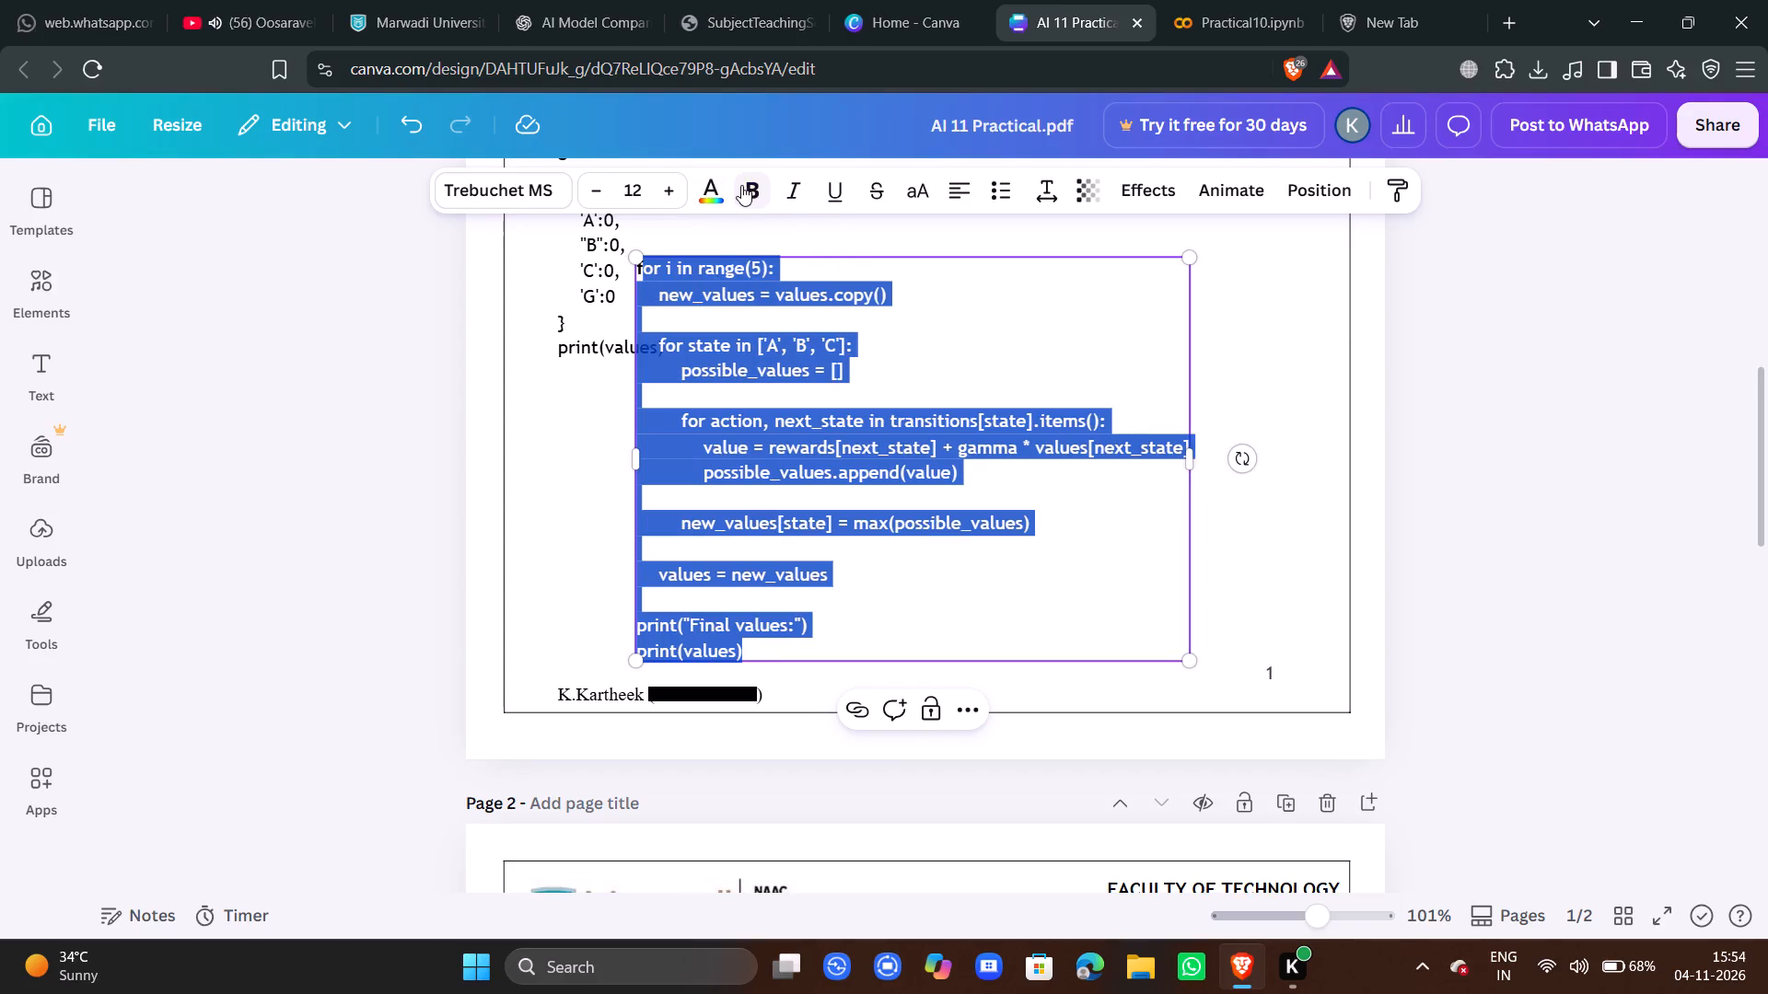
pyautogui.click(855, 295)
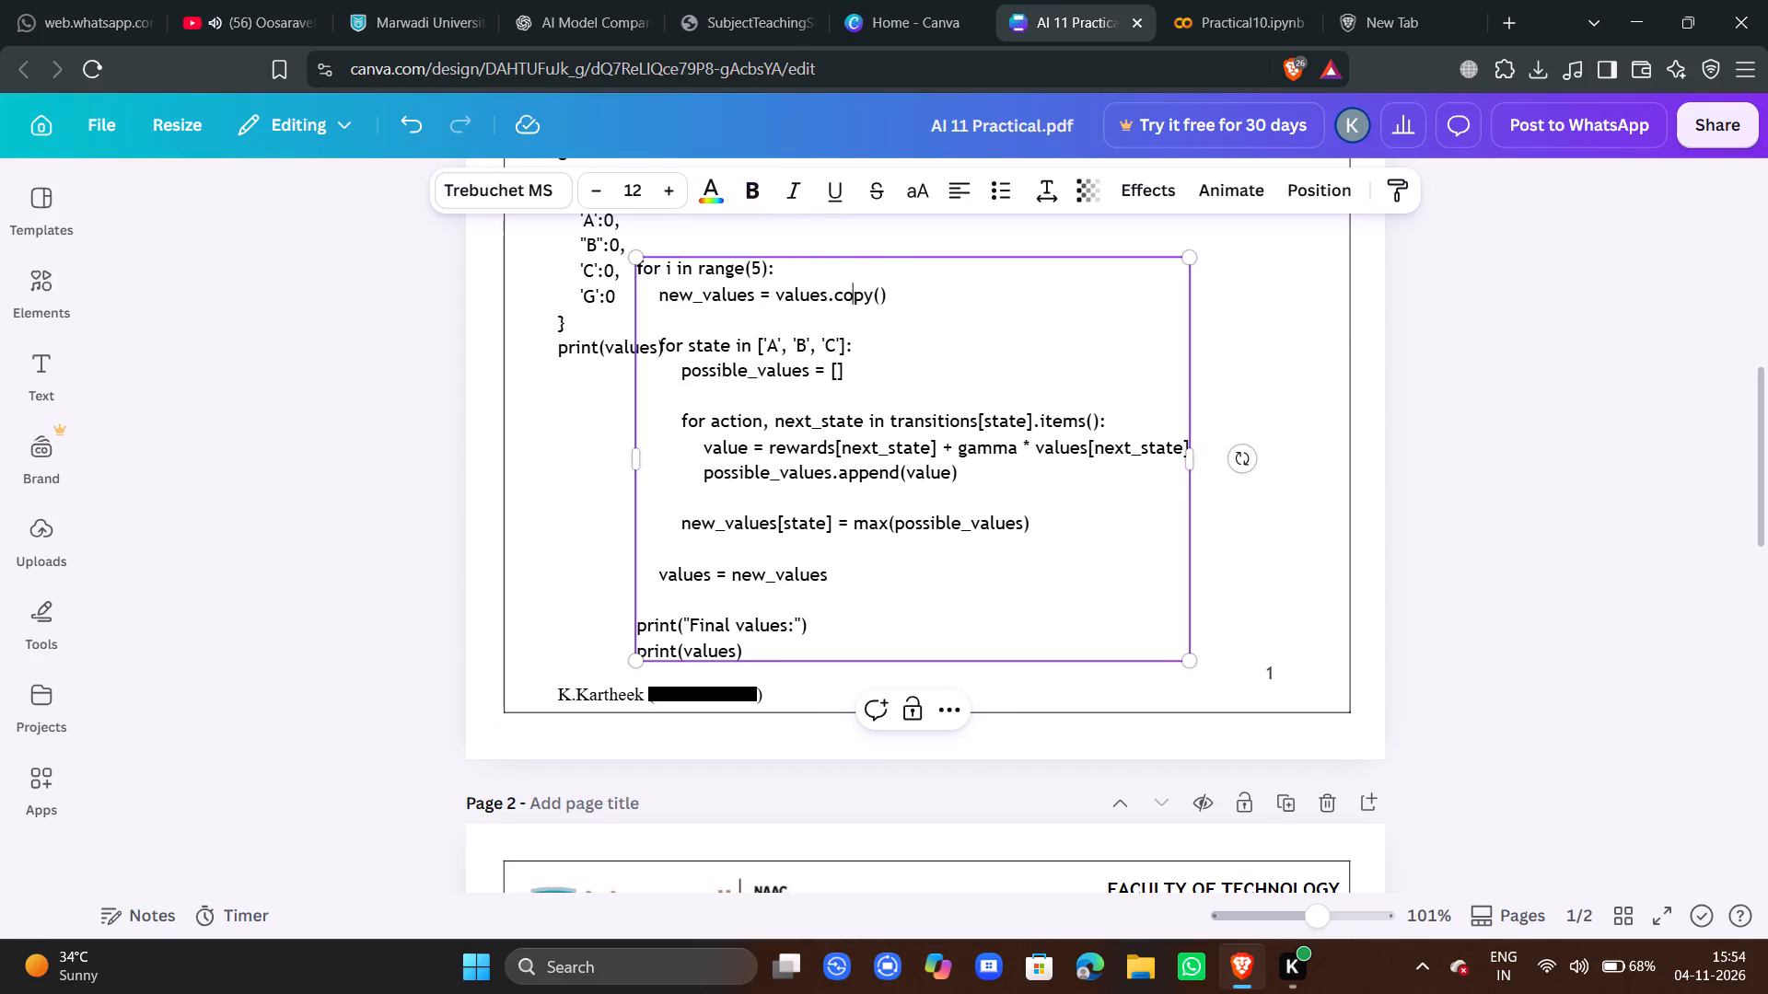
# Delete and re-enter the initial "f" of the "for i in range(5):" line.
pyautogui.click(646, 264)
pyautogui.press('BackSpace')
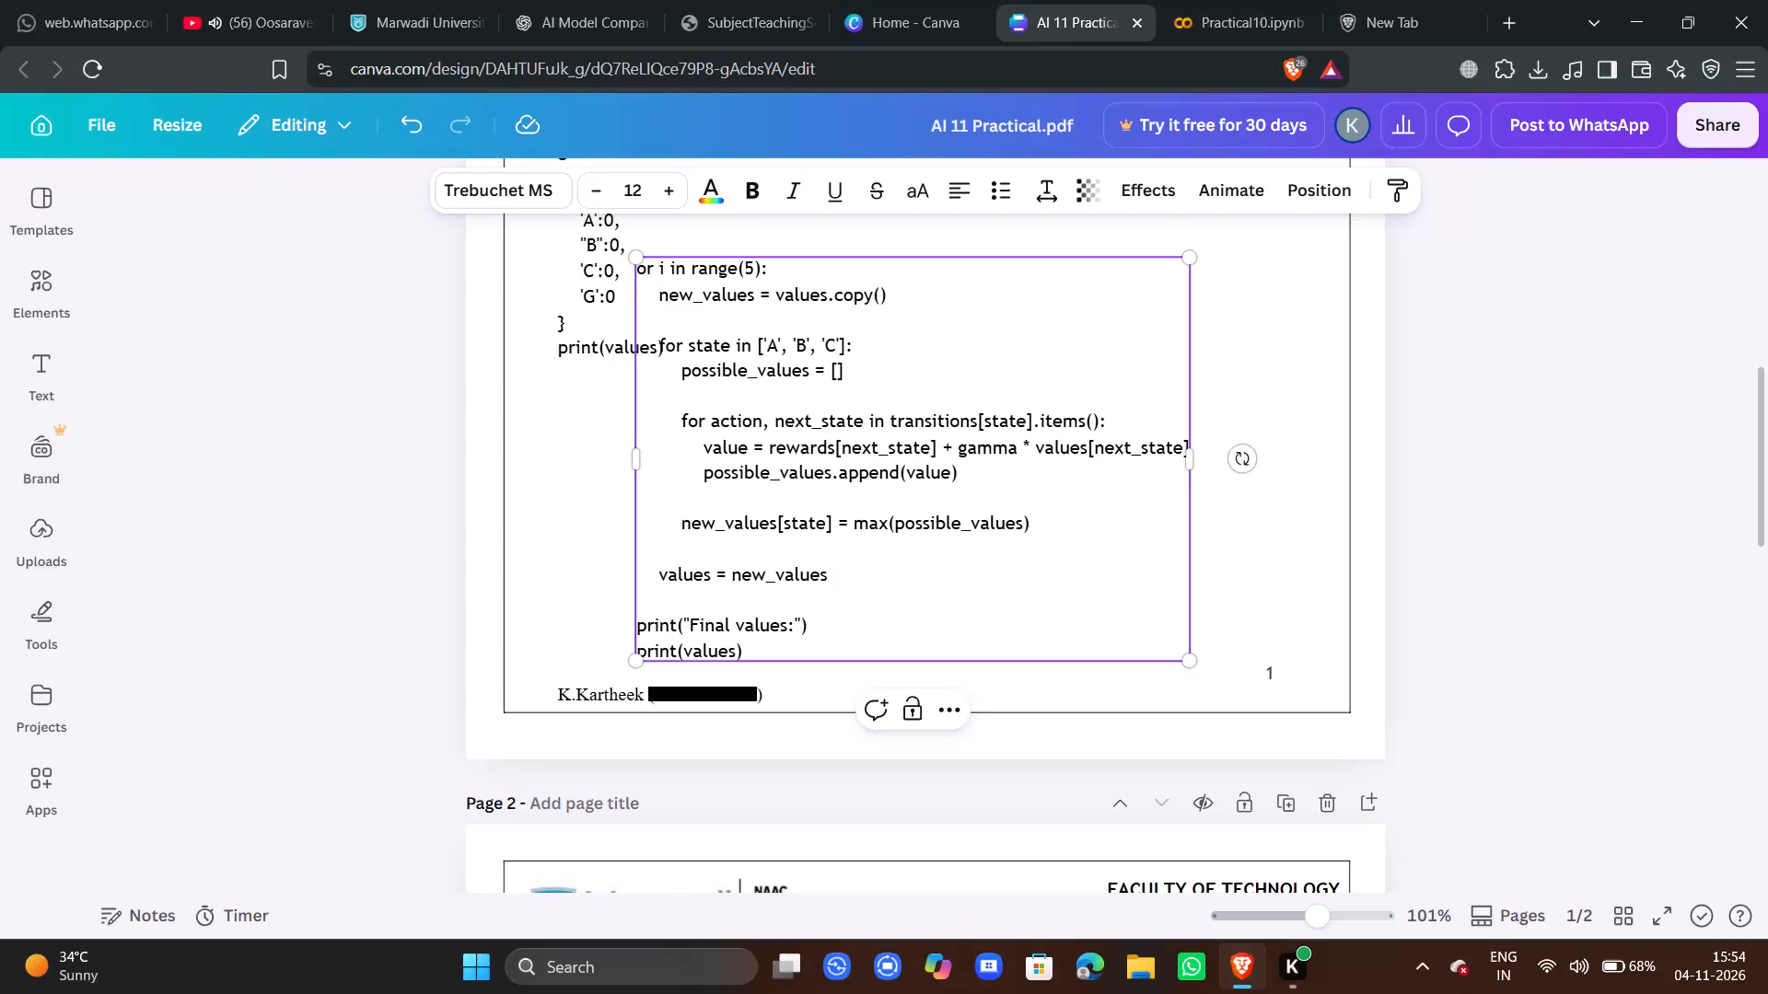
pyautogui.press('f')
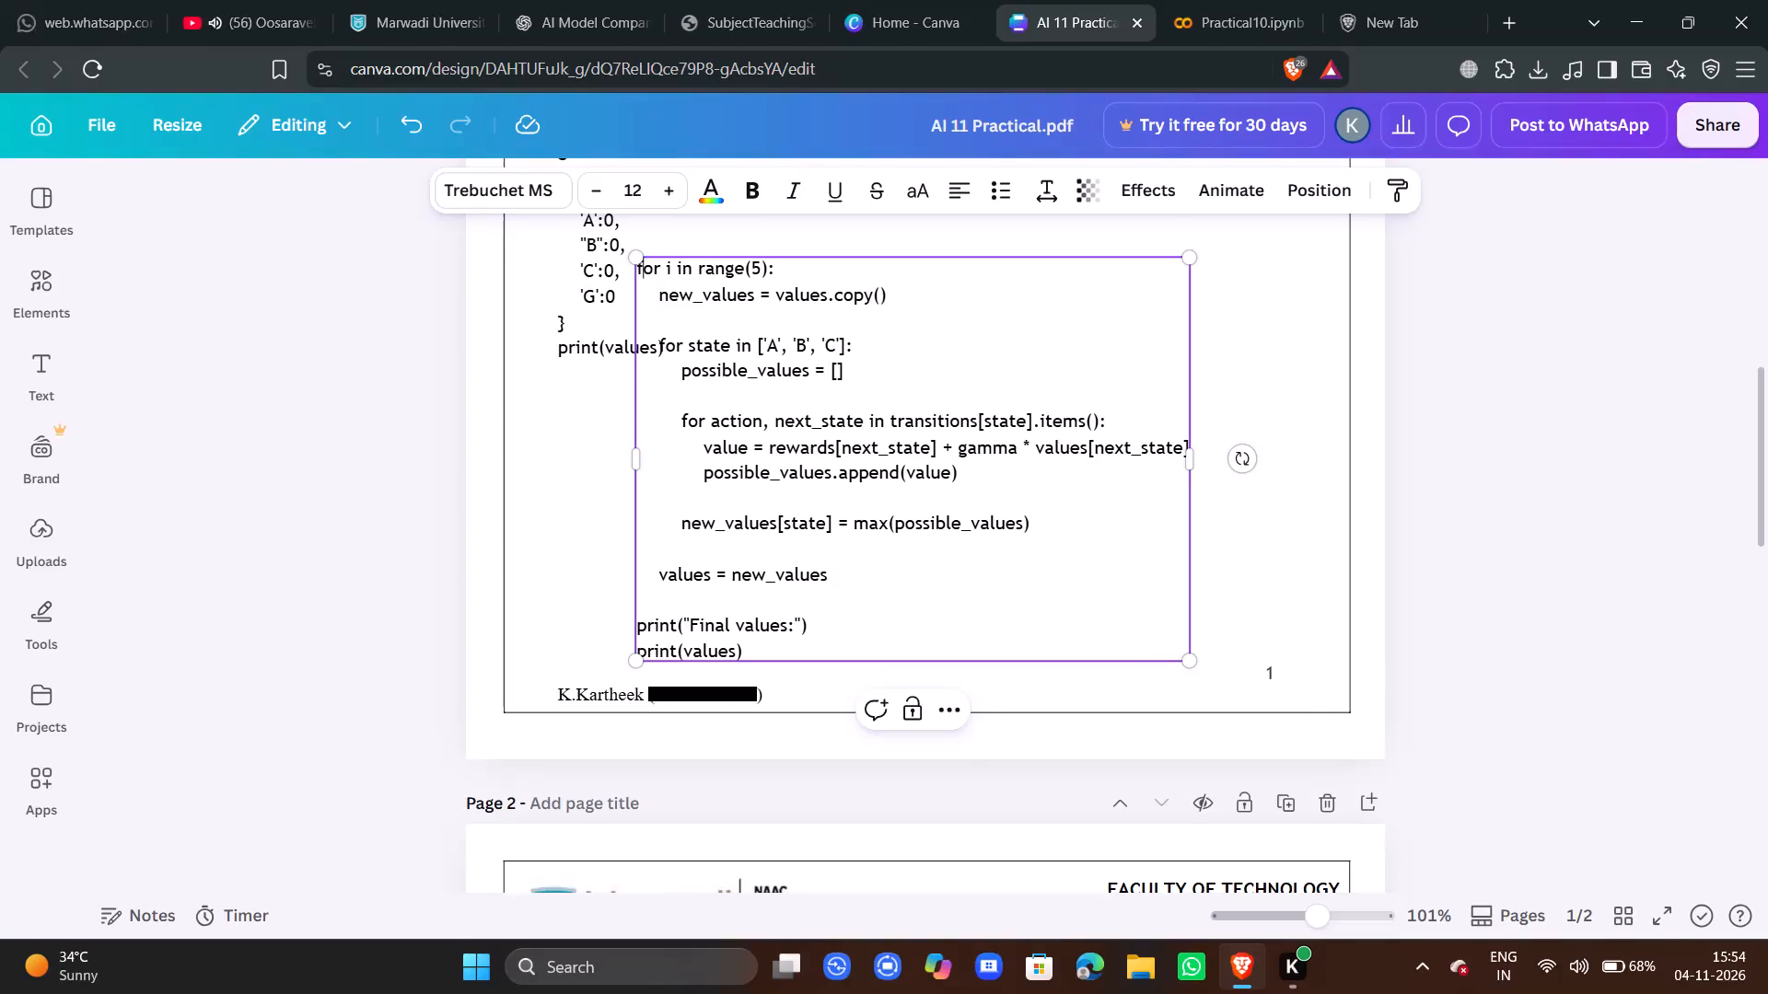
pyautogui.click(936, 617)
# Copy the loop code's lines from "new_values[state] = max(possible_values)" through "print(values)", then delete them from the page 1 block.
pyautogui.moveTo(662, 502); pyautogui.dragTo(778, 664)
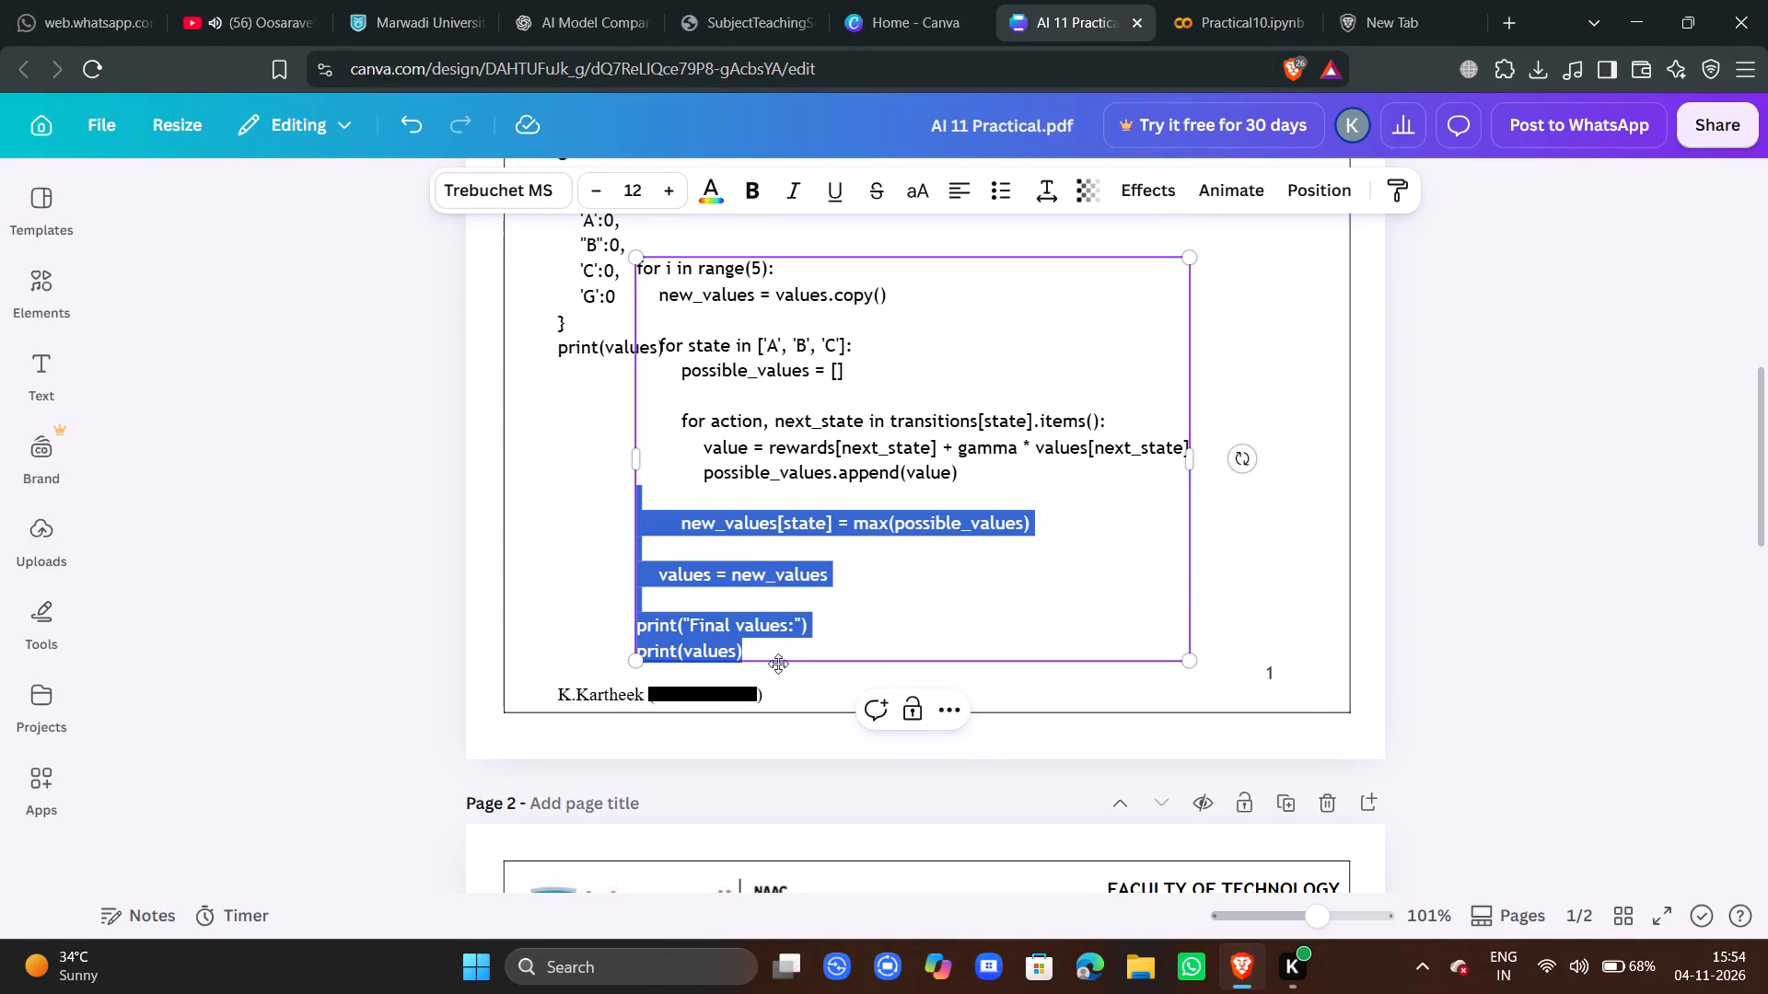
pyautogui.moveTo(778, 664); pyautogui.dragTo(783, 666)
pyautogui.hotkey('ctrl', 'c')
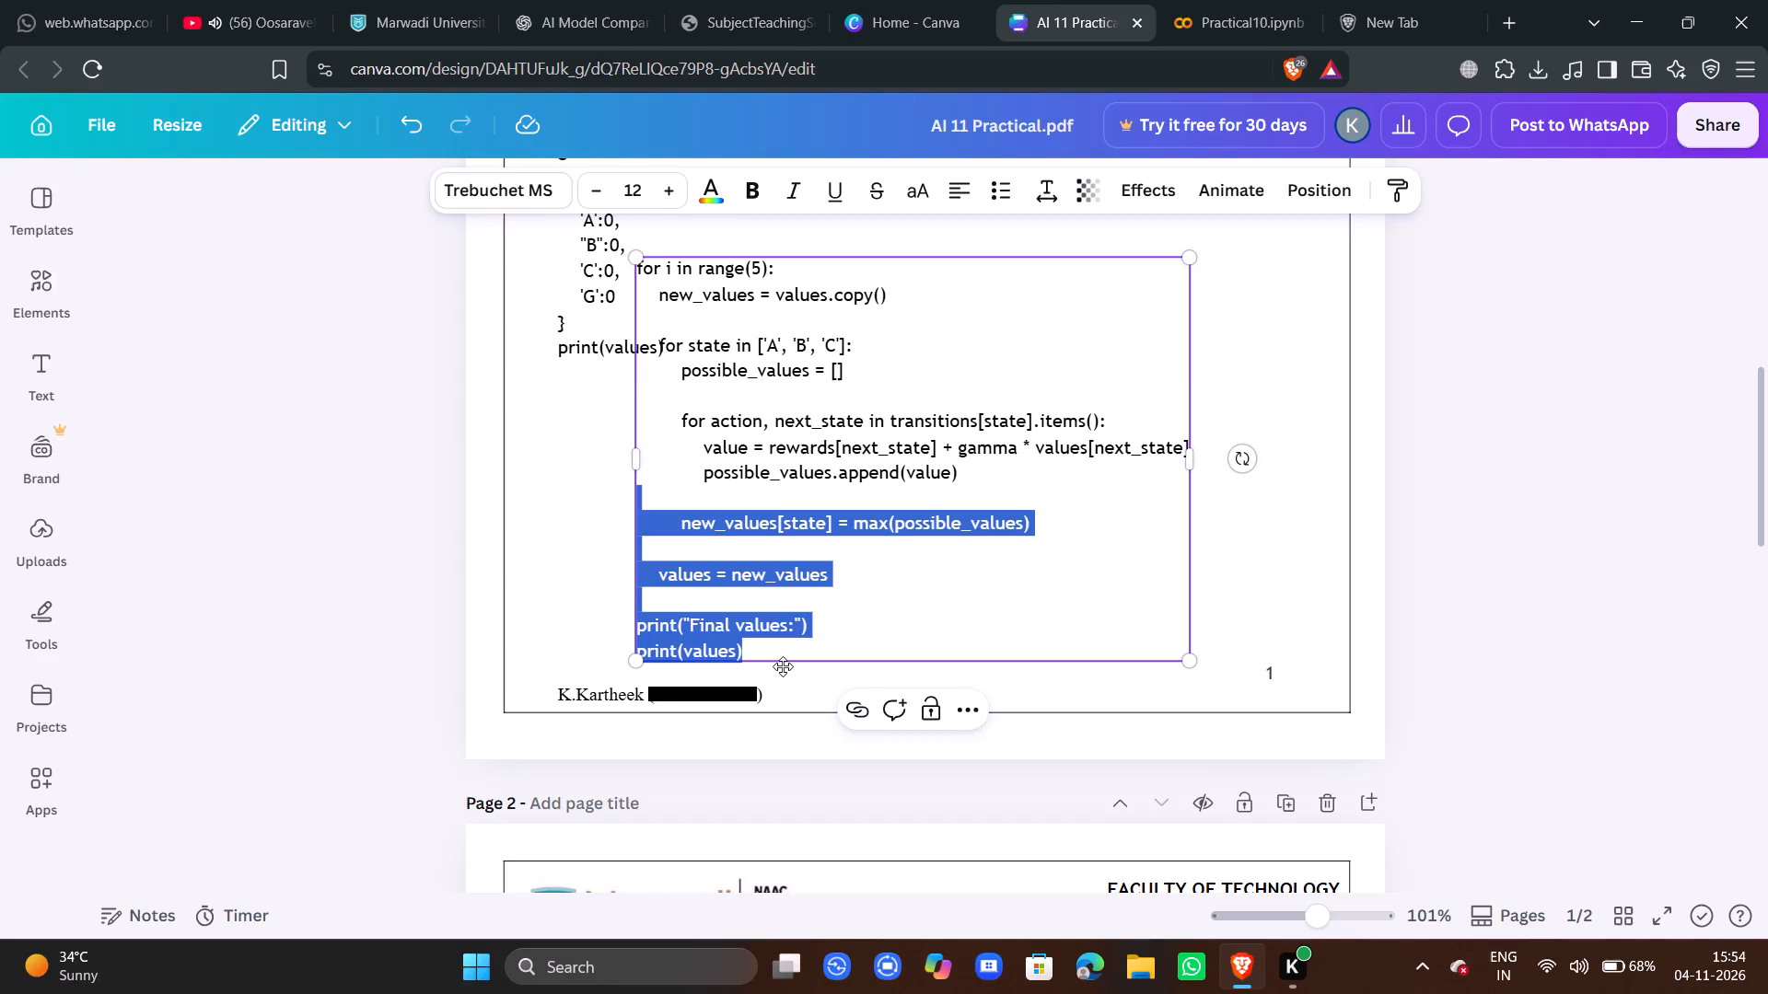
pyautogui.press('BackSpace')
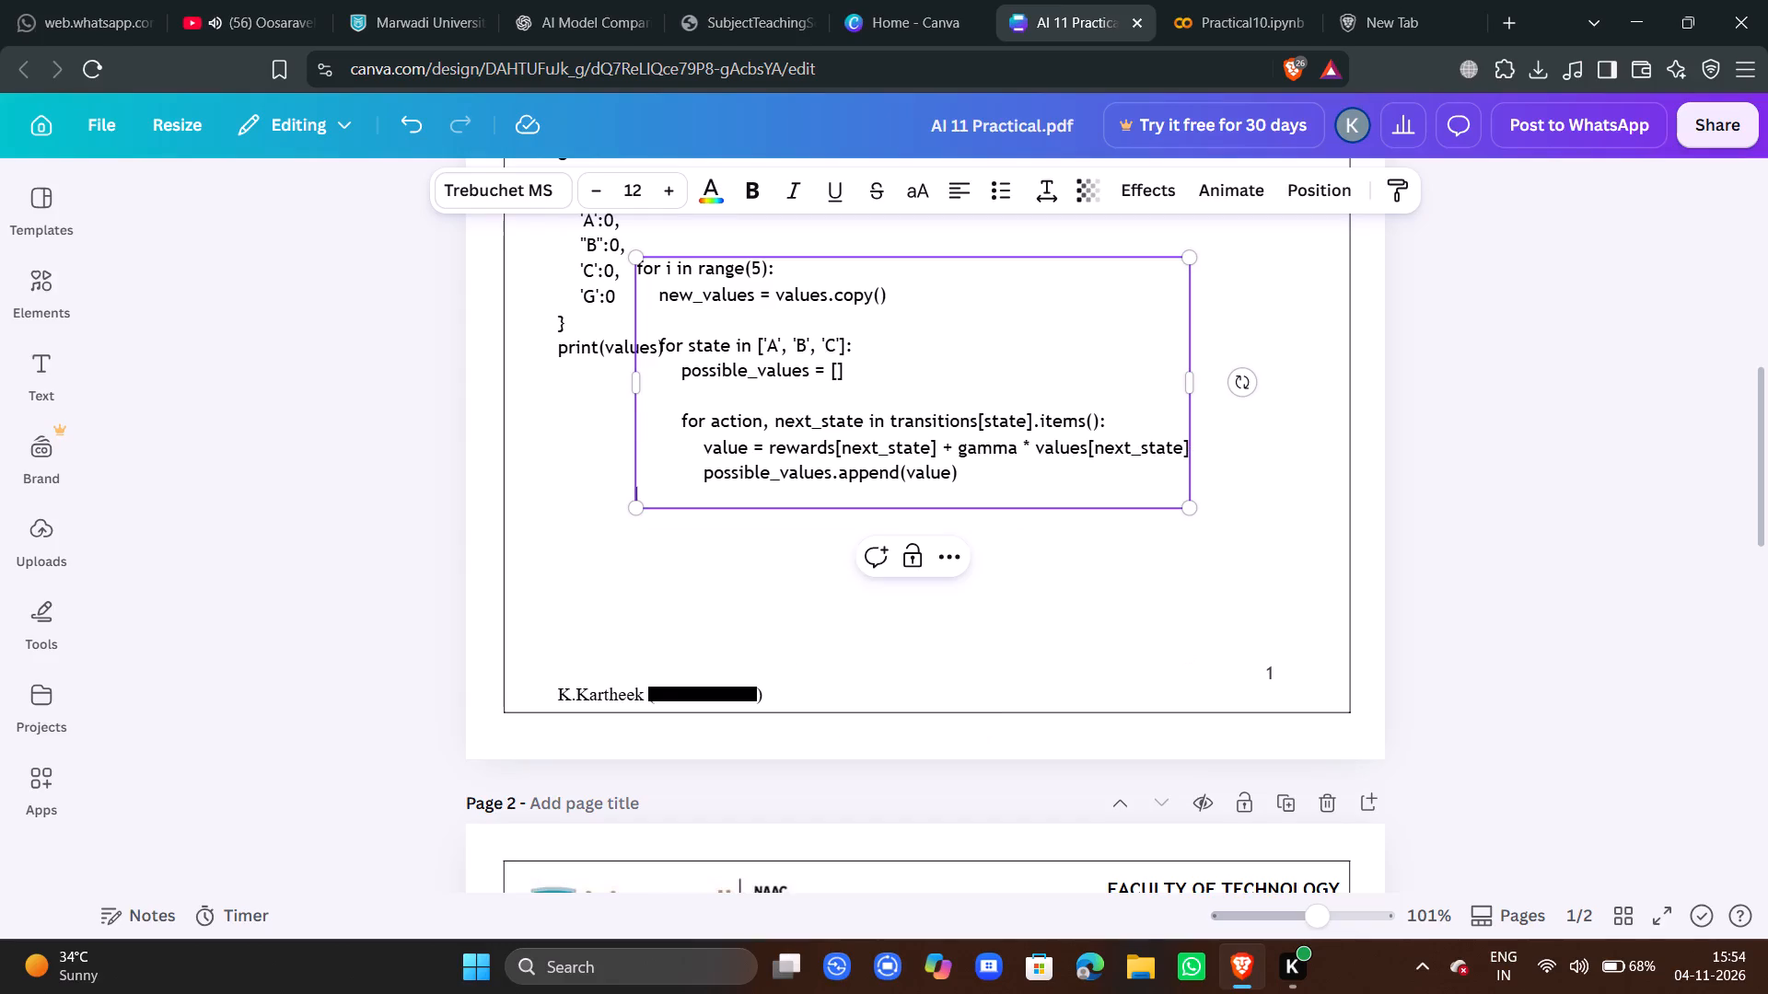
# Move the shortened loop code block beneath the "print(values)" line on page 1, aligned with the code above.
pyautogui.moveTo(897, 282); pyautogui.dragTo(933, 401)
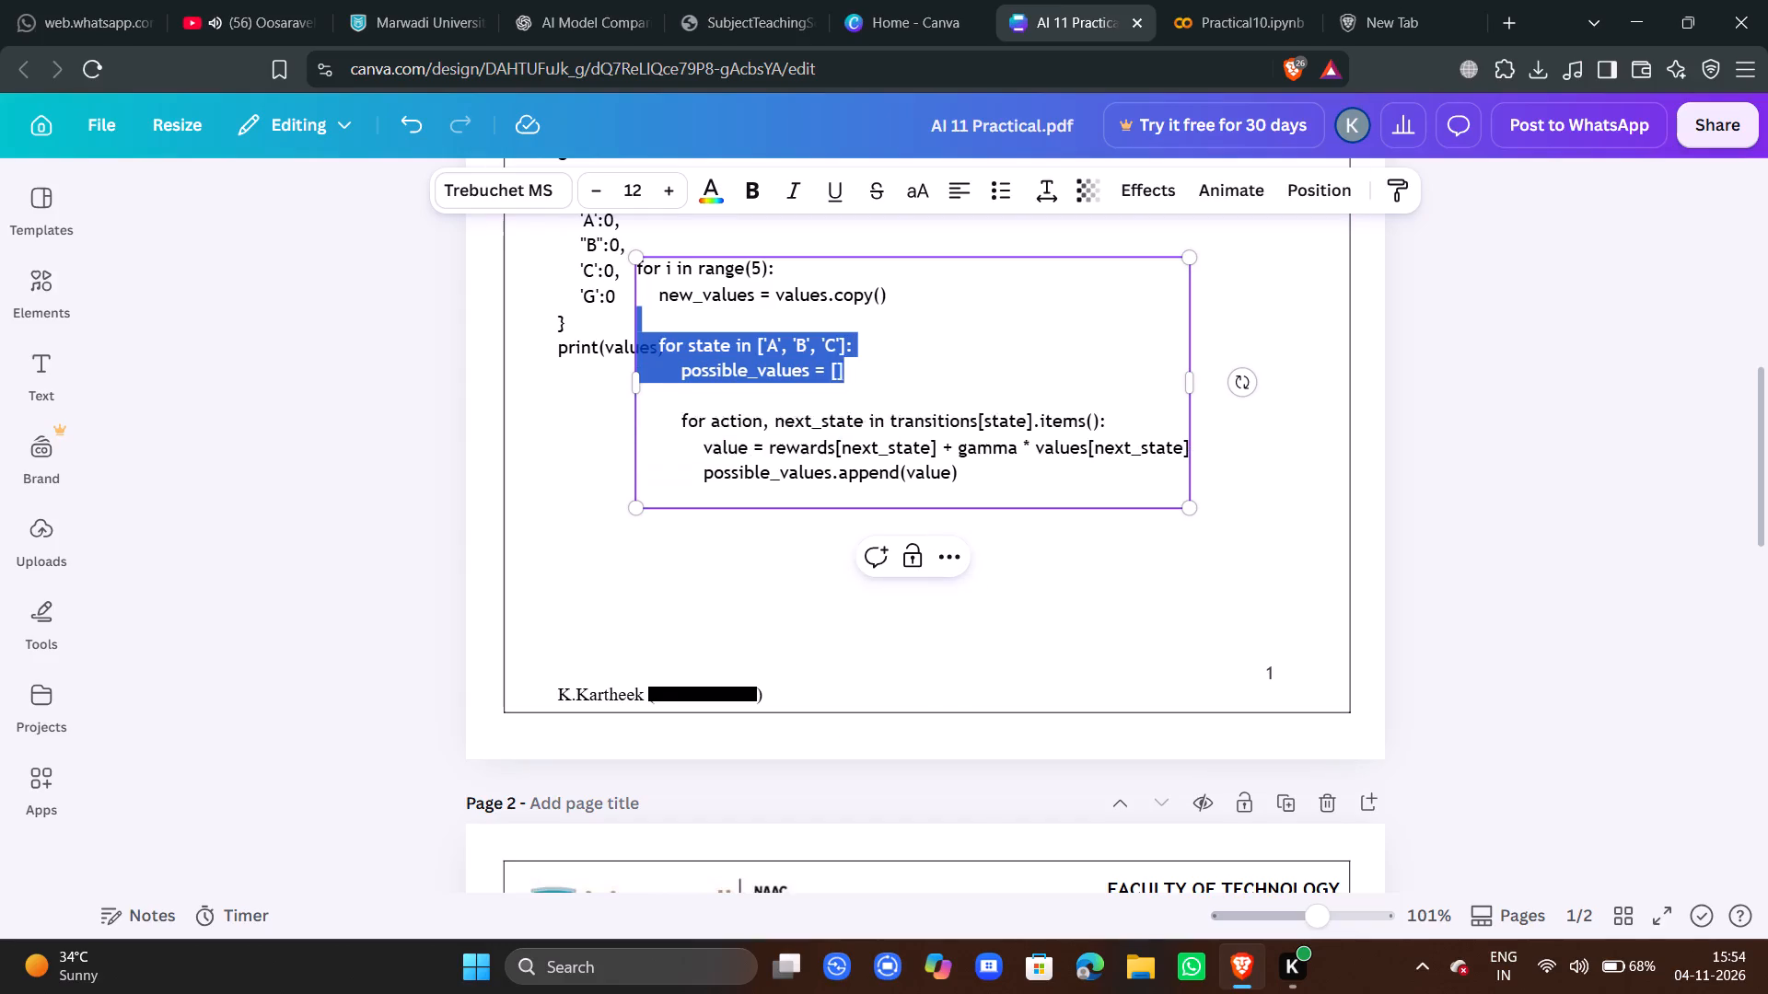
pyautogui.moveTo(933, 401); pyautogui.dragTo(1243, 739)
pyautogui.click(1189, 653)
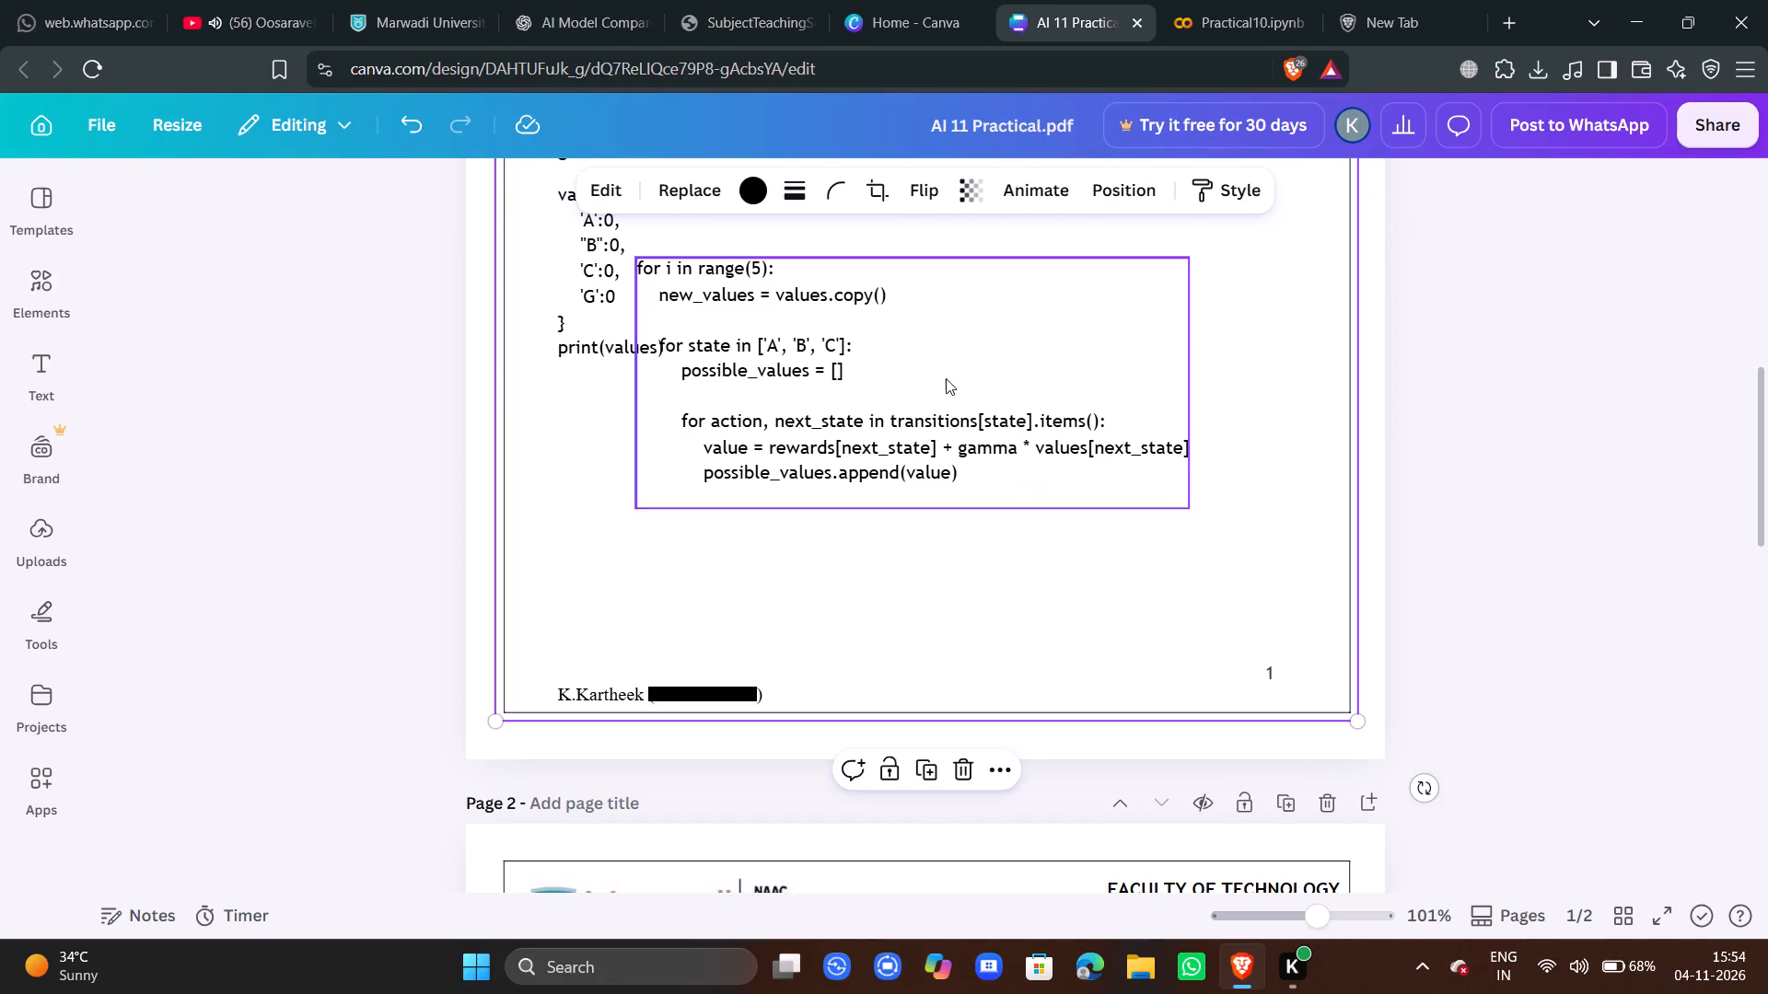
pyautogui.moveTo(943, 375); pyautogui.dragTo(853, 498)
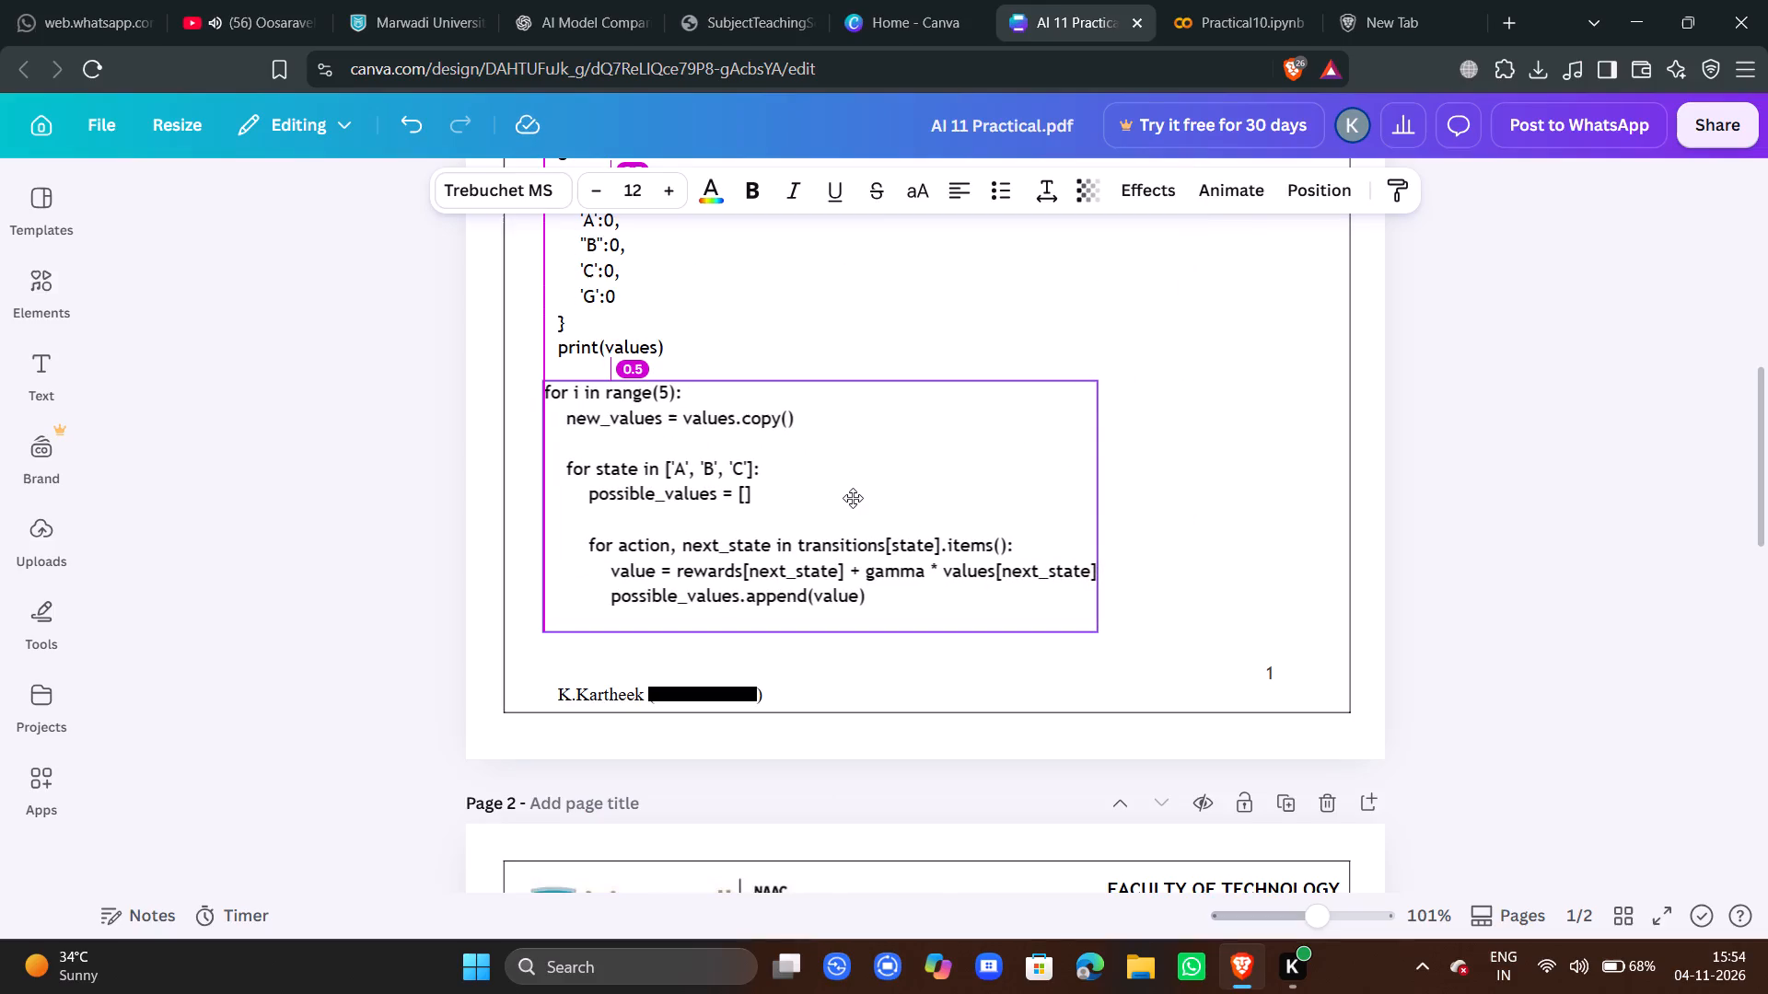
pyautogui.moveTo(853, 498); pyautogui.dragTo(867, 503)
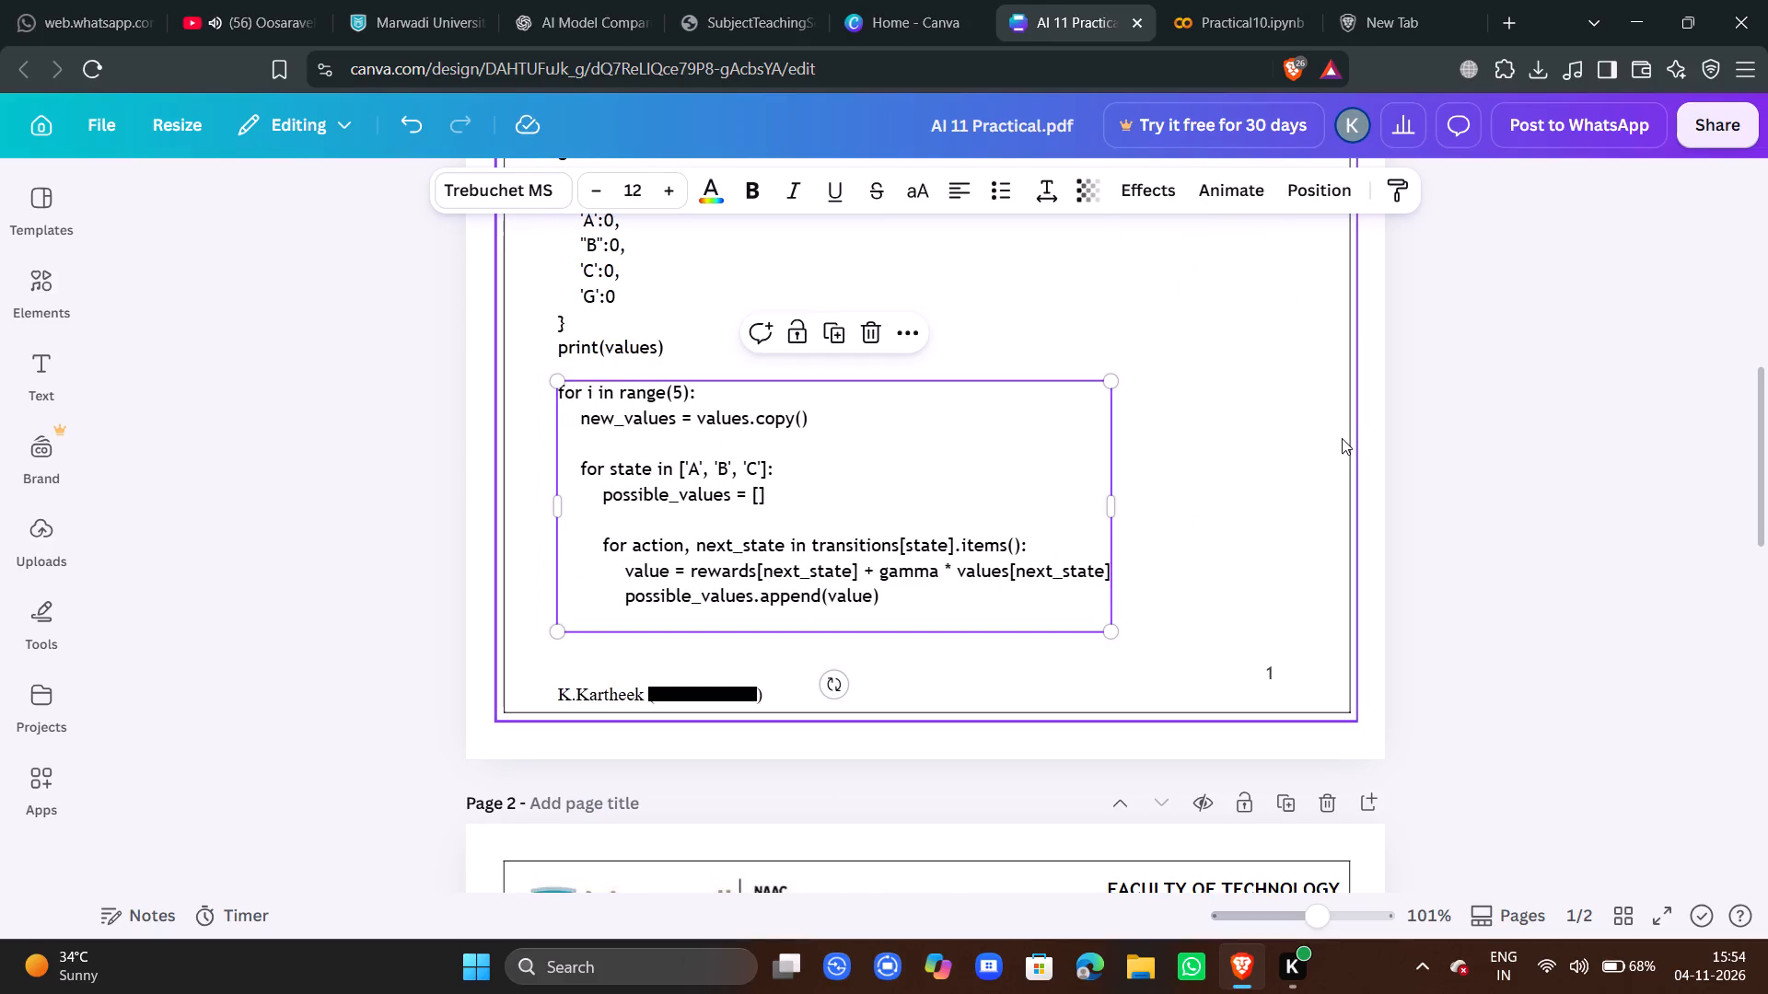
pyautogui.click(1259, 458)
# Move the "Conclusion:" heading further down page 2 to make room for the remaining code.
pyautogui.scroll(-4, 1259, 458)
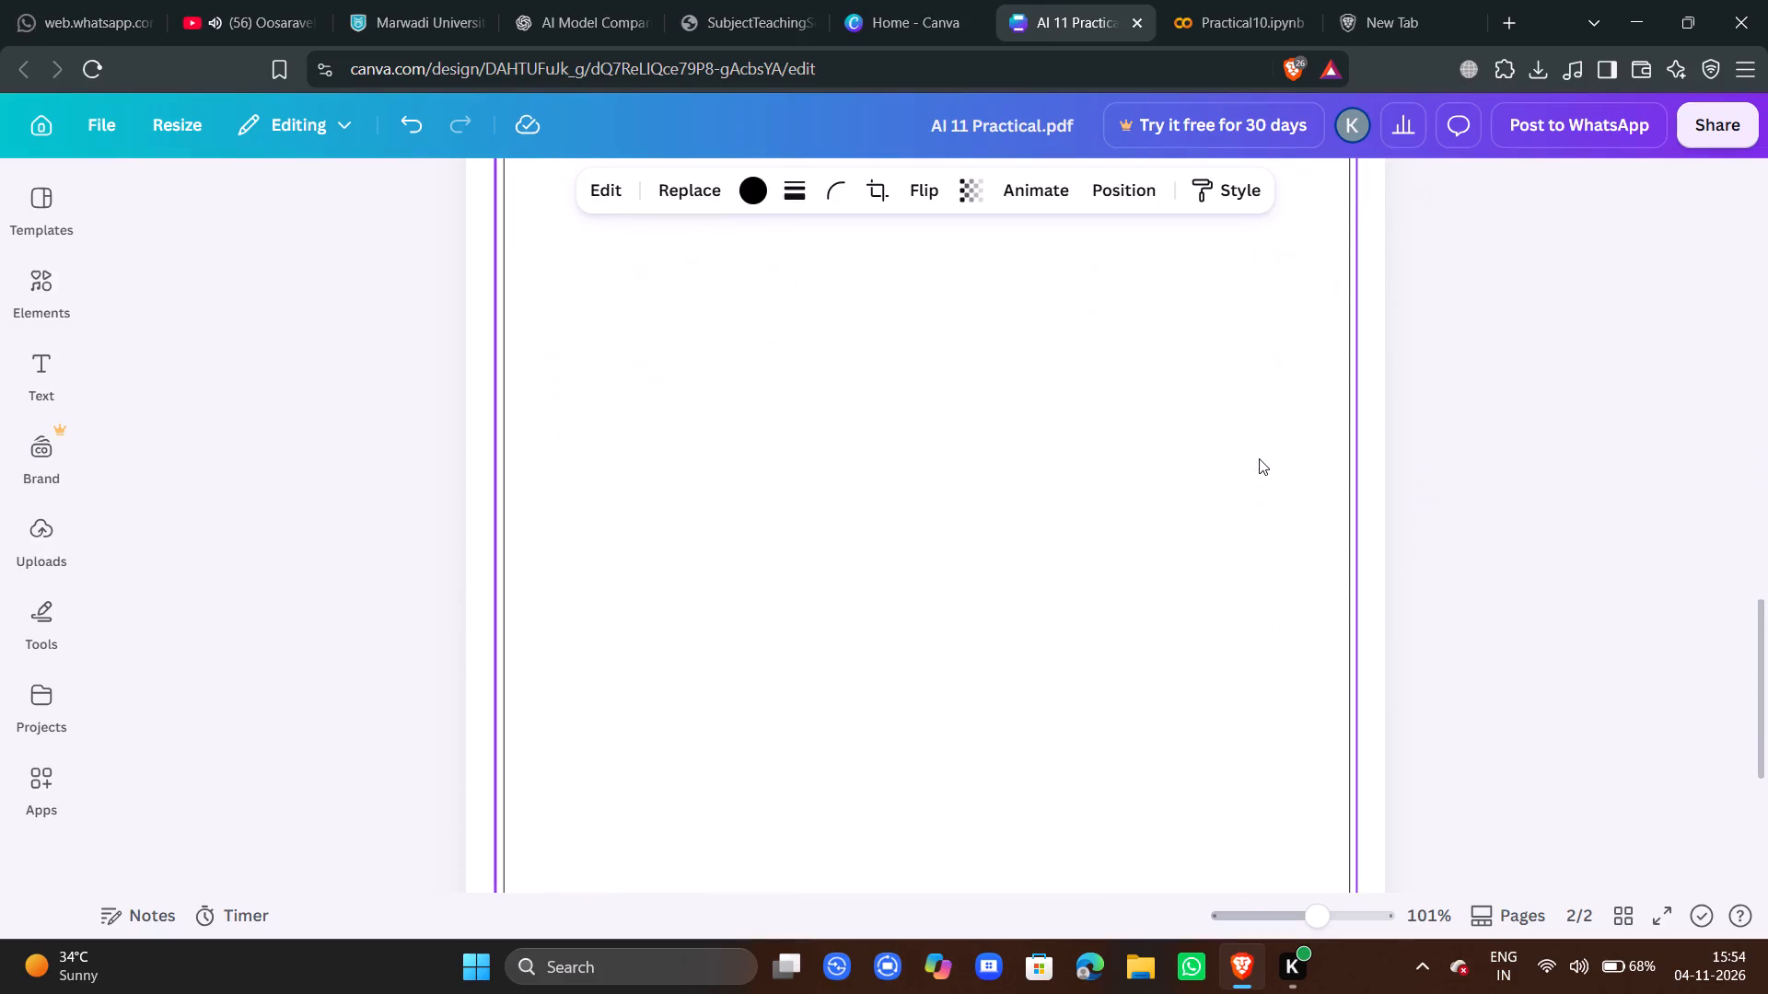
pyautogui.scroll(2, 1259, 458)
pyautogui.moveTo(649, 387); pyautogui.dragTo(618, 830)
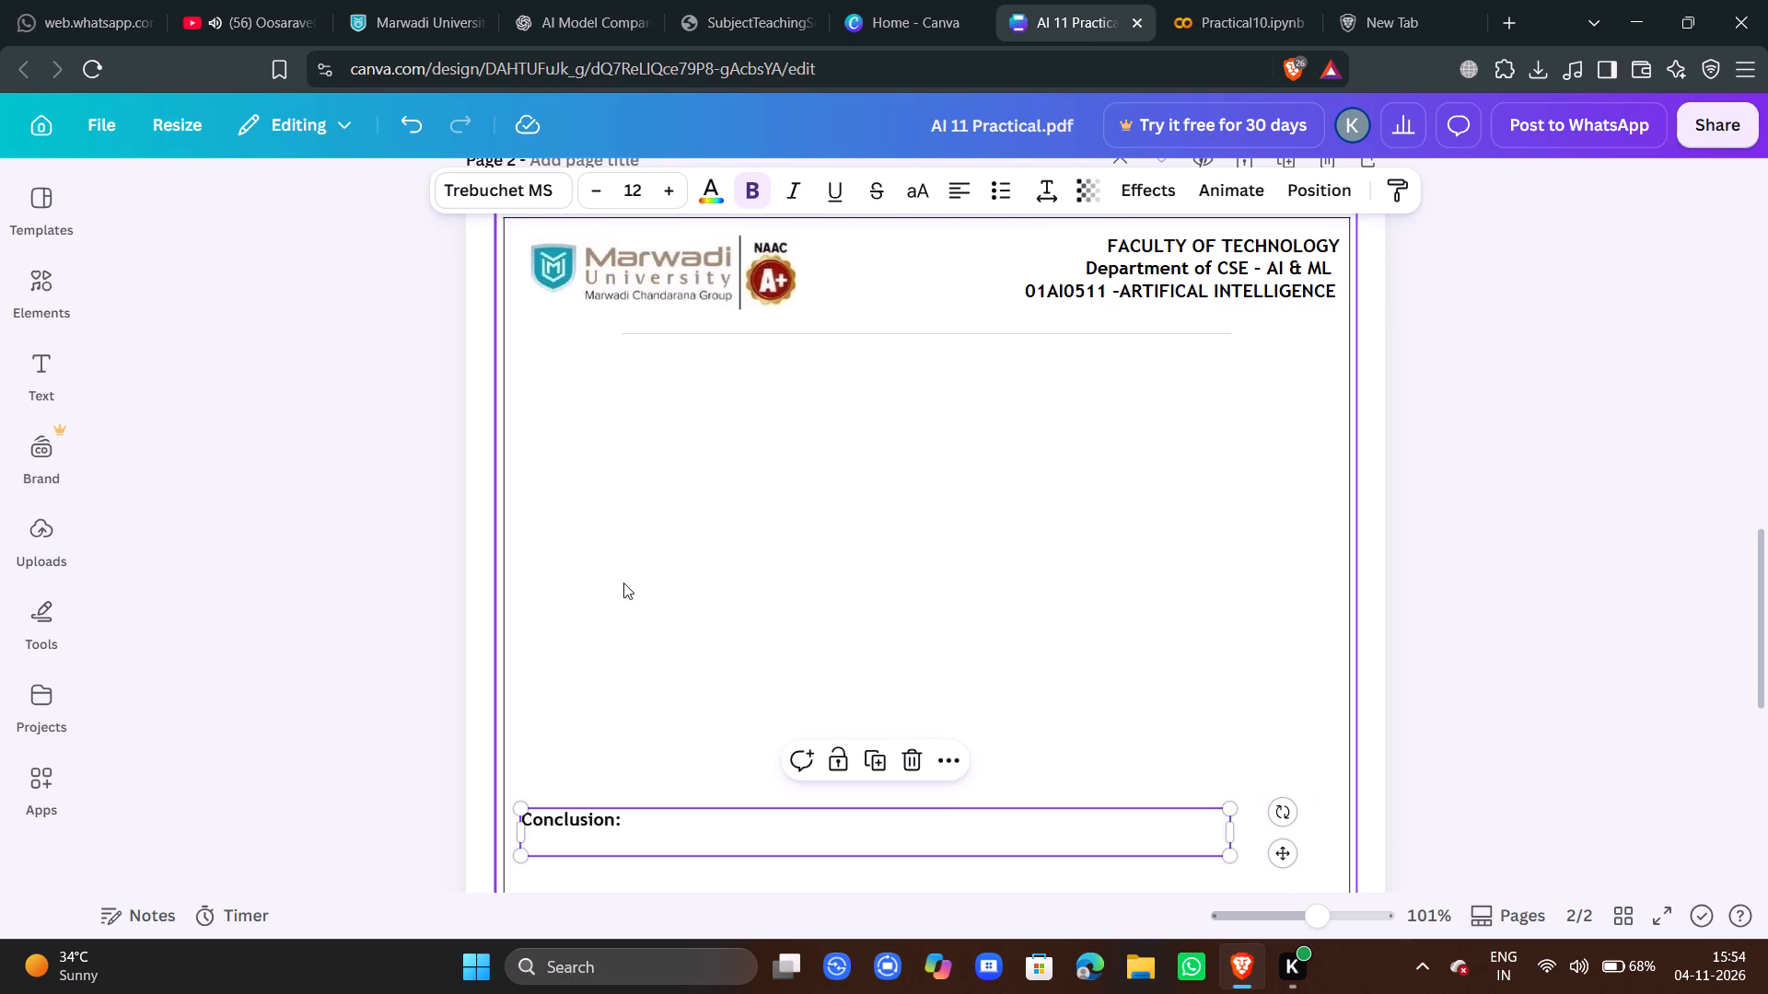
# Paste the copied loop lines onto page 2 and format them as left-aligned text without bold.
pyautogui.click(623, 583)
pyautogui.hotkey('ctrl', 'v')
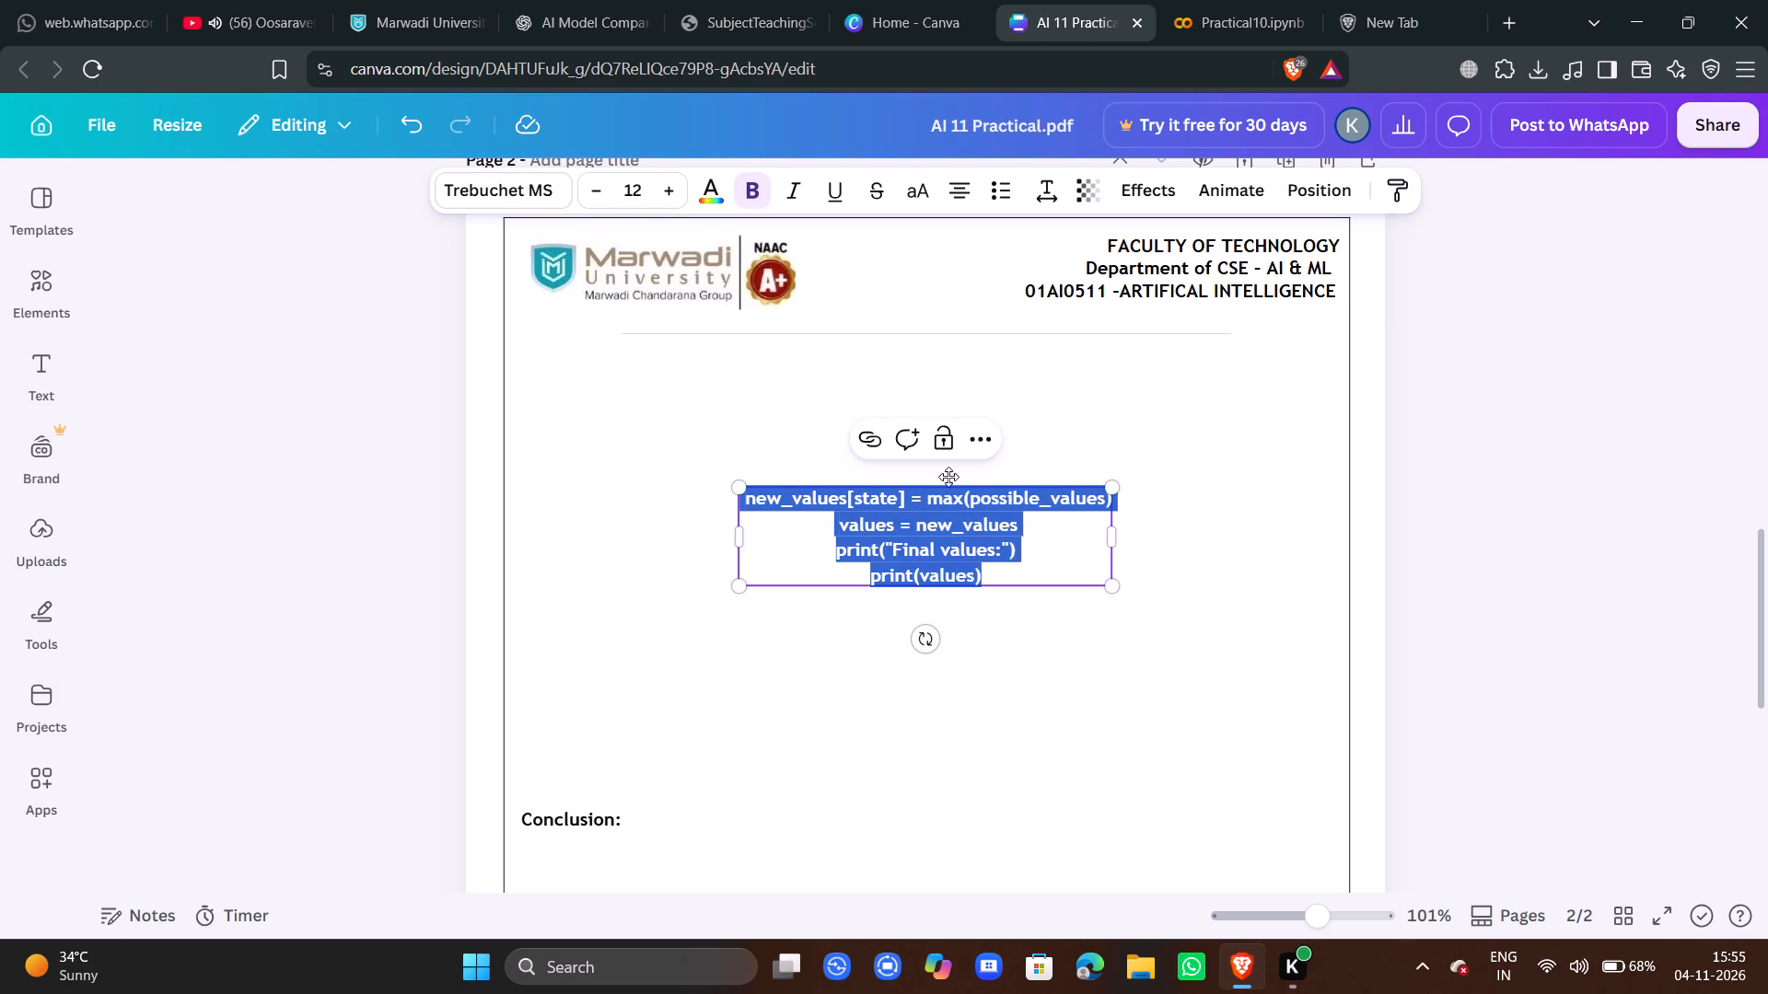
pyautogui.click(966, 193)
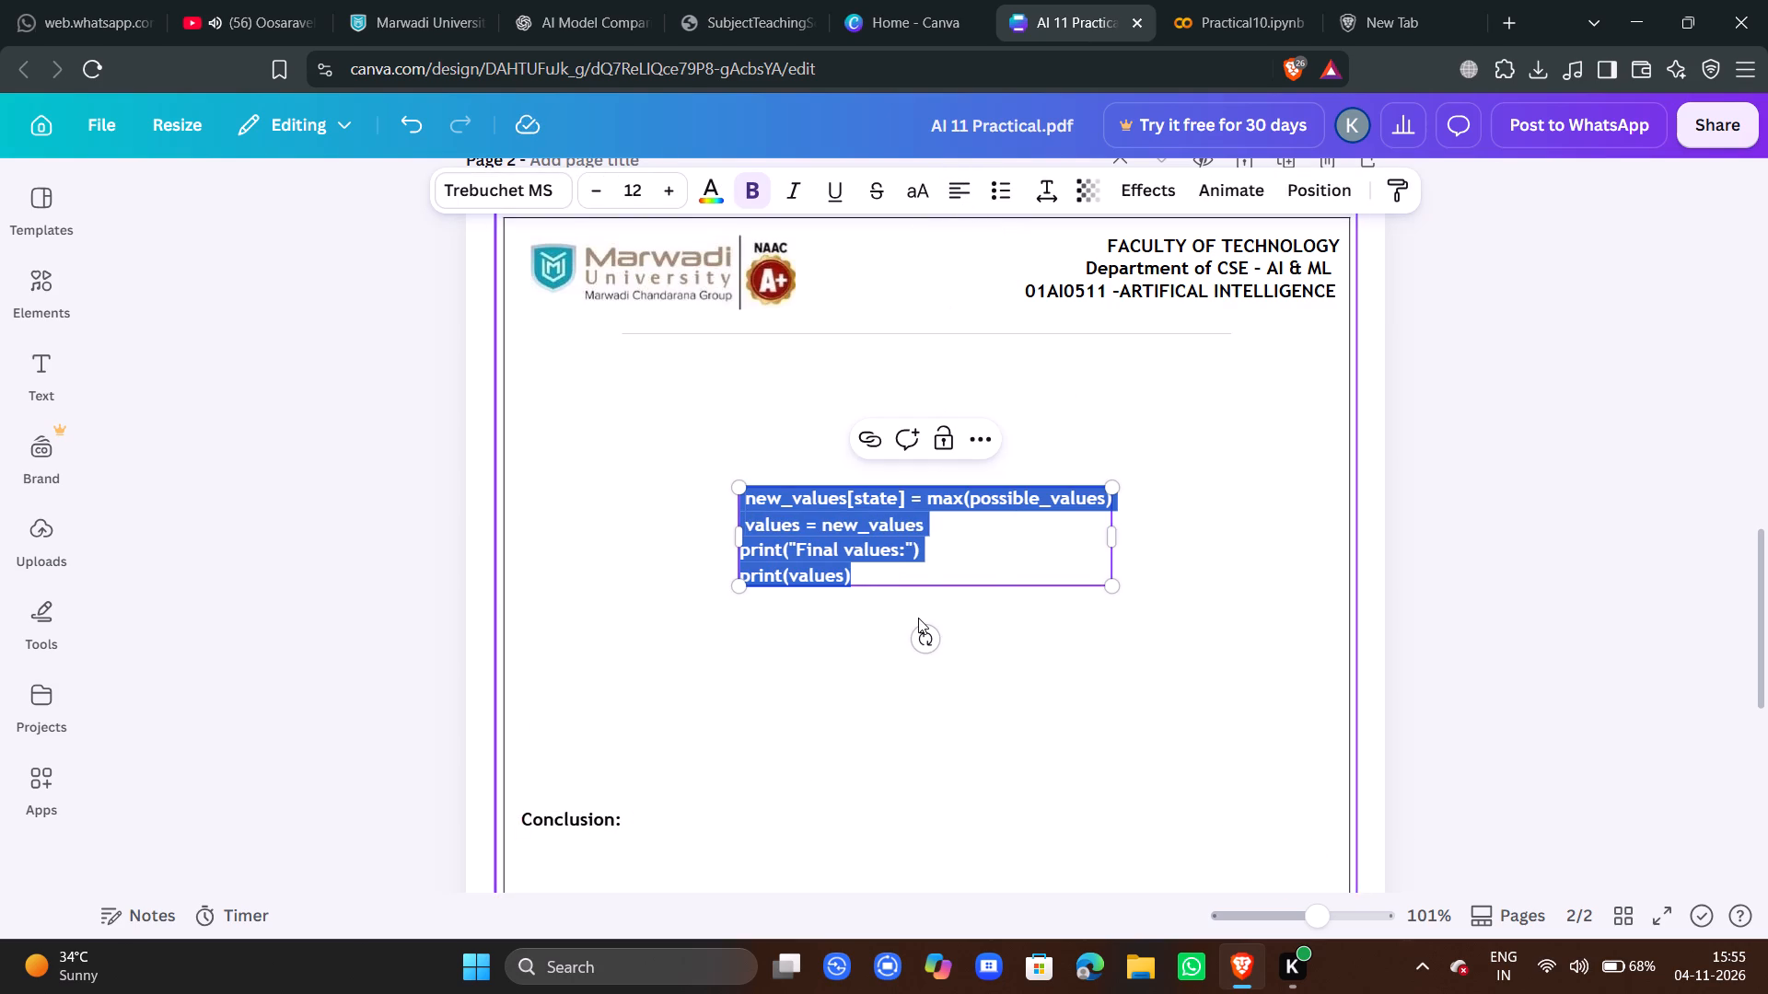
pyautogui.click(1061, 629)
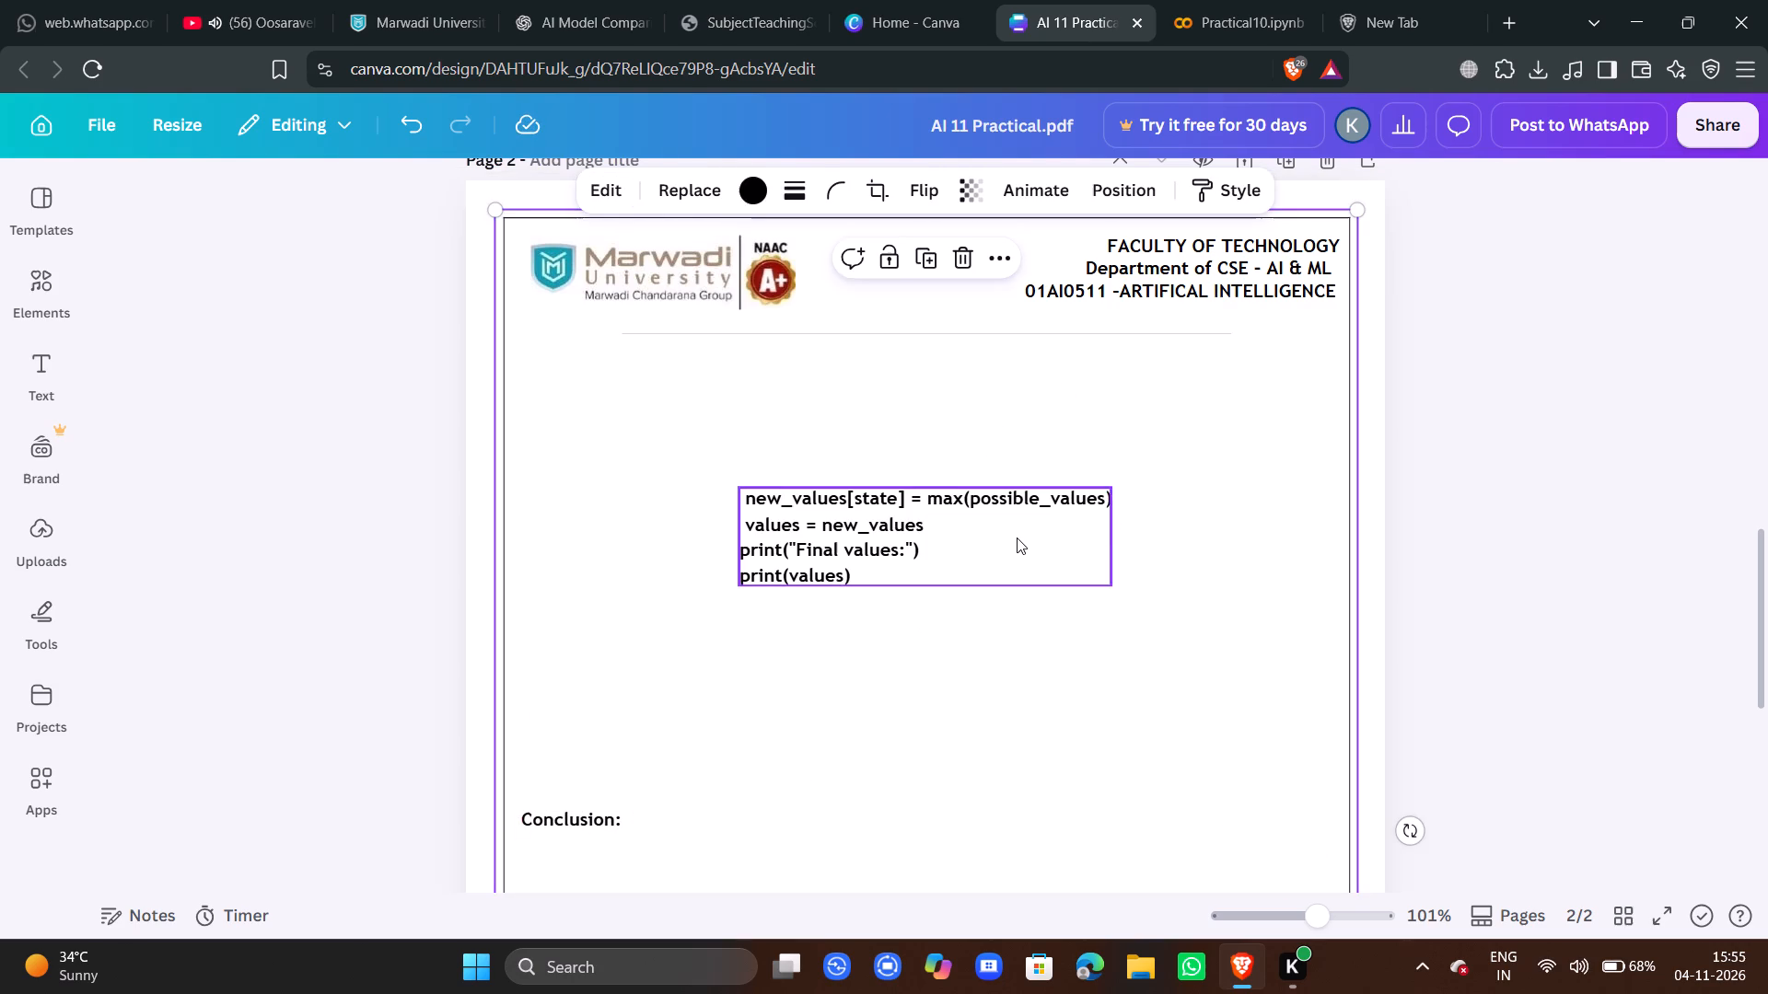
pyautogui.click(1017, 537)
pyautogui.tripleClick(1017, 537)
pyautogui.tripleClick(1017, 537)
pyautogui.click(1017, 537)
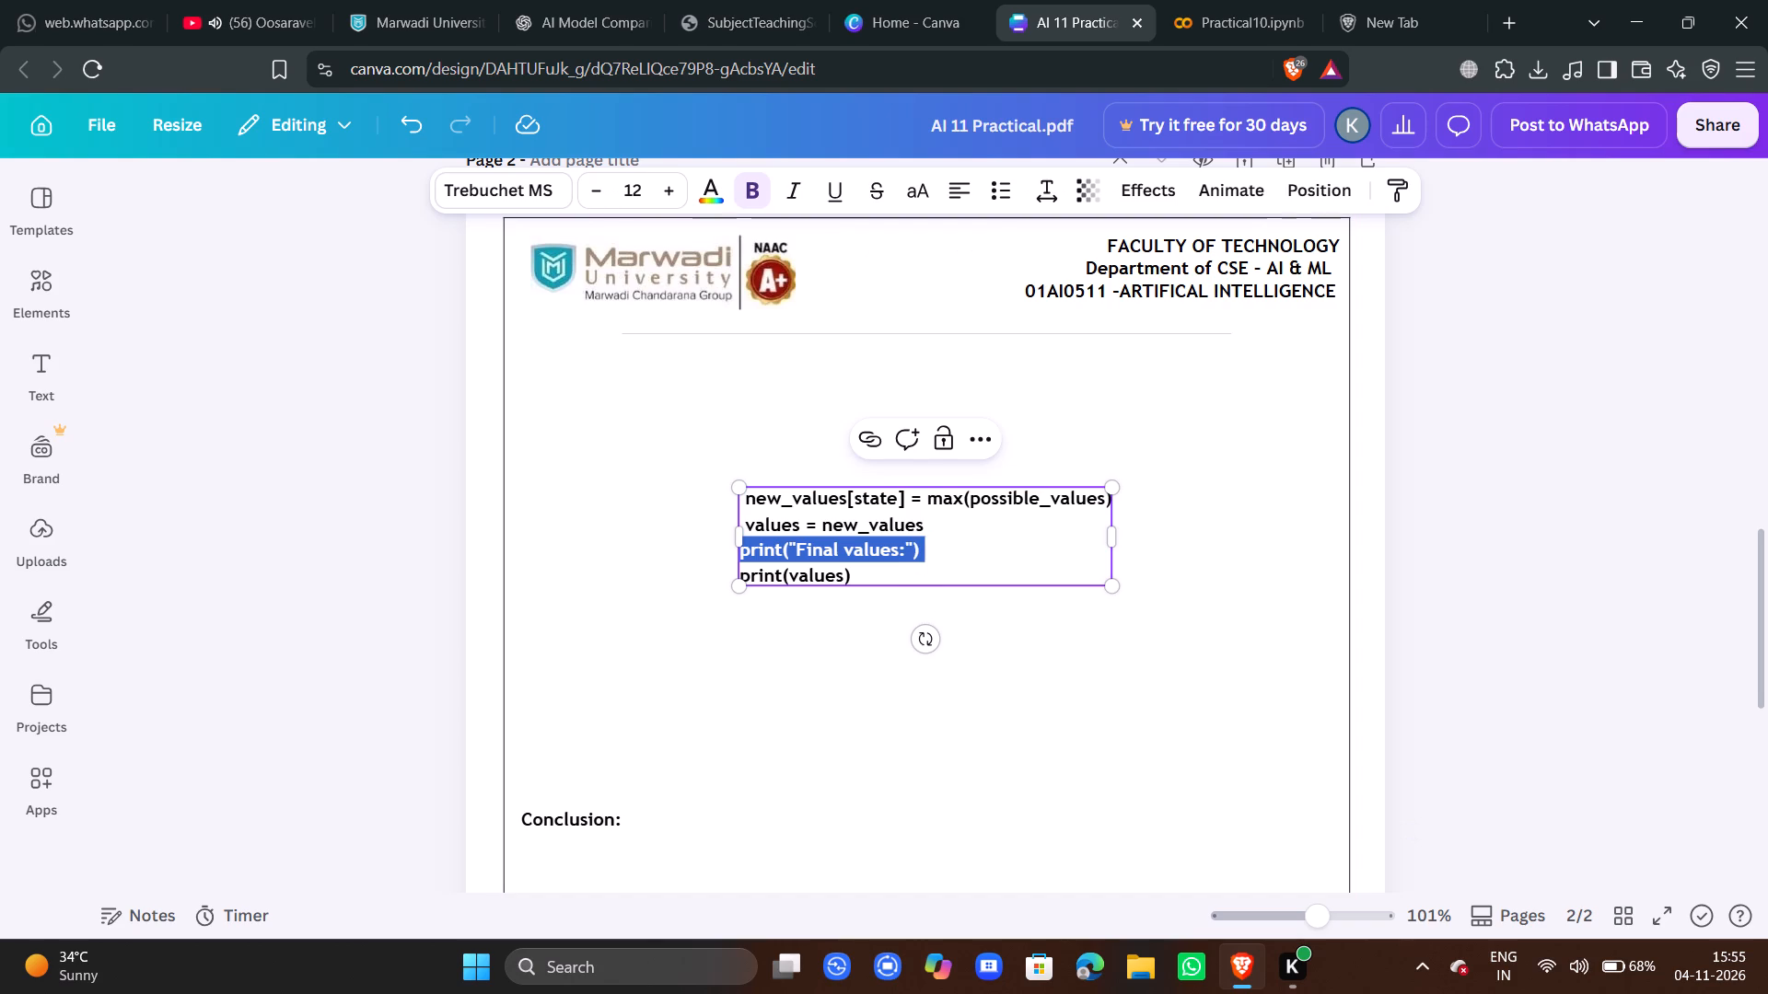
pyautogui.moveTo(923, 578); pyautogui.dragTo(738, 478)
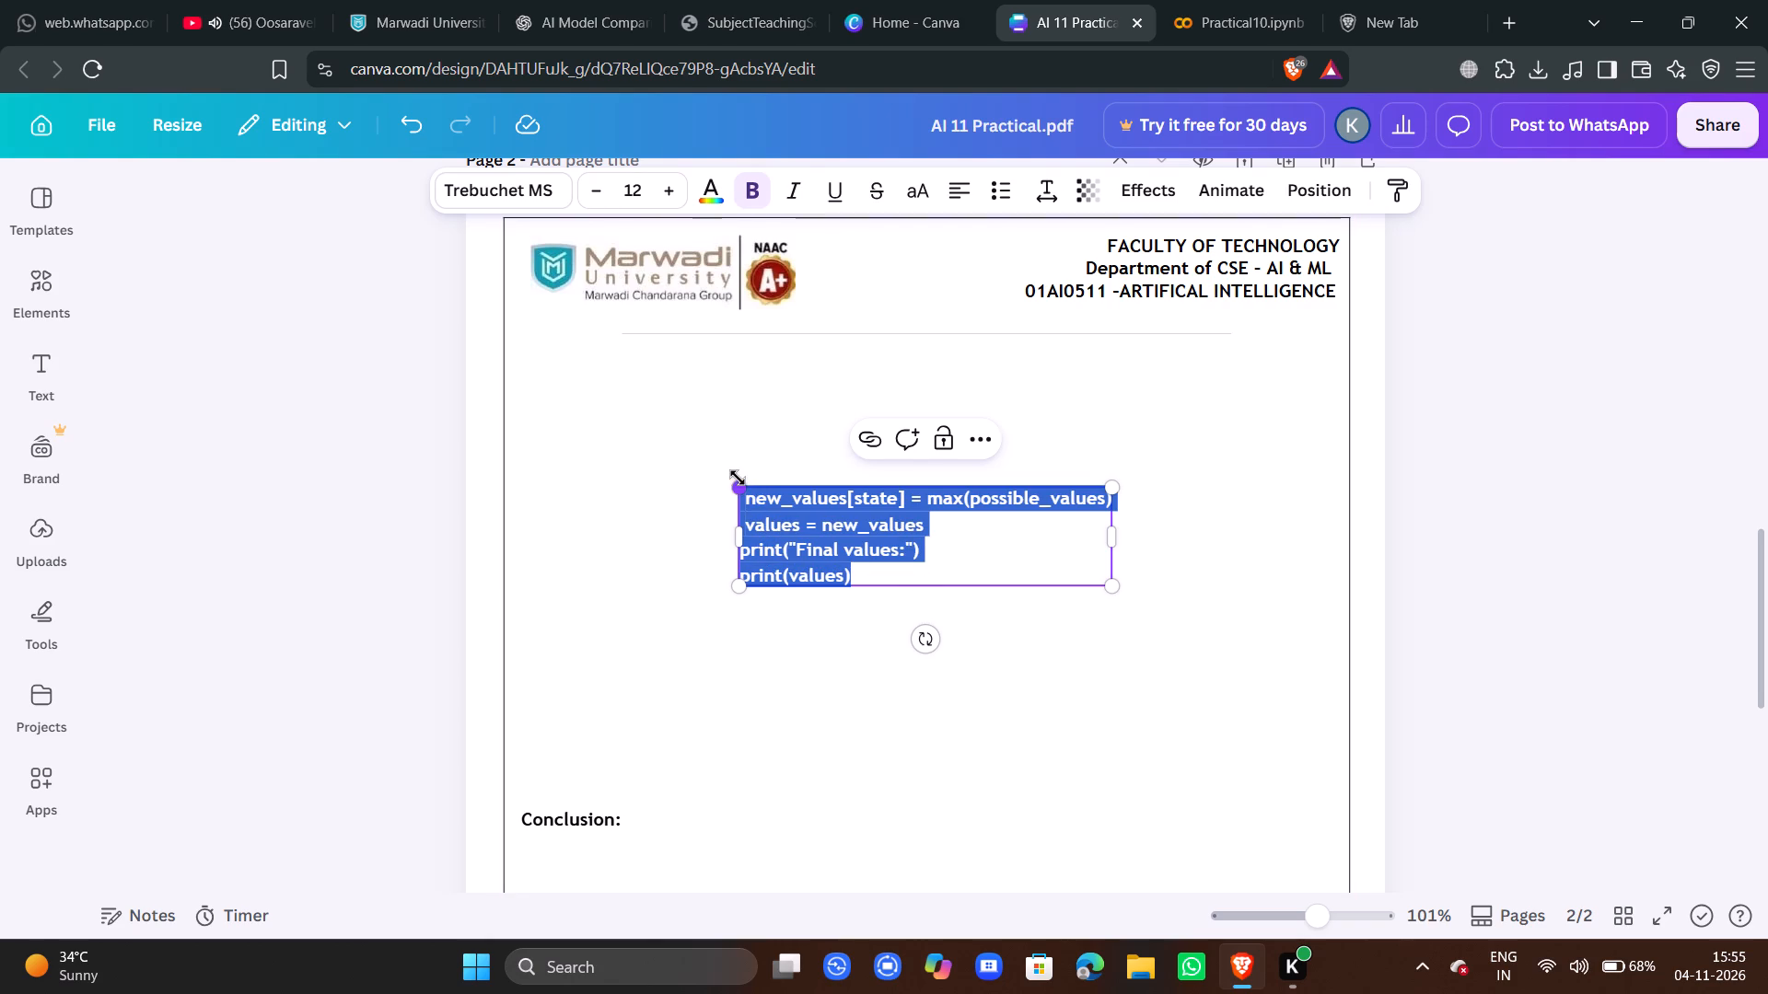
pyautogui.click(754, 185)
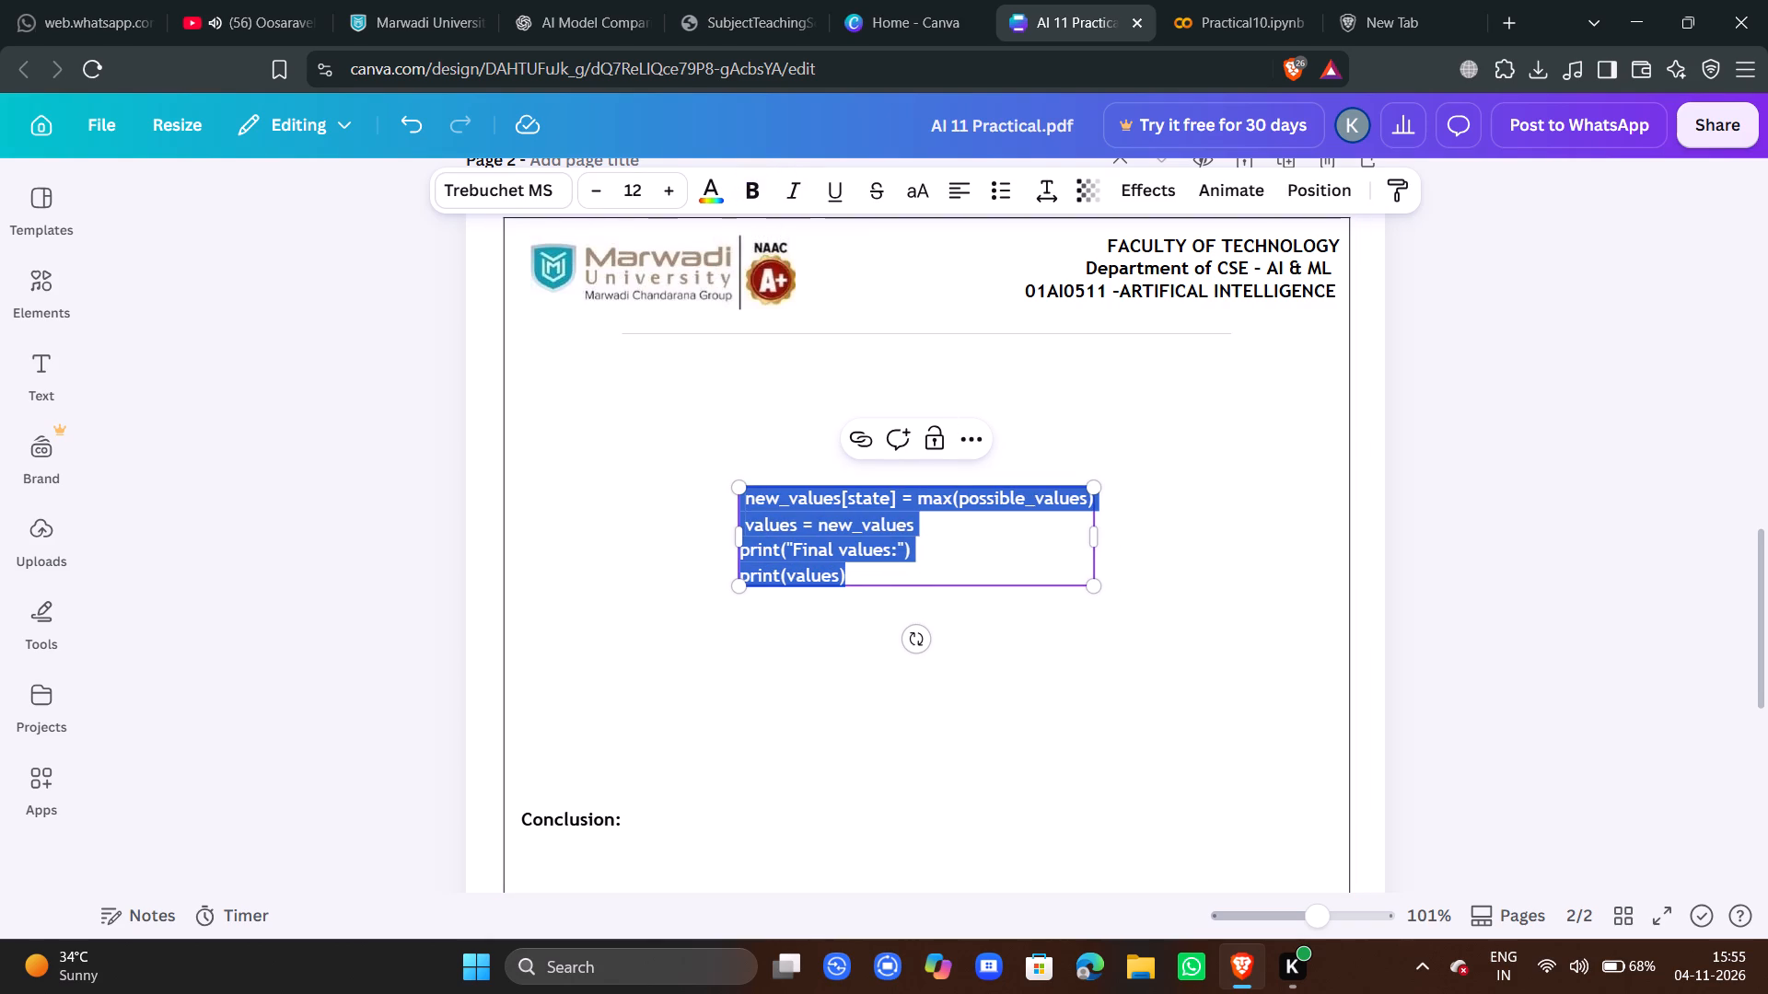
# Move the pasted loop lines up beneath the header divider on page 2, near the left margin.
pyautogui.click(964, 537)
pyautogui.moveTo(956, 543); pyautogui.dragTo(822, 471)
pyautogui.click(822, 471)
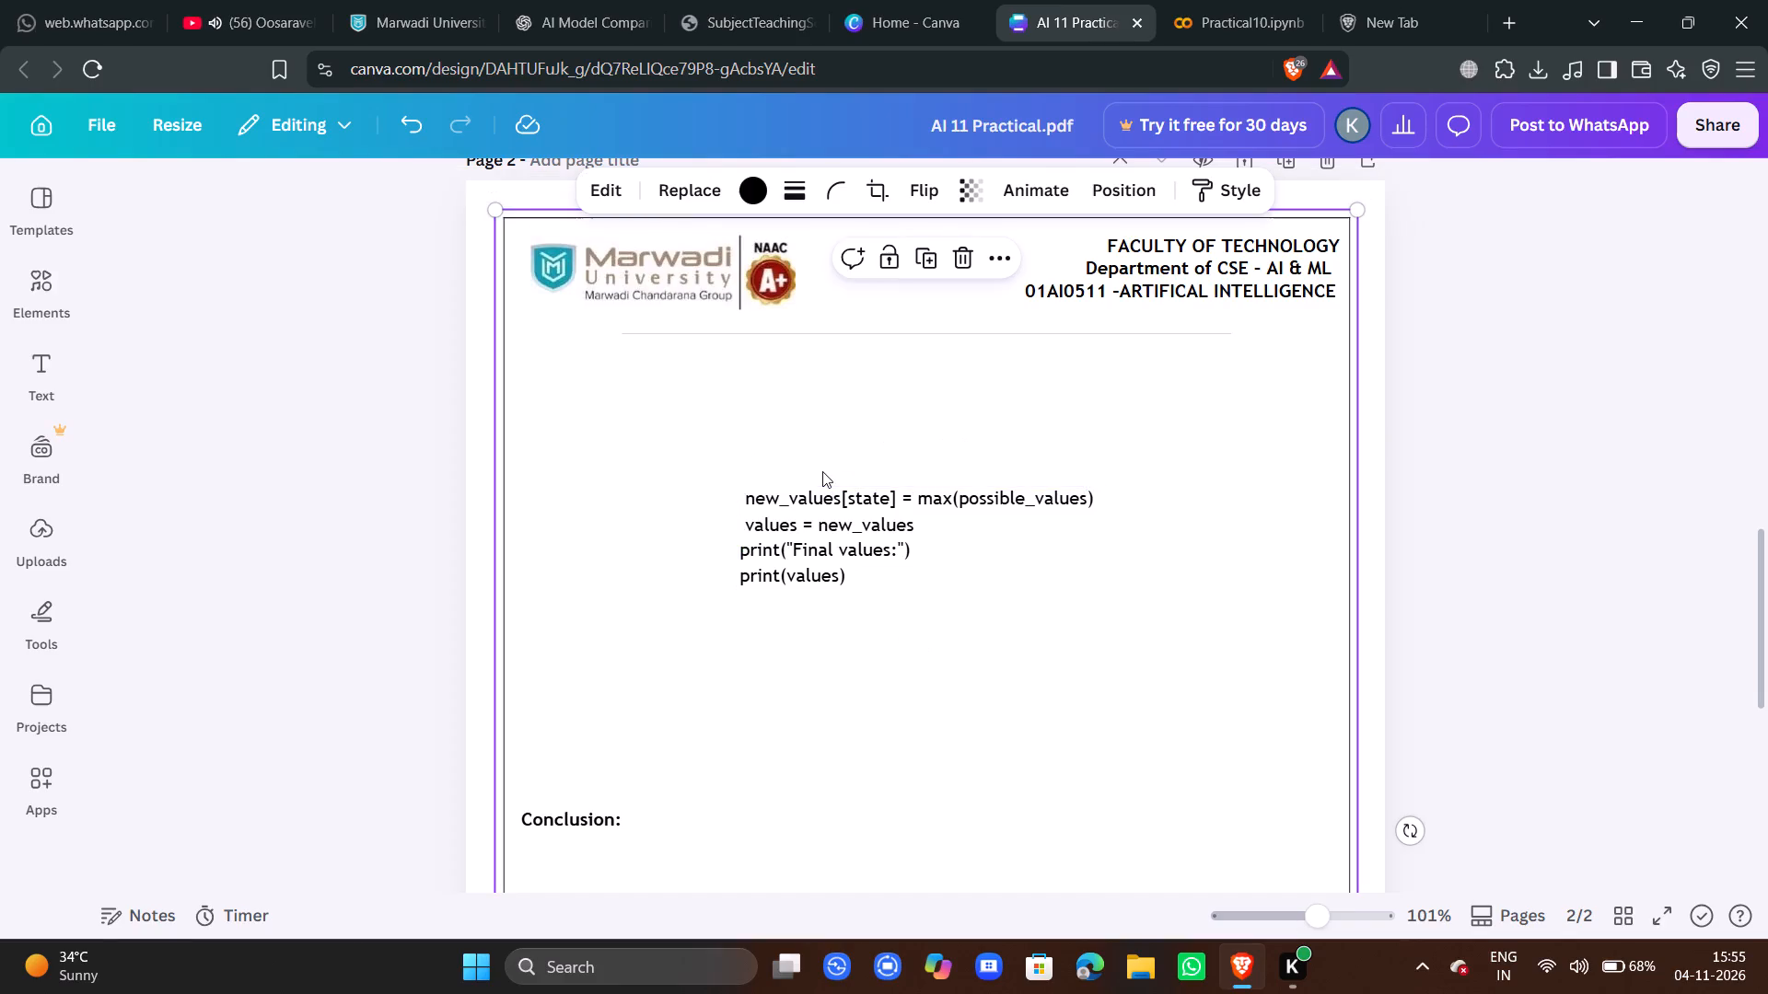
pyautogui.moveTo(959, 541); pyautogui.dragTo(811, 463)
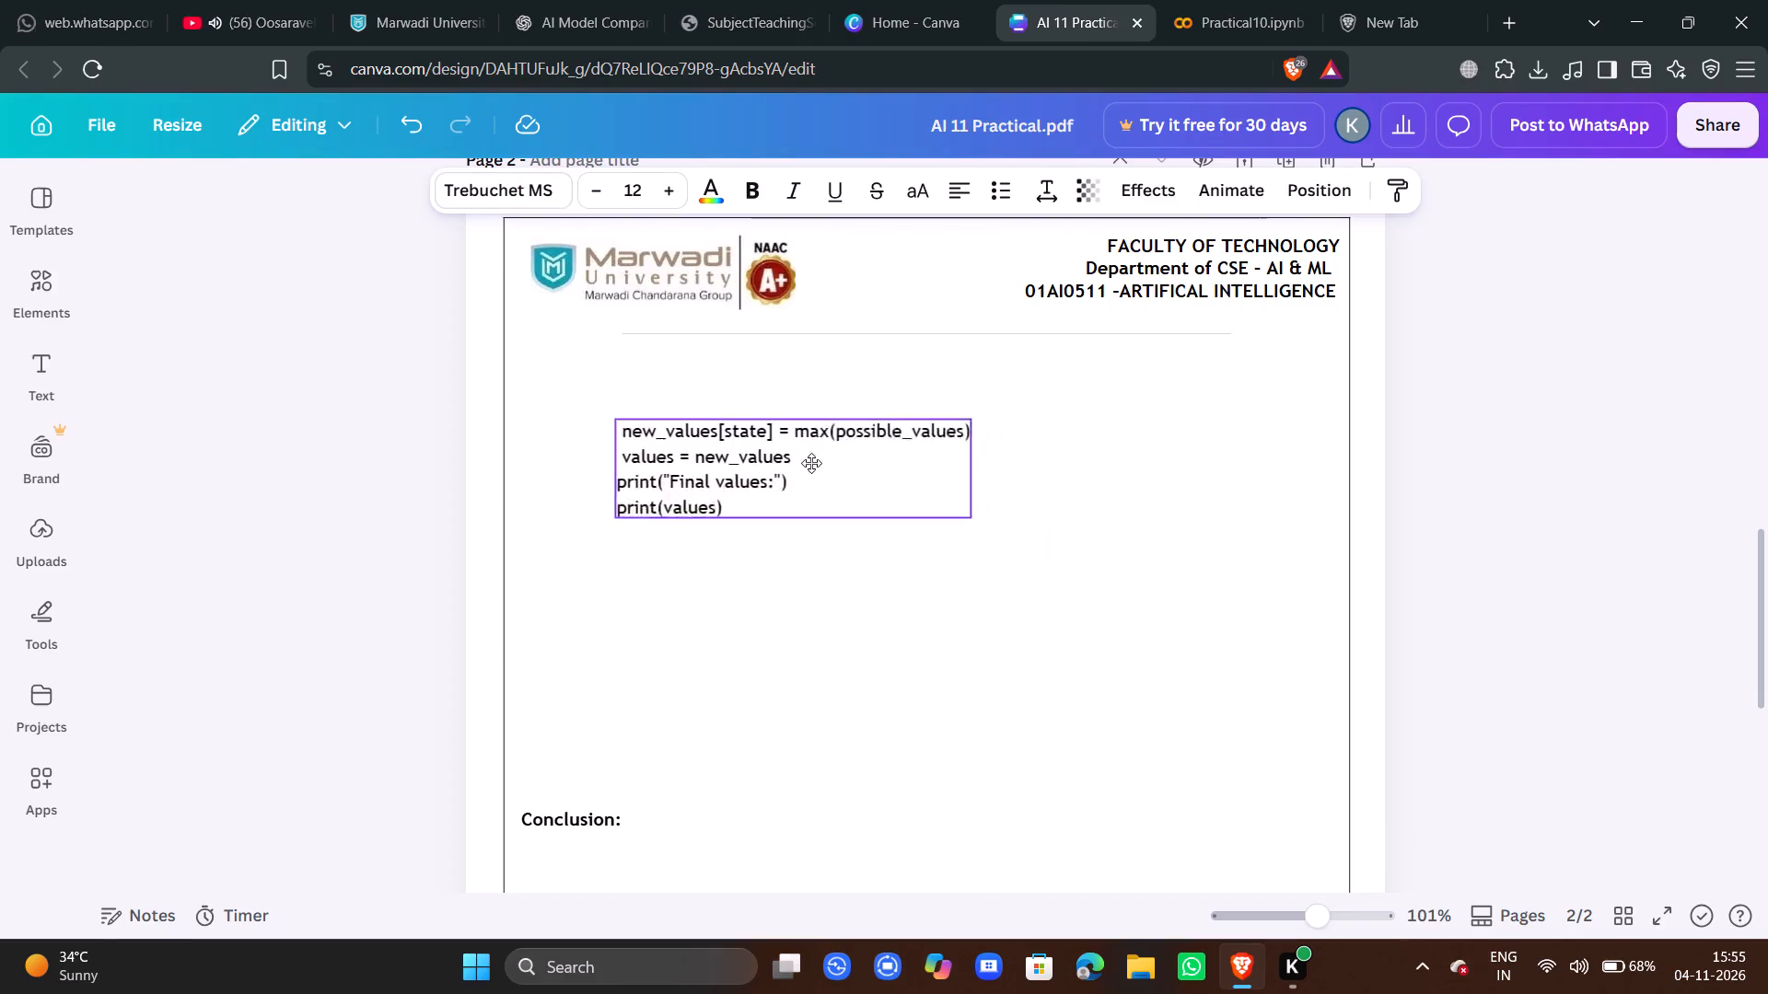
pyautogui.moveTo(811, 463); pyautogui.dragTo(773, 432)
pyautogui.click(855, 565)
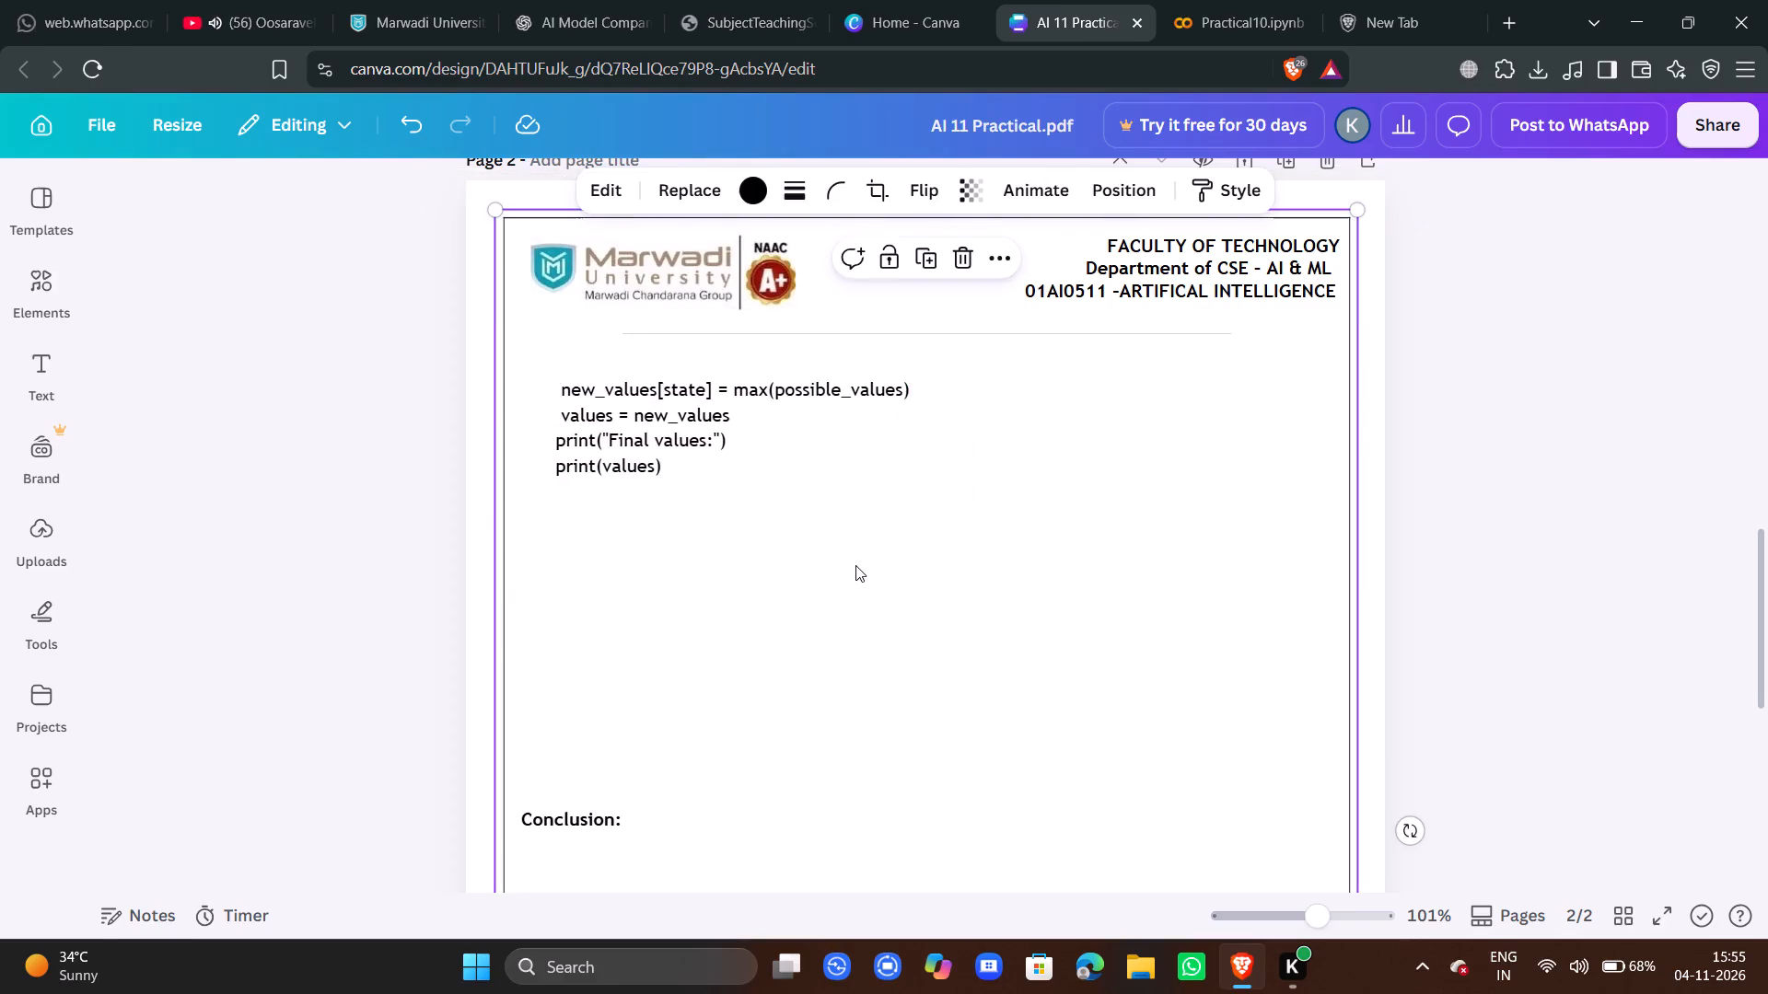
pyautogui.scroll(4, 855, 565)
pyautogui.scroll(-1, 855, 565)
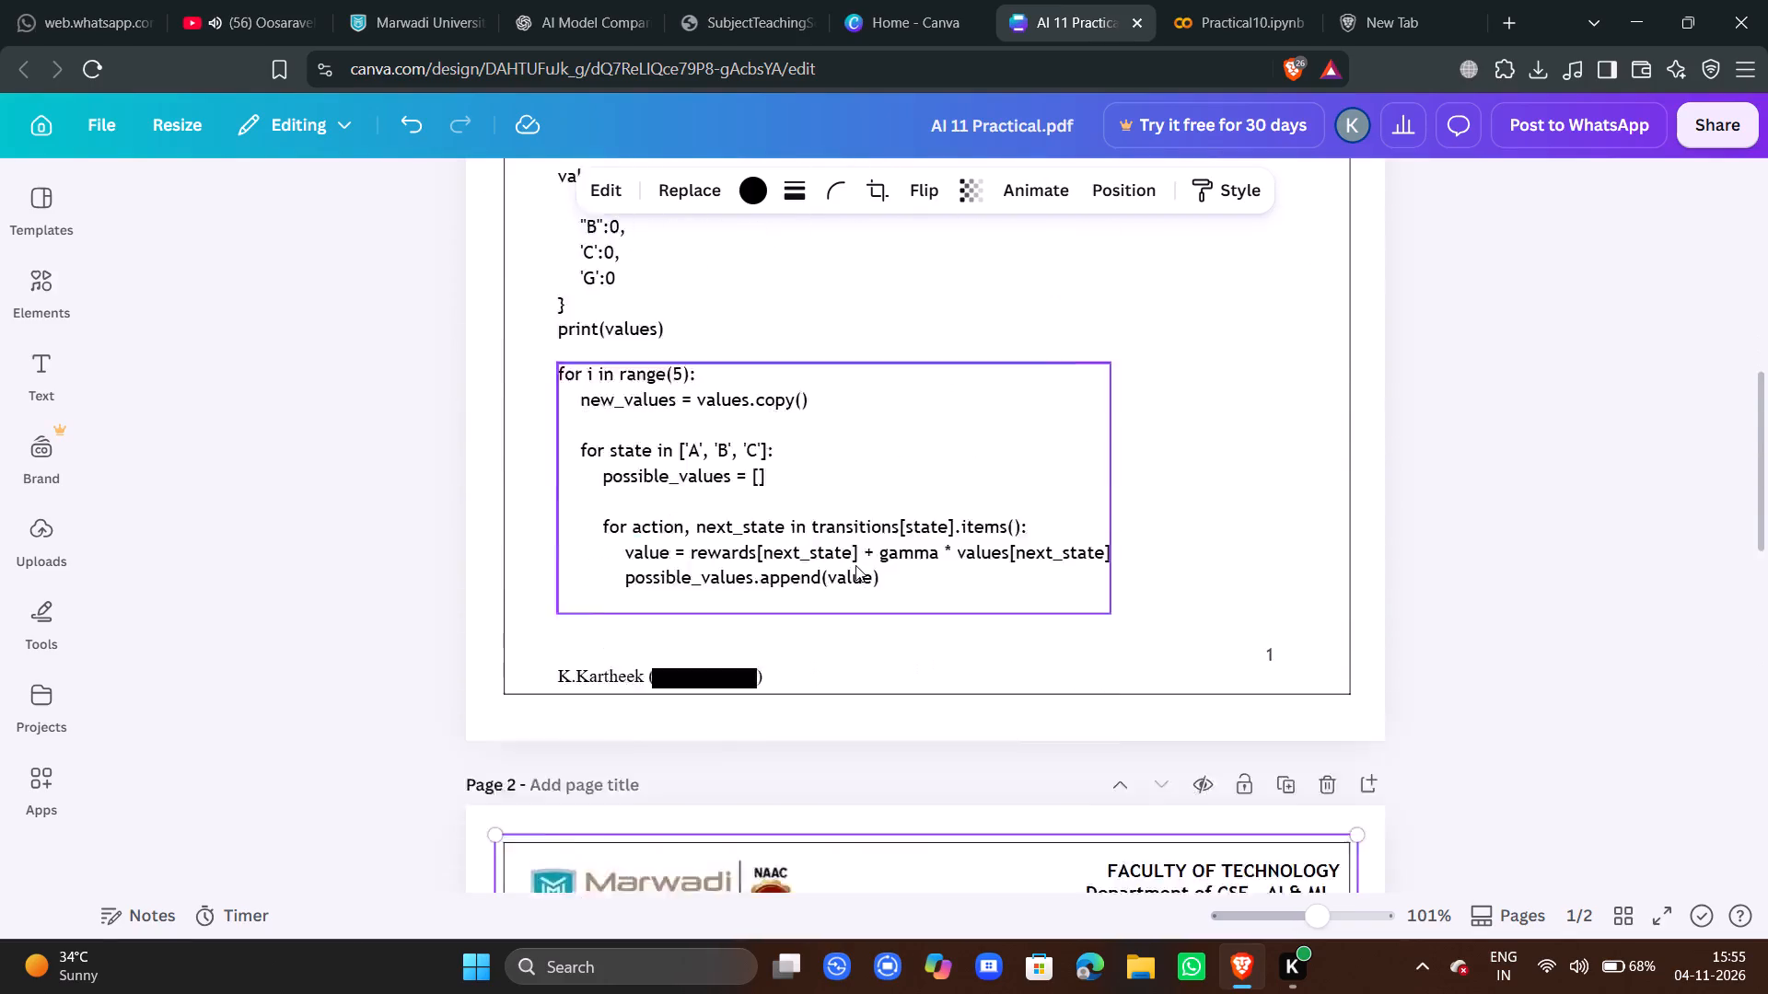
pyautogui.scroll(-1, 855, 565)
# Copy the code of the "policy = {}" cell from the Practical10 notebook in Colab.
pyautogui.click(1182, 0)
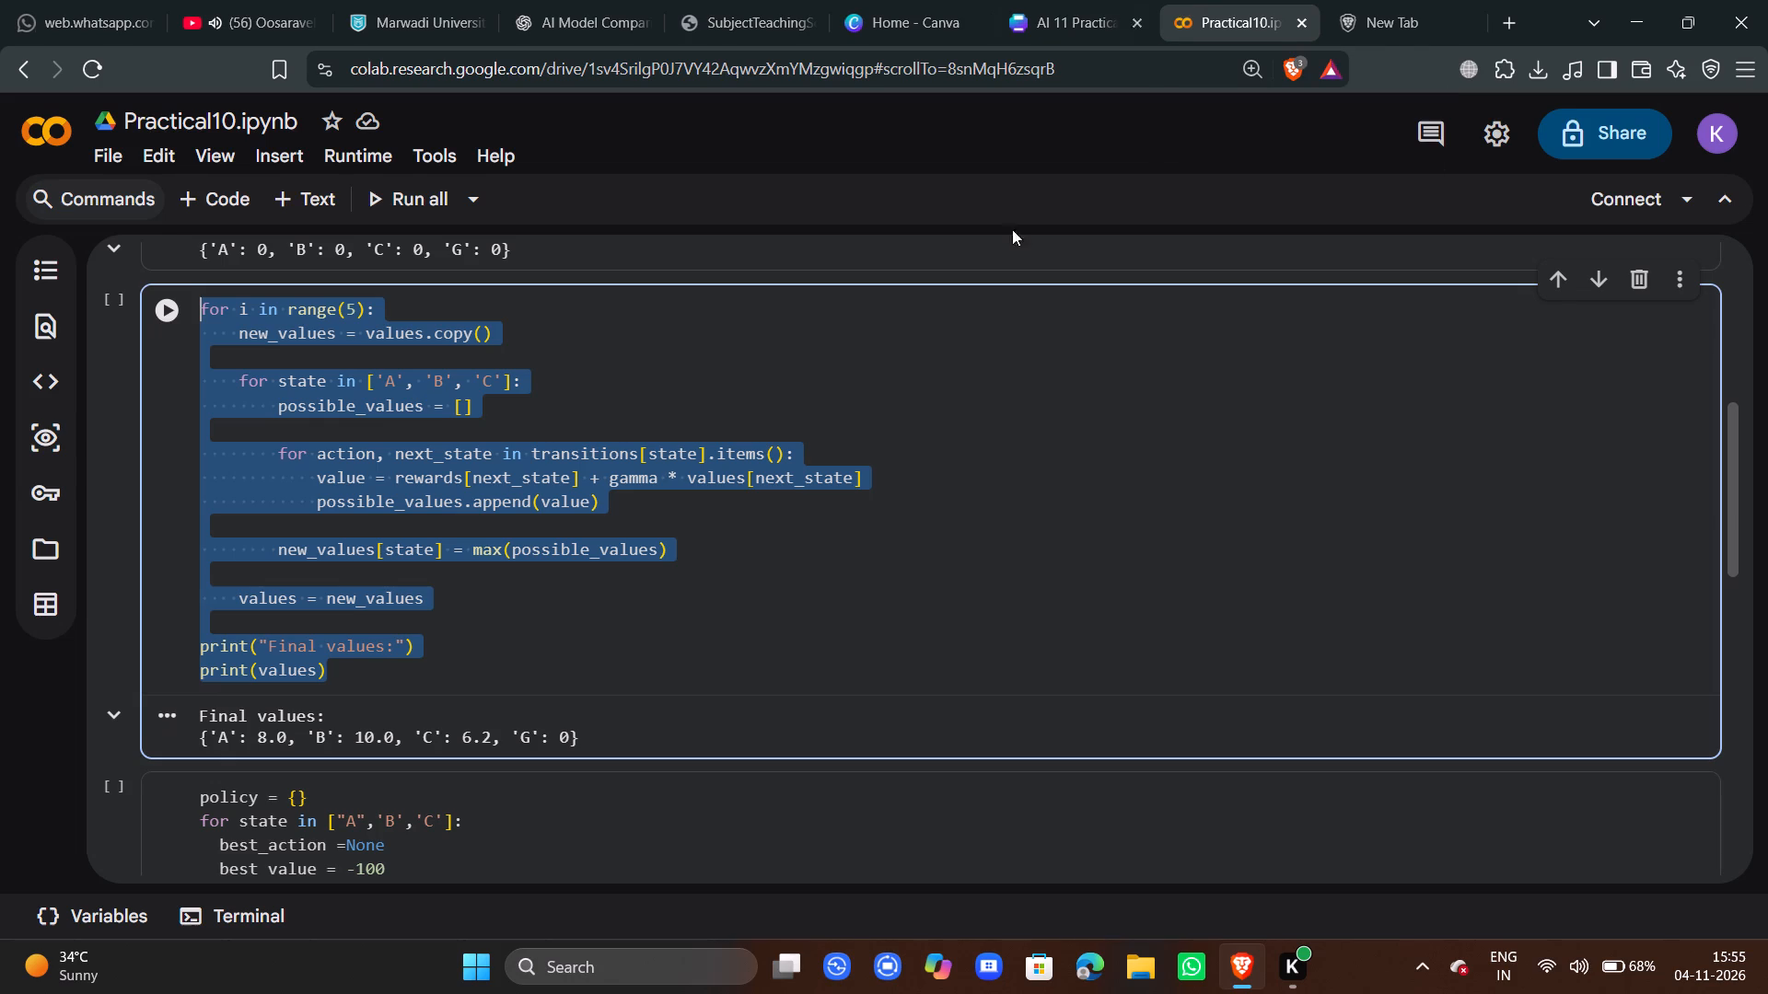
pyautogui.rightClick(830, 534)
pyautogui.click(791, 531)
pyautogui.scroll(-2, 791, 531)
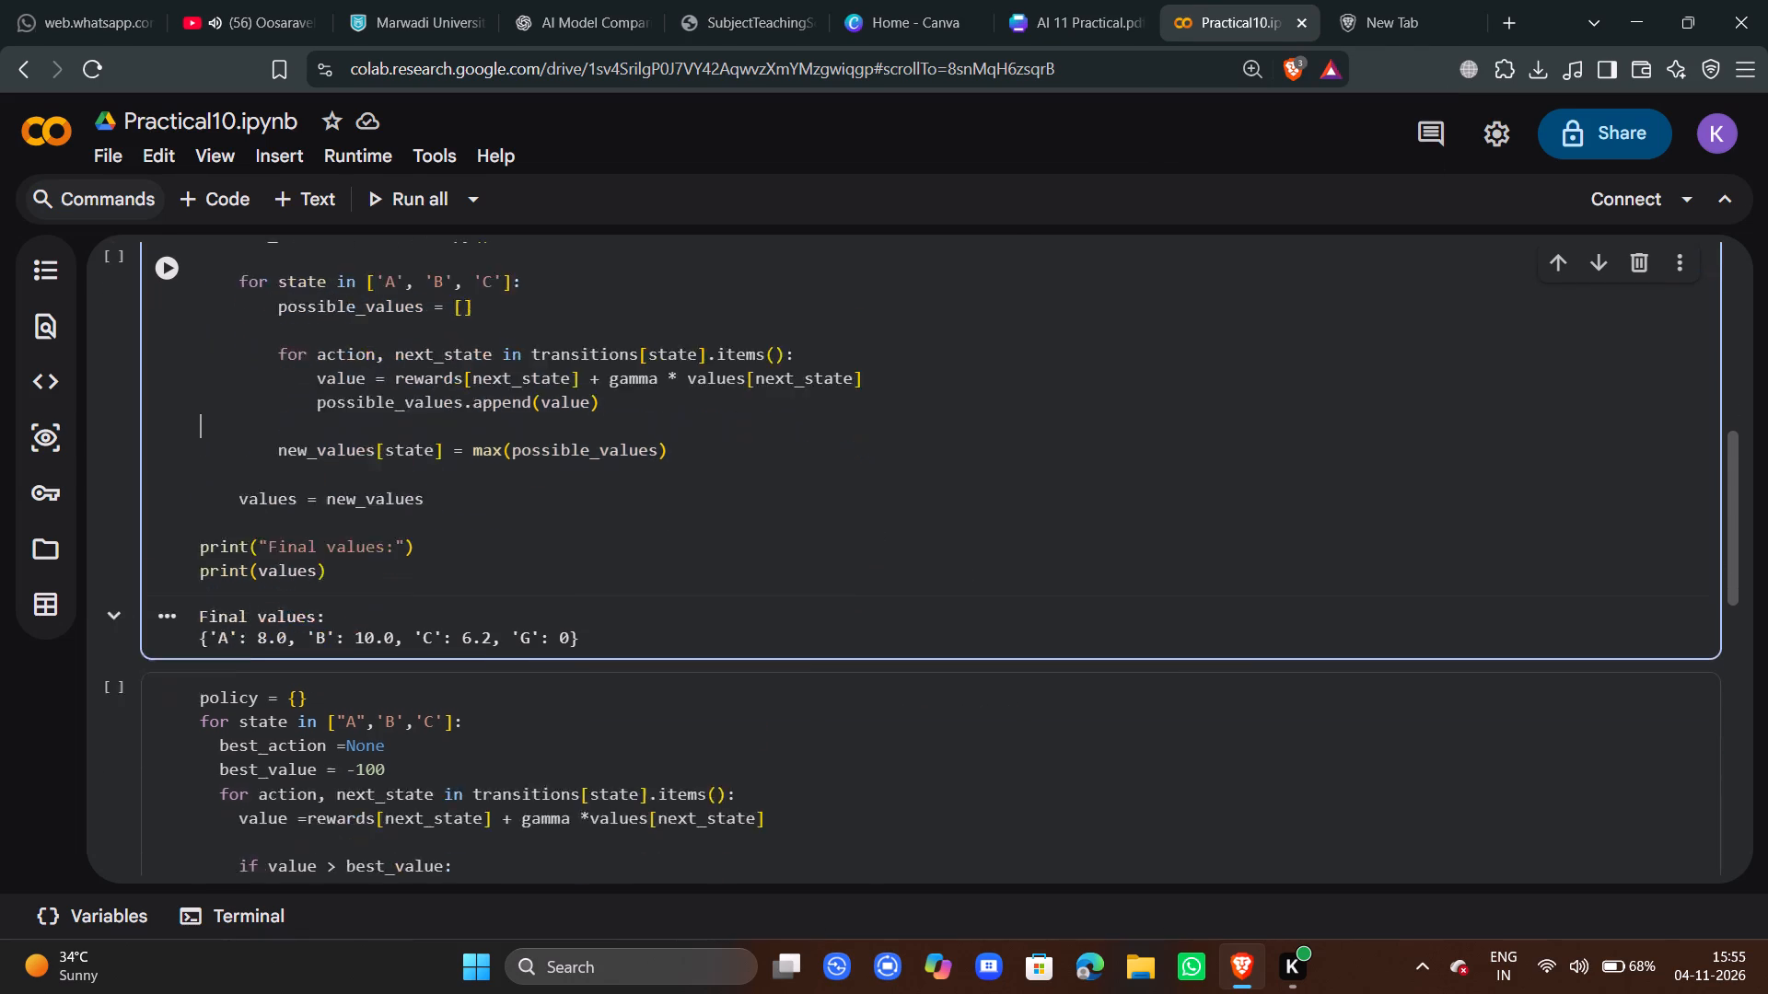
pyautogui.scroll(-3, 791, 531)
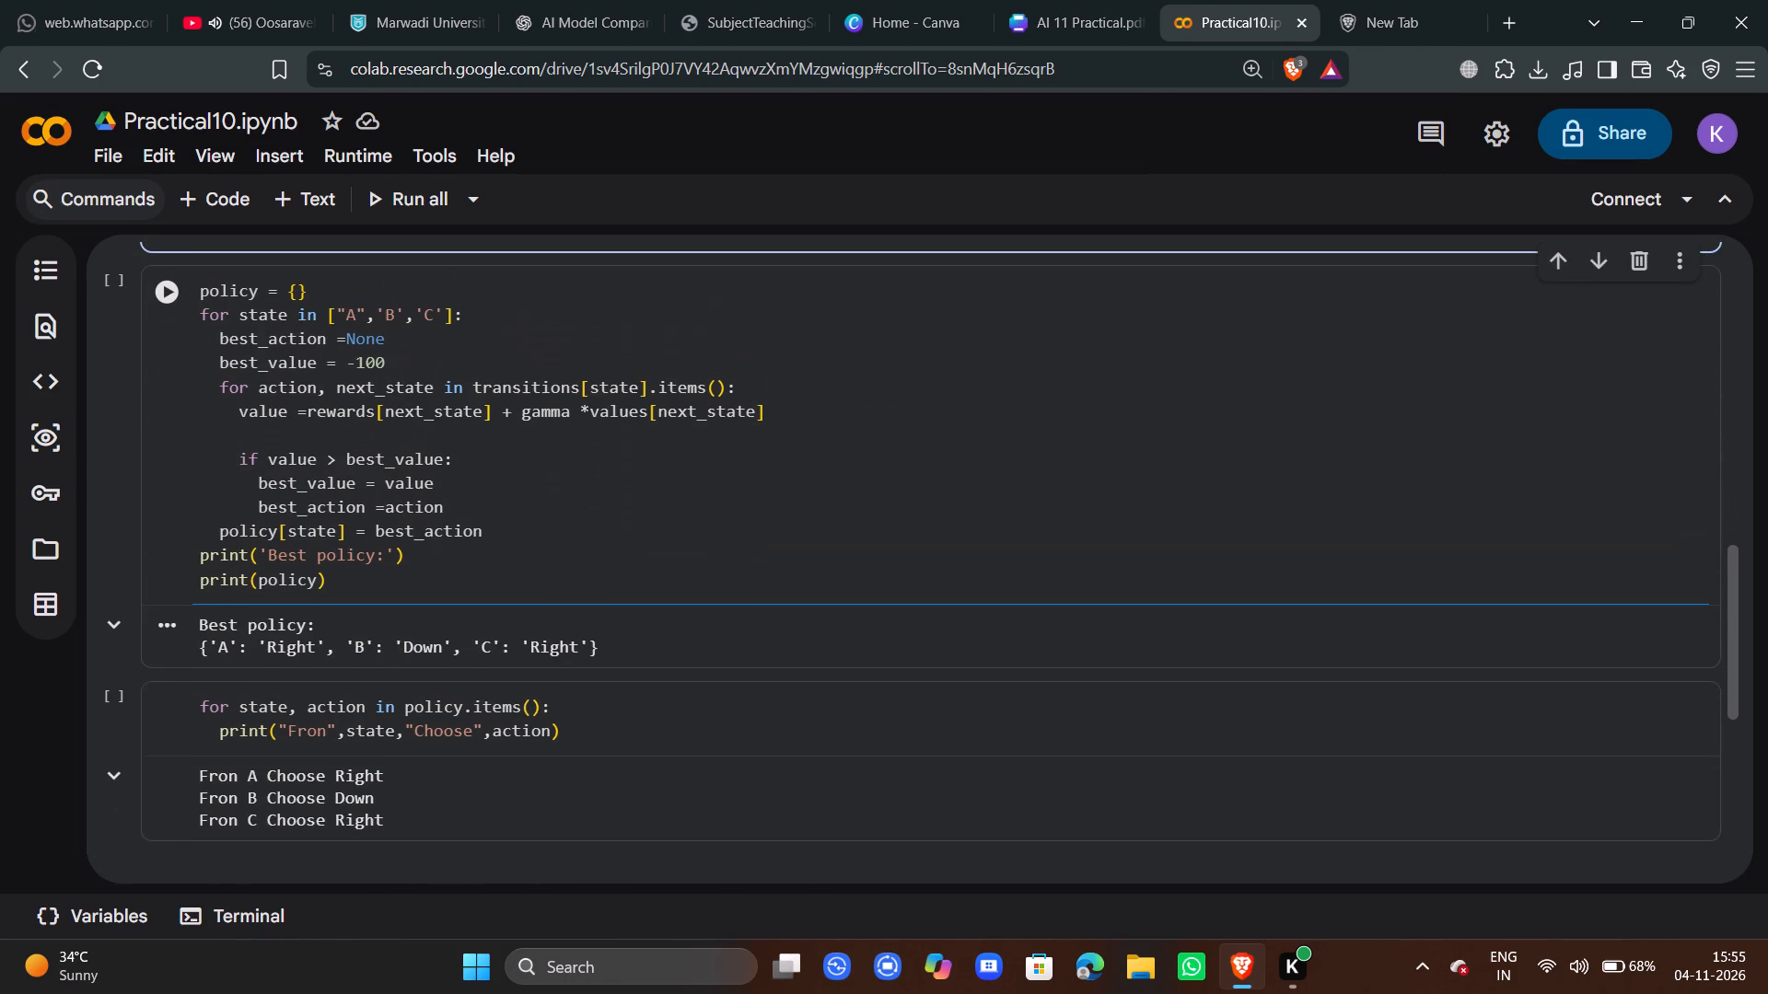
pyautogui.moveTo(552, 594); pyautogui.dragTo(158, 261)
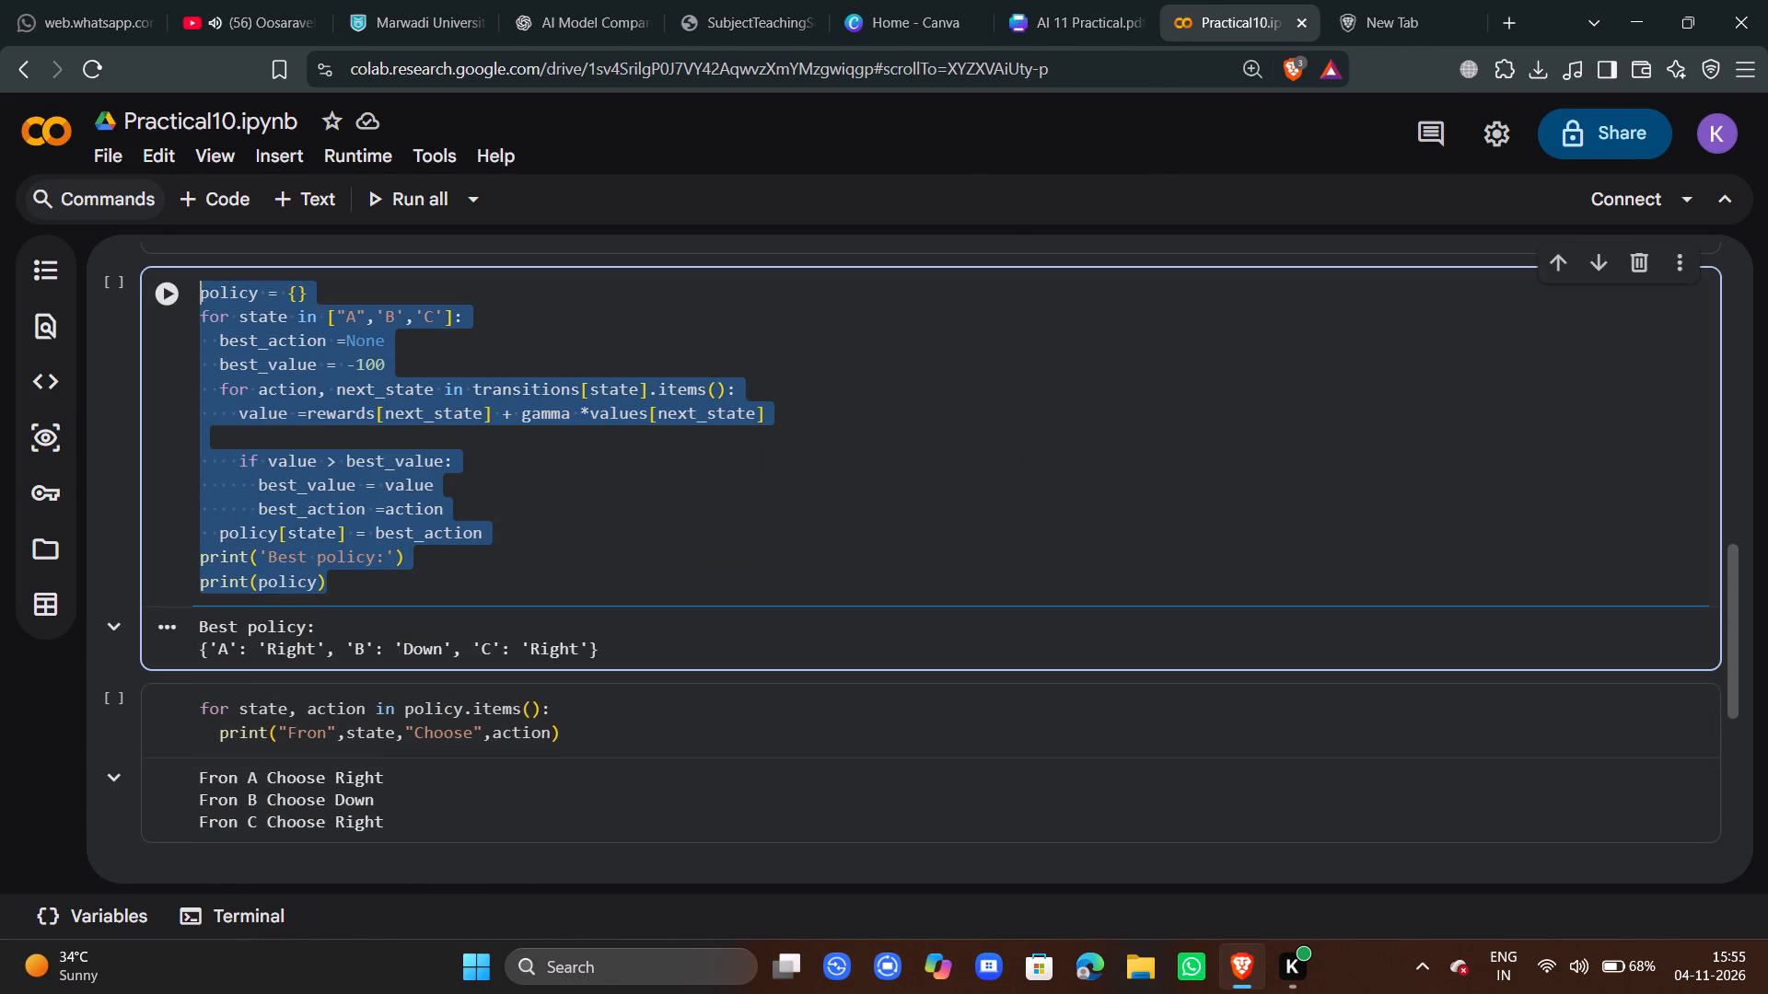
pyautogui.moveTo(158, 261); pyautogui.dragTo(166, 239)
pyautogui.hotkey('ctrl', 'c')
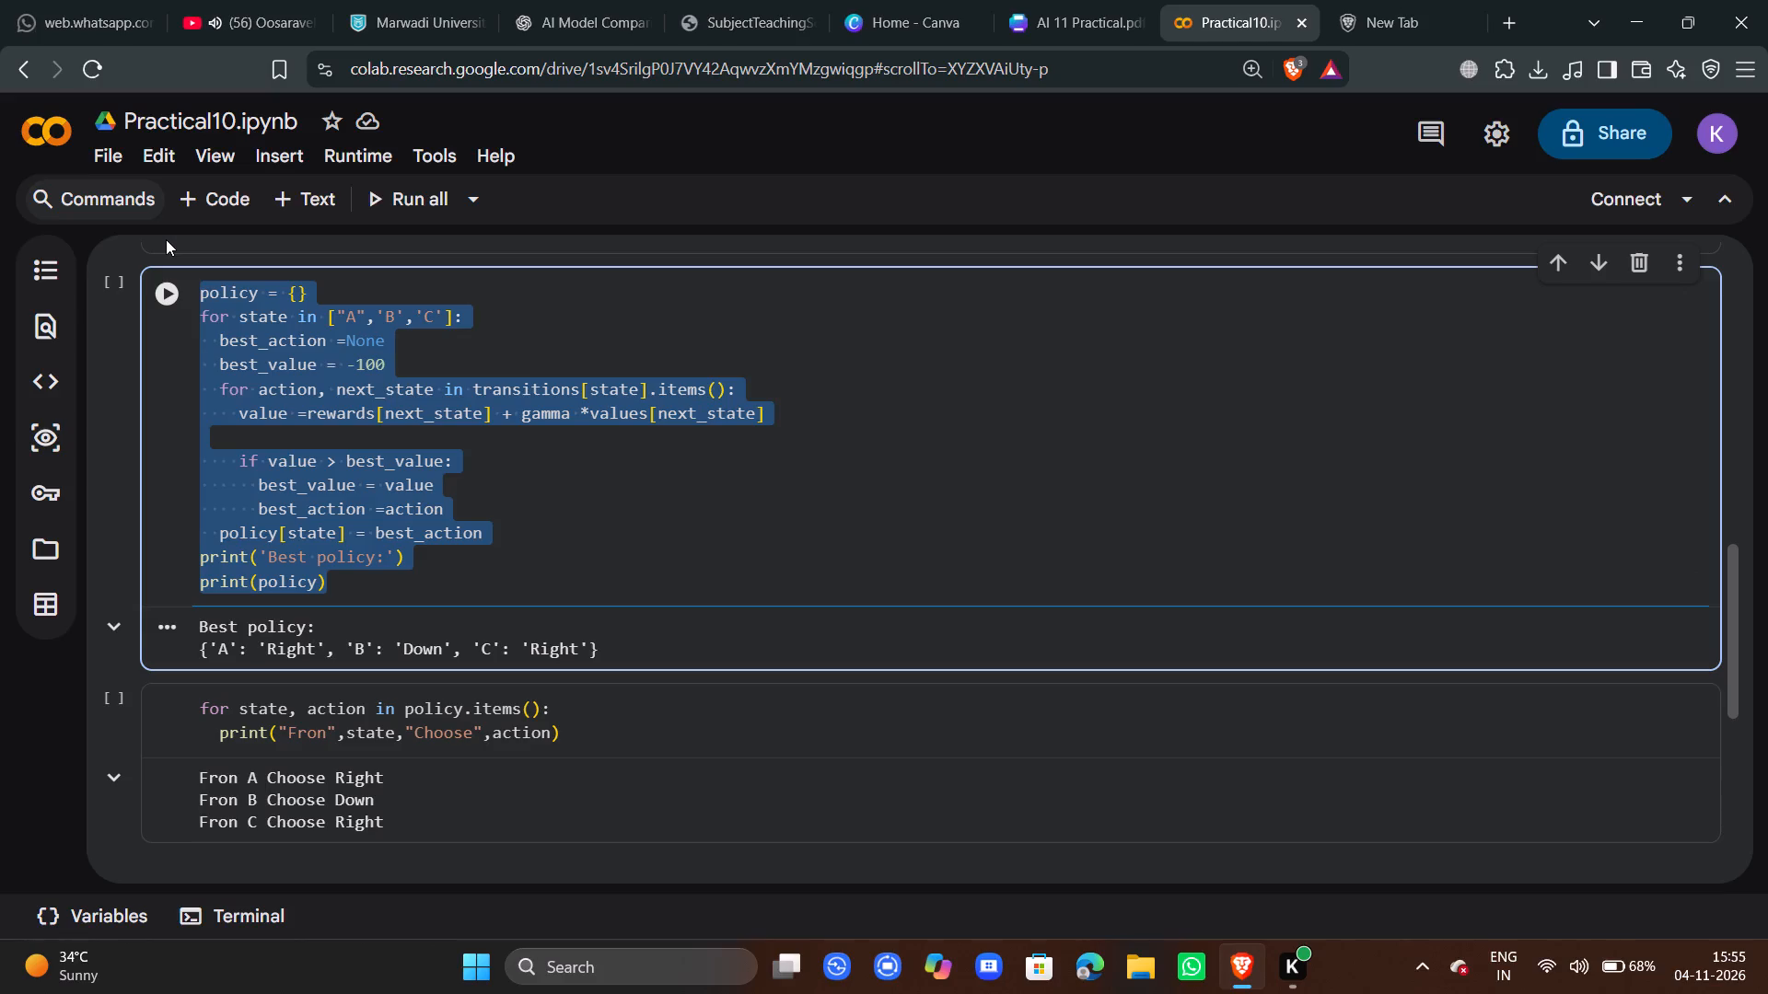
# In the Canva report, move the "Conclusion:" heading further down page 2 to make room for the policy code.
pyautogui.click(1028, 0)
pyautogui.scroll(-4, 773, 665)
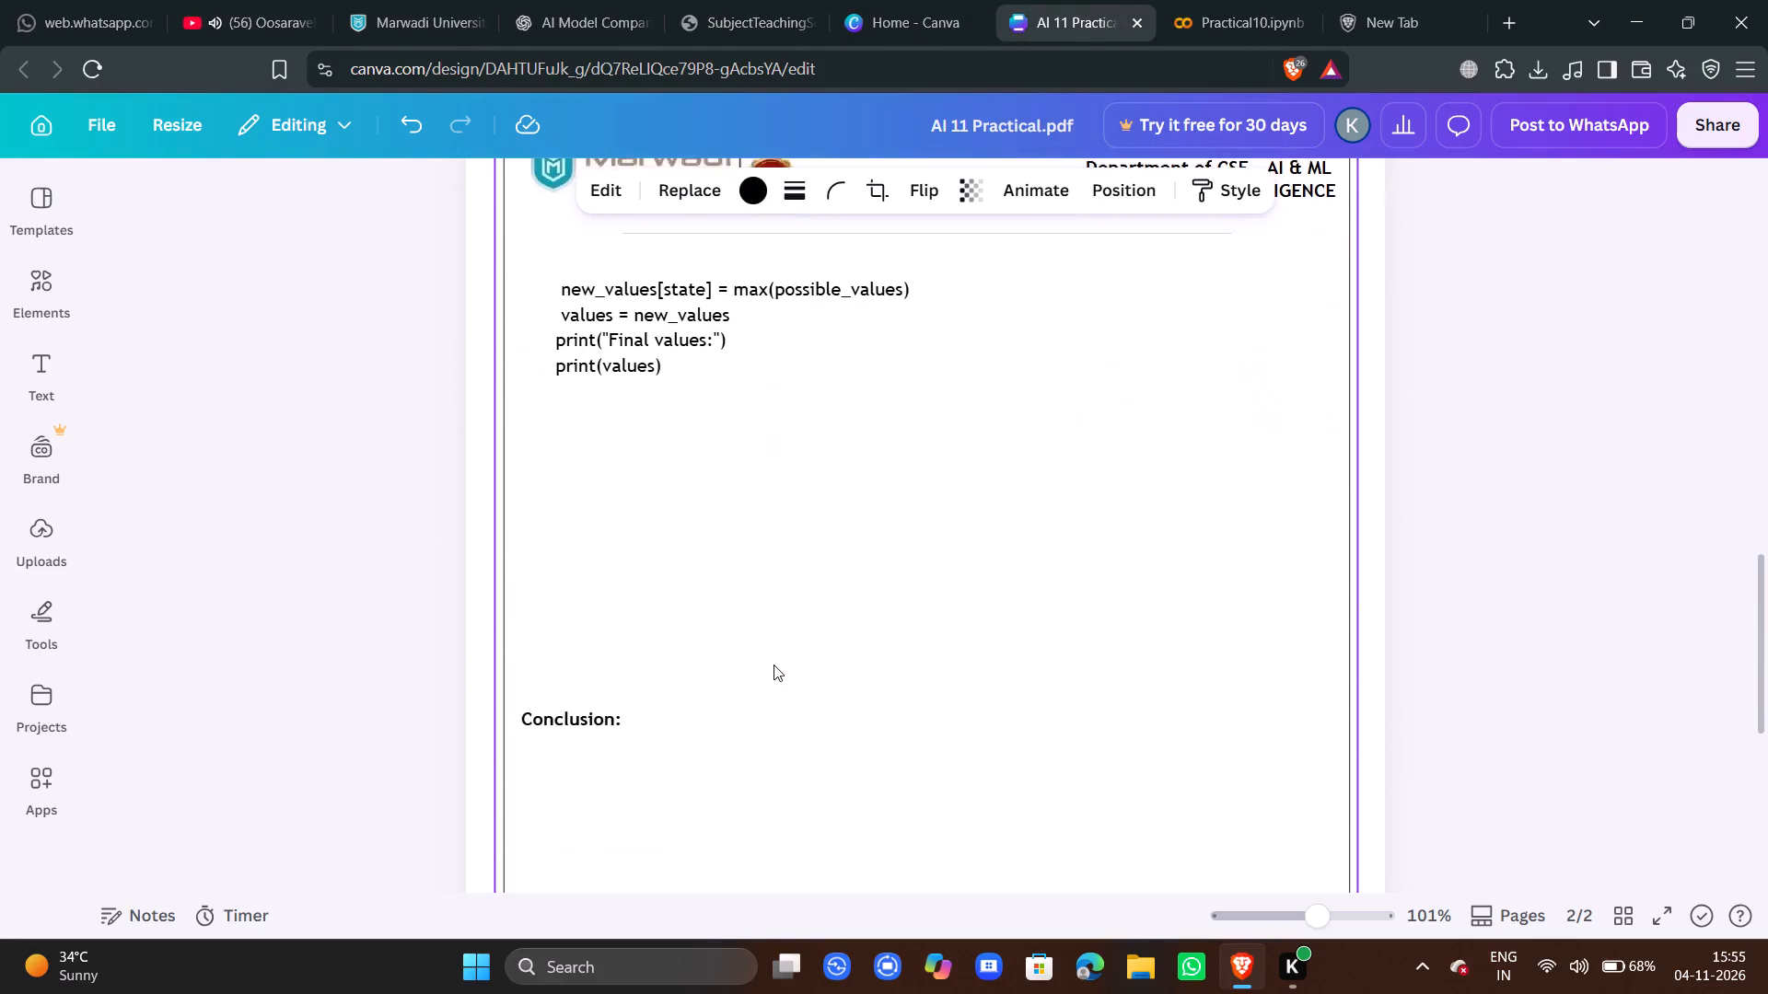
pyautogui.moveTo(629, 705); pyautogui.dragTo(638, 982)
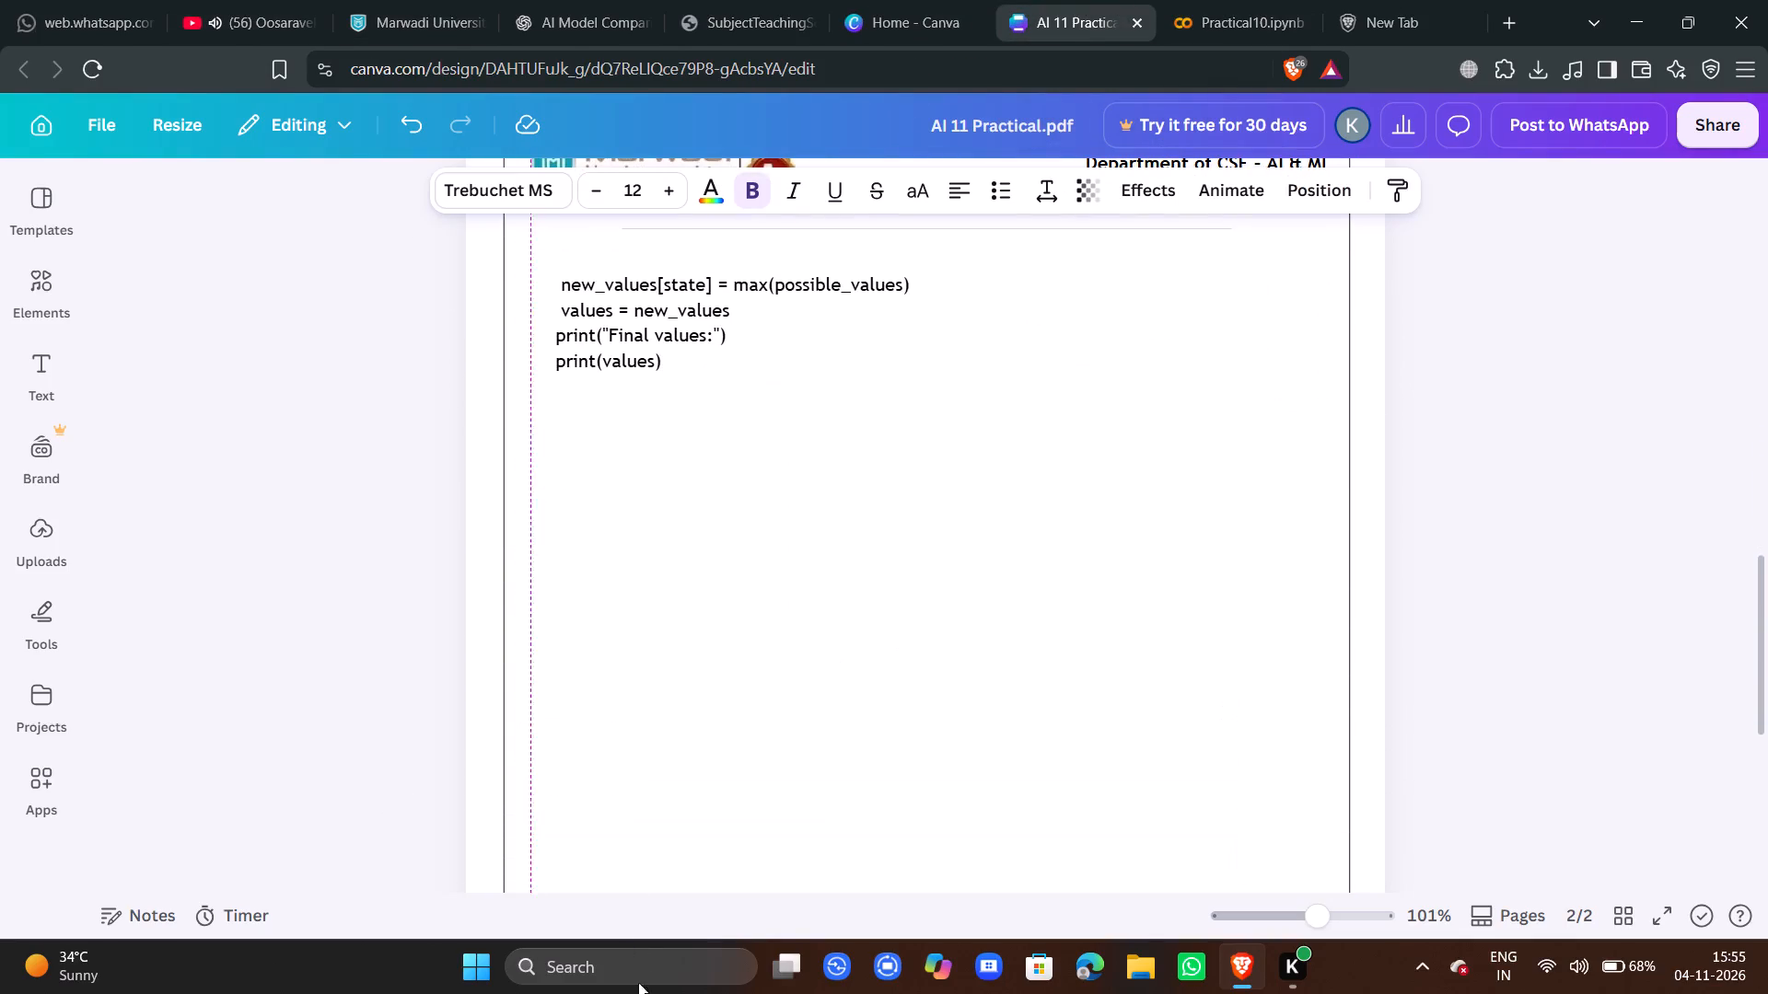
pyautogui.moveTo(638, 982); pyautogui.dragTo(639, 867)
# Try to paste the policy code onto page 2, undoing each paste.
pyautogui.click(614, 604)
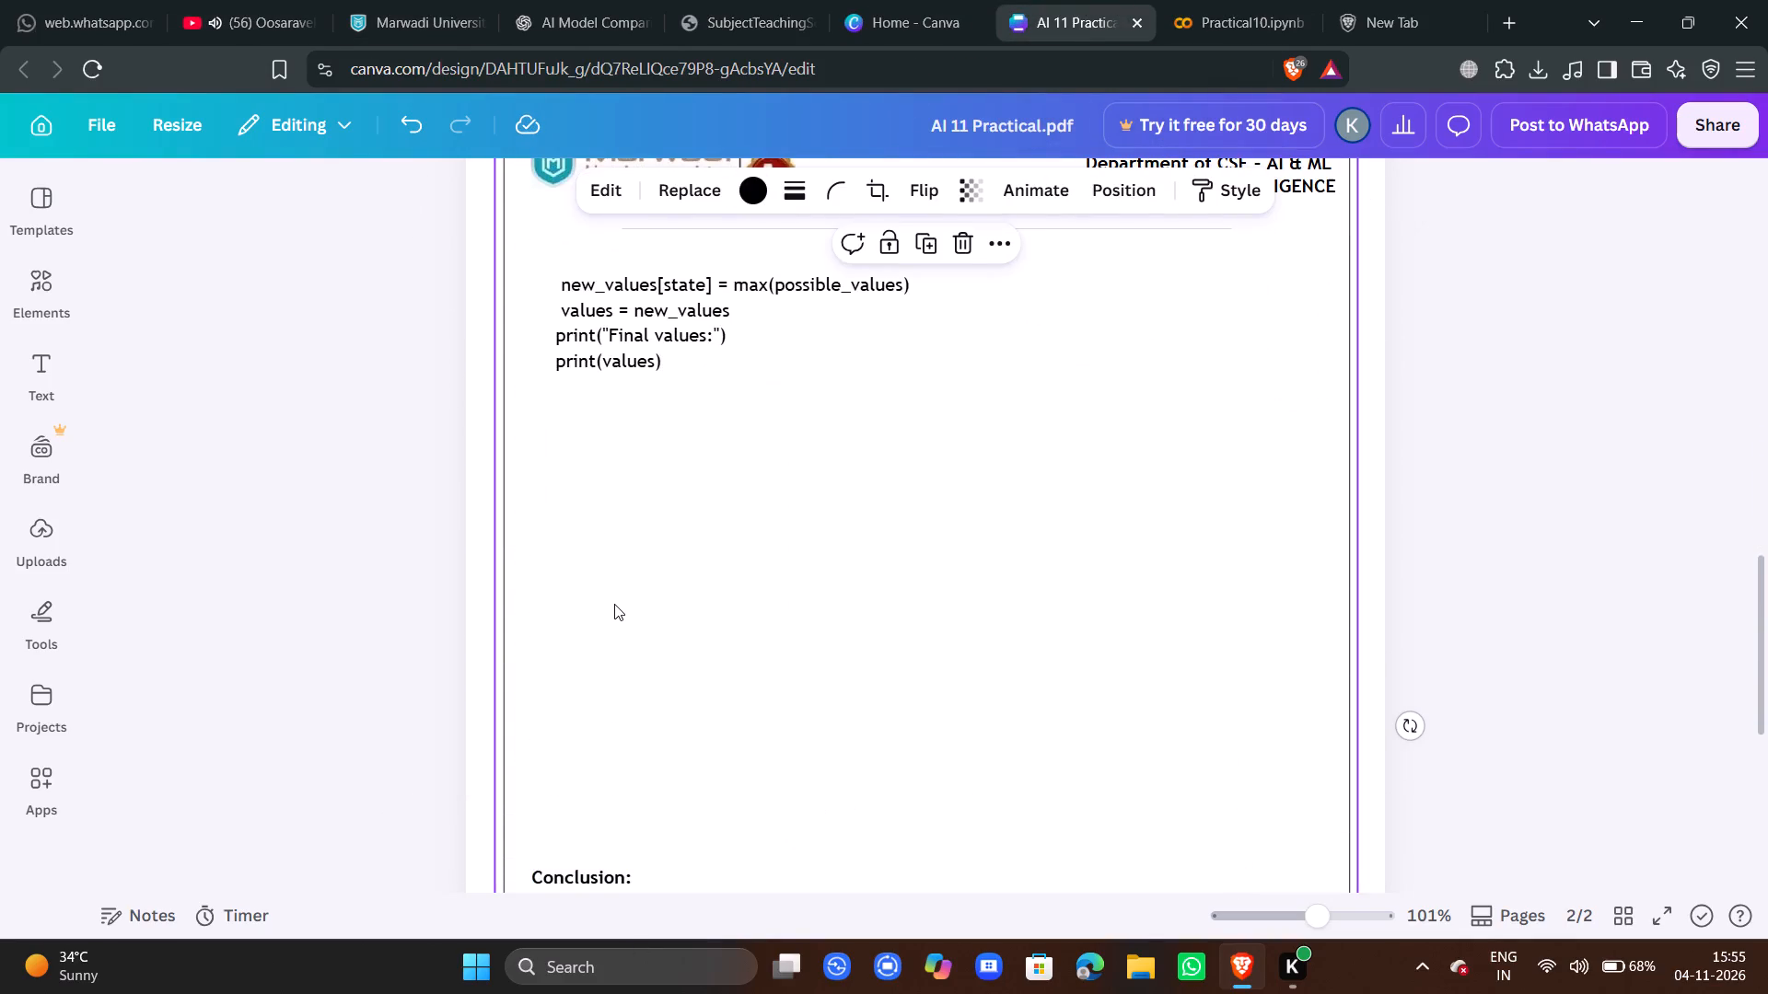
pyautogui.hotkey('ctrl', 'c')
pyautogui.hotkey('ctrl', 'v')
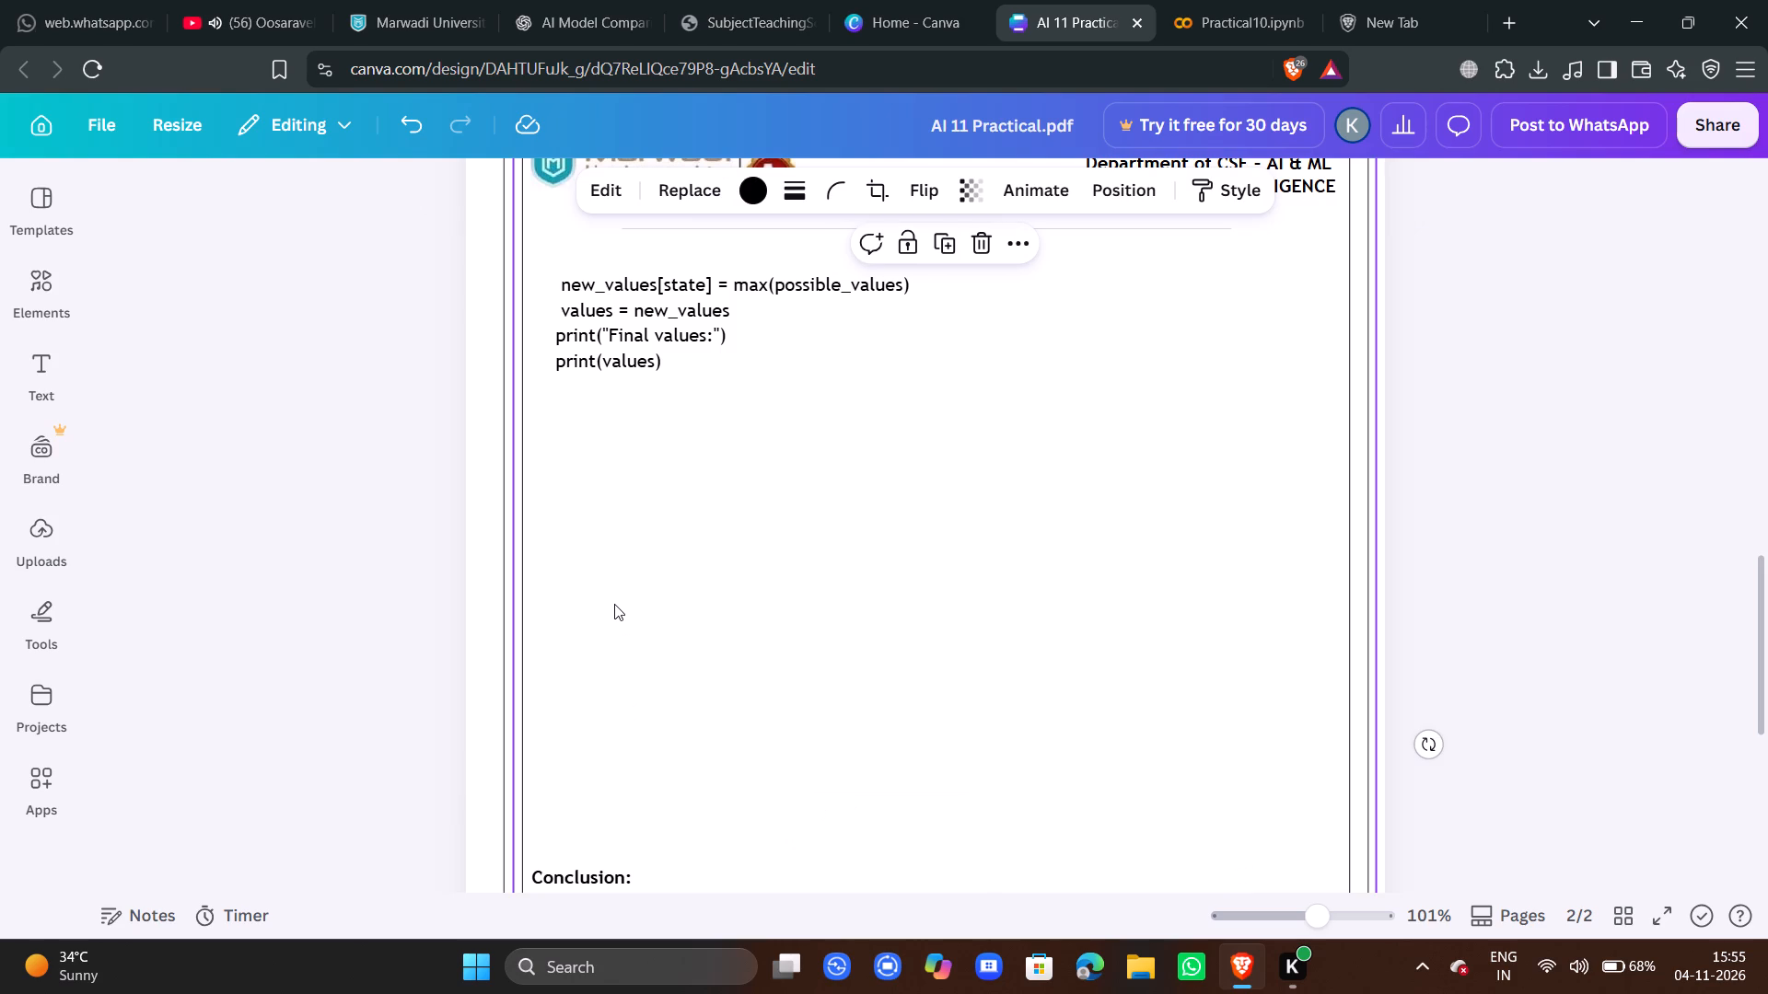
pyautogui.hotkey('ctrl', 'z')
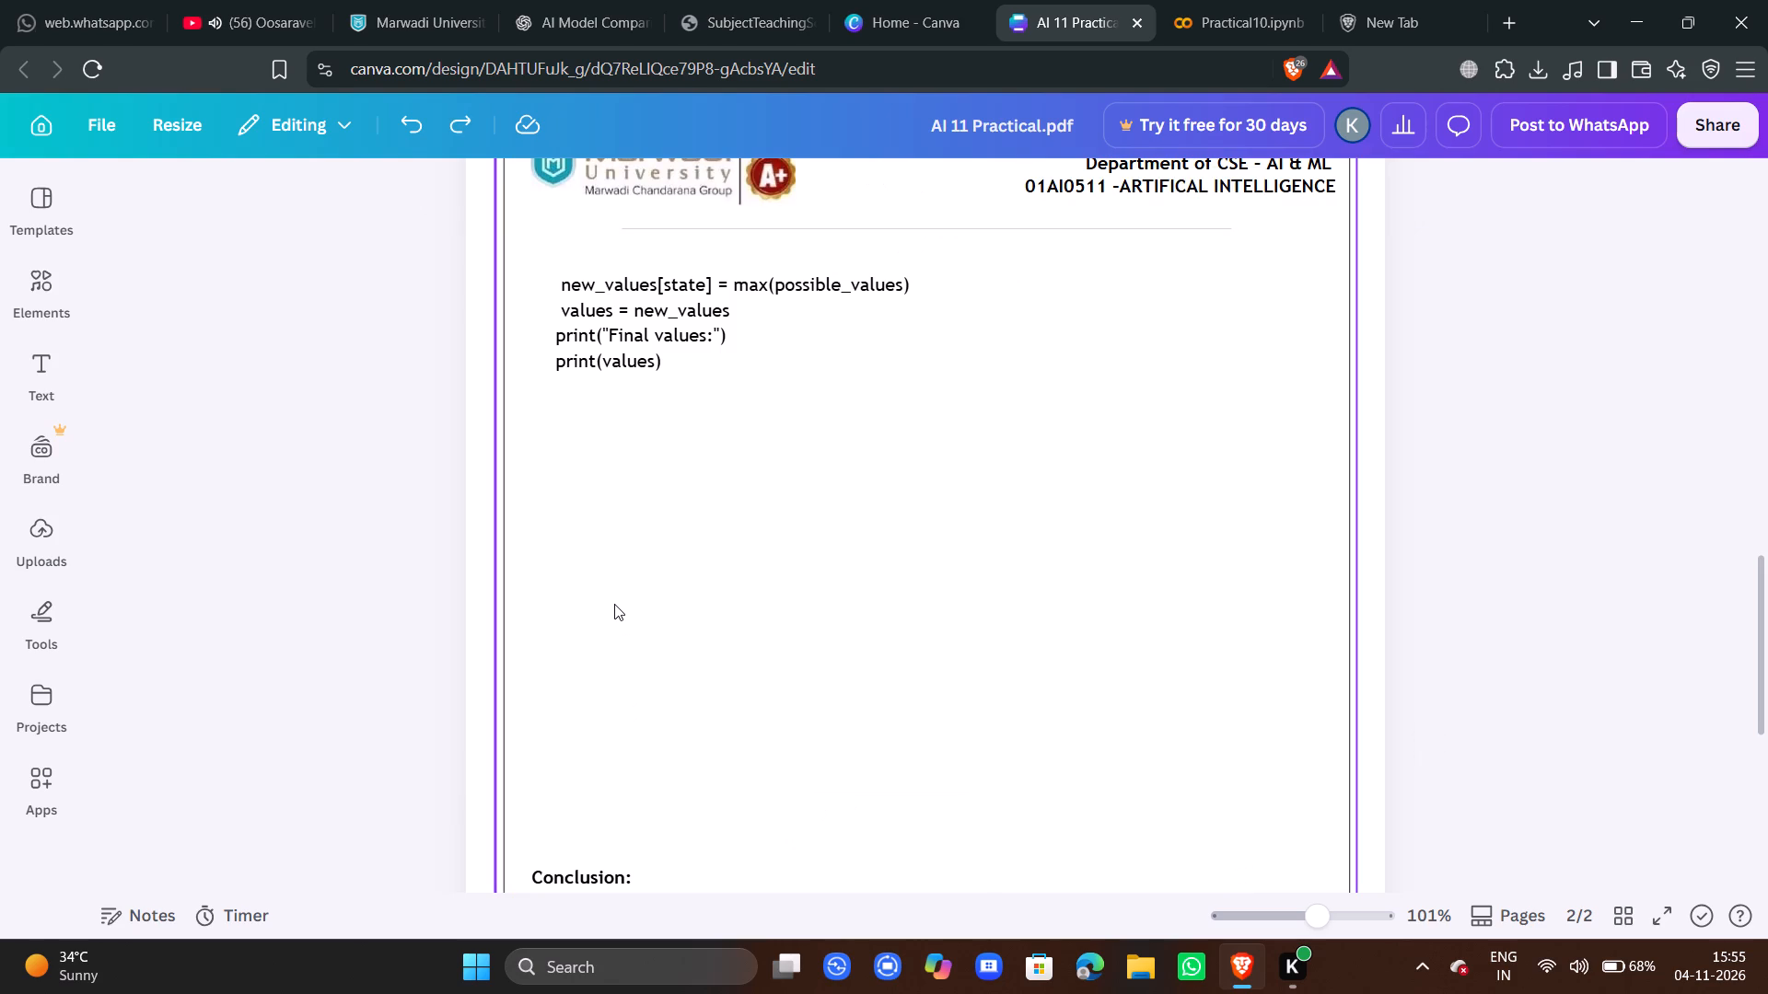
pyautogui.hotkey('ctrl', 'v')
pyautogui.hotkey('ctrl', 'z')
# Copy the Colab cell from "policy = {}" through "print(policy)" and paste it onto page 2 in Canva as left-aligned text.
pyautogui.click(1223, 0)
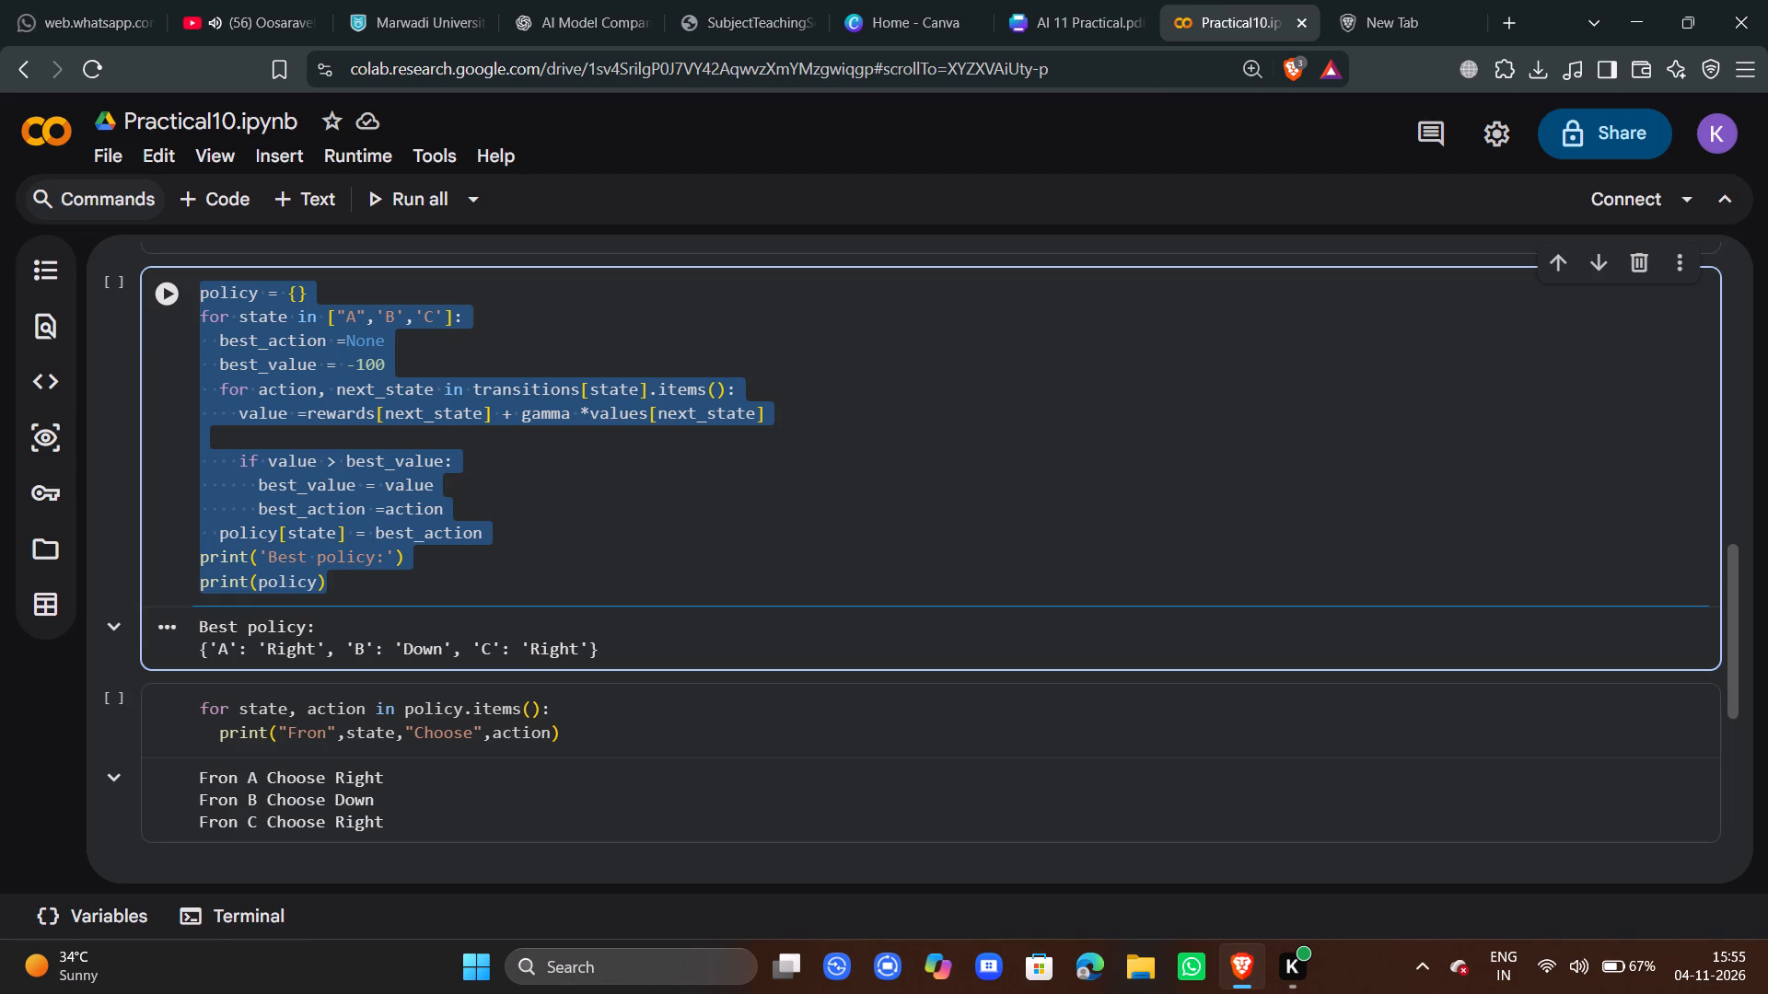
pyautogui.click(463, 580)
pyautogui.moveTo(455, 587); pyautogui.dragTo(99, 264)
pyautogui.hotkey('ctrl', 'c')
pyautogui.click(1087, 0)
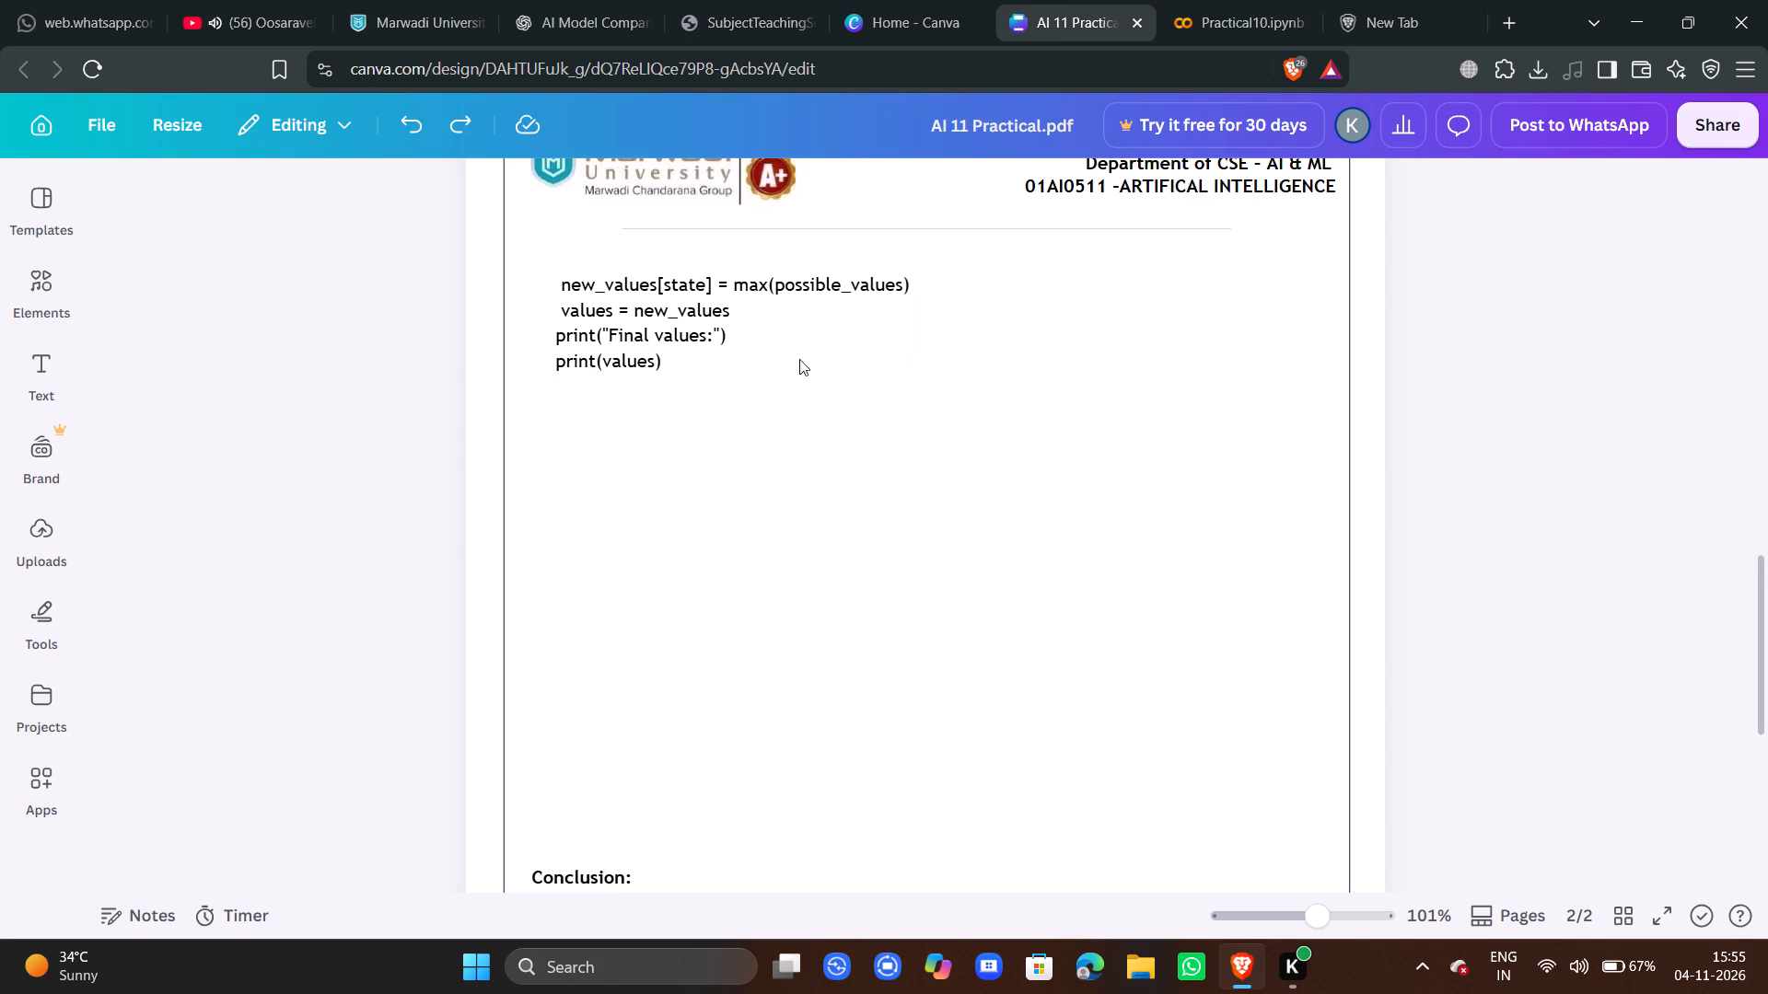
pyautogui.click(761, 436)
pyautogui.hotkey('ctrl', 'v')
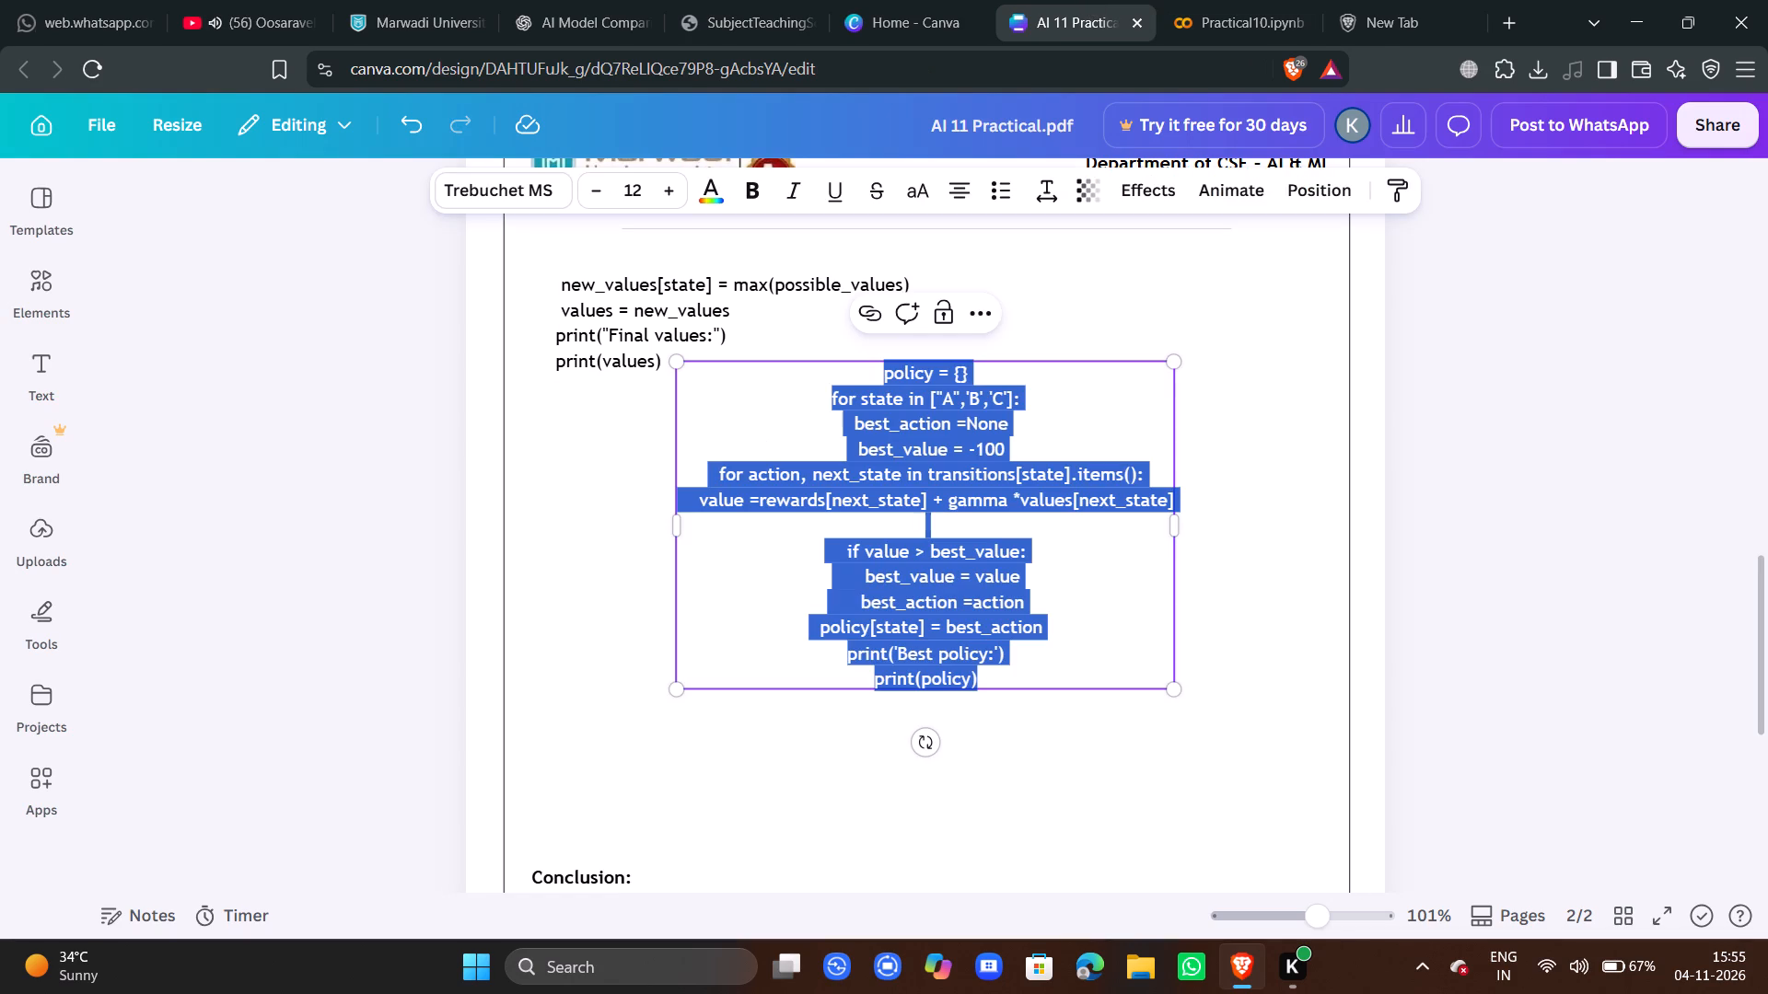
pyautogui.click(955, 201)
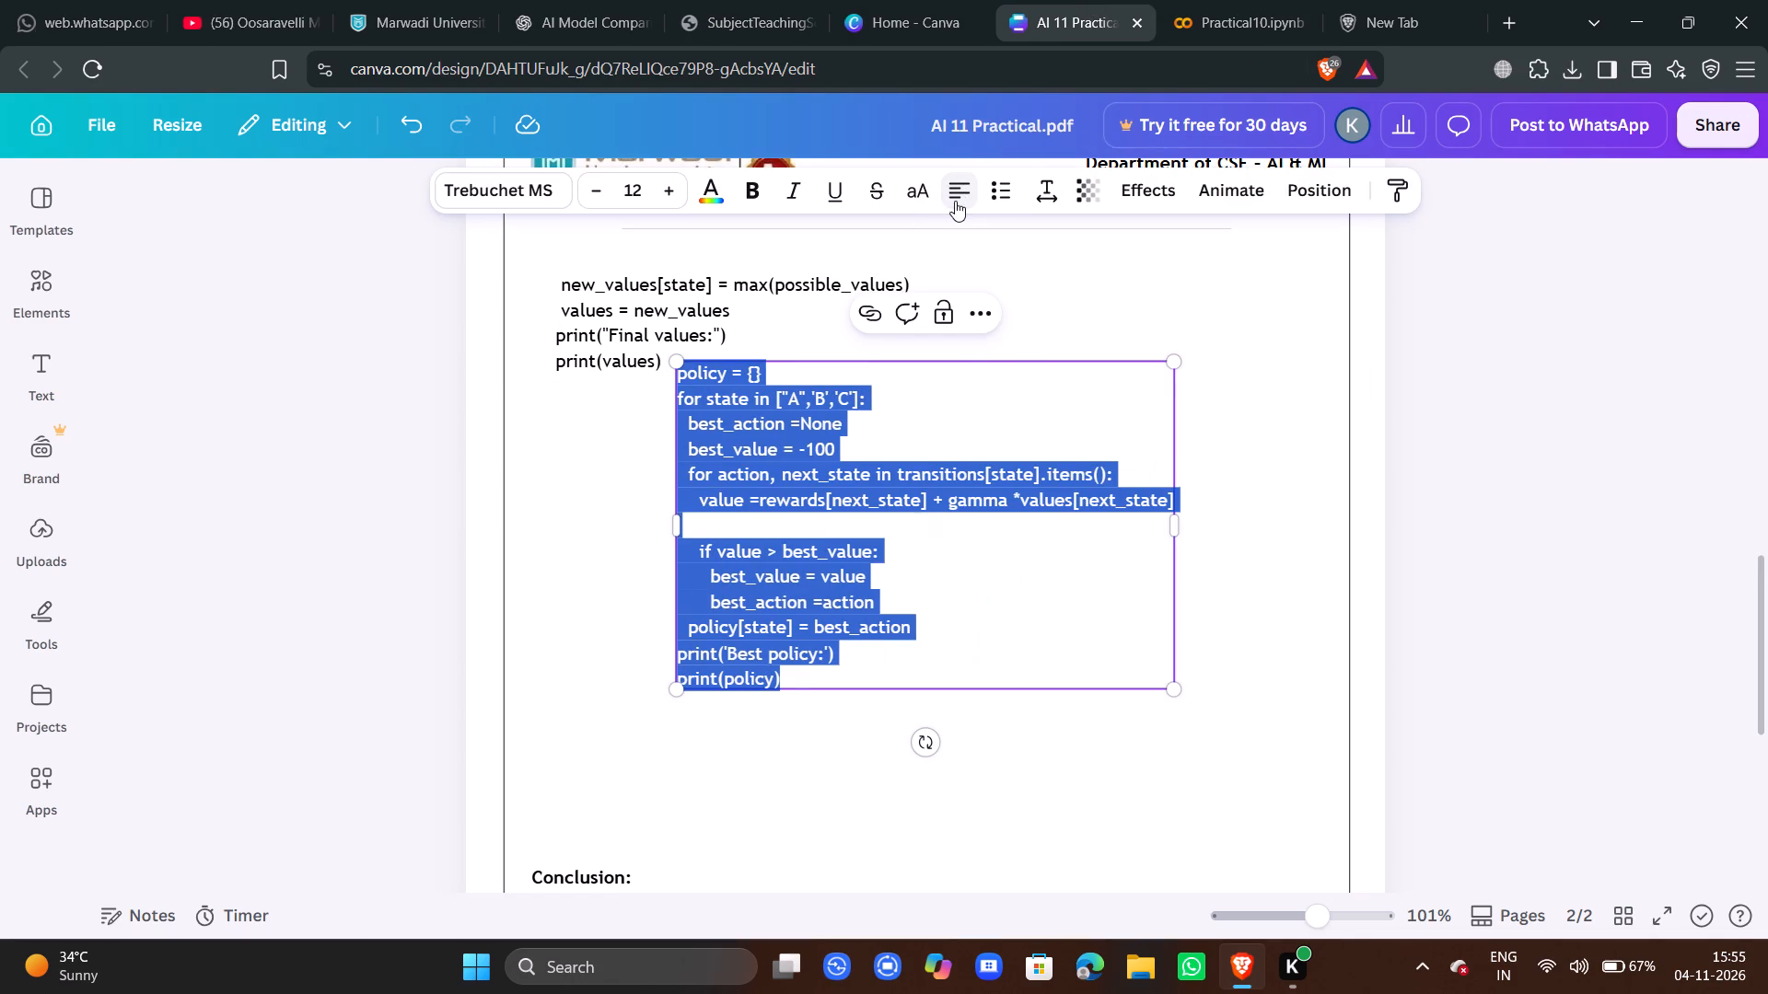
# Move the policy code block beneath the "print(values)" line on page 2, with its left edge aligned to the code above.
pyautogui.click(991, 584)
pyautogui.moveTo(991, 584); pyautogui.dragTo(931, 663)
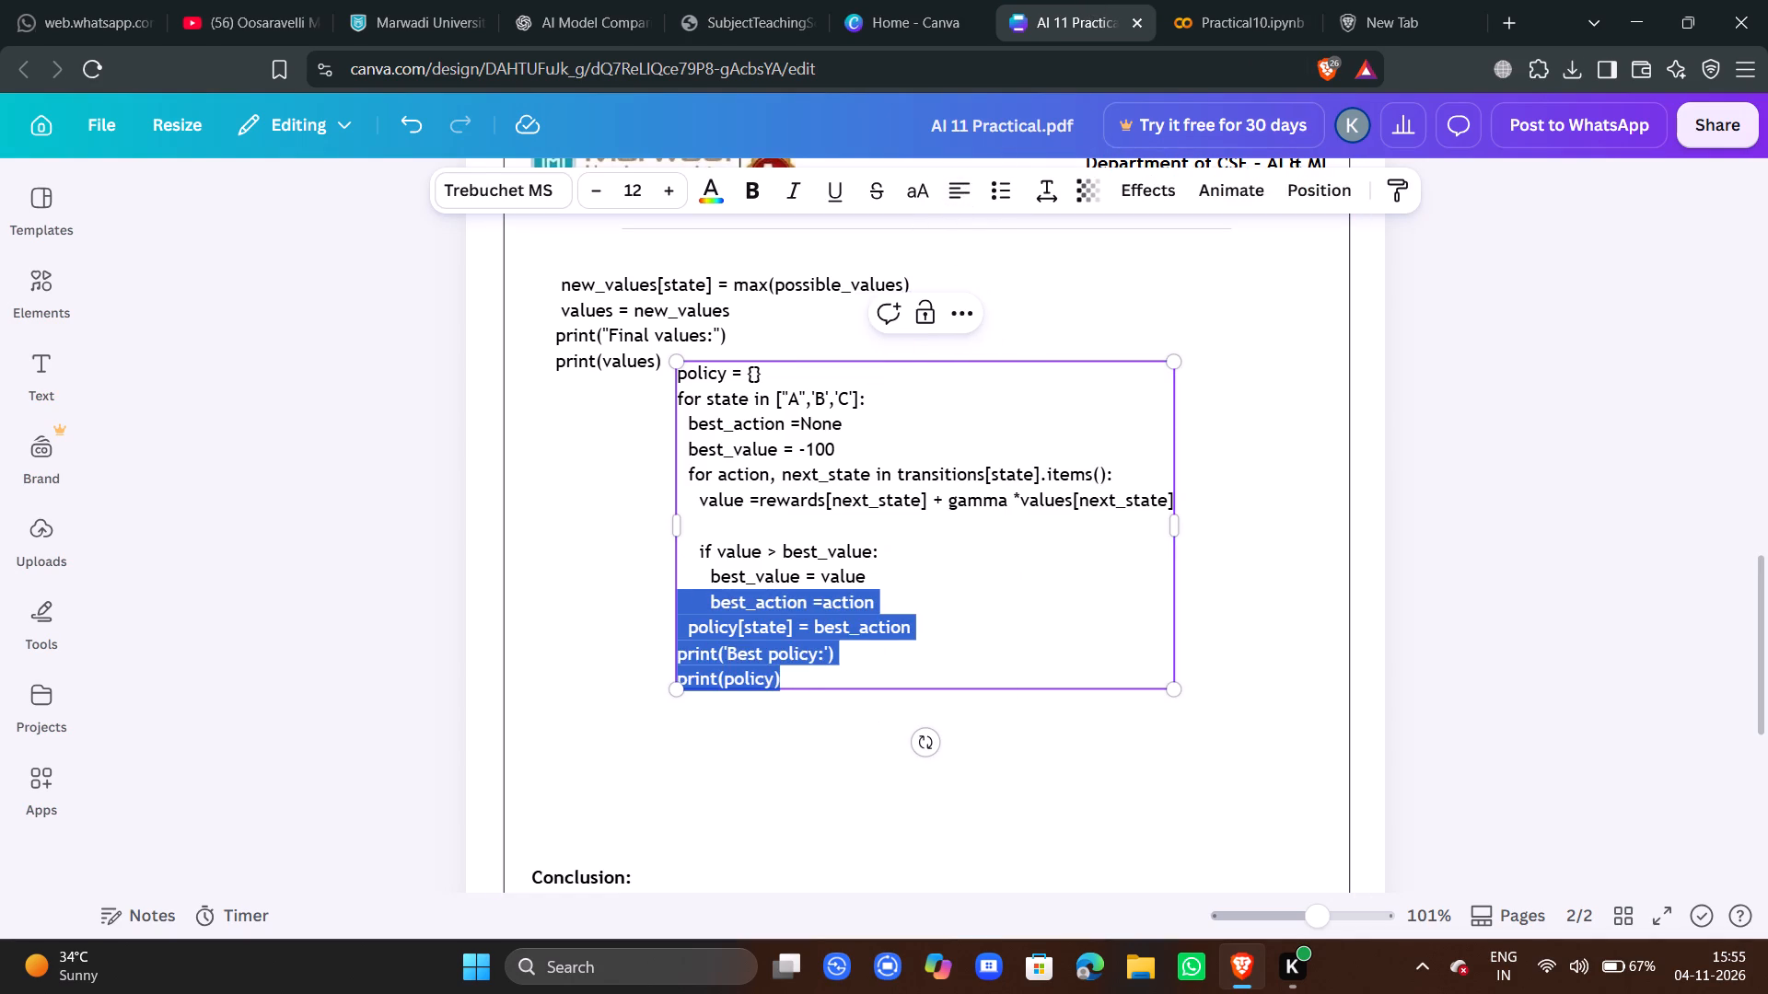
pyautogui.moveTo(931, 663); pyautogui.dragTo(963, 635)
pyautogui.click(953, 642)
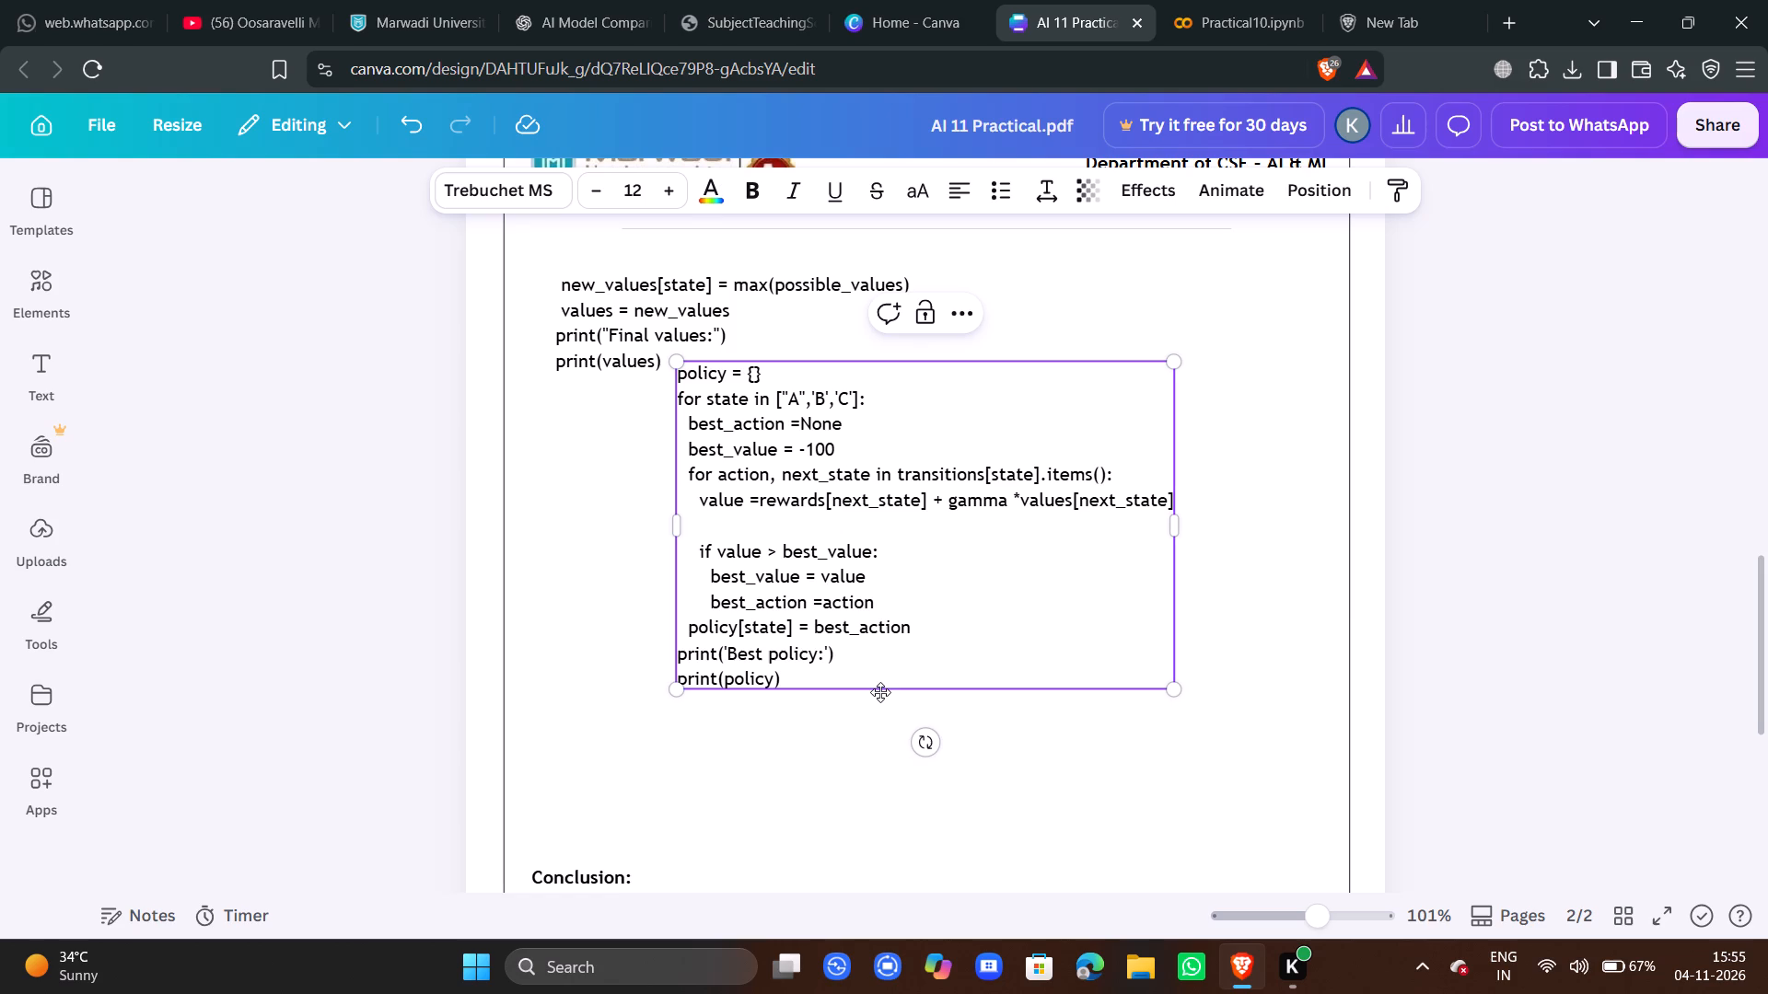
pyautogui.click(936, 628)
pyautogui.moveTo(936, 628); pyautogui.dragTo(786, 791)
pyautogui.click(786, 791)
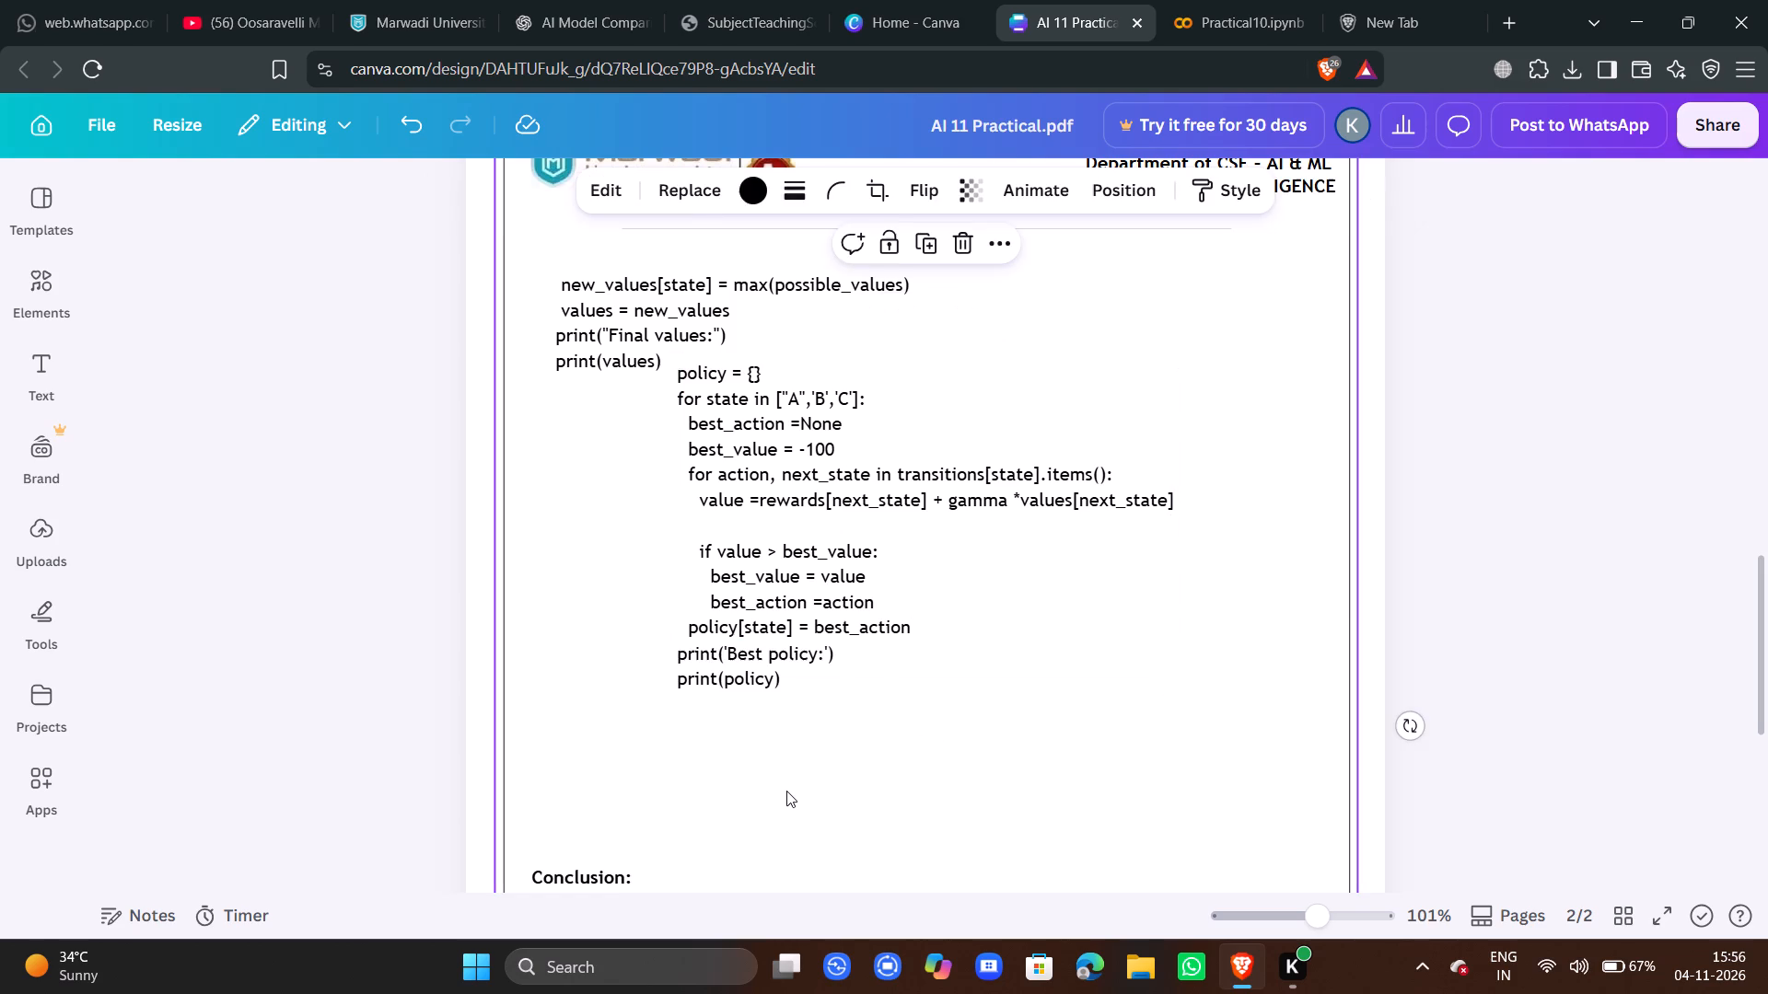
pyautogui.moveTo(1013, 536); pyautogui.dragTo(897, 590)
pyautogui.moveTo(897, 590); pyautogui.dragTo(885, 577)
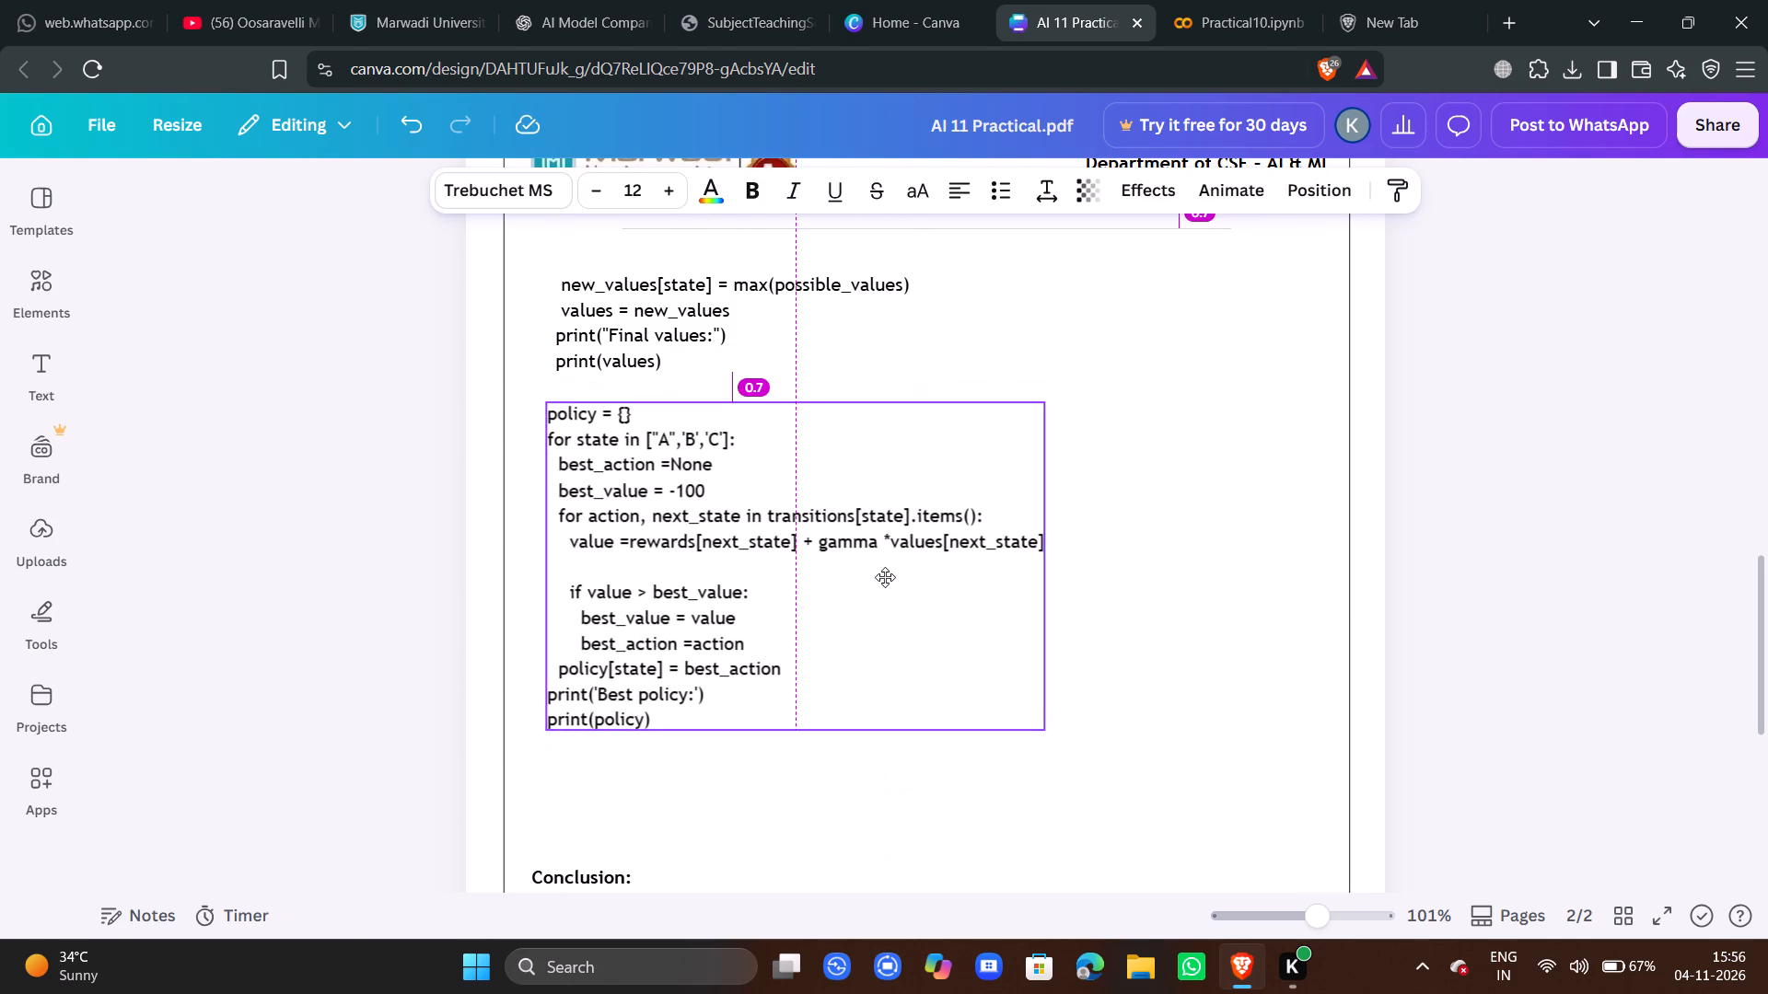
pyautogui.moveTo(885, 577); pyautogui.dragTo(896, 573)
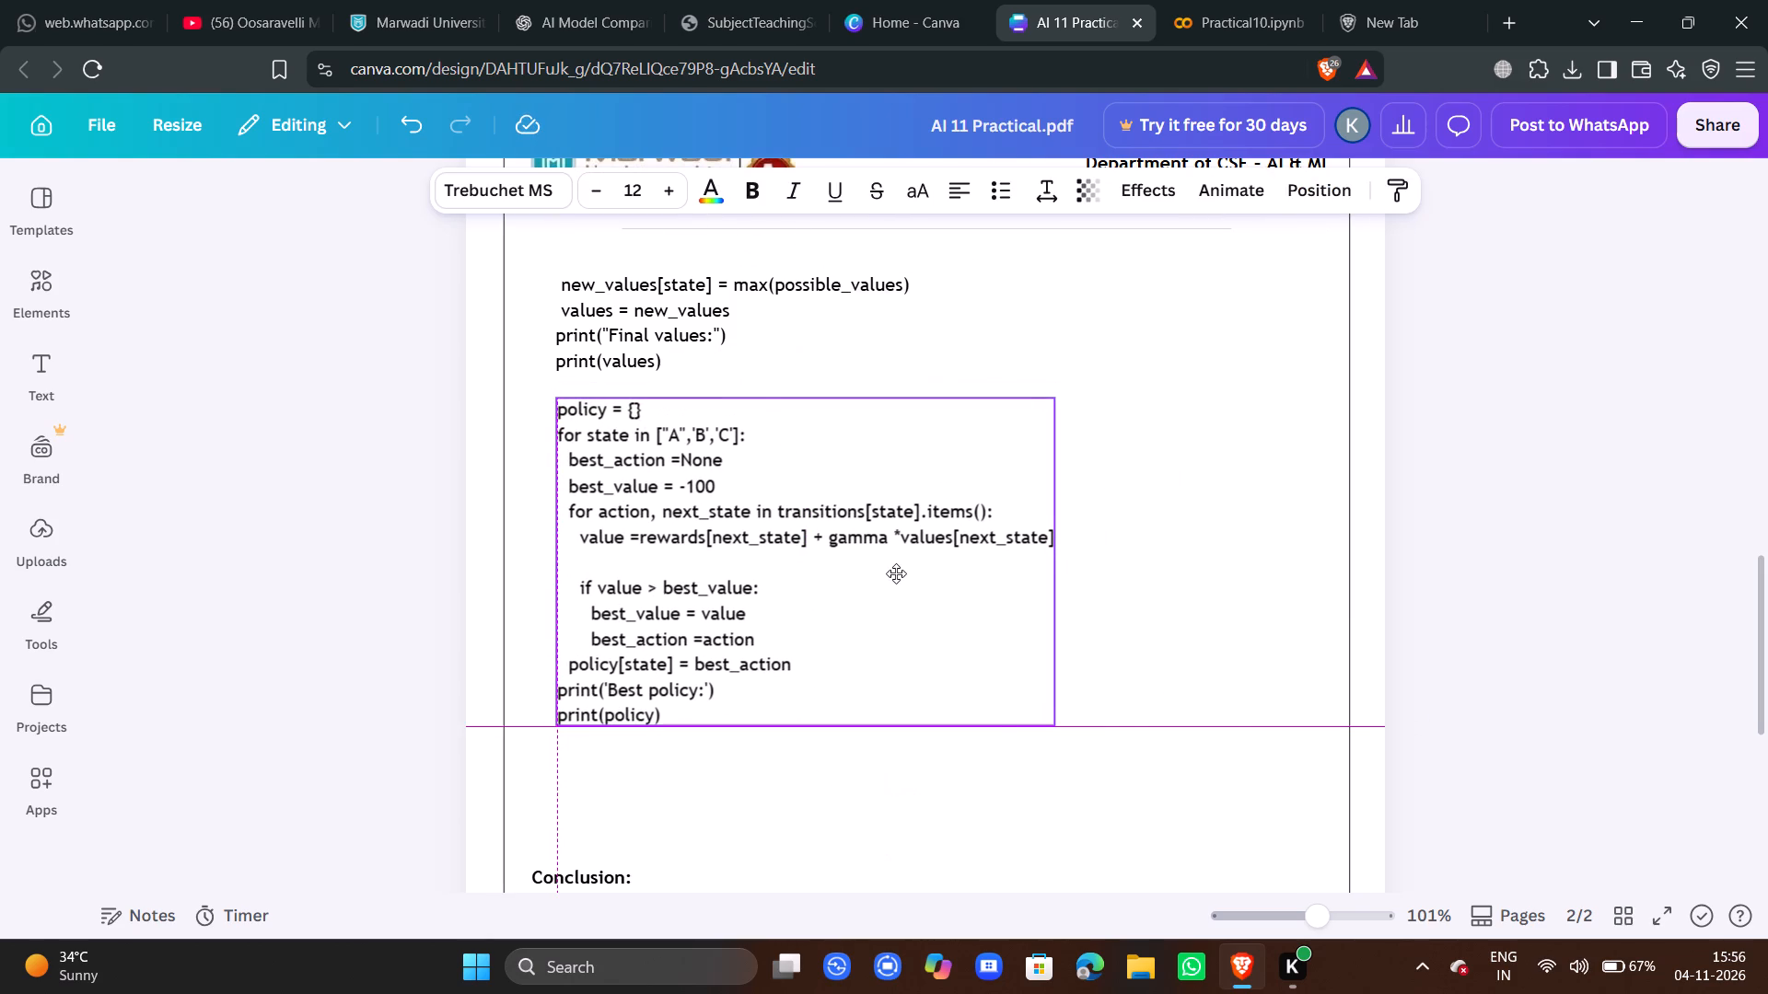
pyautogui.moveTo(896, 573); pyautogui.dragTo(895, 563)
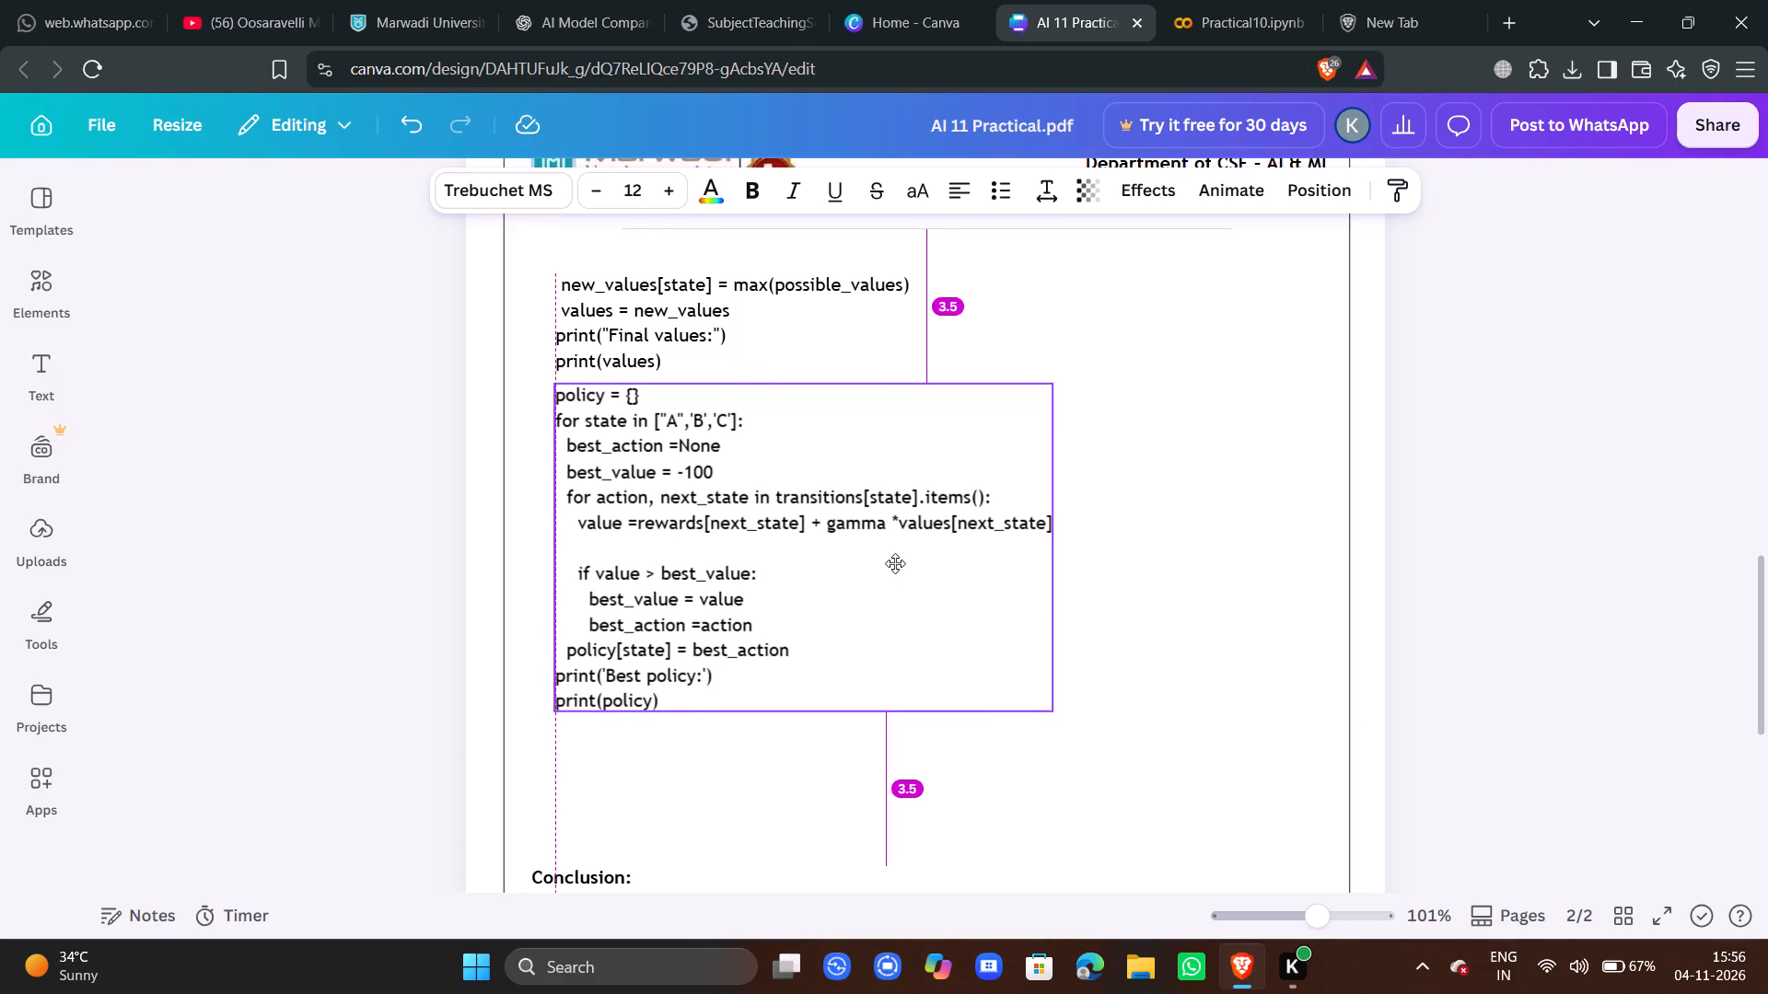
pyautogui.moveTo(895, 563); pyautogui.dragTo(895, 570)
pyautogui.click(1164, 536)
# In Colab, copy the two-line cell from "for state, action in policy.items():" through its print line.
pyautogui.scroll(-1, 1164, 536)
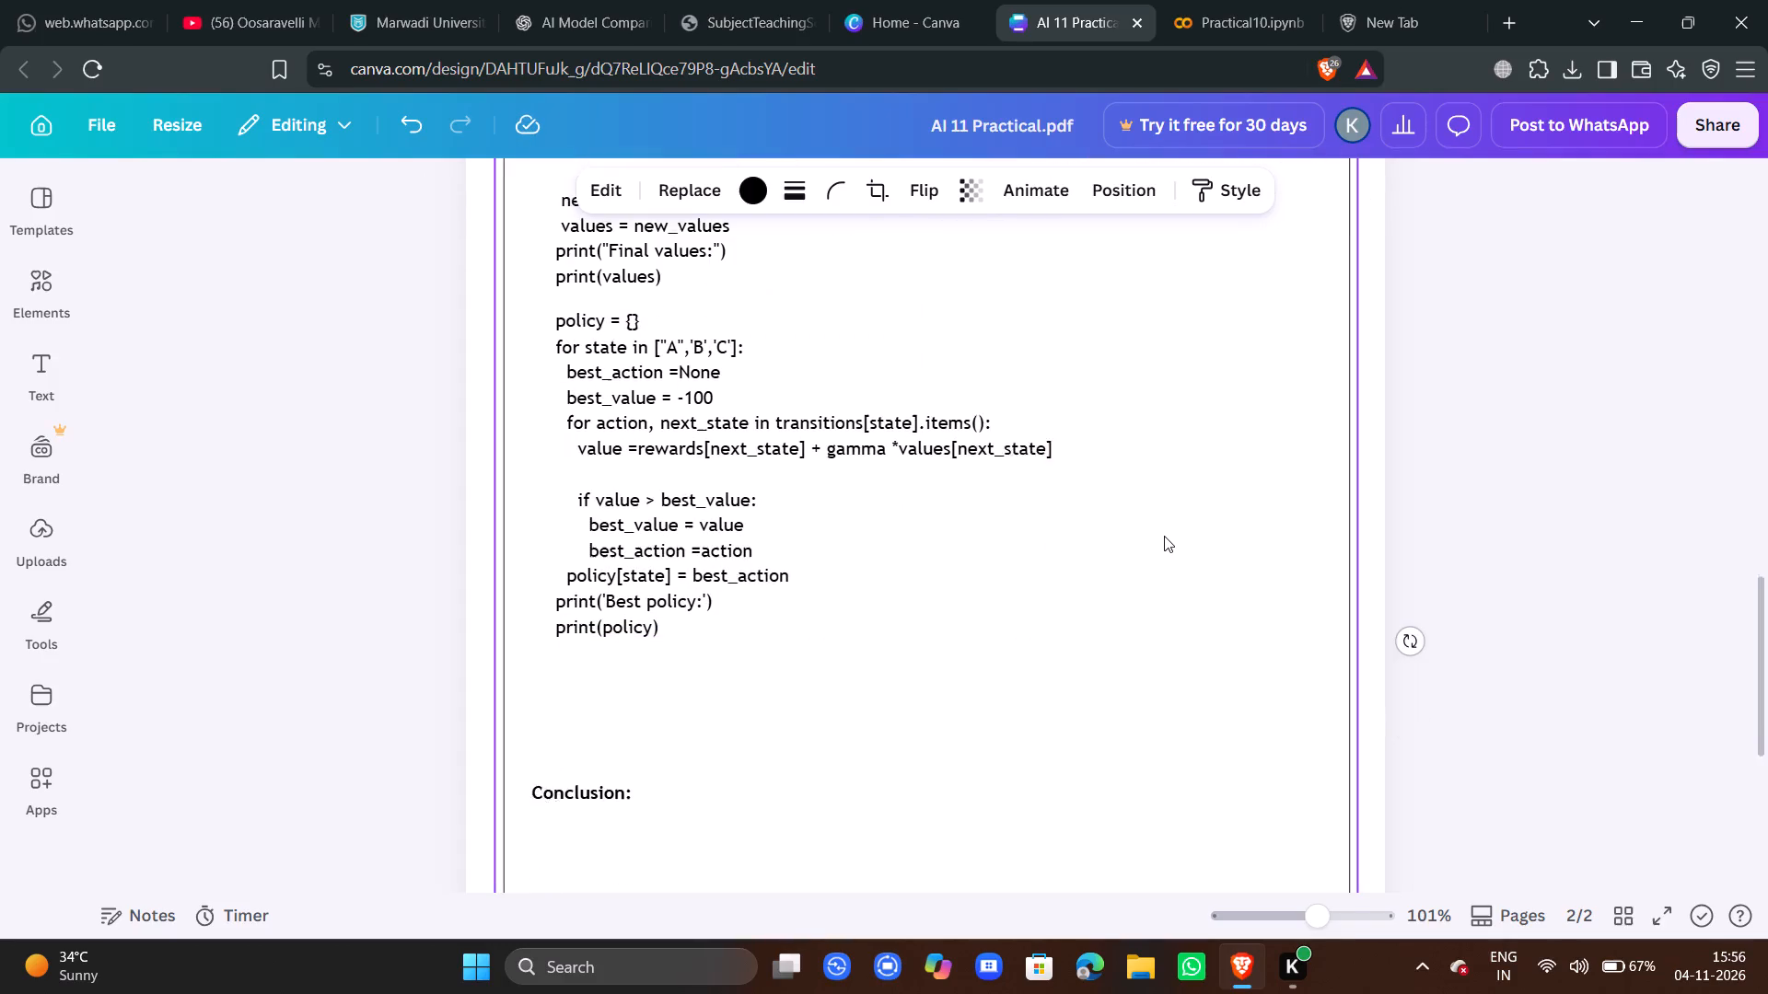
pyautogui.scroll(-3, 1164, 536)
pyautogui.scroll(1, 1164, 536)
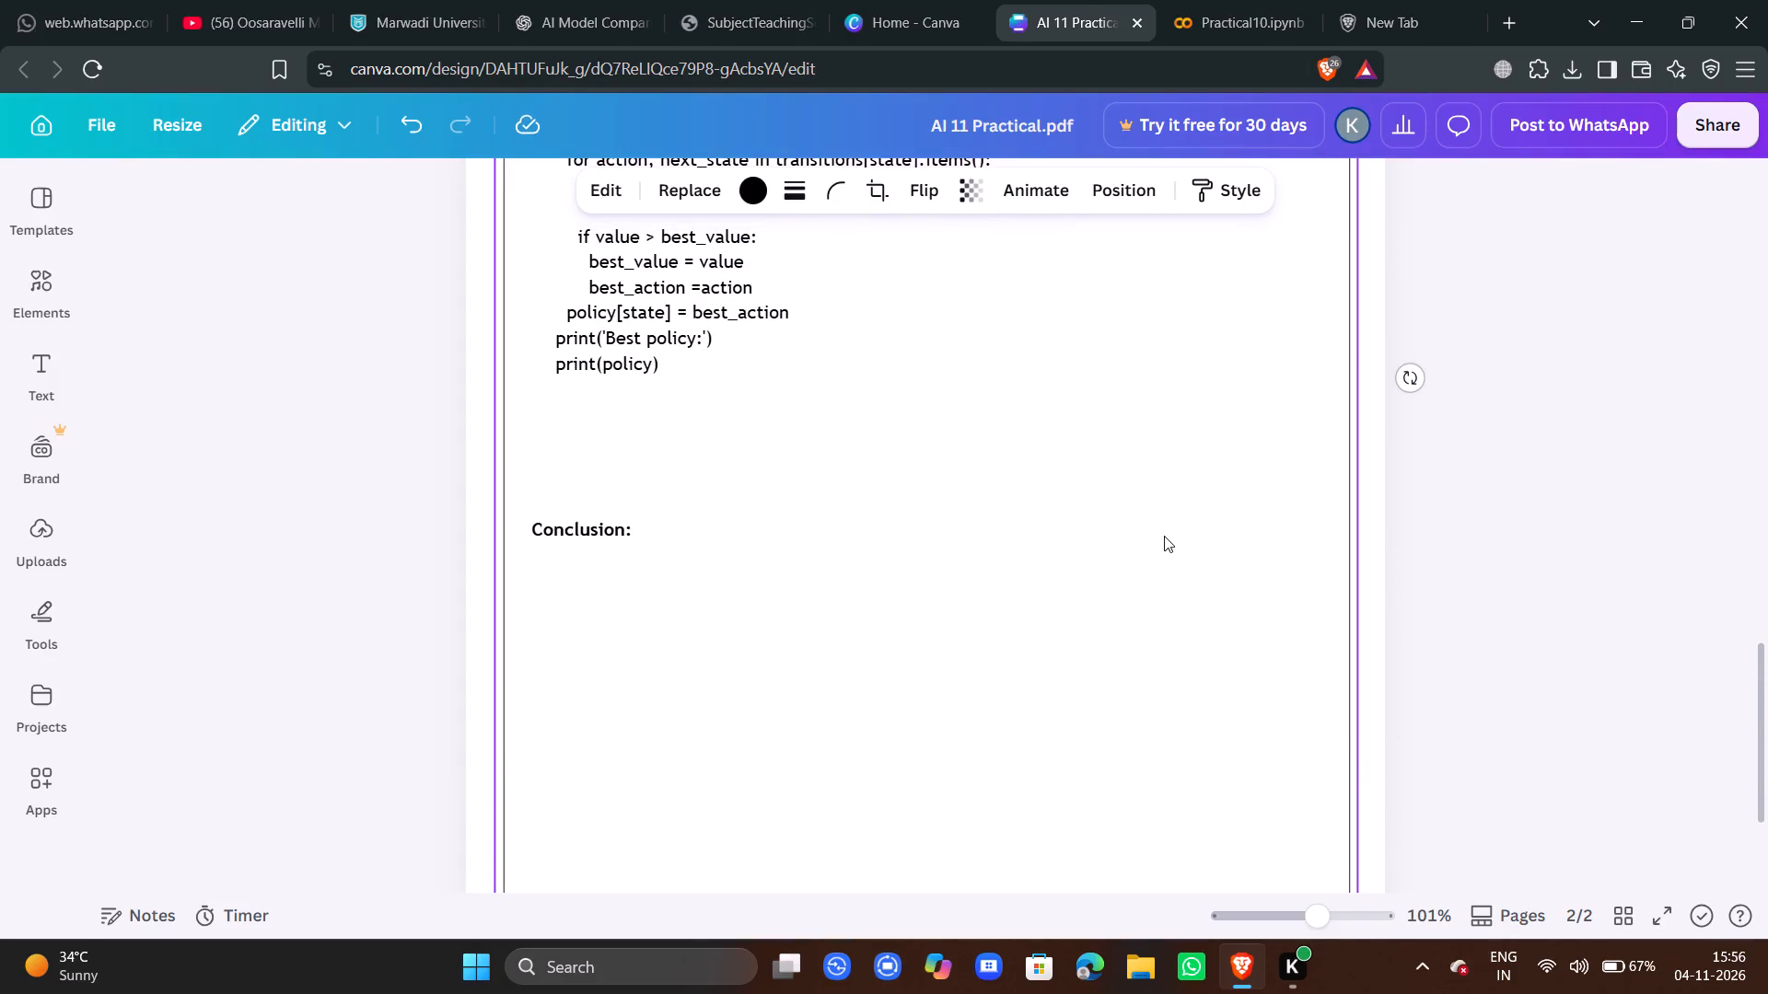
pyautogui.click(1285, 0)
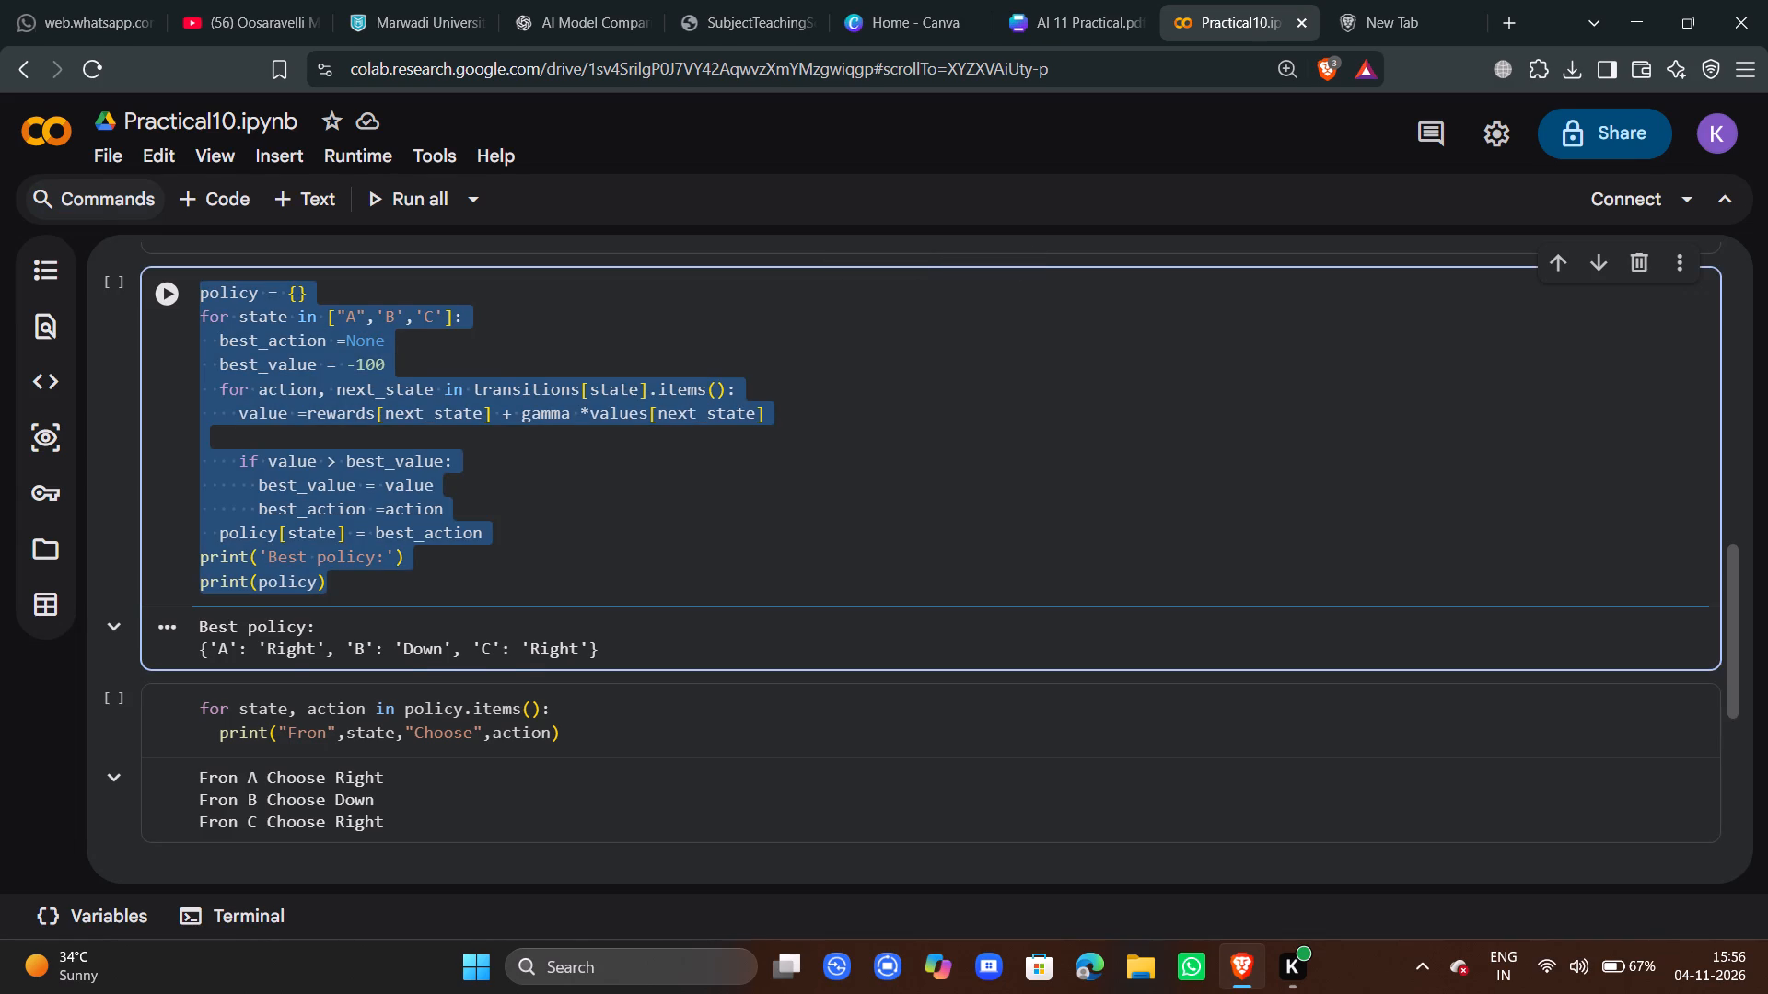
pyautogui.scroll(-3, 836, 313)
pyautogui.moveTo(666, 484); pyautogui.dragTo(453, 427)
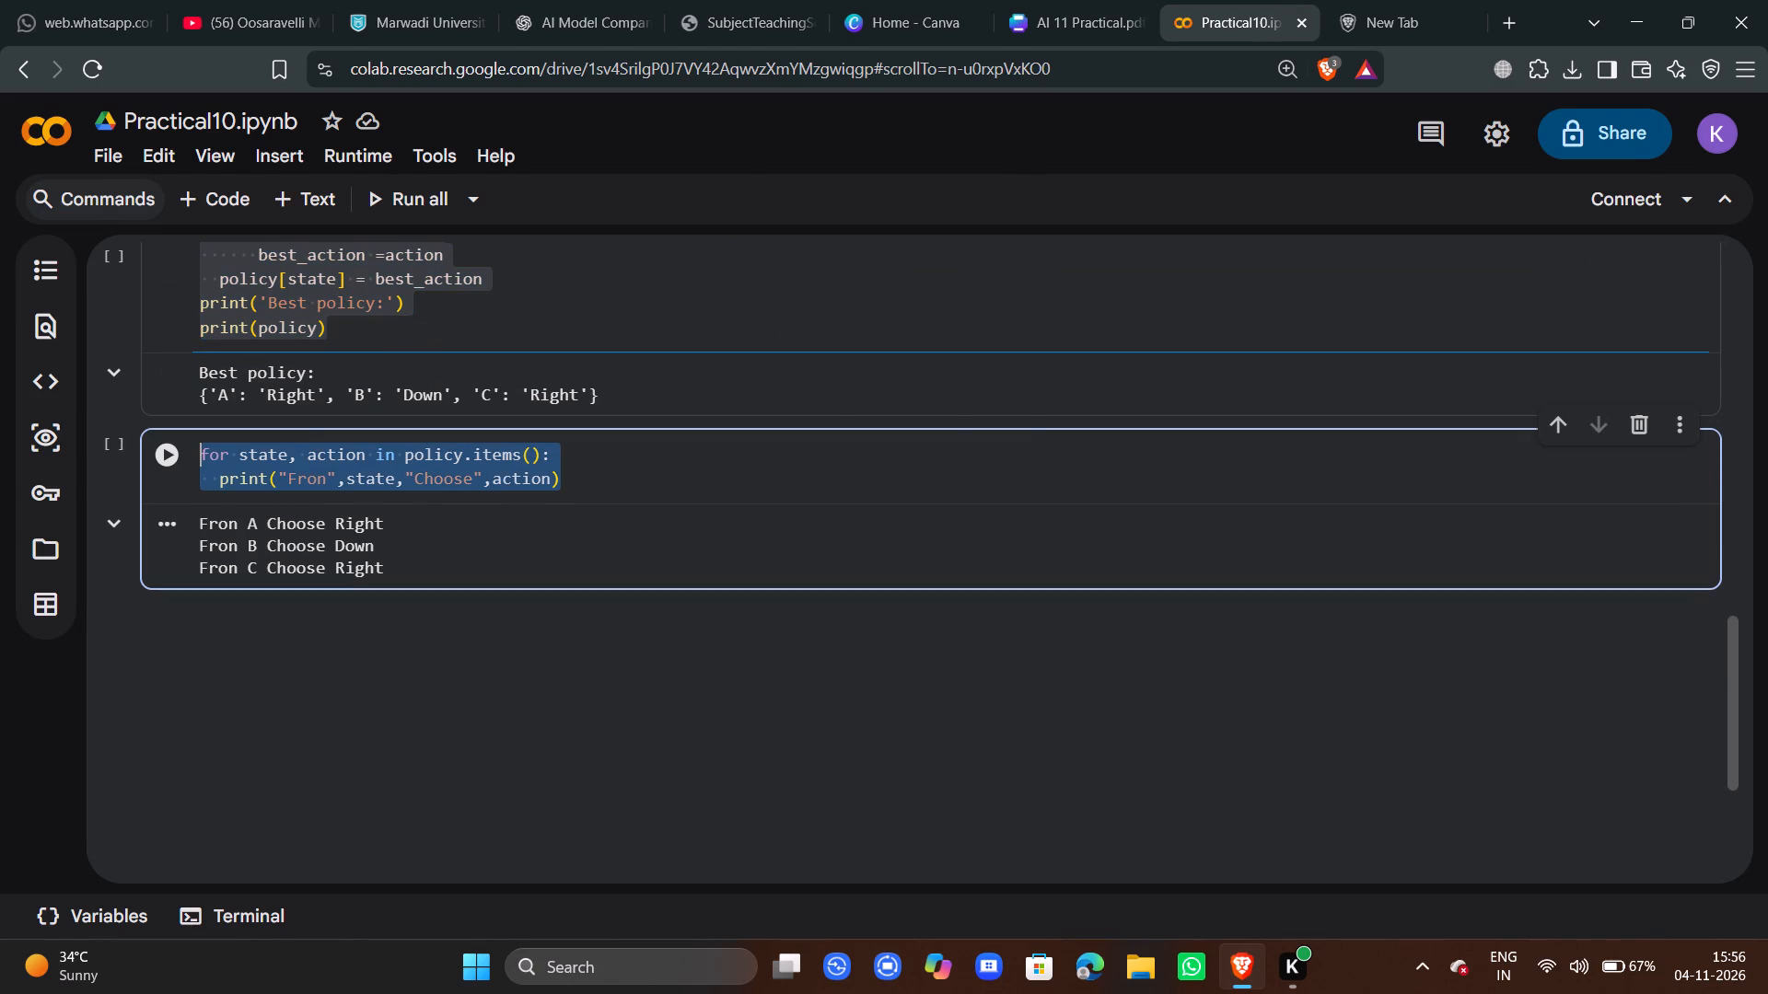
pyautogui.moveTo(453, 427); pyautogui.dragTo(303, 424)
pyautogui.hotkey('ctrl', 'c')
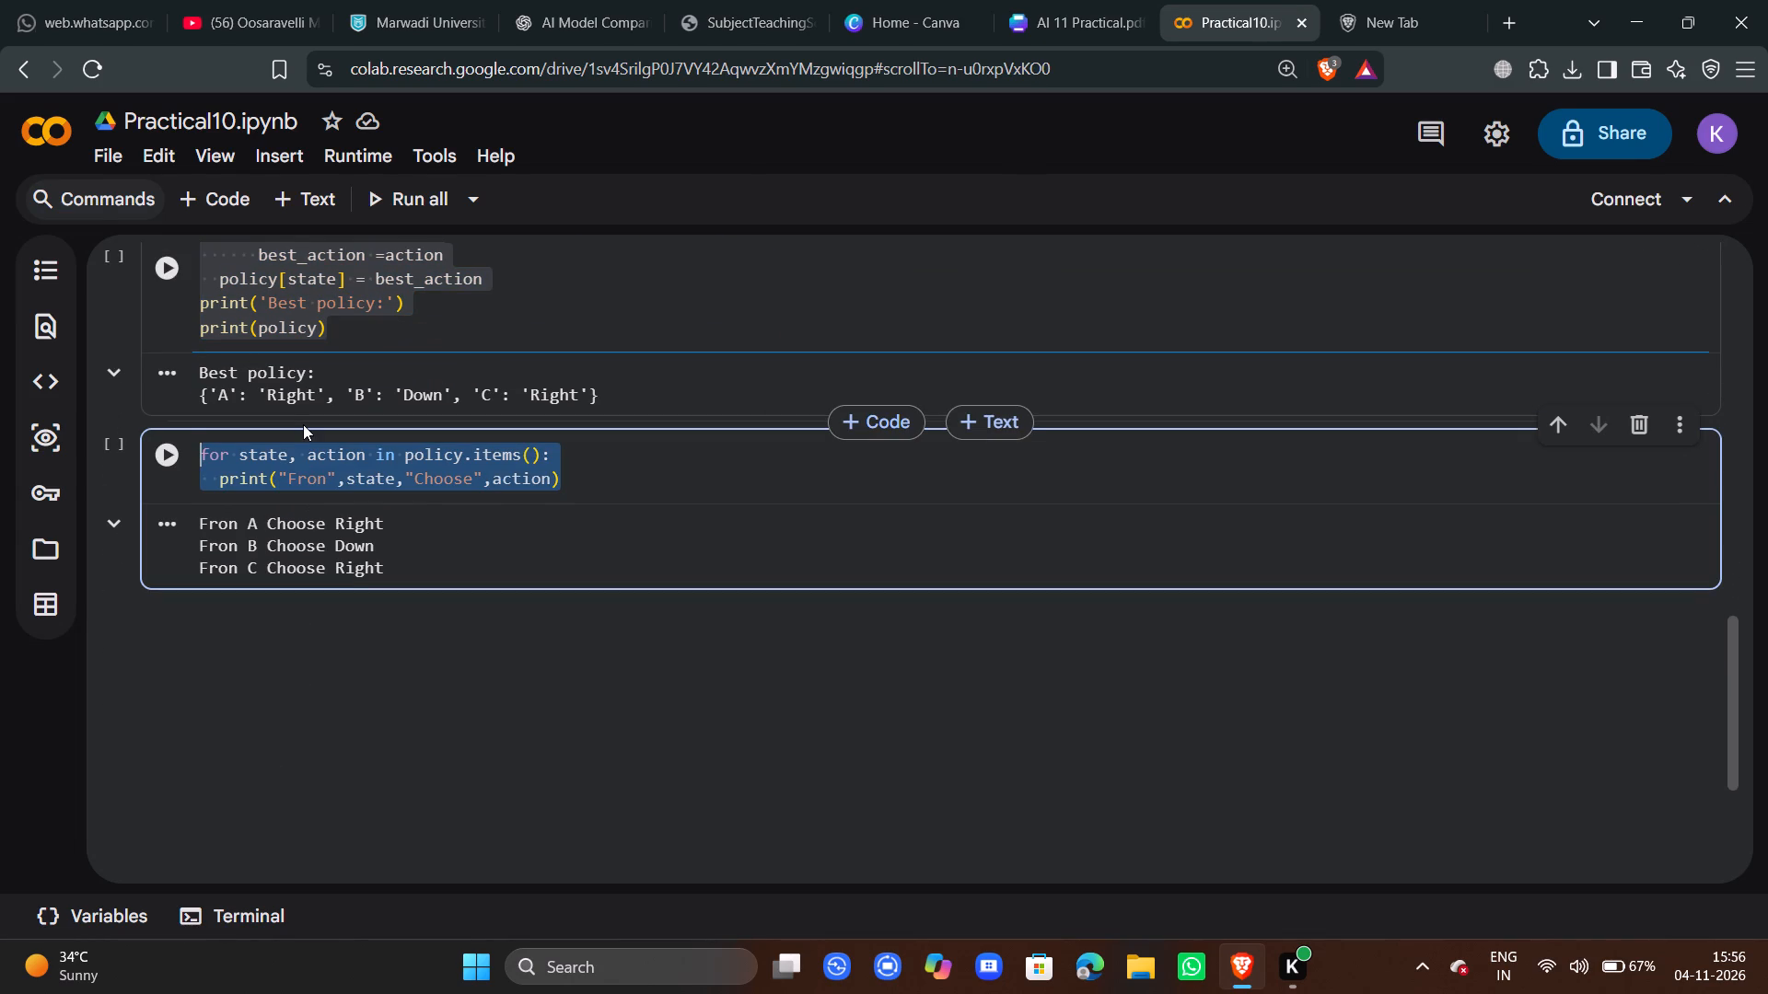
# In the Canva report, move the "Conclusion:" heading further down page 2 to make room for the loop code.
pyautogui.click(1070, 0)
pyautogui.click(822, 406)
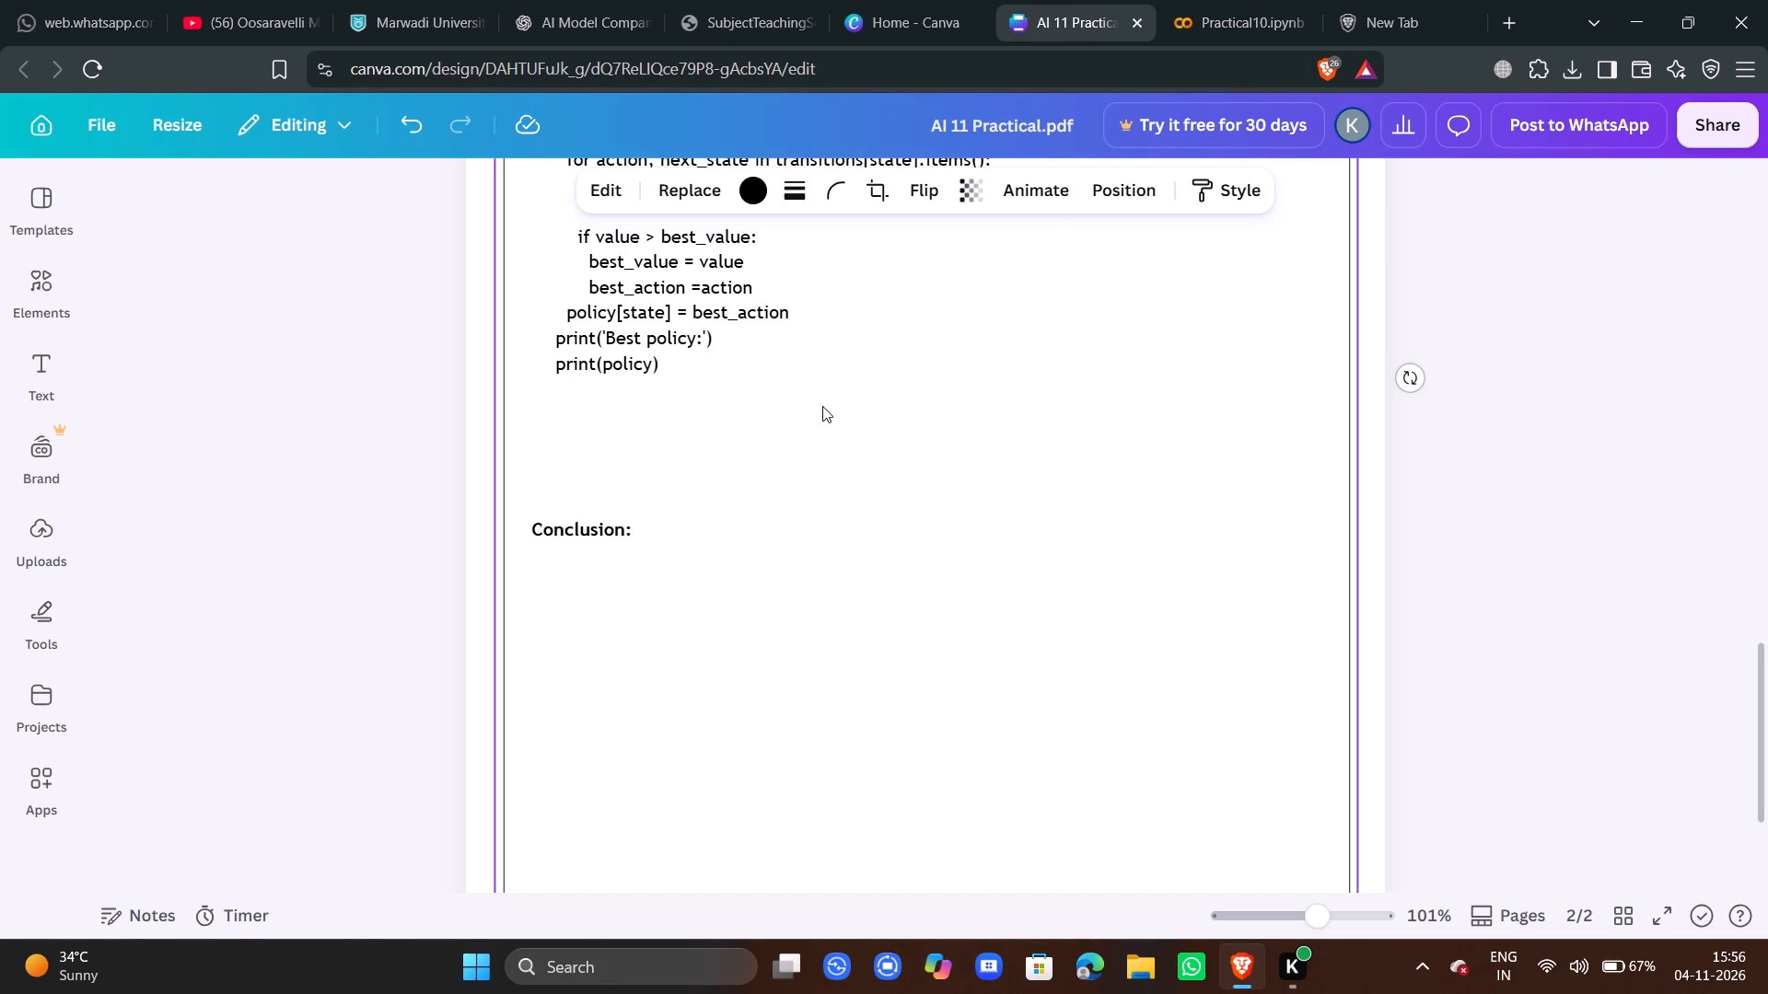
pyautogui.click(598, 531)
pyautogui.moveTo(598, 531); pyautogui.dragTo(624, 710)
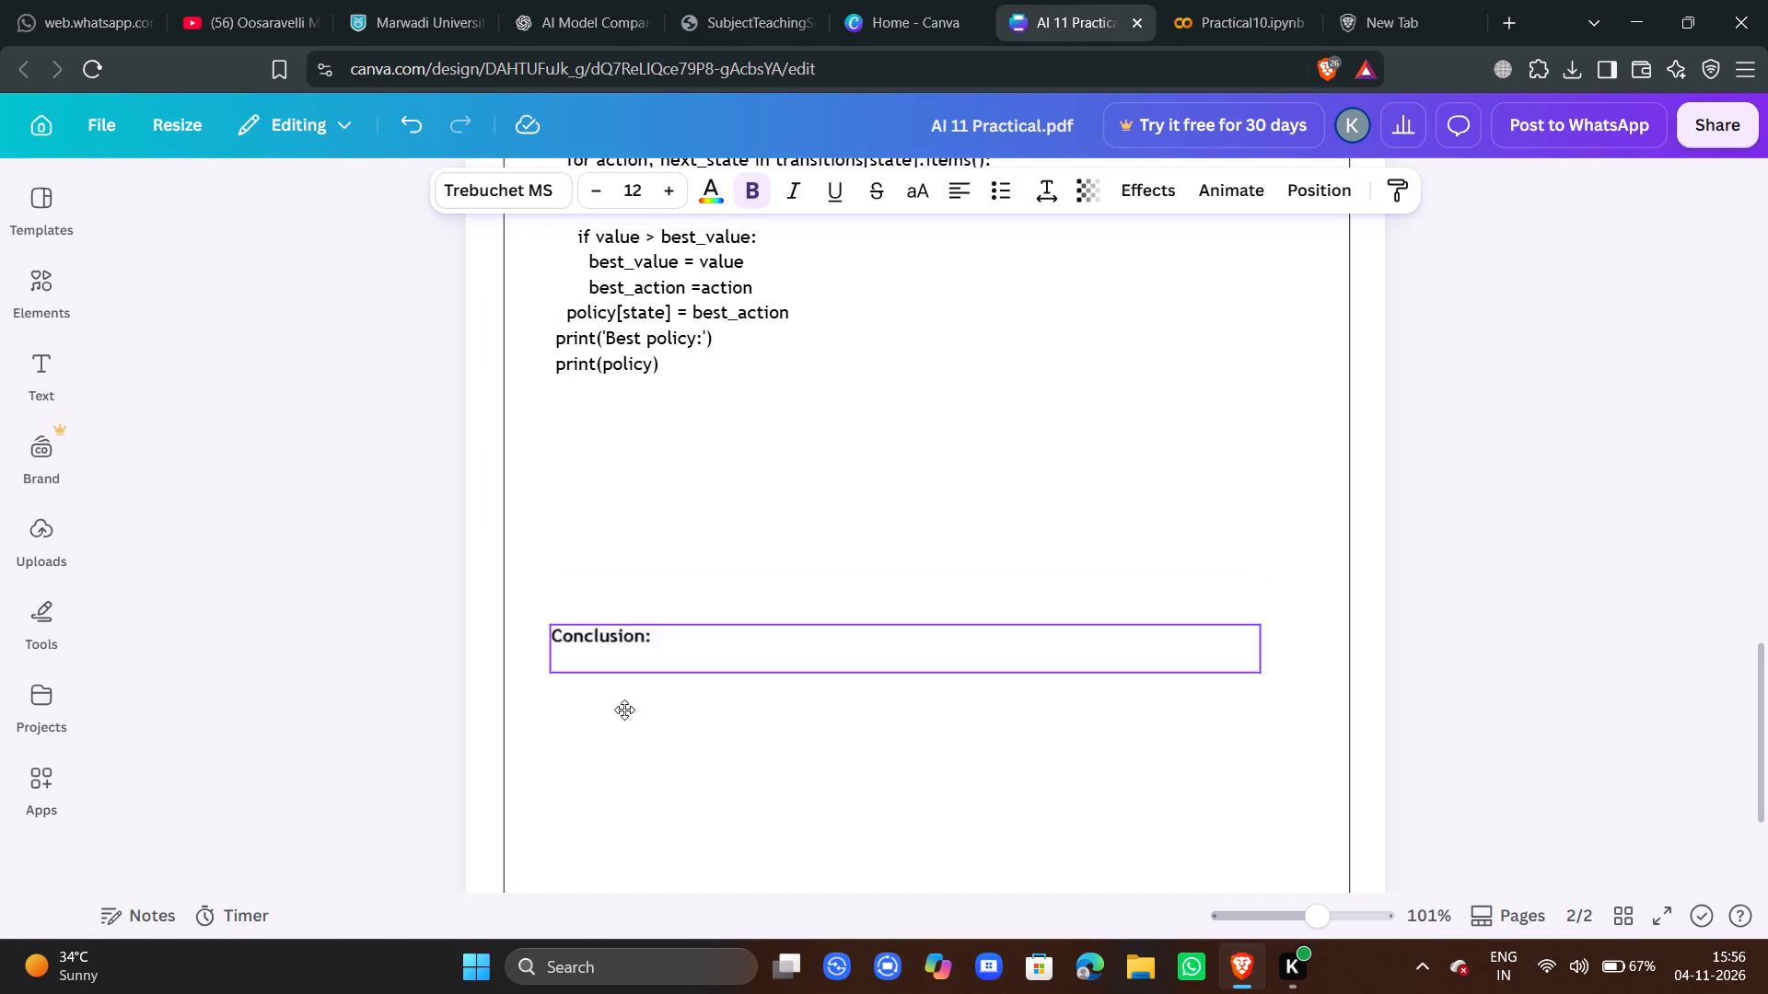
pyautogui.moveTo(624, 710); pyautogui.dragTo(582, 780)
# Paste the copied loop onto page 2 as left-aligned text and place it beneath "print(policy)", roughly in line with the code above.
pyautogui.click(645, 608)
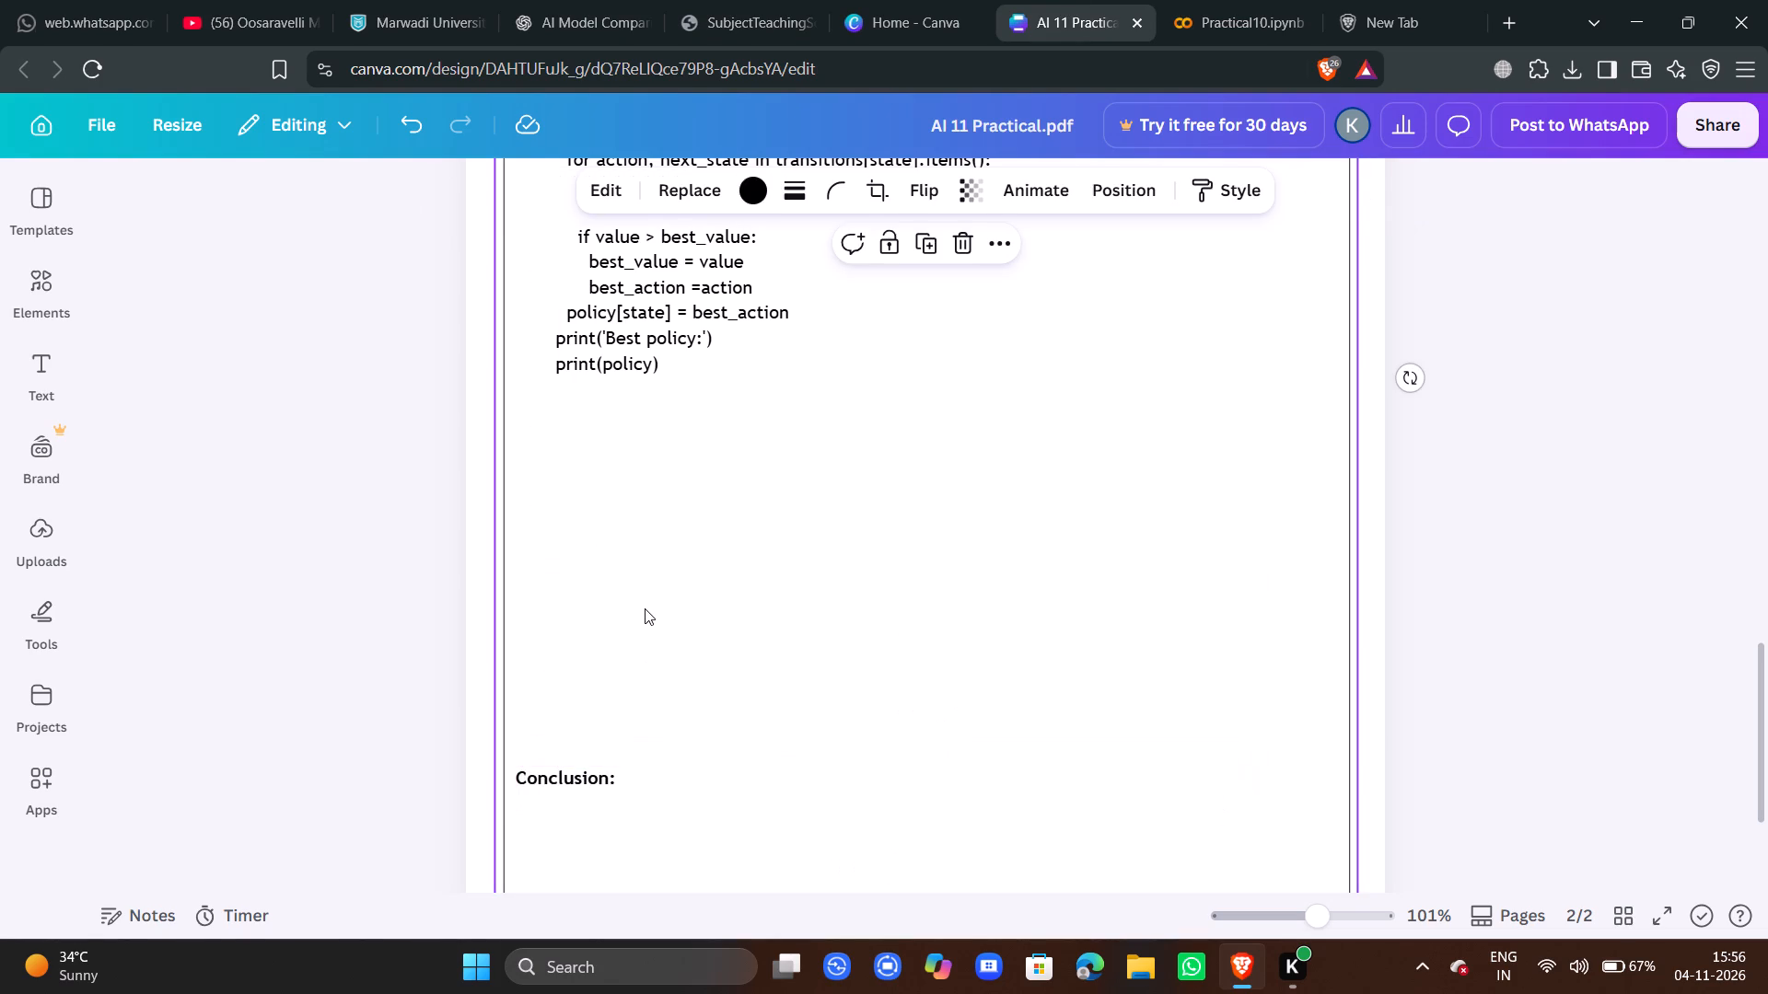
pyautogui.hotkey('ctrl', 'v')
pyautogui.click(960, 204)
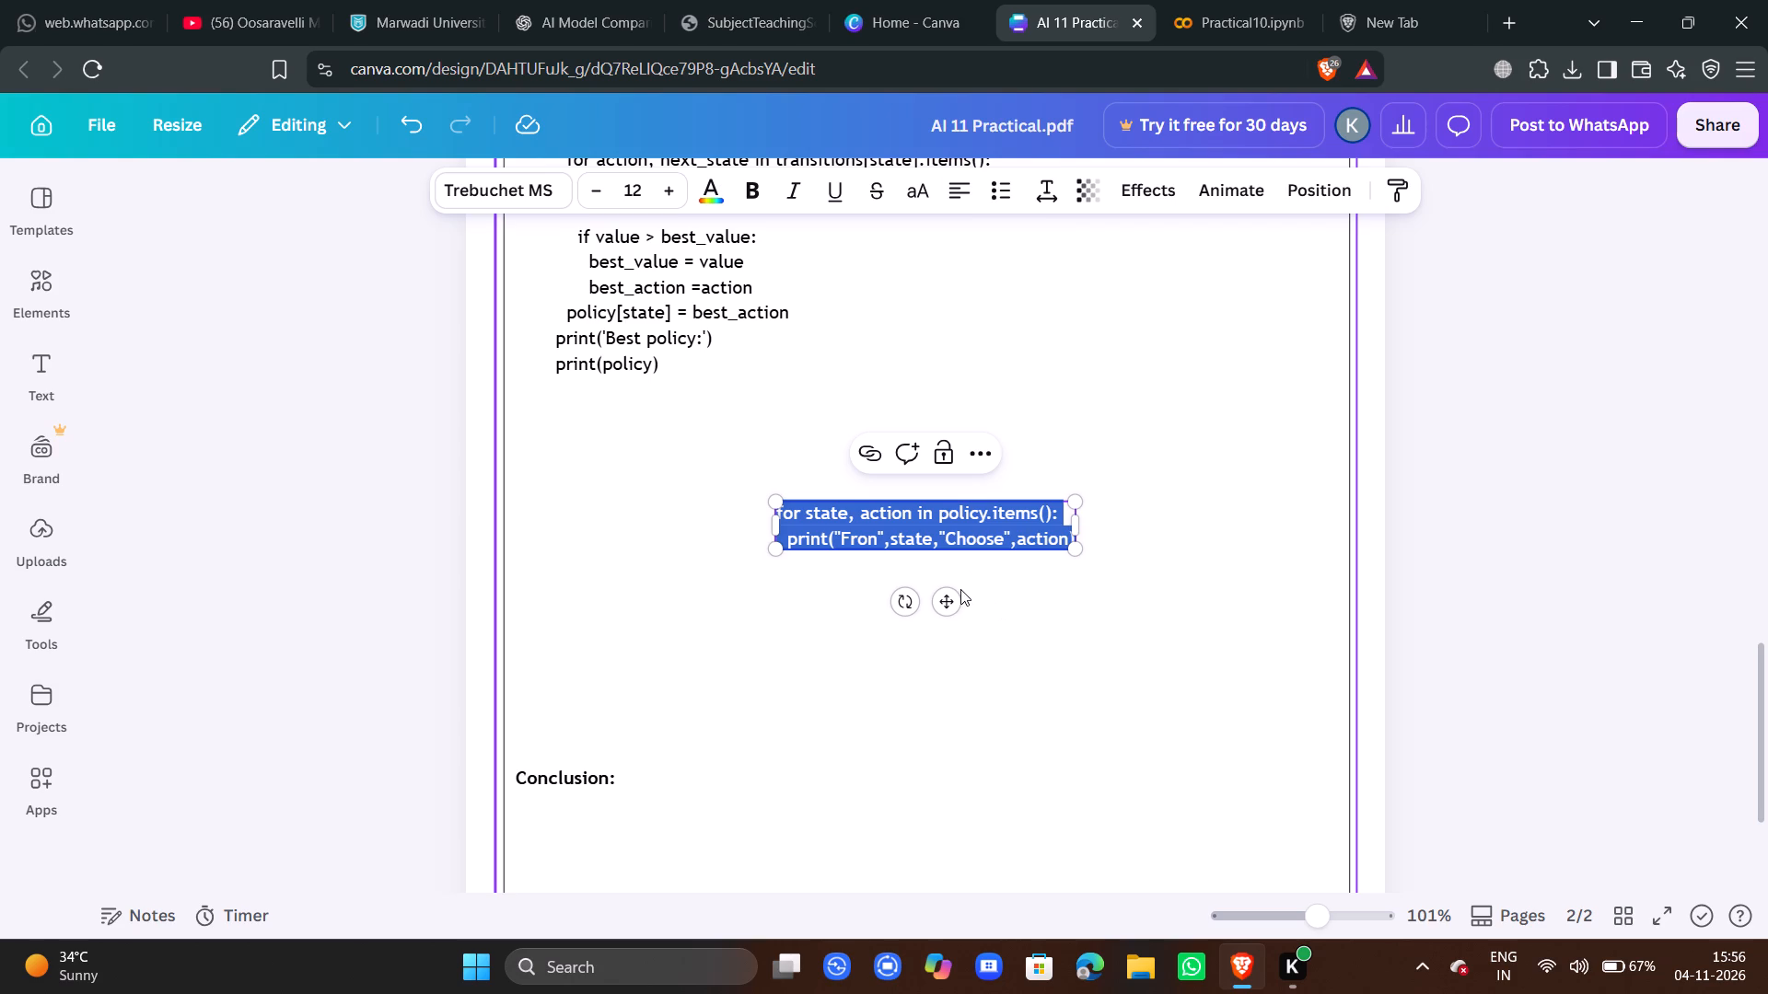
pyautogui.moveTo(948, 603); pyautogui.dragTo(758, 535)
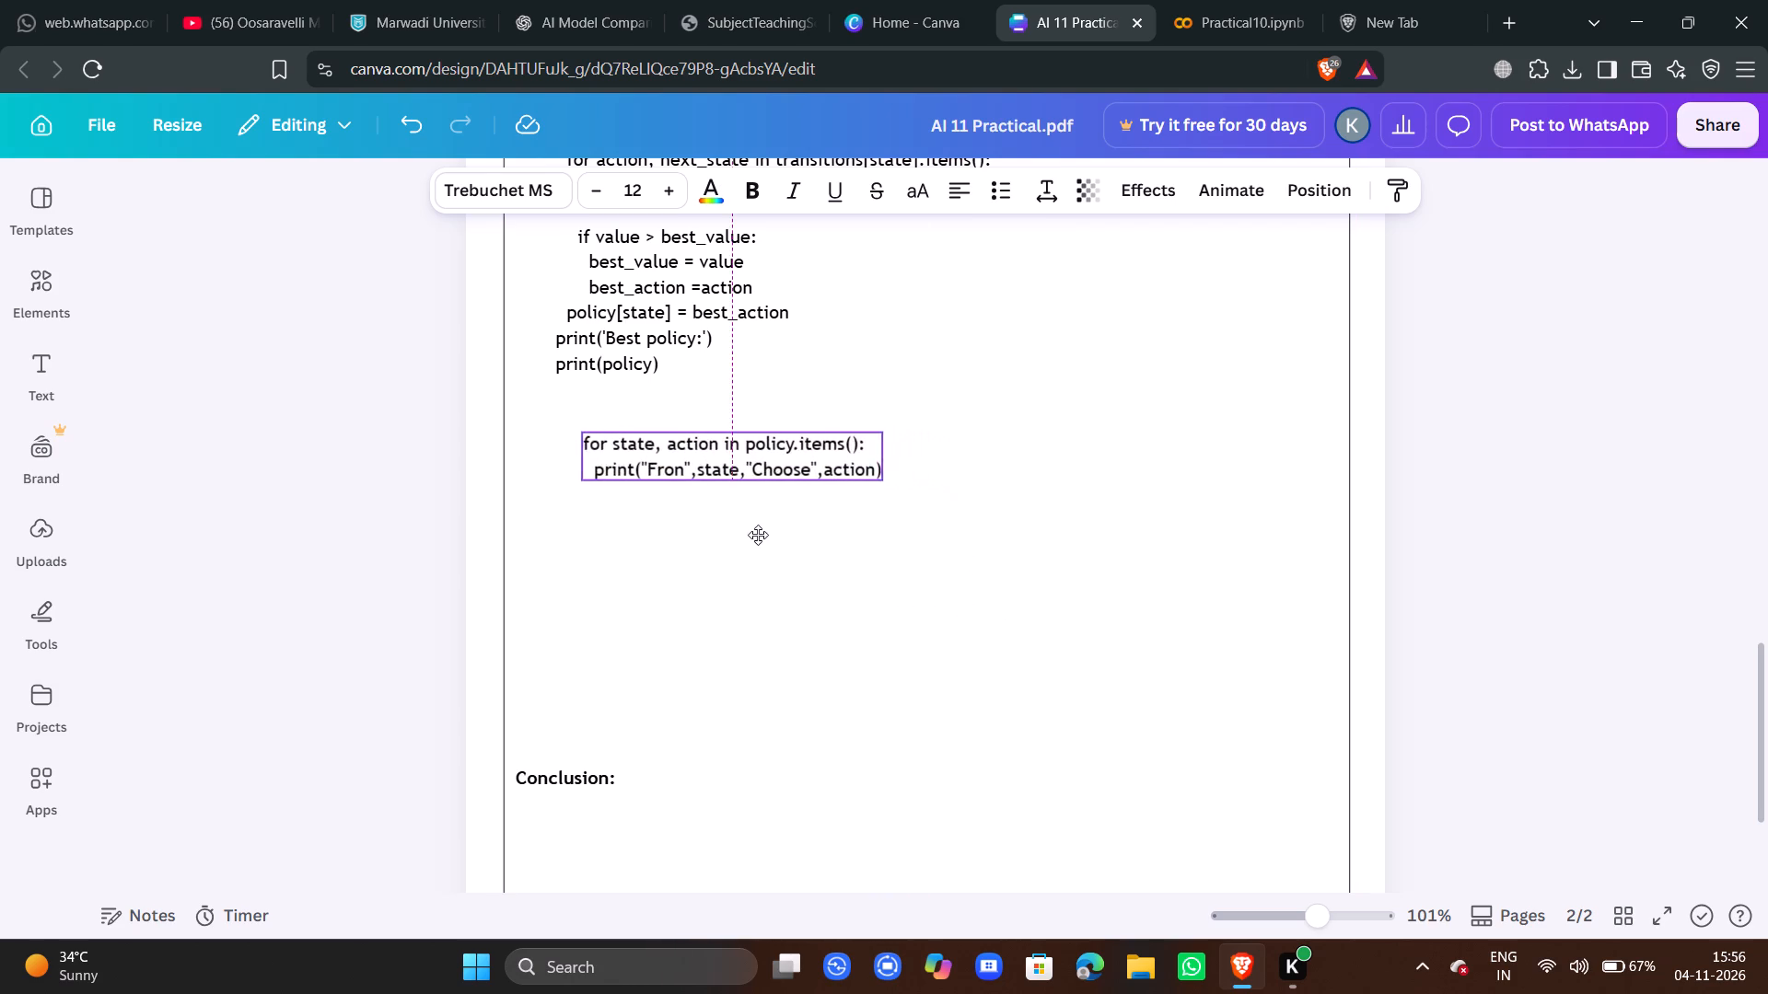
pyautogui.moveTo(758, 535); pyautogui.dragTo(732, 494)
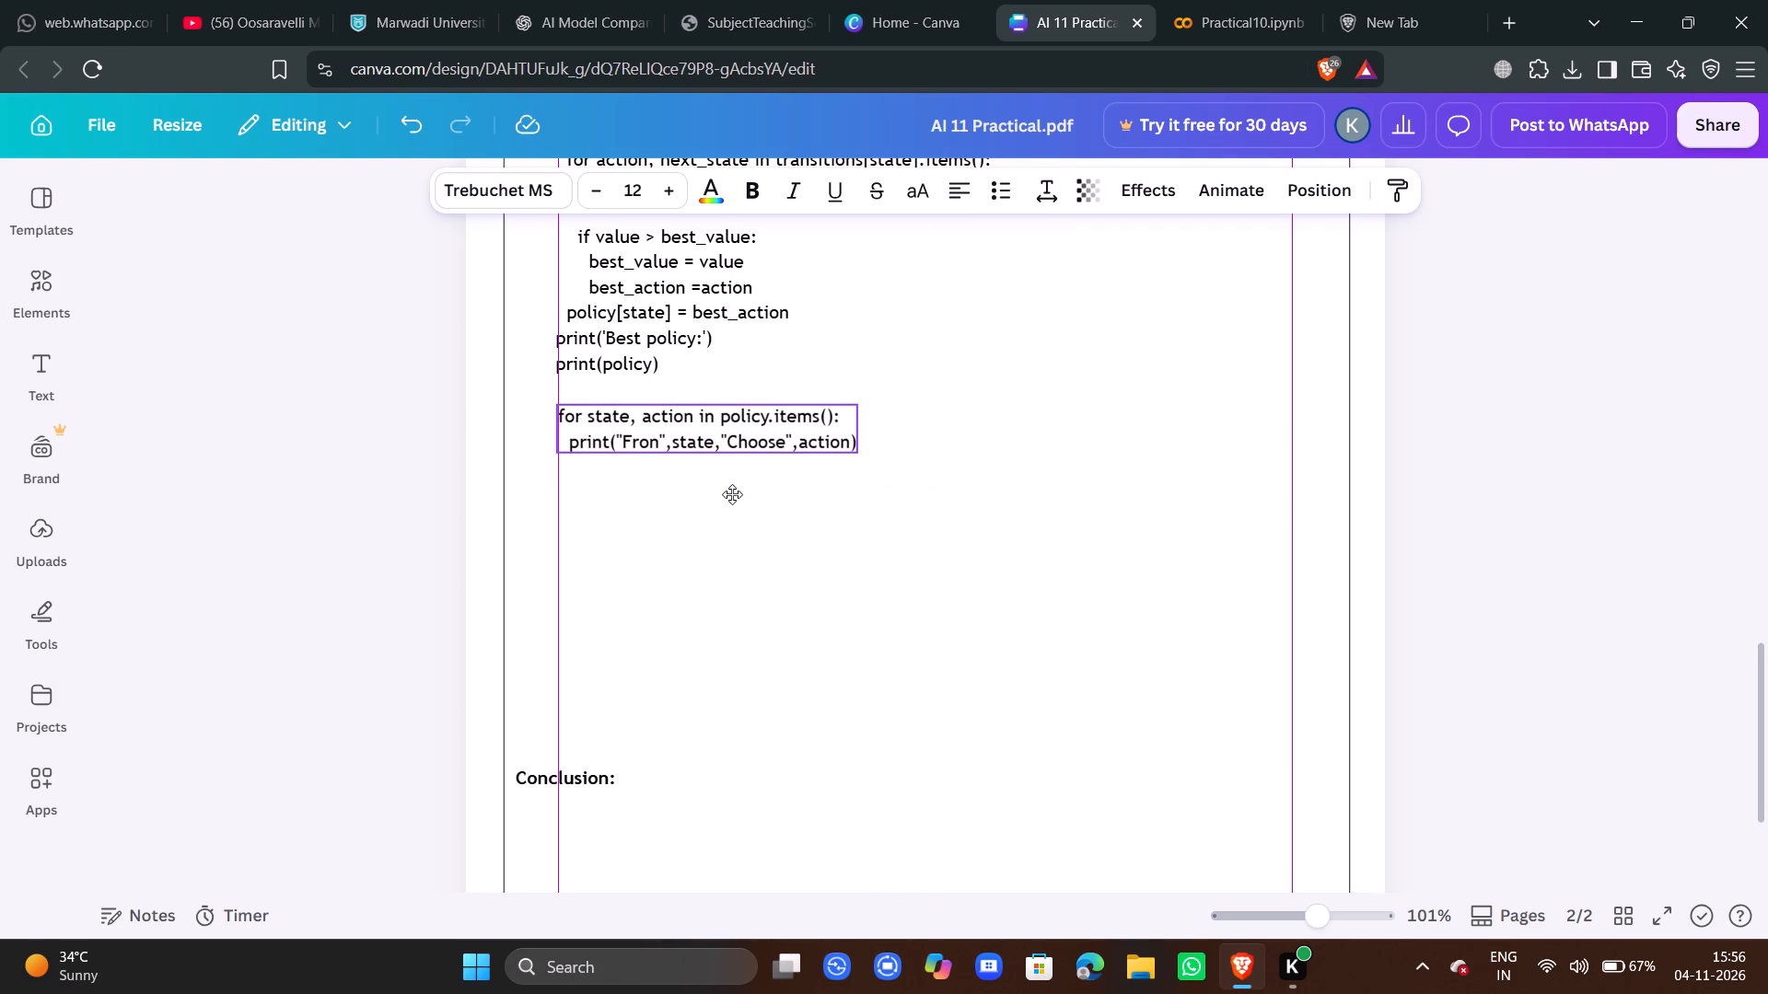
pyautogui.moveTo(732, 494); pyautogui.dragTo(739, 491)
pyautogui.moveTo(739, 491); pyautogui.dragTo(734, 491)
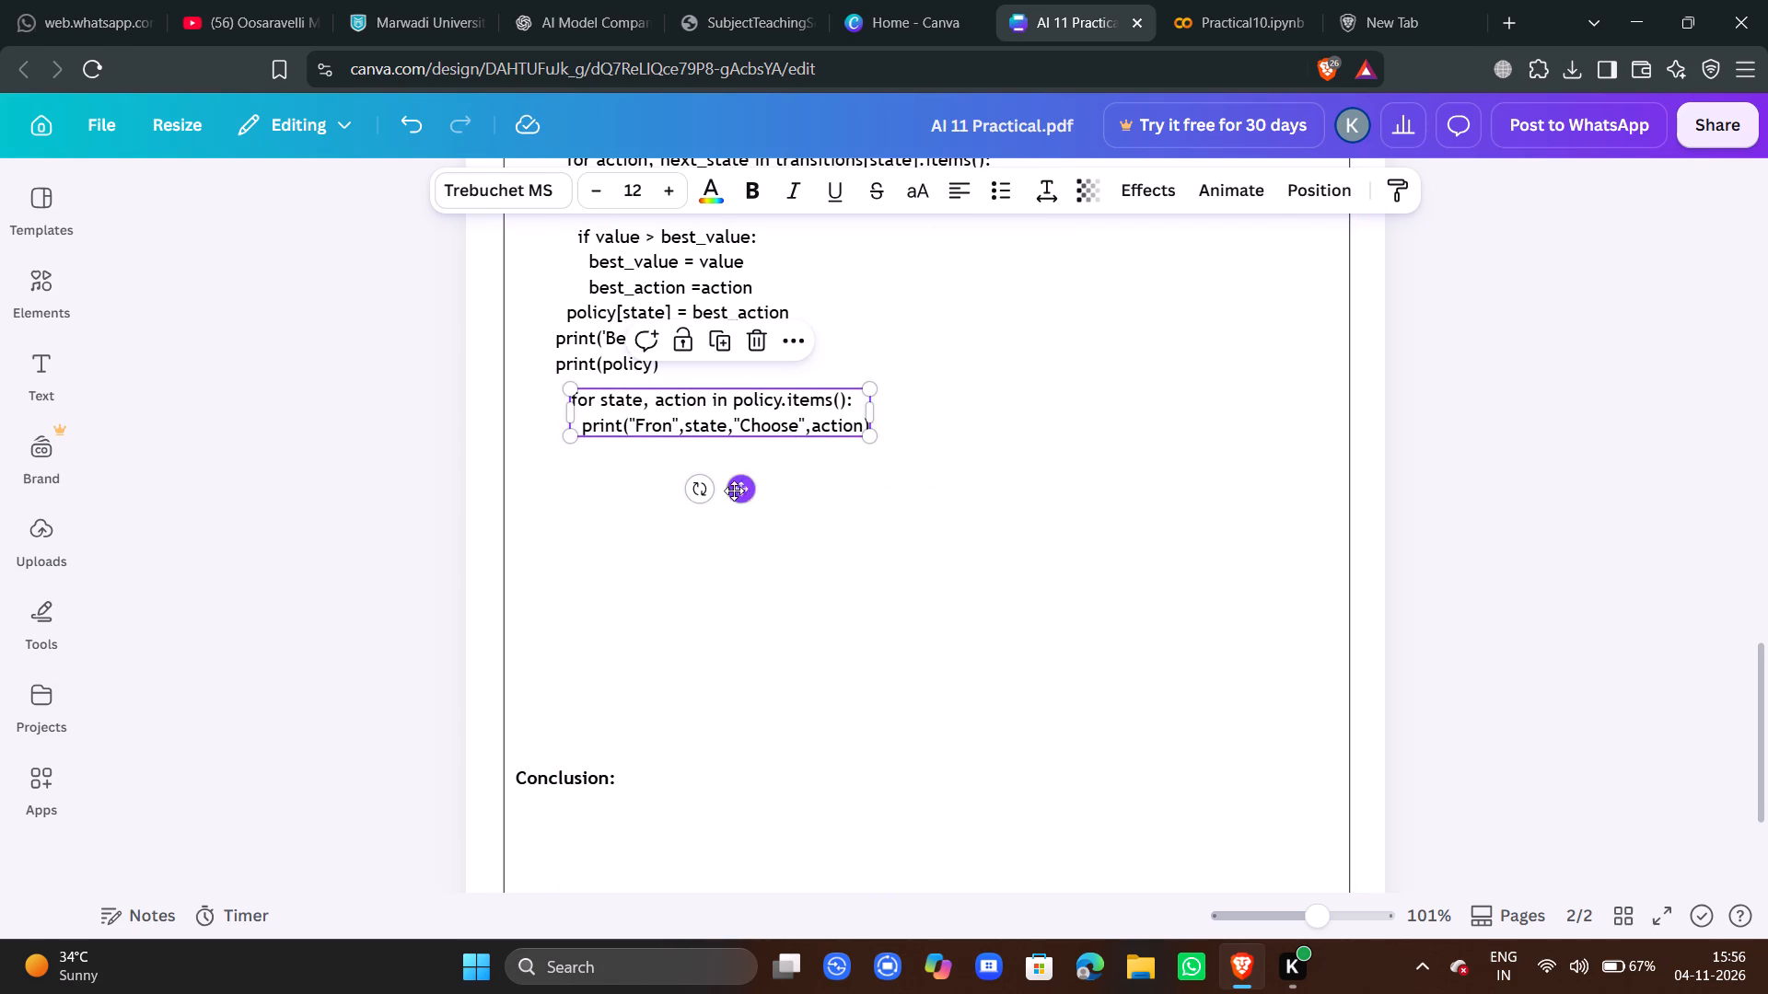
pyautogui.moveTo(734, 491); pyautogui.dragTo(721, 491)
pyautogui.click(989, 470)
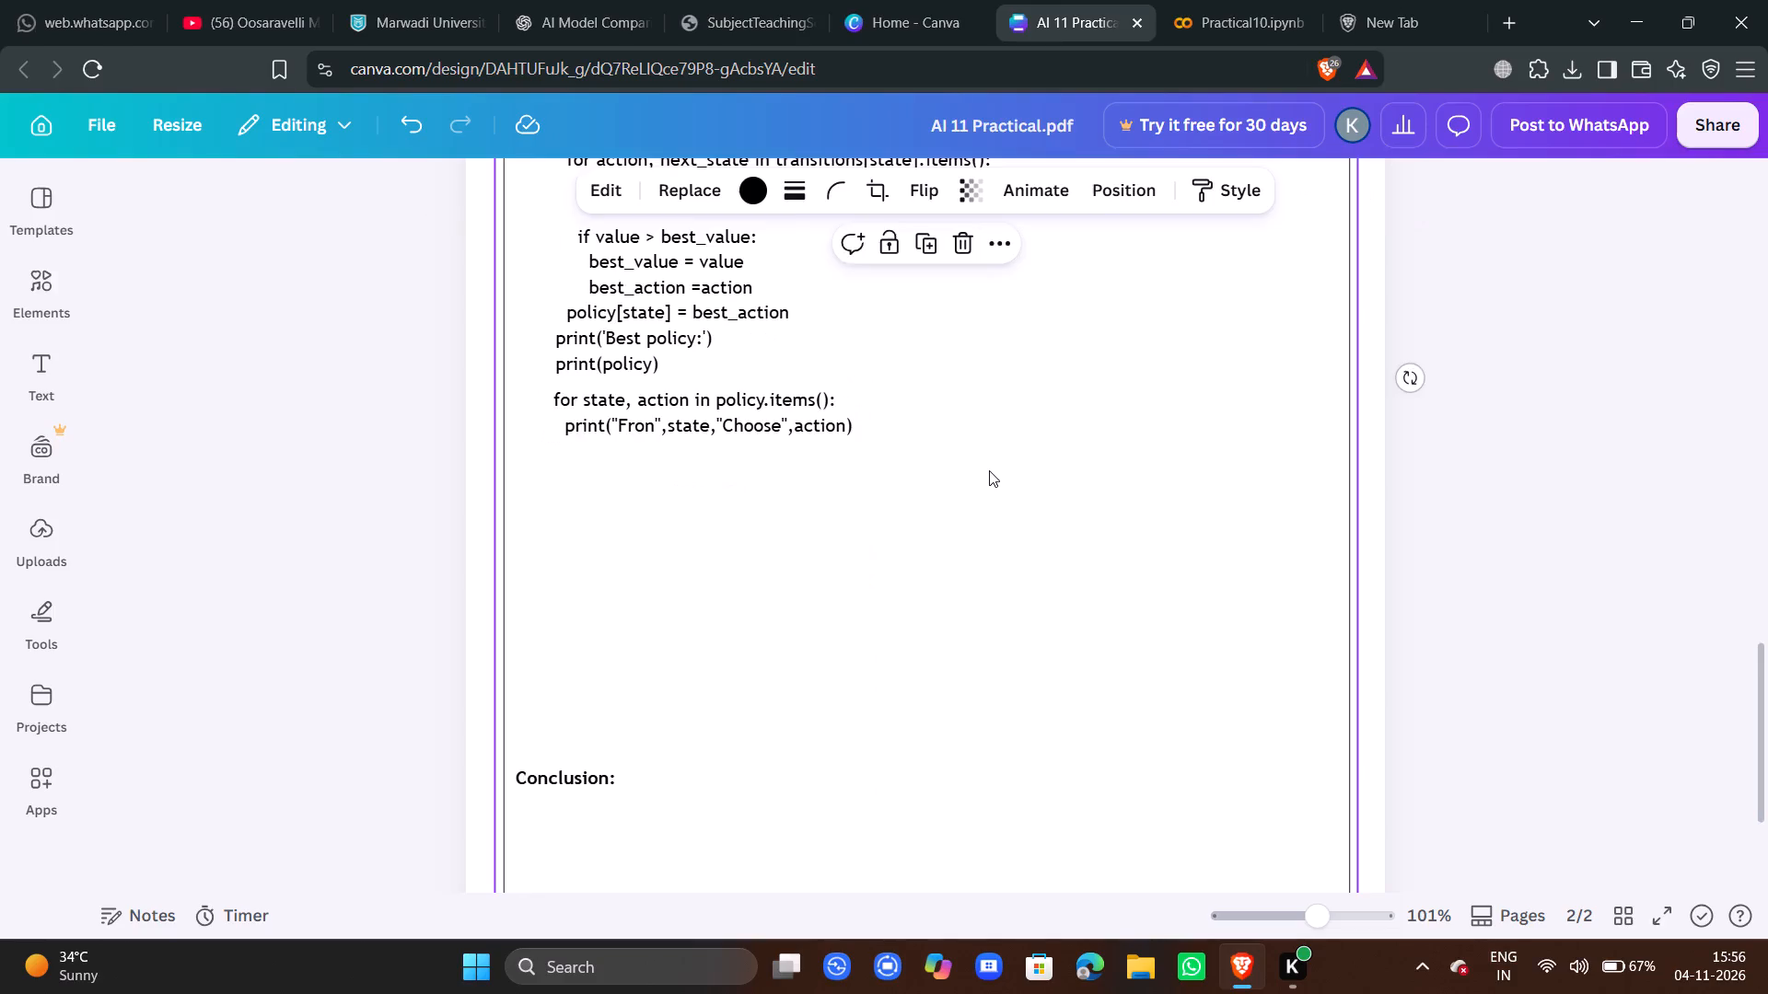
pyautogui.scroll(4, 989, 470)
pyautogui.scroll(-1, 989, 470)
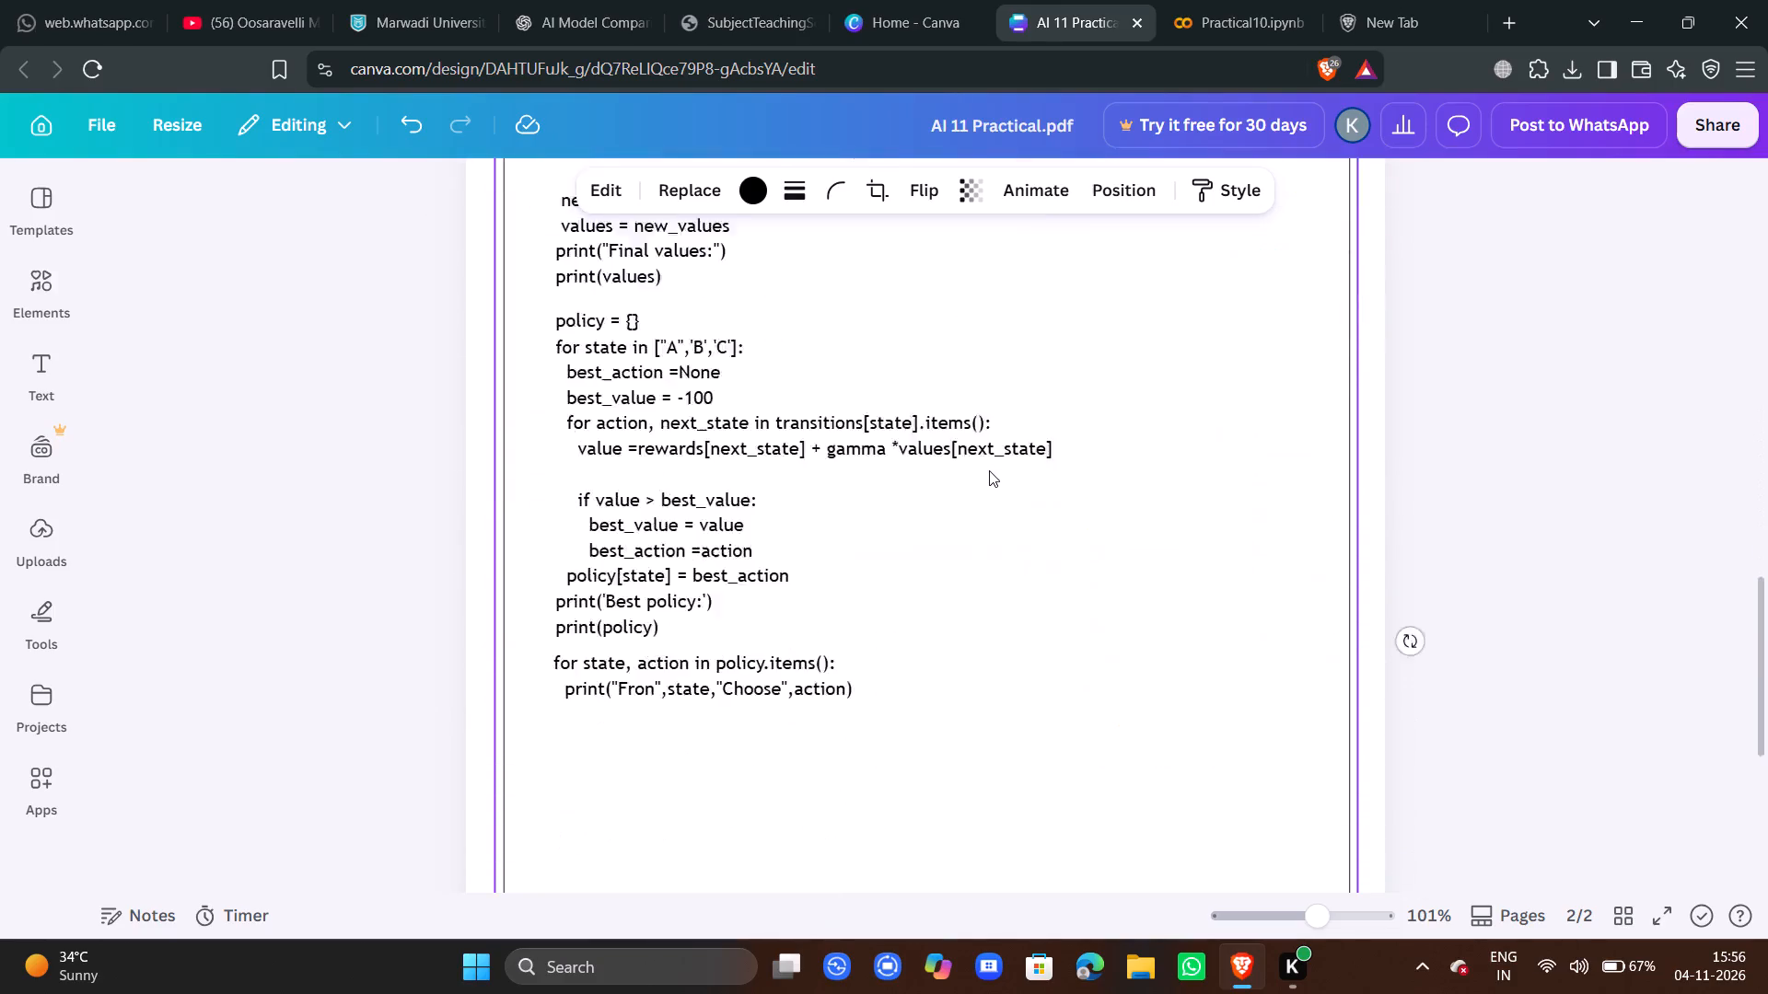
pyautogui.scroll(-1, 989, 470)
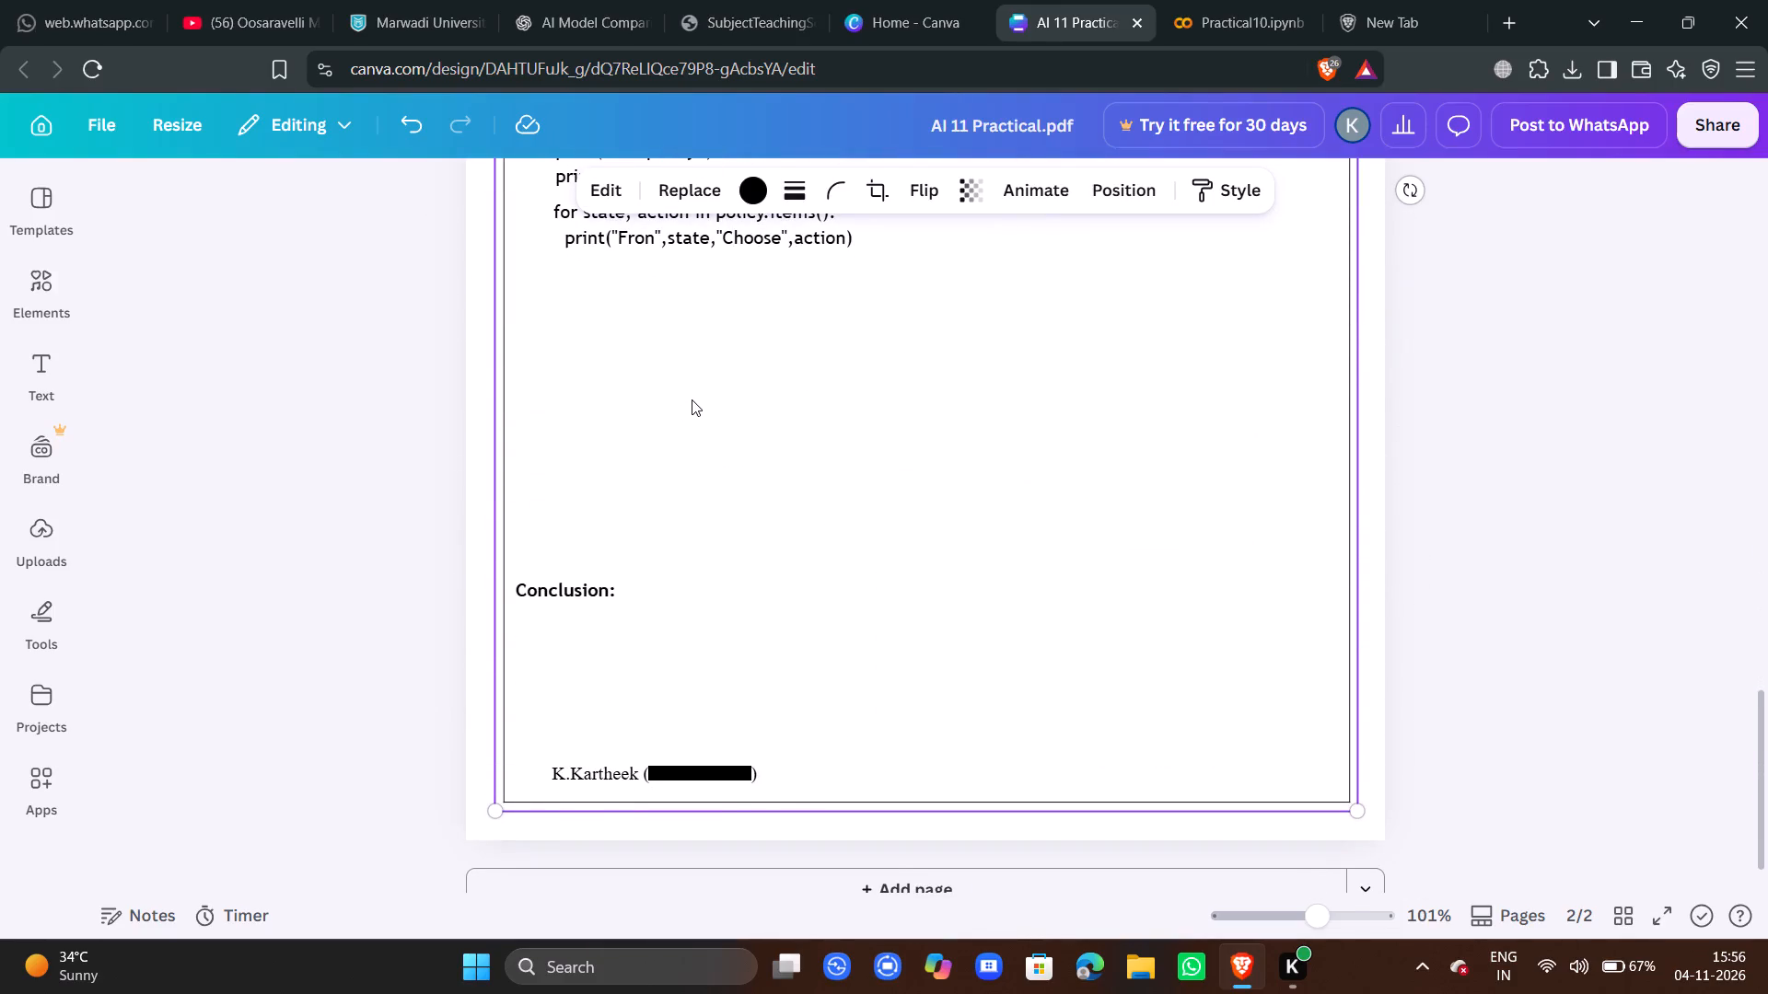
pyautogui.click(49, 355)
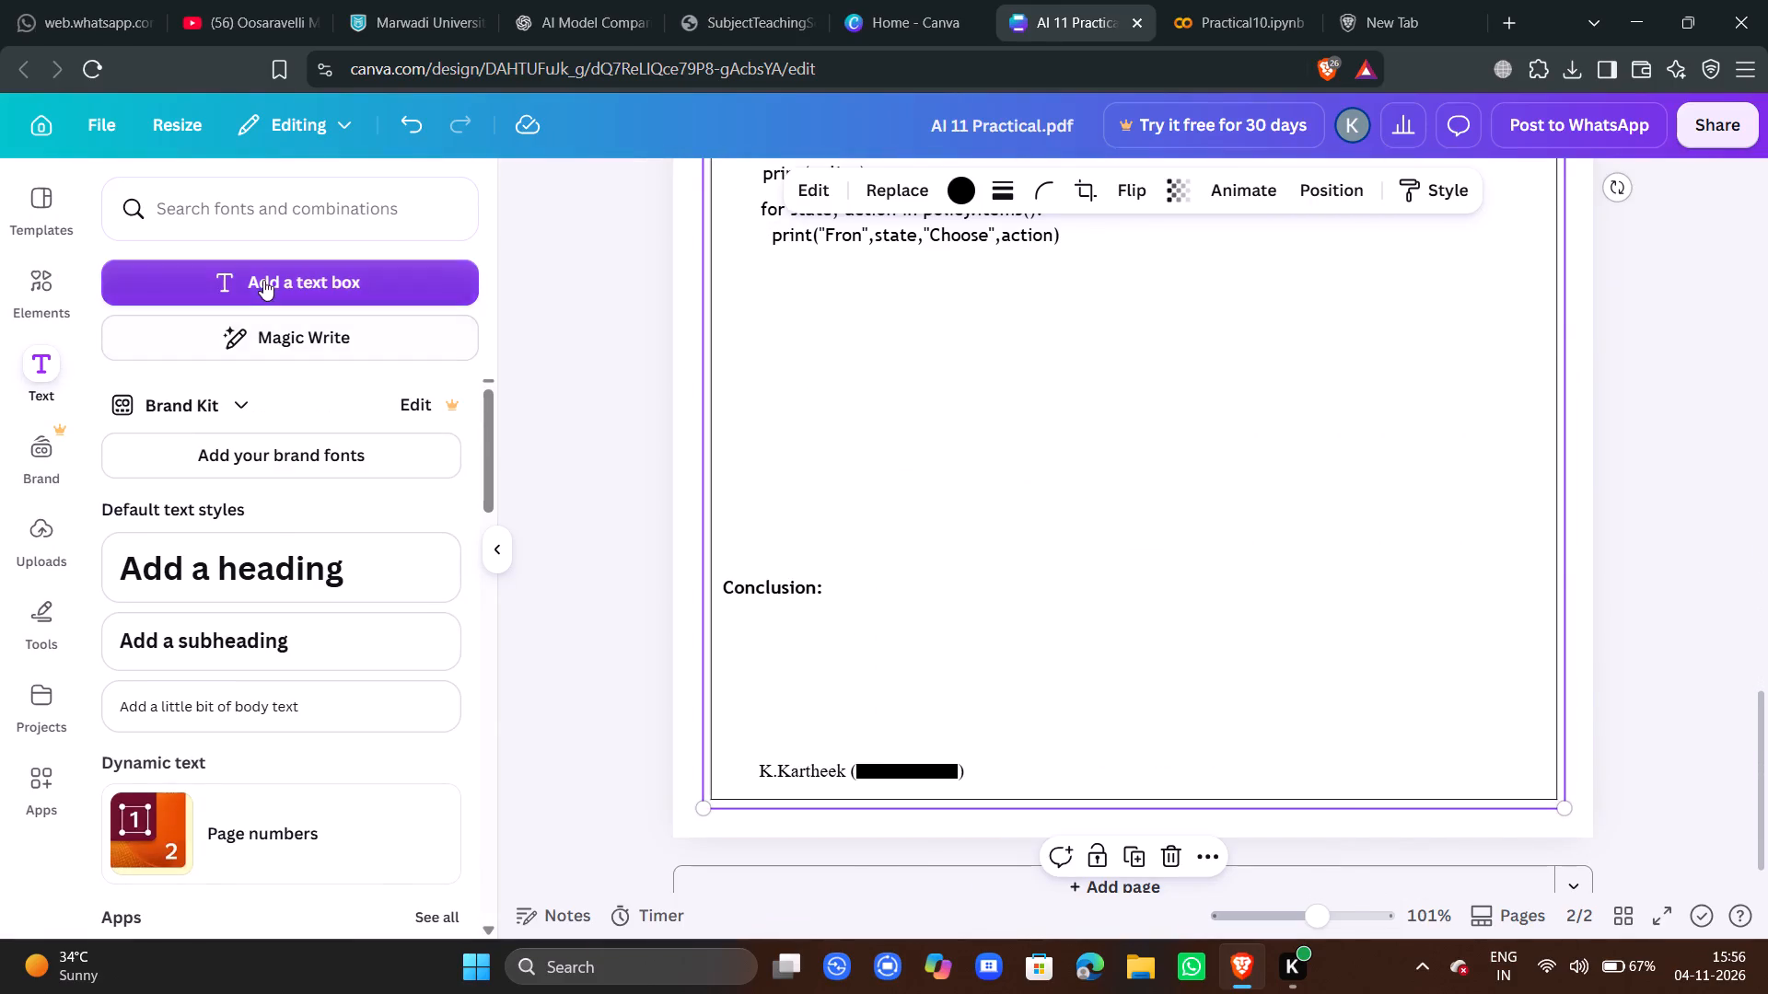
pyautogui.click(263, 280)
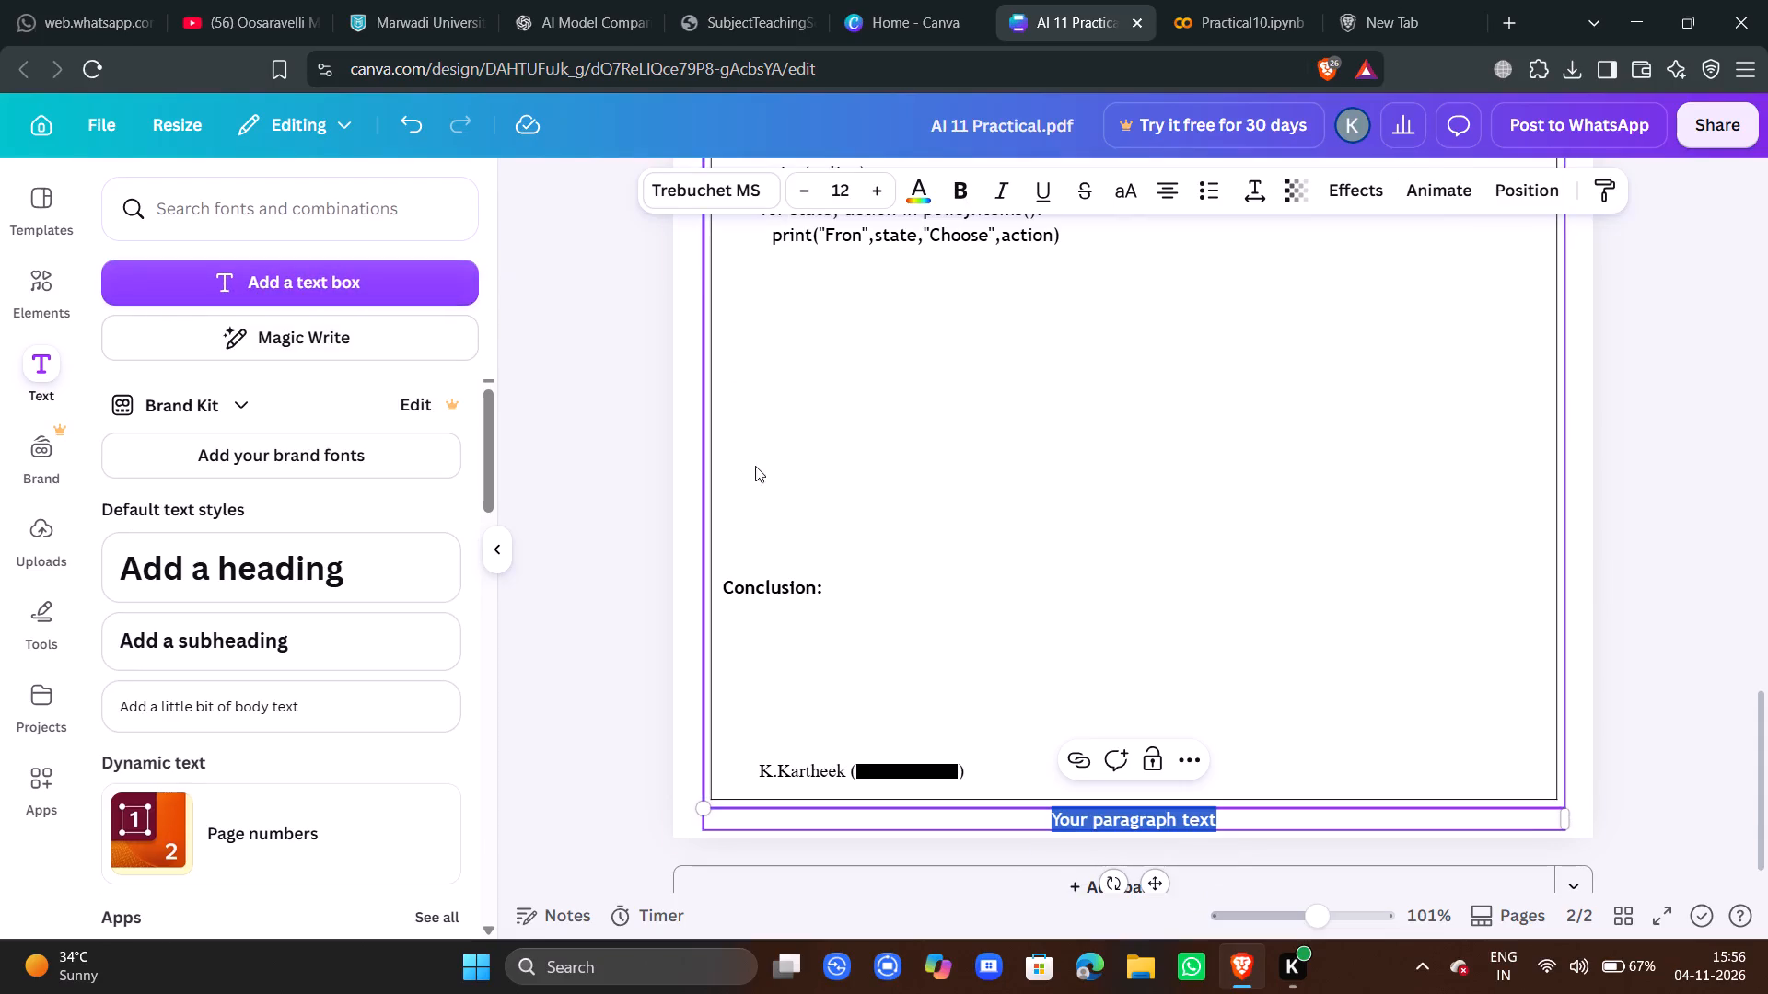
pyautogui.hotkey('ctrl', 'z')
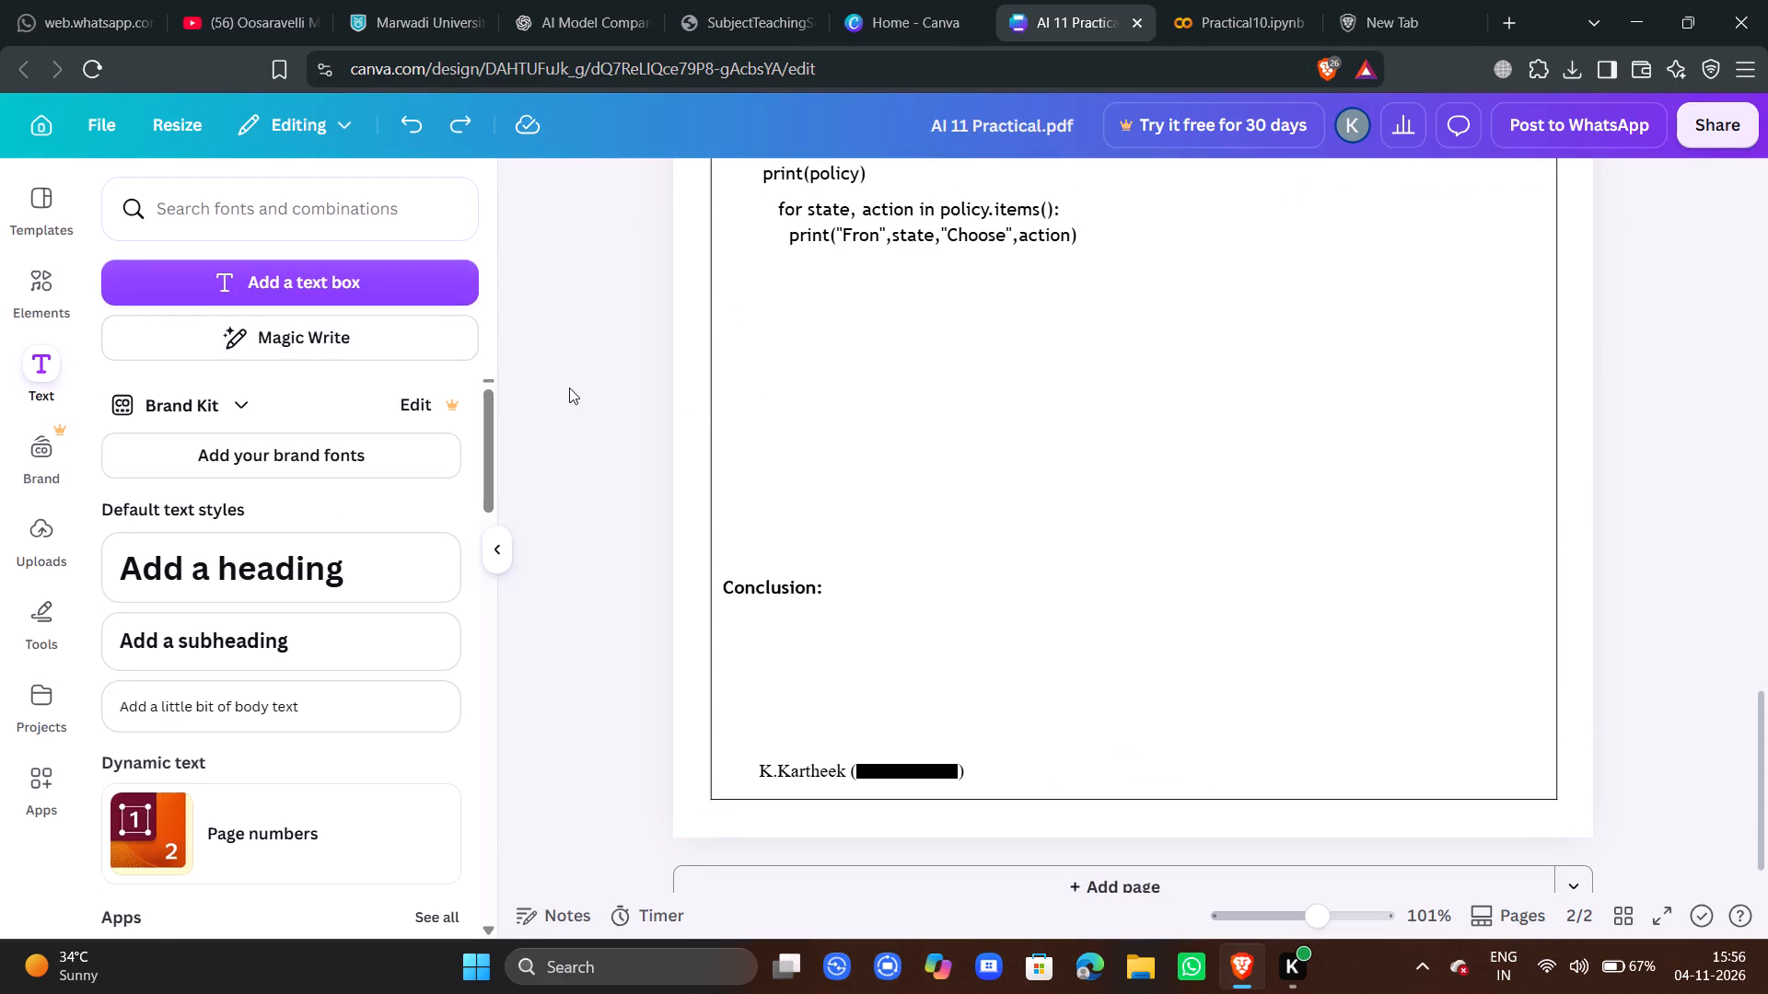
# Add an "OUTPUT:" text label to page 2 and place it beneath the policy-items loop code.
pyautogui.hotkey('ctrl', 'v')
pyautogui.press('BackSpace')
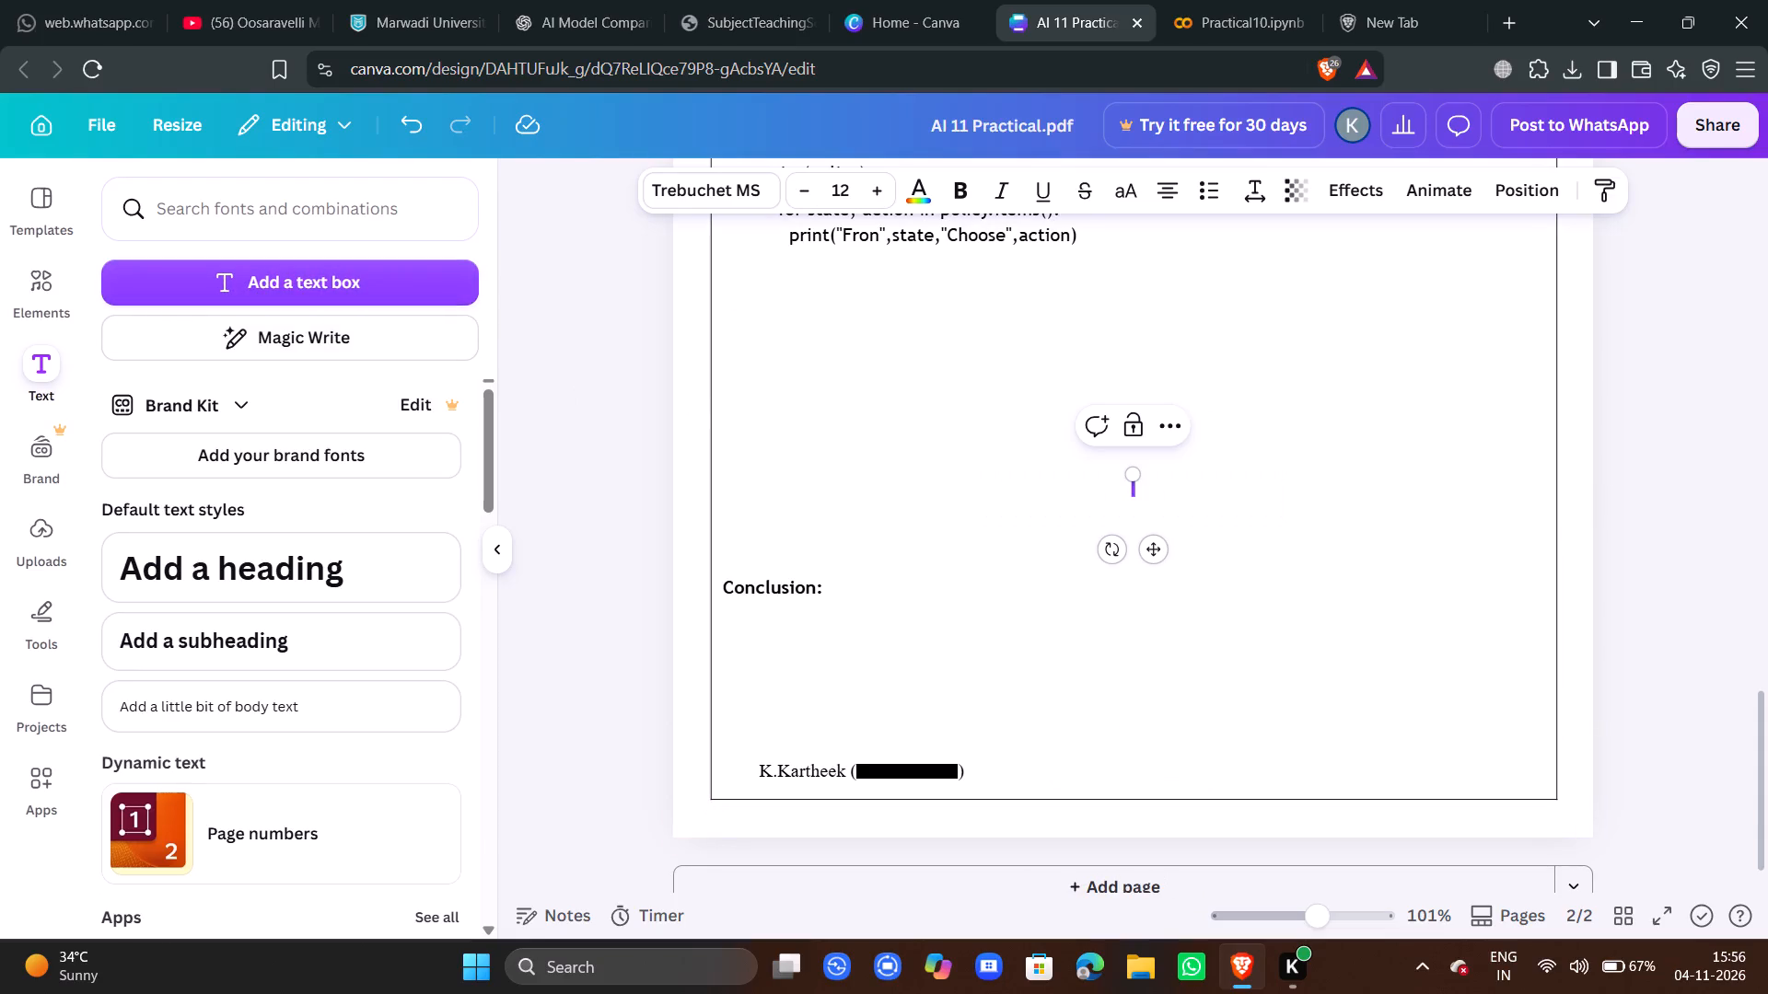
pyautogui.write('OT')
pyautogui.hotkey('shift', 'BackSpace')
pyautogui.write('UTPUT')
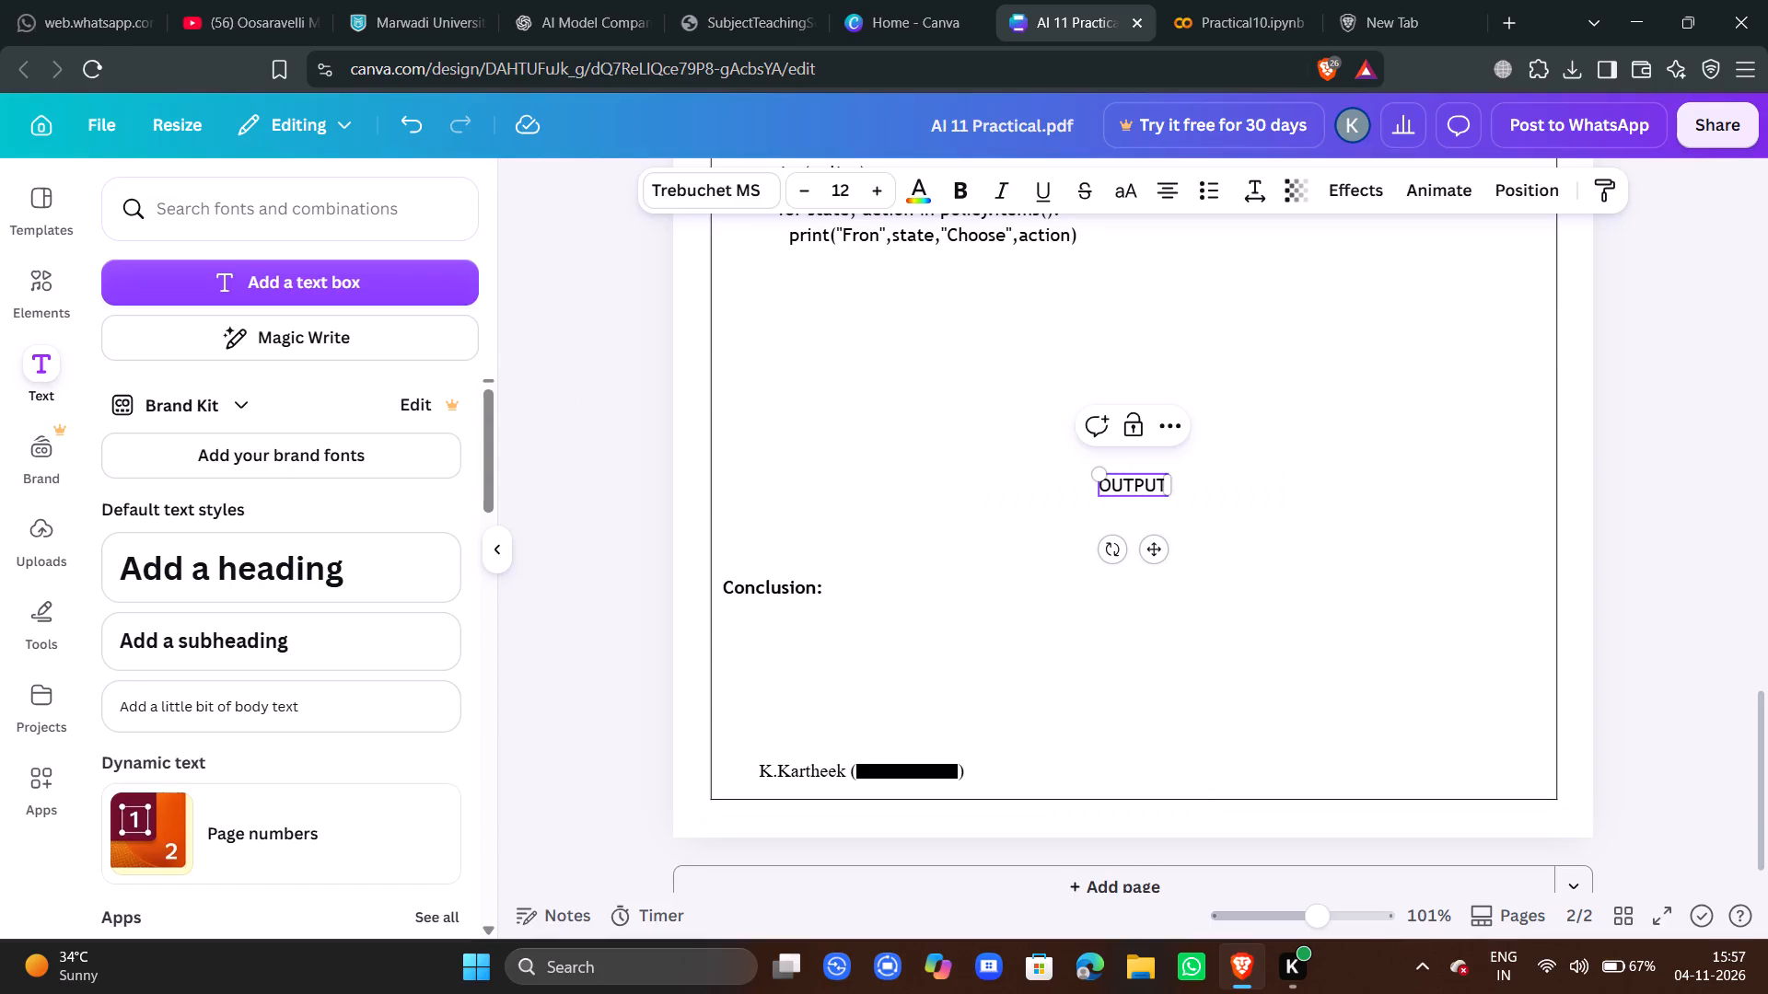
pyautogui.hotkey('shift', ':')
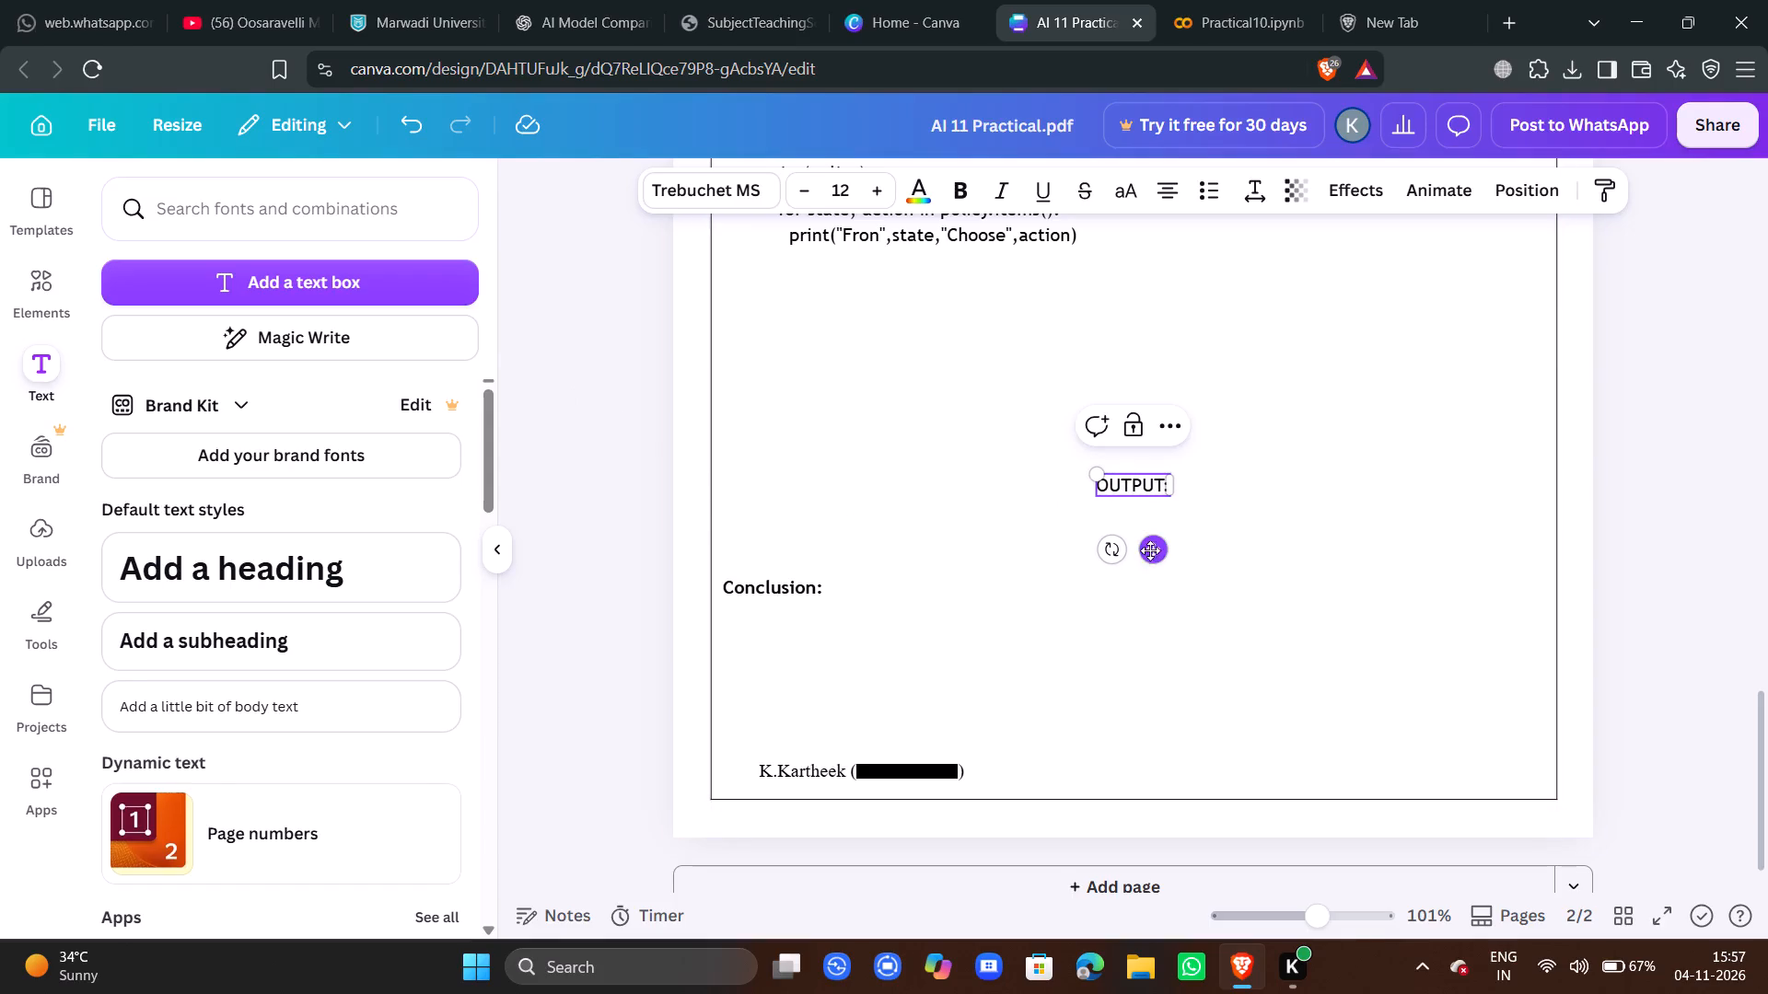
pyautogui.moveTo(1147, 556); pyautogui.dragTo(784, 375)
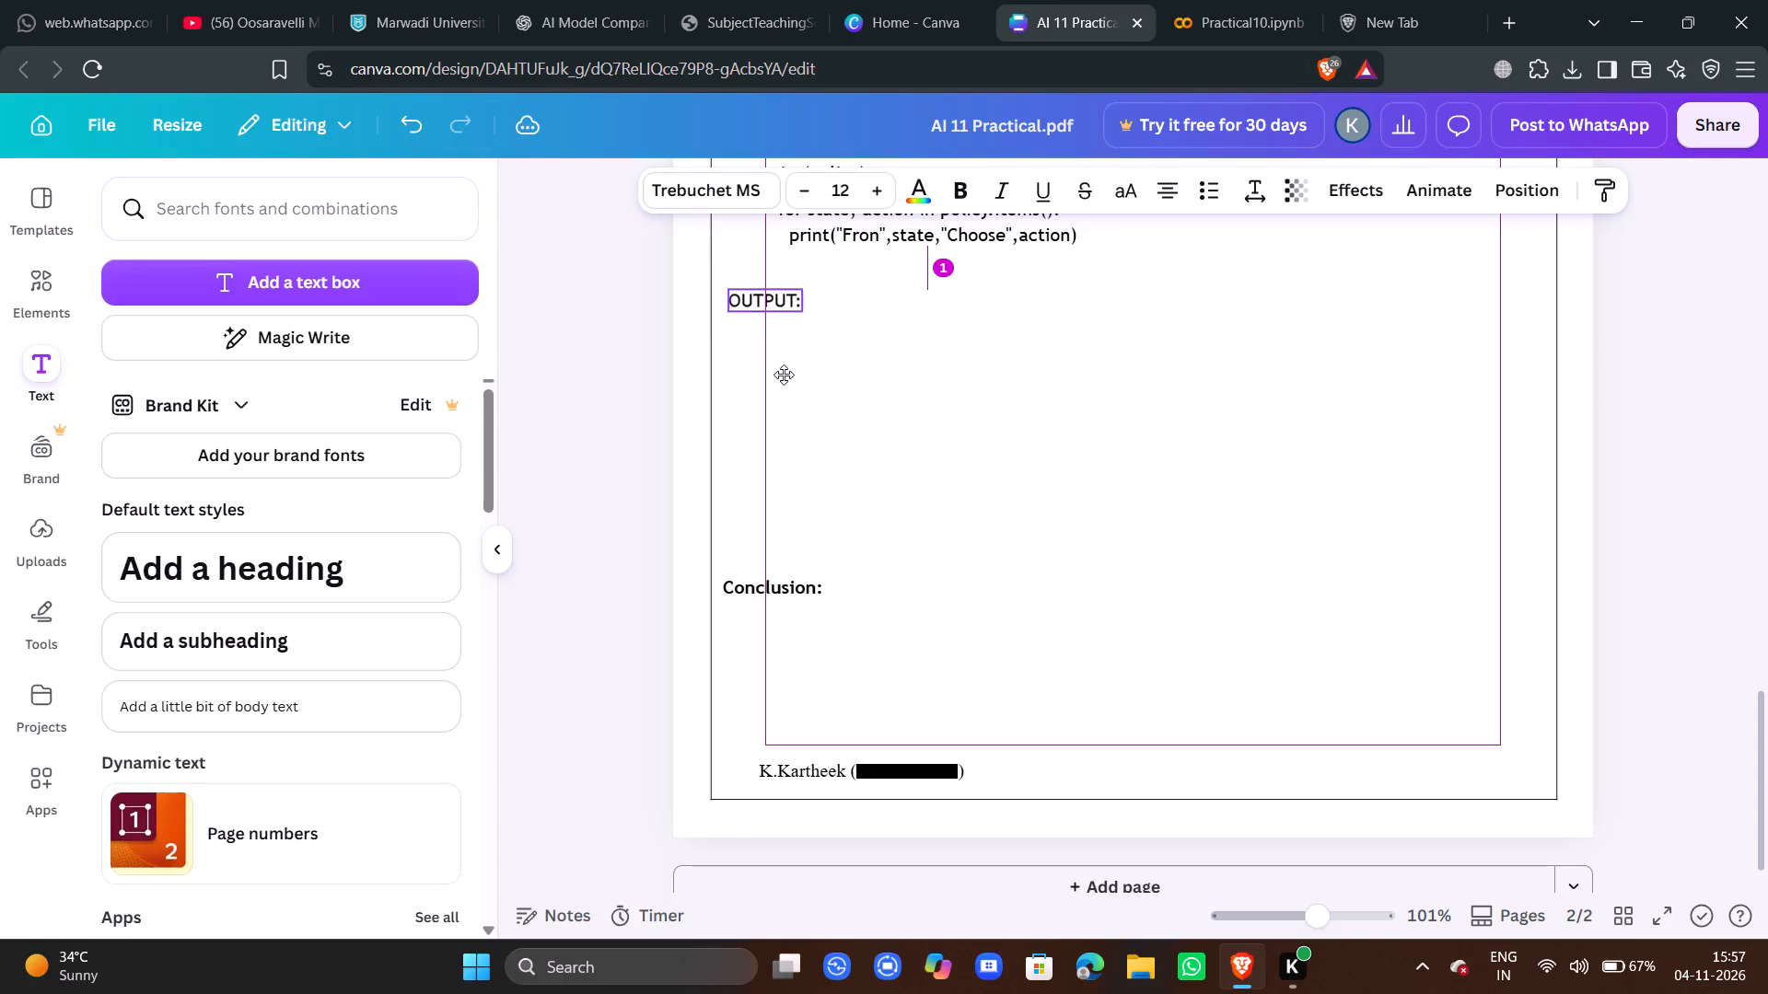
pyautogui.moveTo(784, 375); pyautogui.dragTo(795, 361)
pyautogui.click(1215, 390)
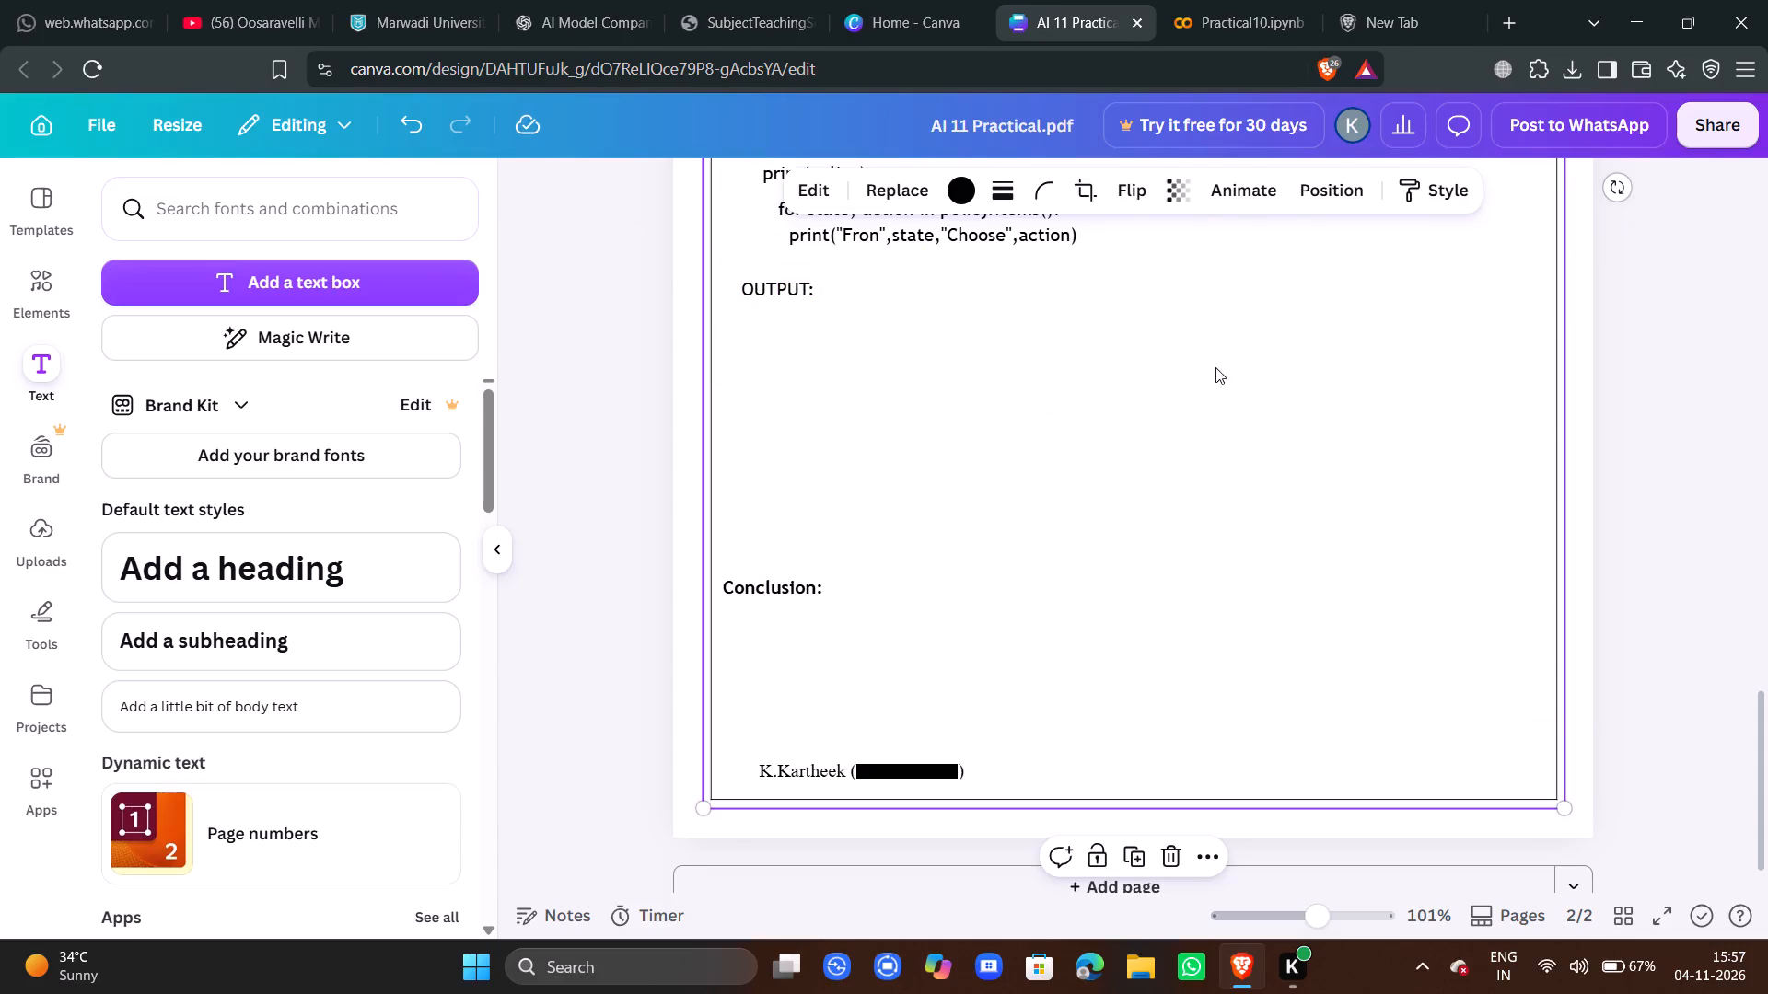
# Copy the Colab output "{'A': 0, 'B': 0, 'C': 0, 'G': 0}" and paste it onto page 2 in Canva as left-aligned text.
pyautogui.click(1224, 0)
pyautogui.scroll(4, 756, 439)
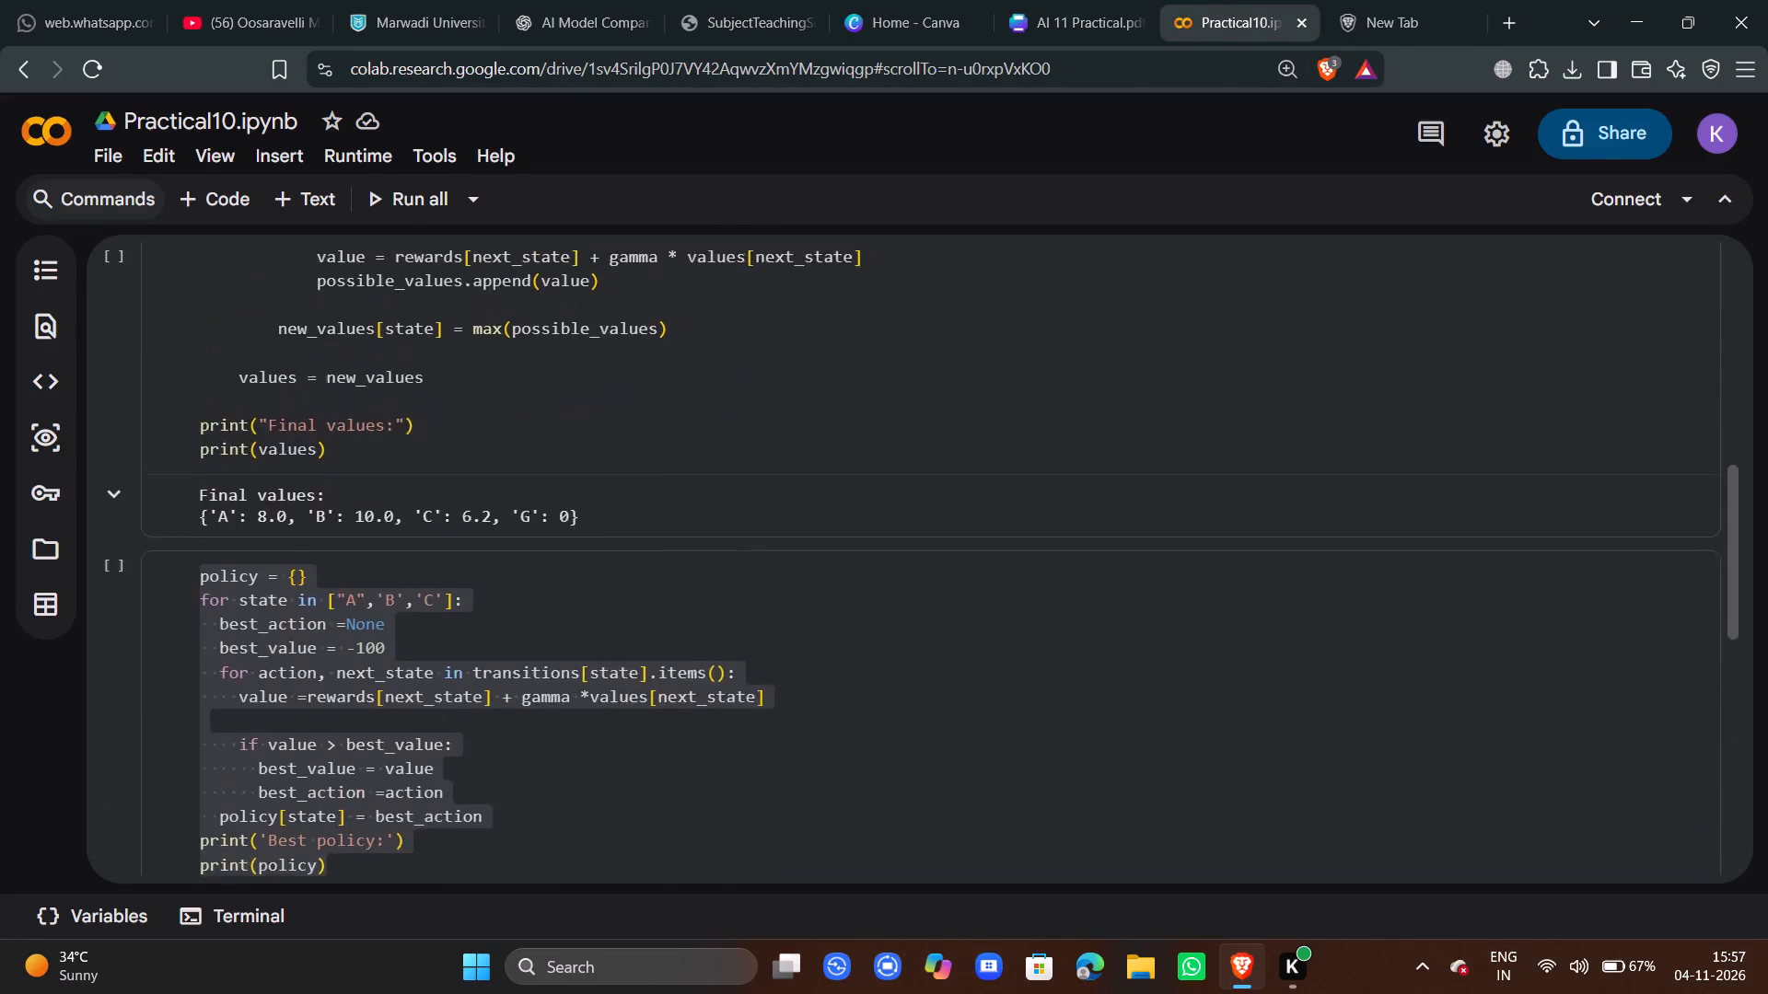
pyautogui.scroll(7, 756, 439)
pyautogui.scroll(-1, 756, 439)
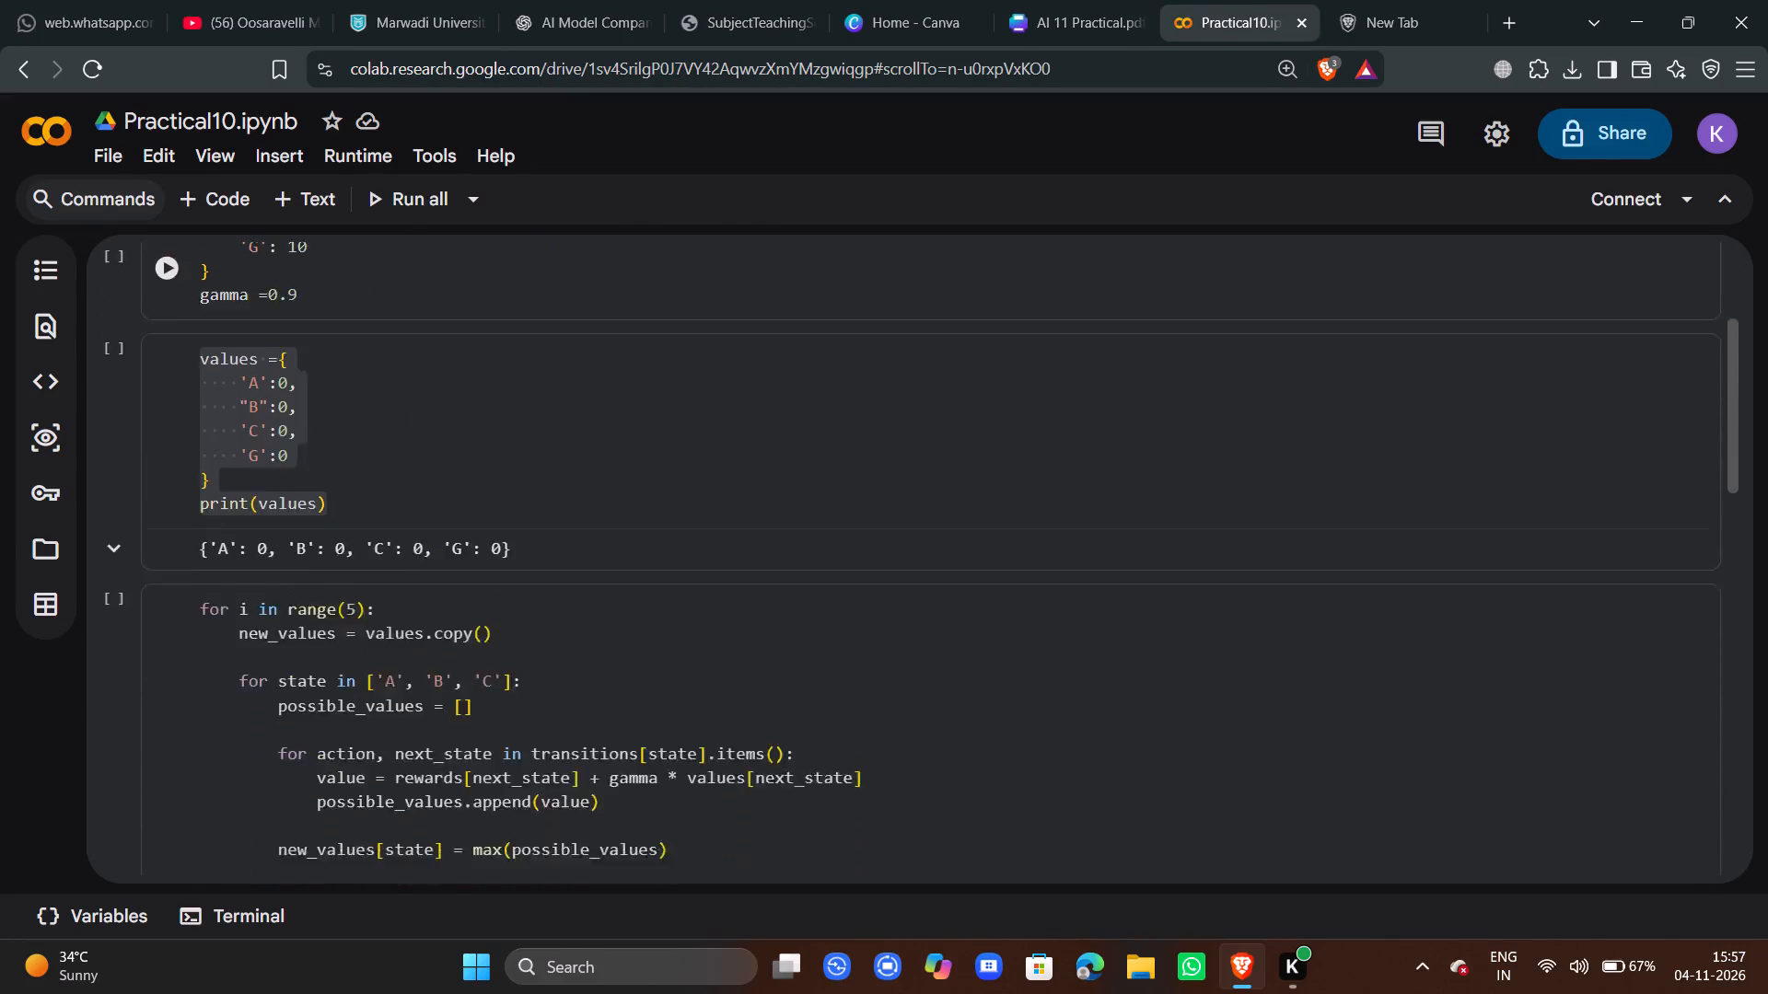
pyautogui.scroll(-2, 756, 439)
pyautogui.moveTo(614, 469); pyautogui.dragTo(607, 469)
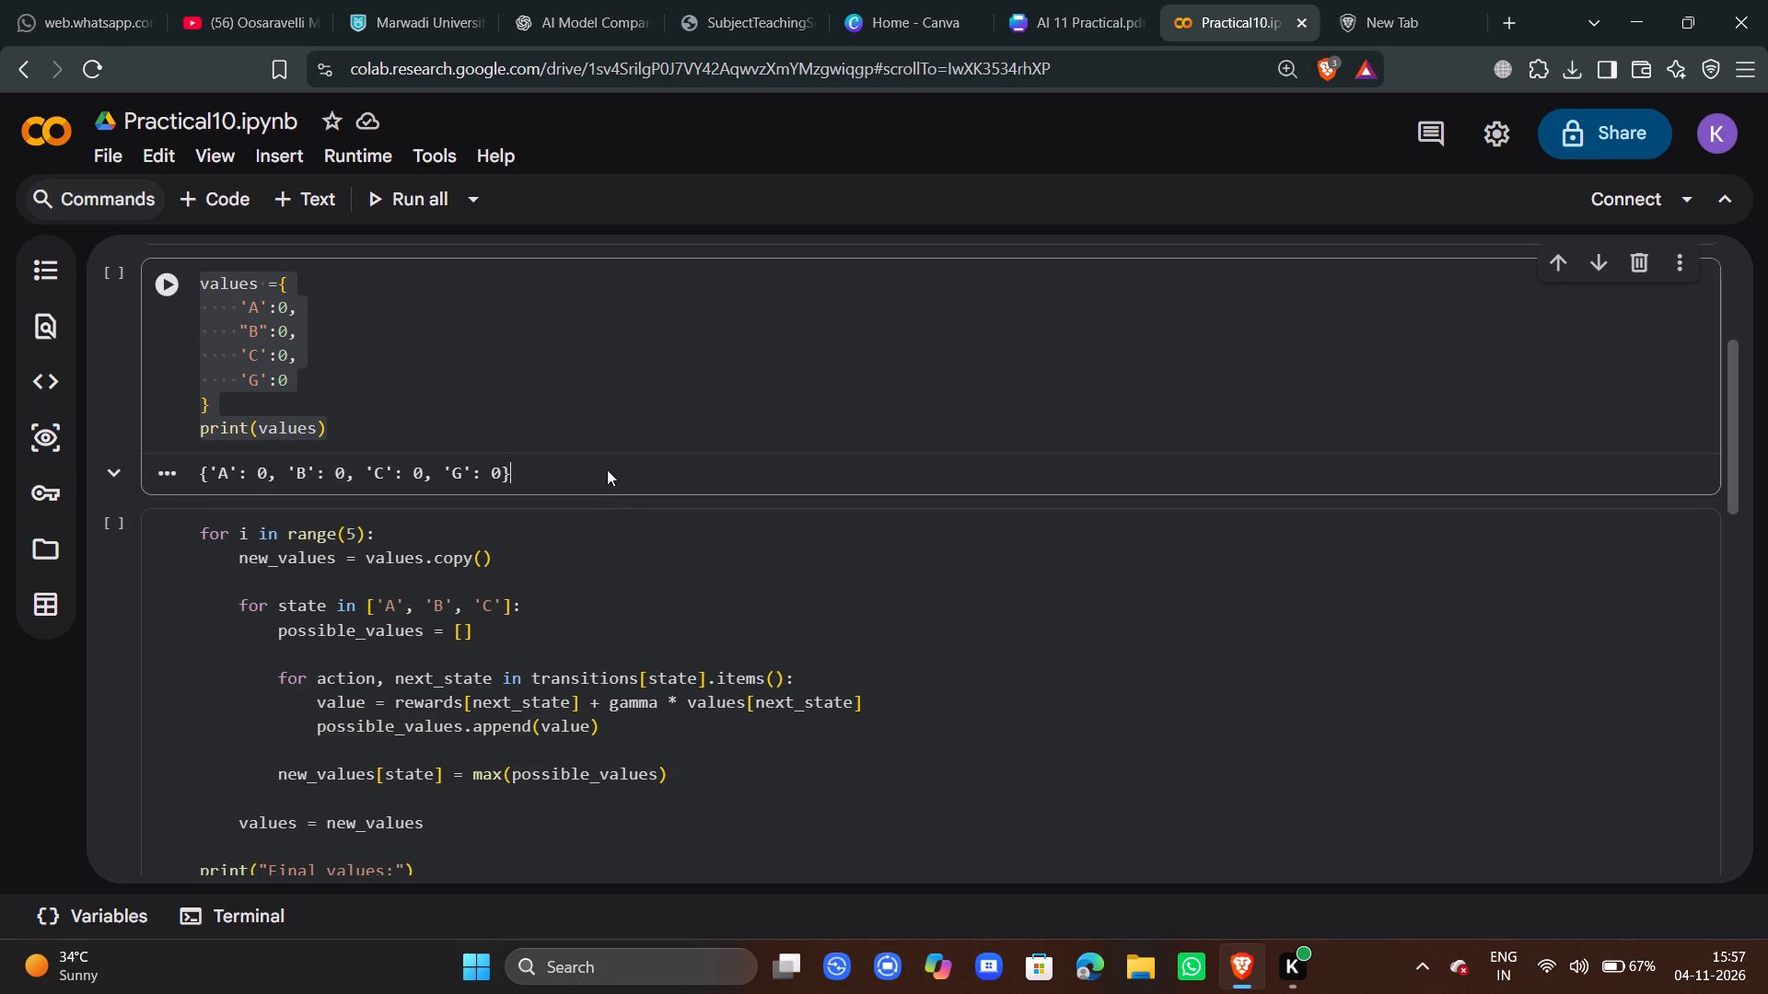
pyautogui.moveTo(607, 469); pyautogui.dragTo(198, 468)
pyautogui.hotkey('ctrl', 'c')
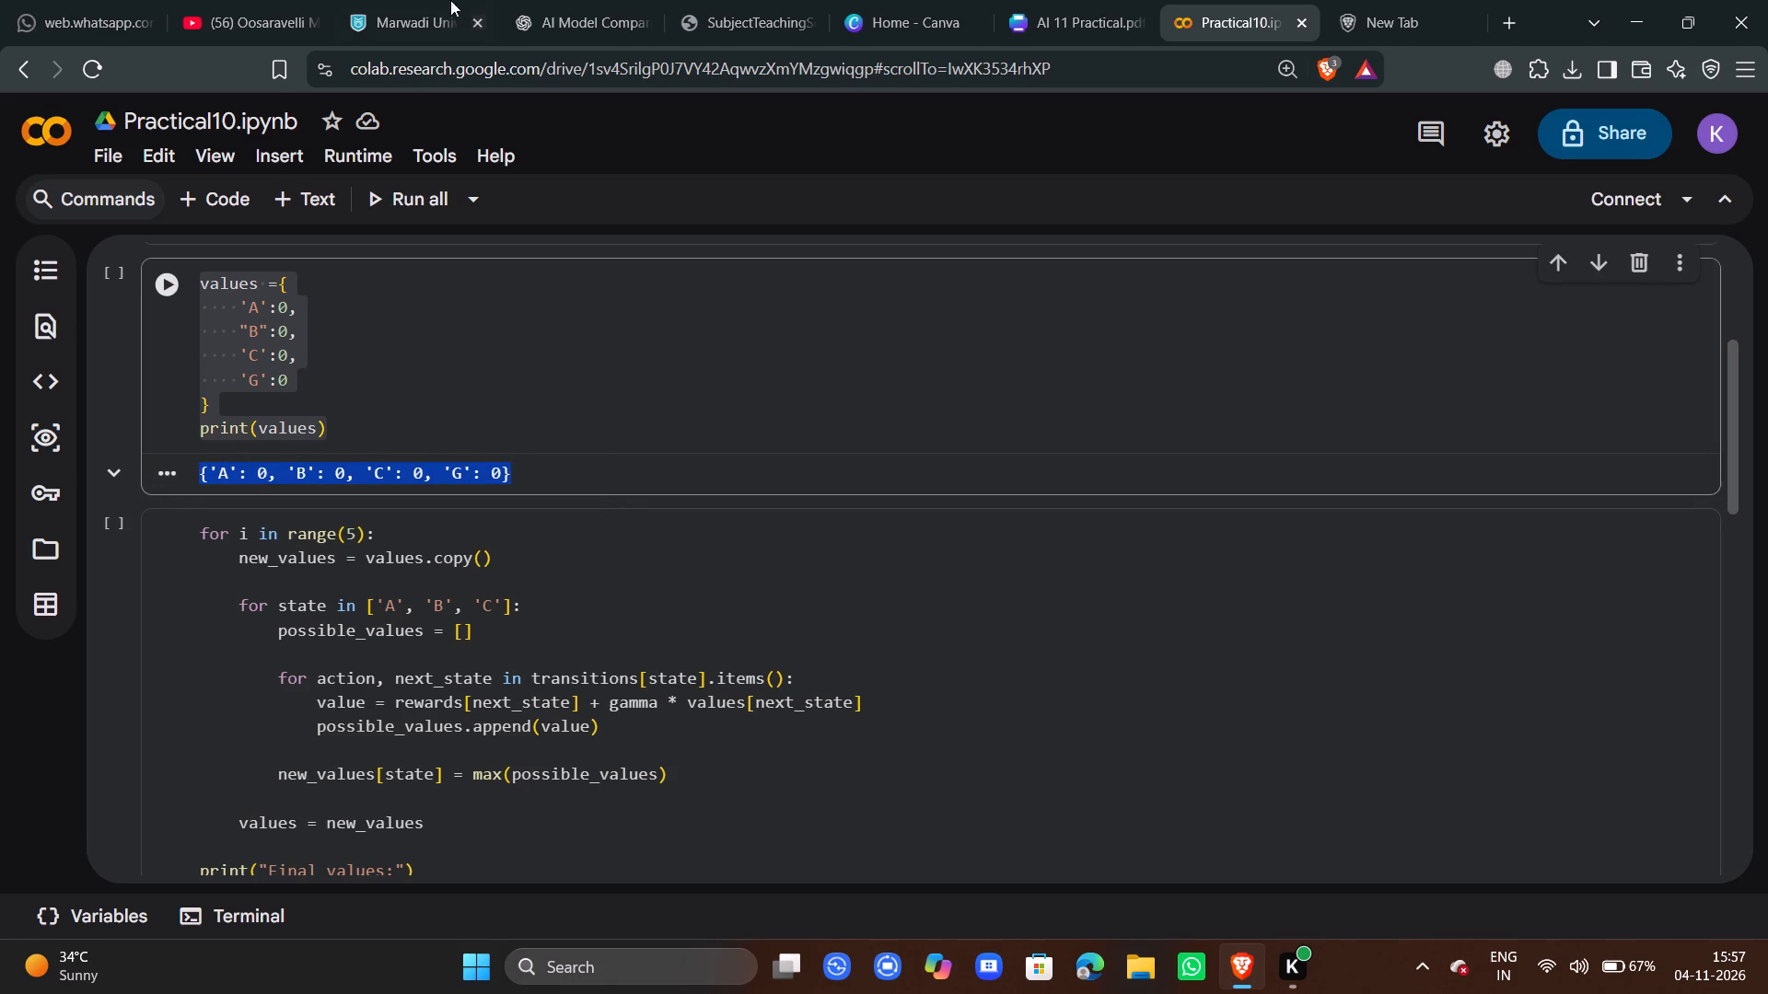
pyautogui.click(1066, 0)
pyautogui.click(904, 434)
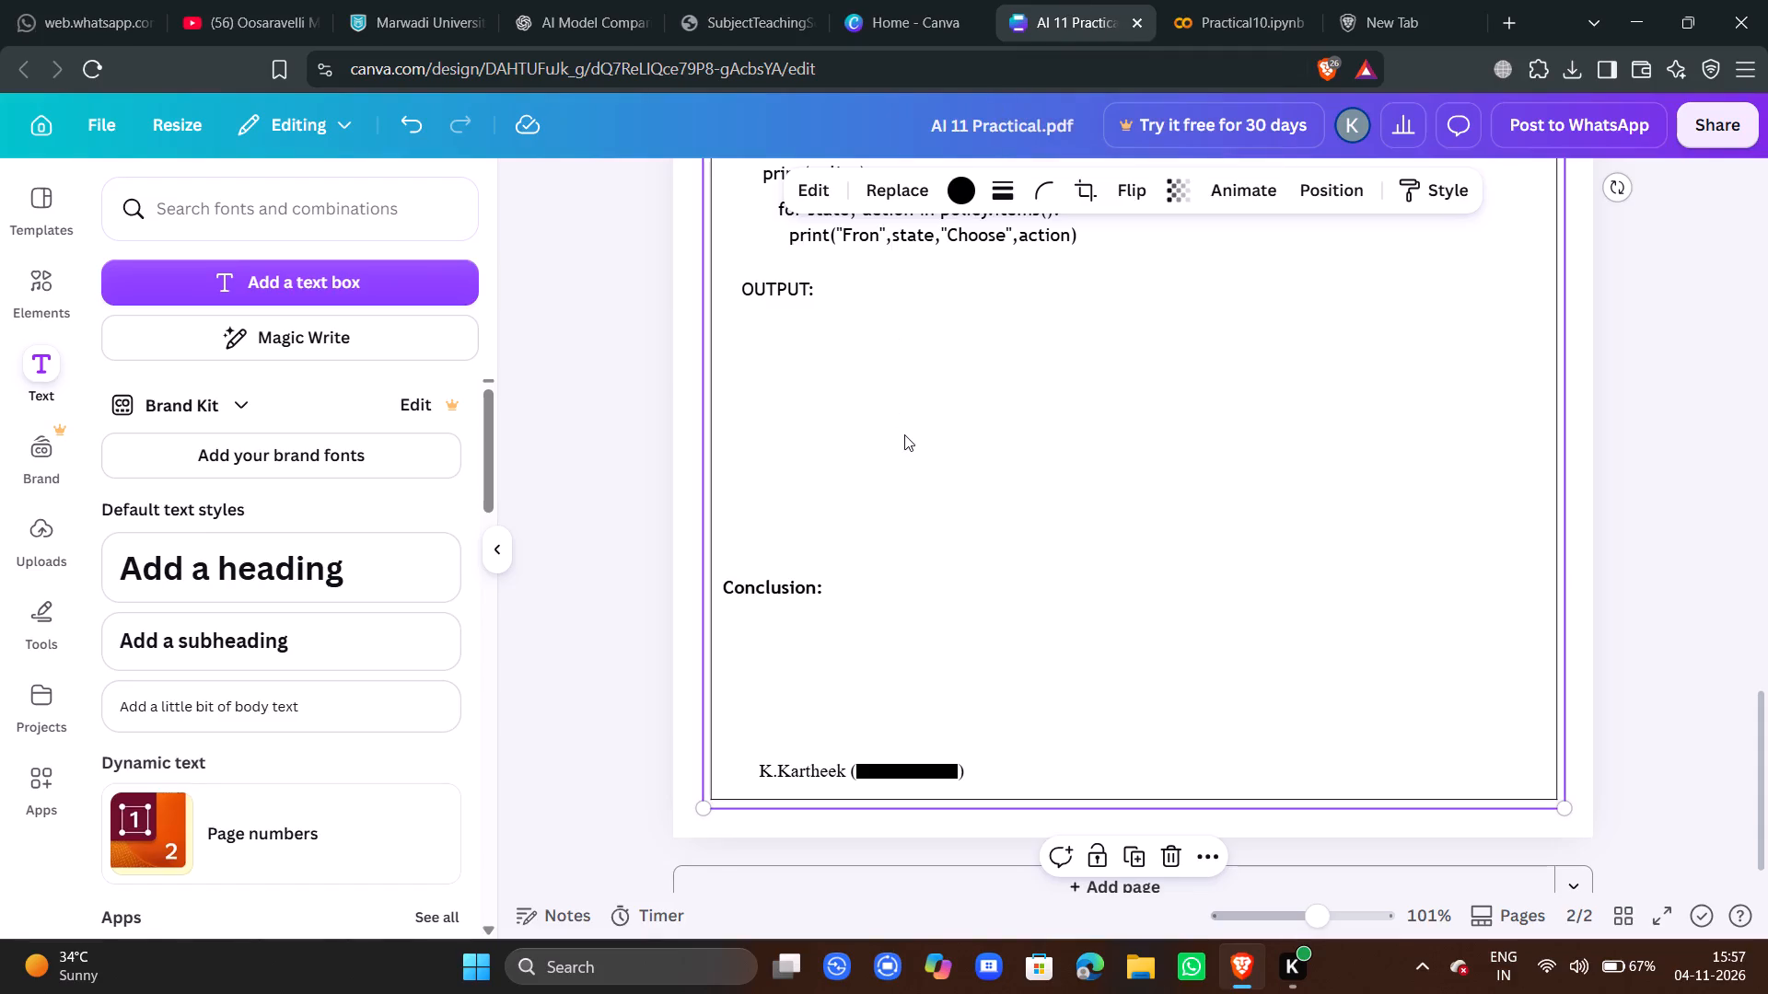
pyautogui.hotkey('ctrl', 'v')
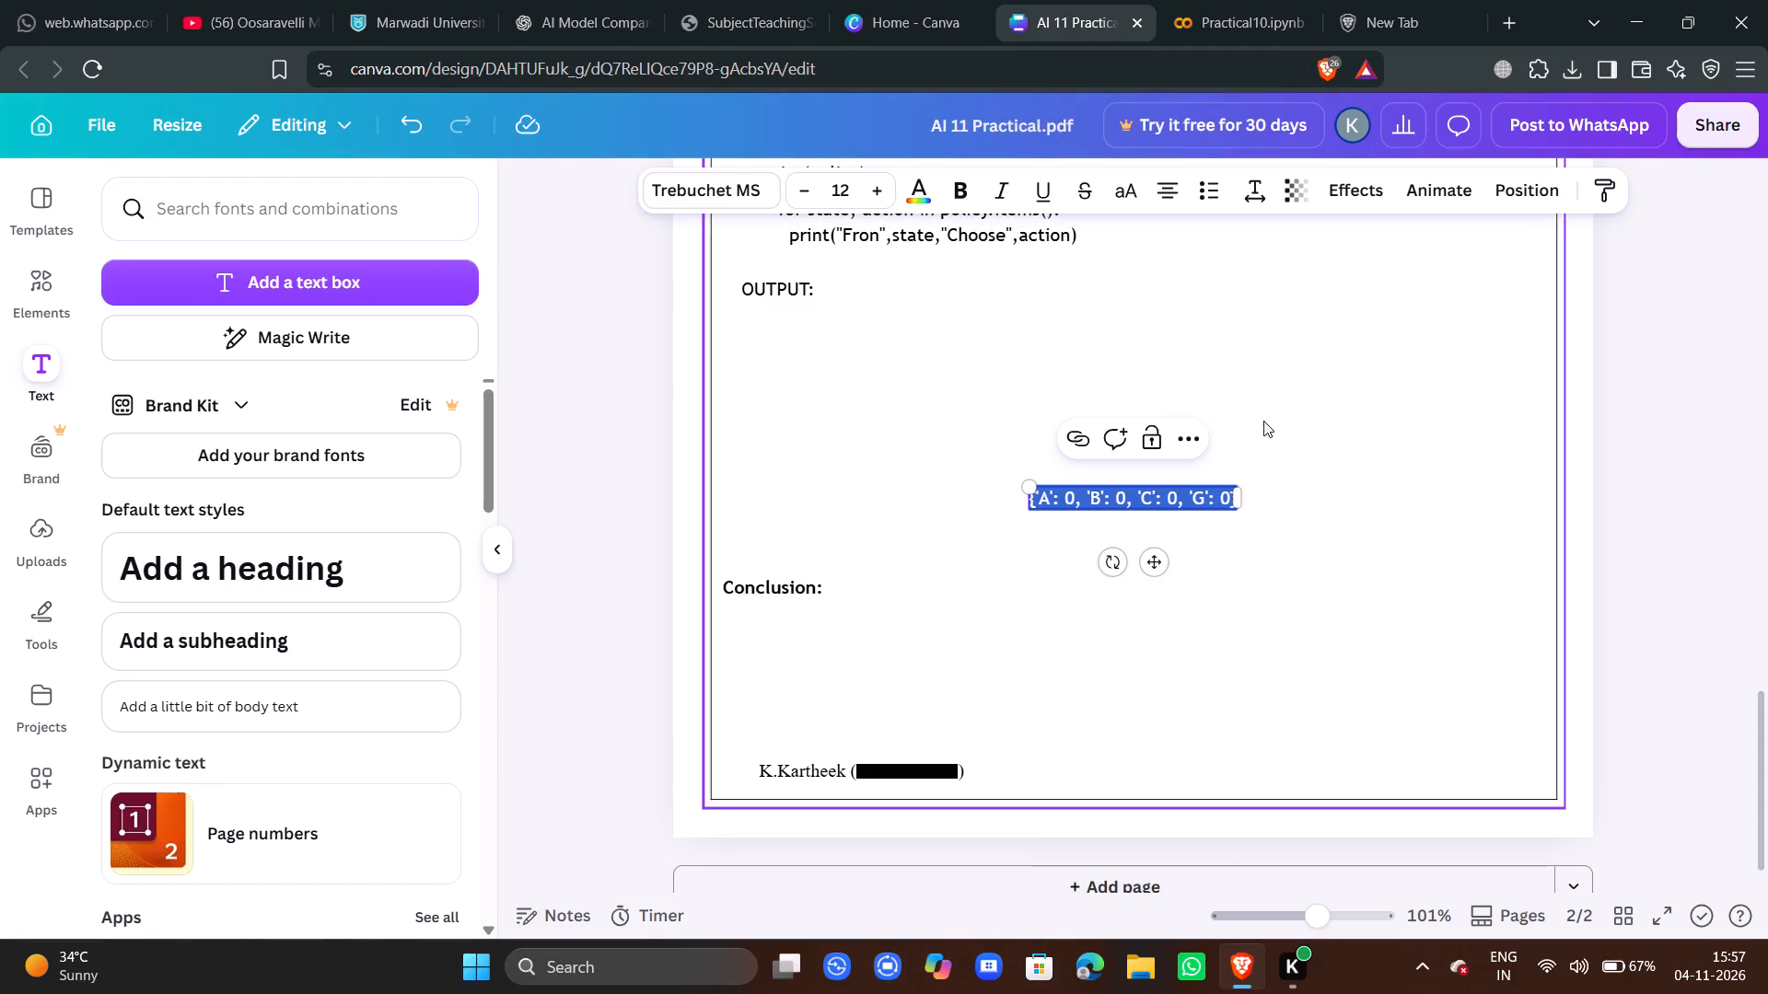
pyautogui.click(1168, 187)
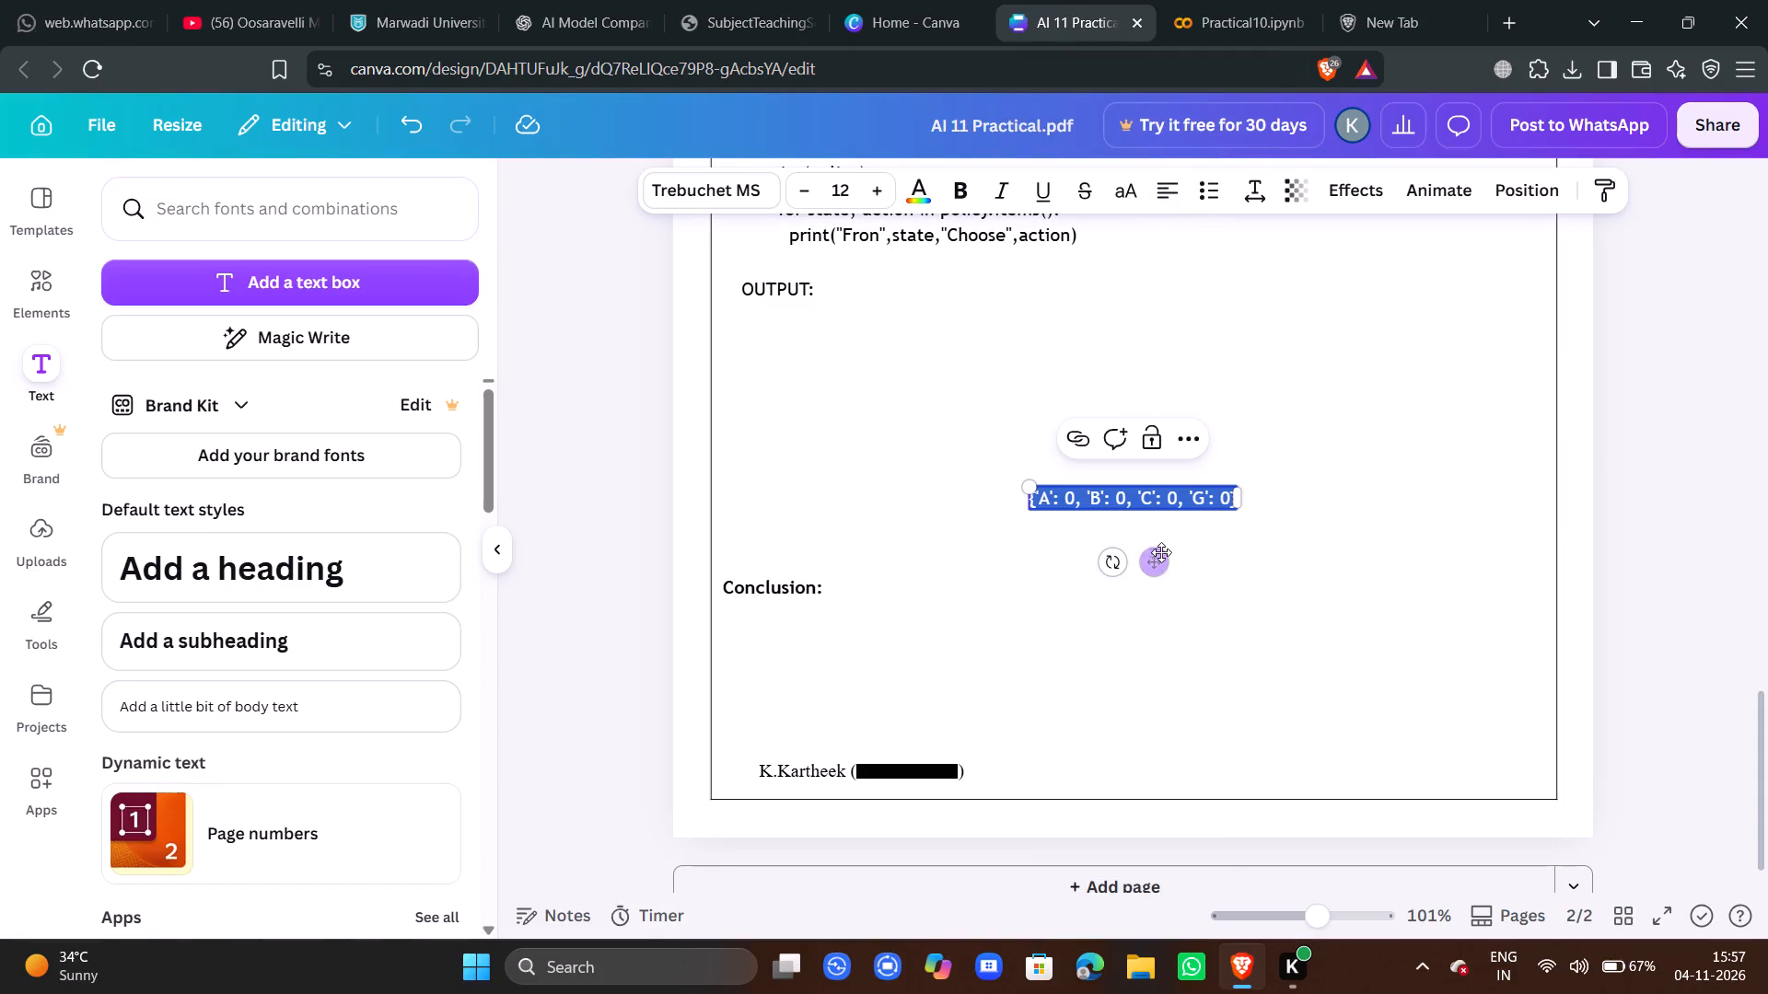
# Move the pasted output line directly beneath "OUTPUT:" on page 2, with their left edges aligned.
pyautogui.moveTo(1161, 553); pyautogui.dragTo(885, 403)
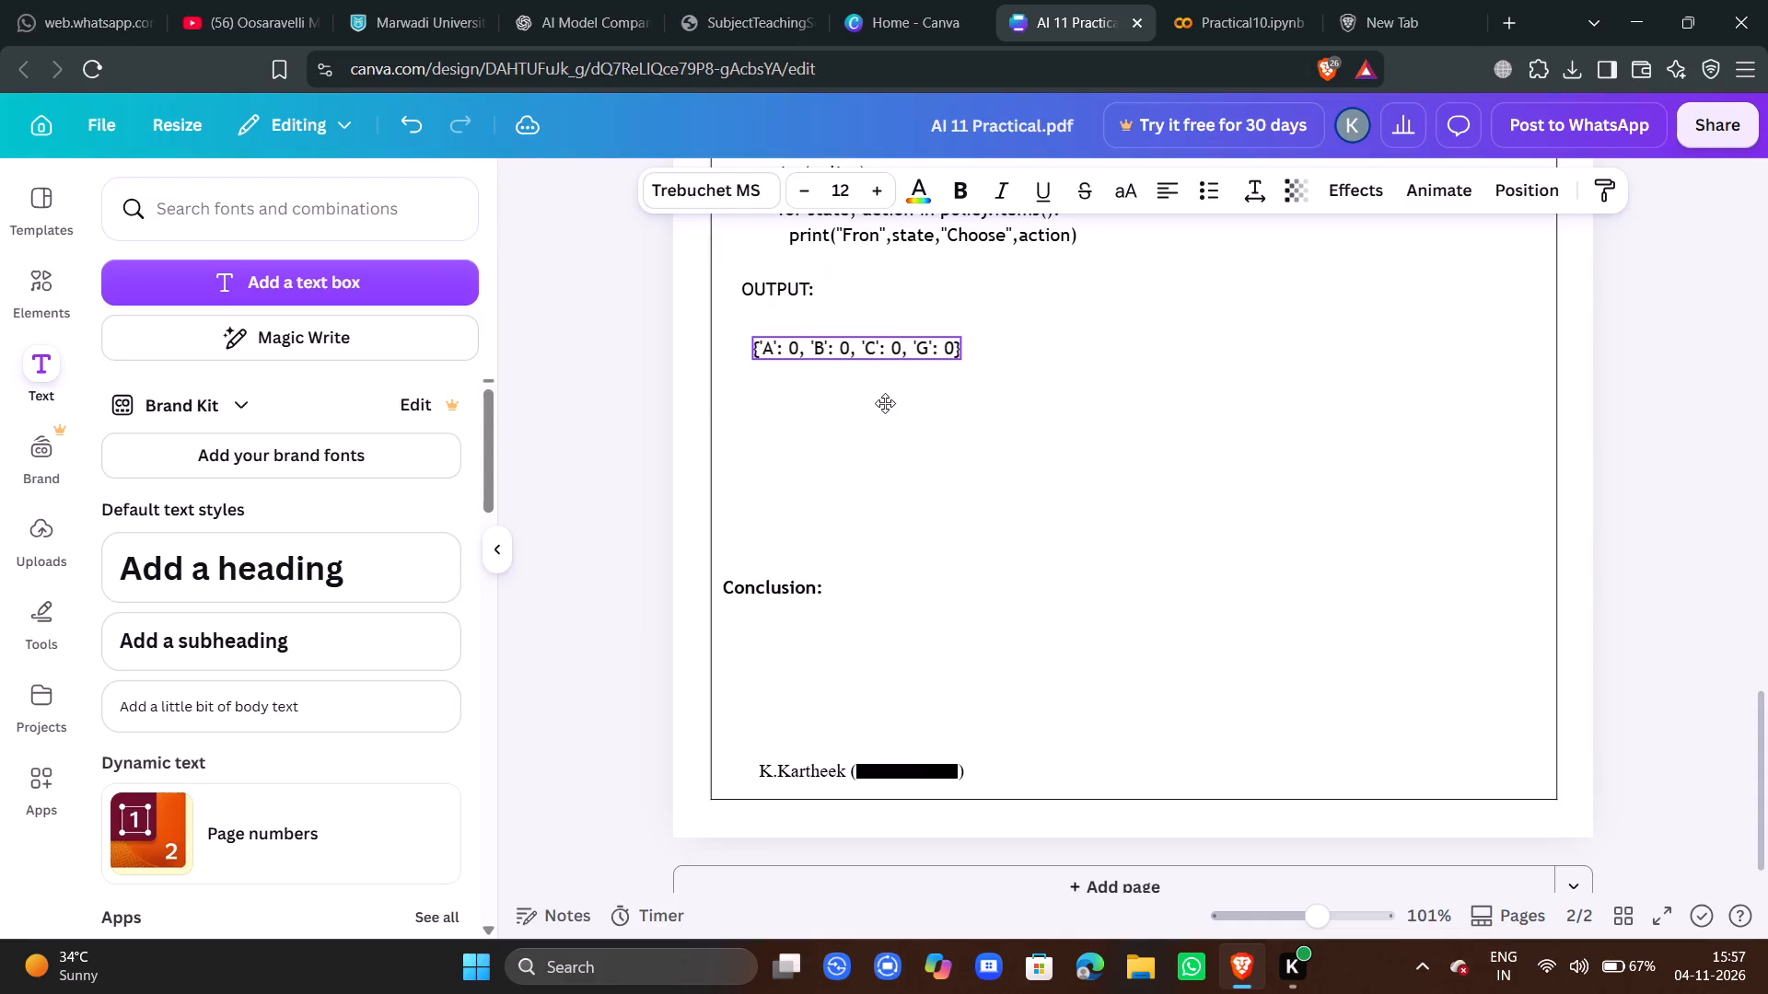
pyautogui.moveTo(885, 403); pyautogui.dragTo(880, 374)
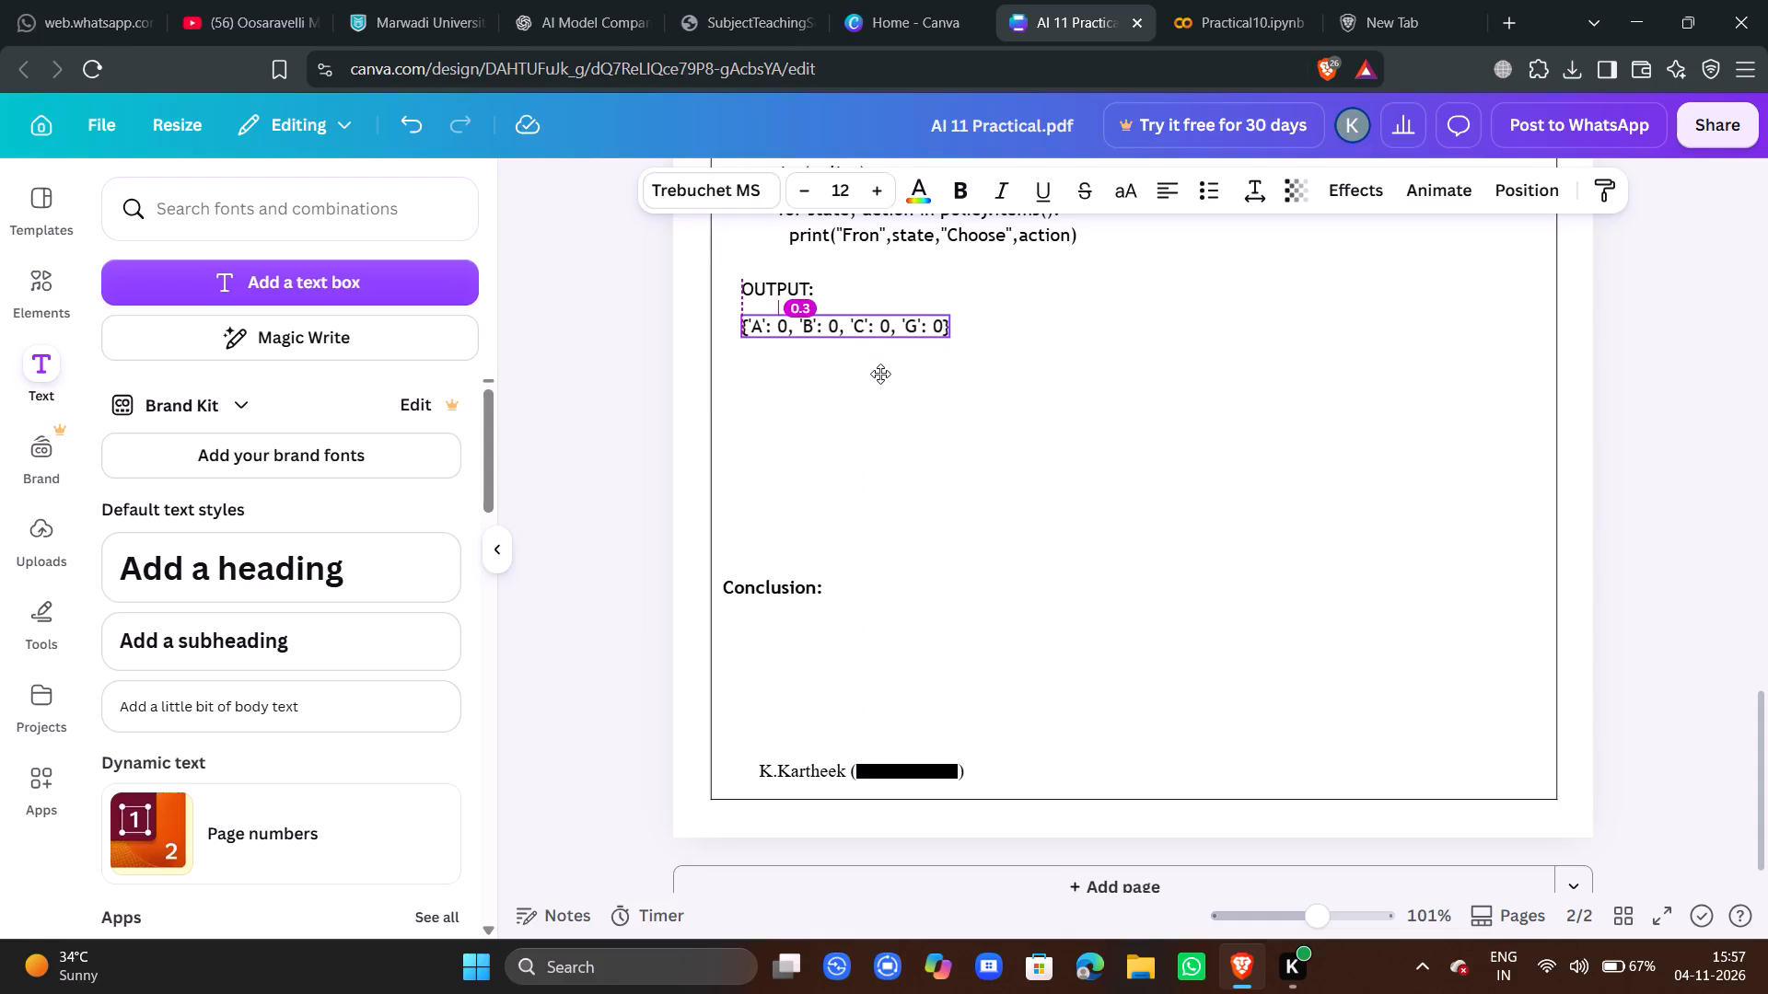
pyautogui.moveTo(880, 374); pyautogui.dragTo(878, 376)
# Nudge the pasted "{'A': 0, 'B': 0, 'C': 0, 'G': 0}" line closer beneath "OUTPUT:" on page 2, slightly indented.
pyautogui.moveTo(878, 376); pyautogui.dragTo(881, 374)
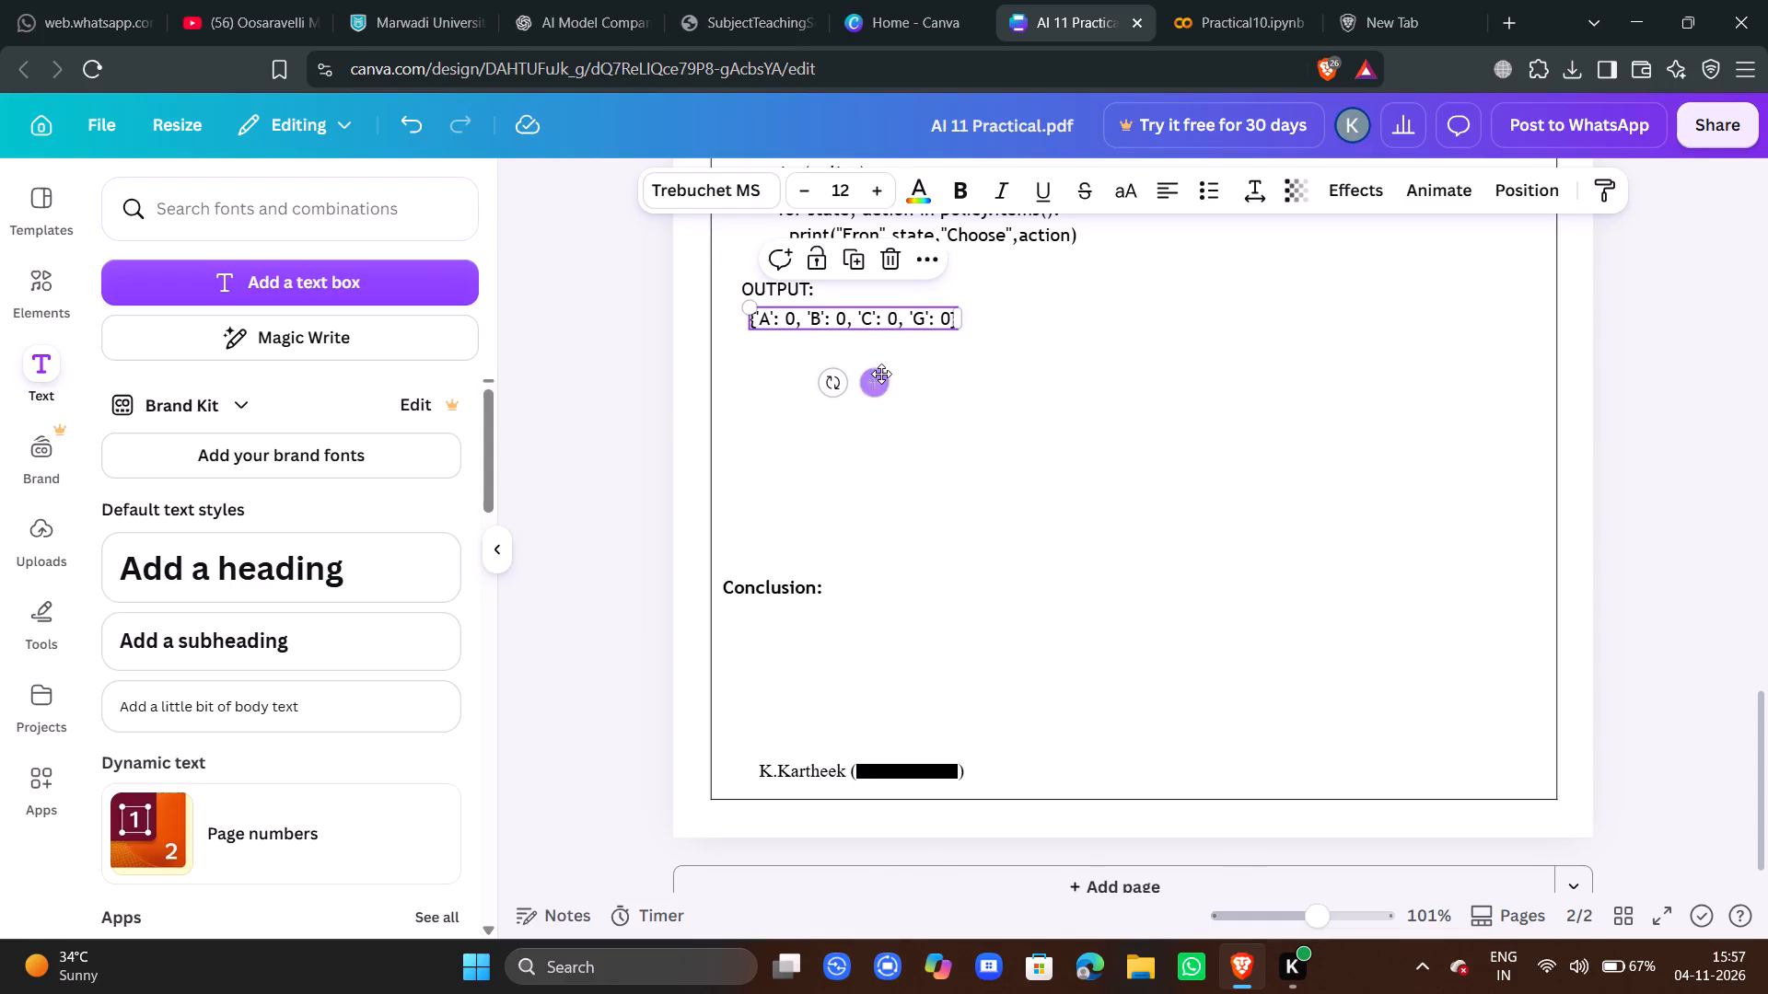
pyautogui.click(1106, 341)
# Copy the "Final values:" output with {'A': 8.0, 'B': 10.0, 'C': 6.2, 'G': 0} from Colab and paste it onto page 2 in Canva as left-aligned text.
pyautogui.click(1218, 0)
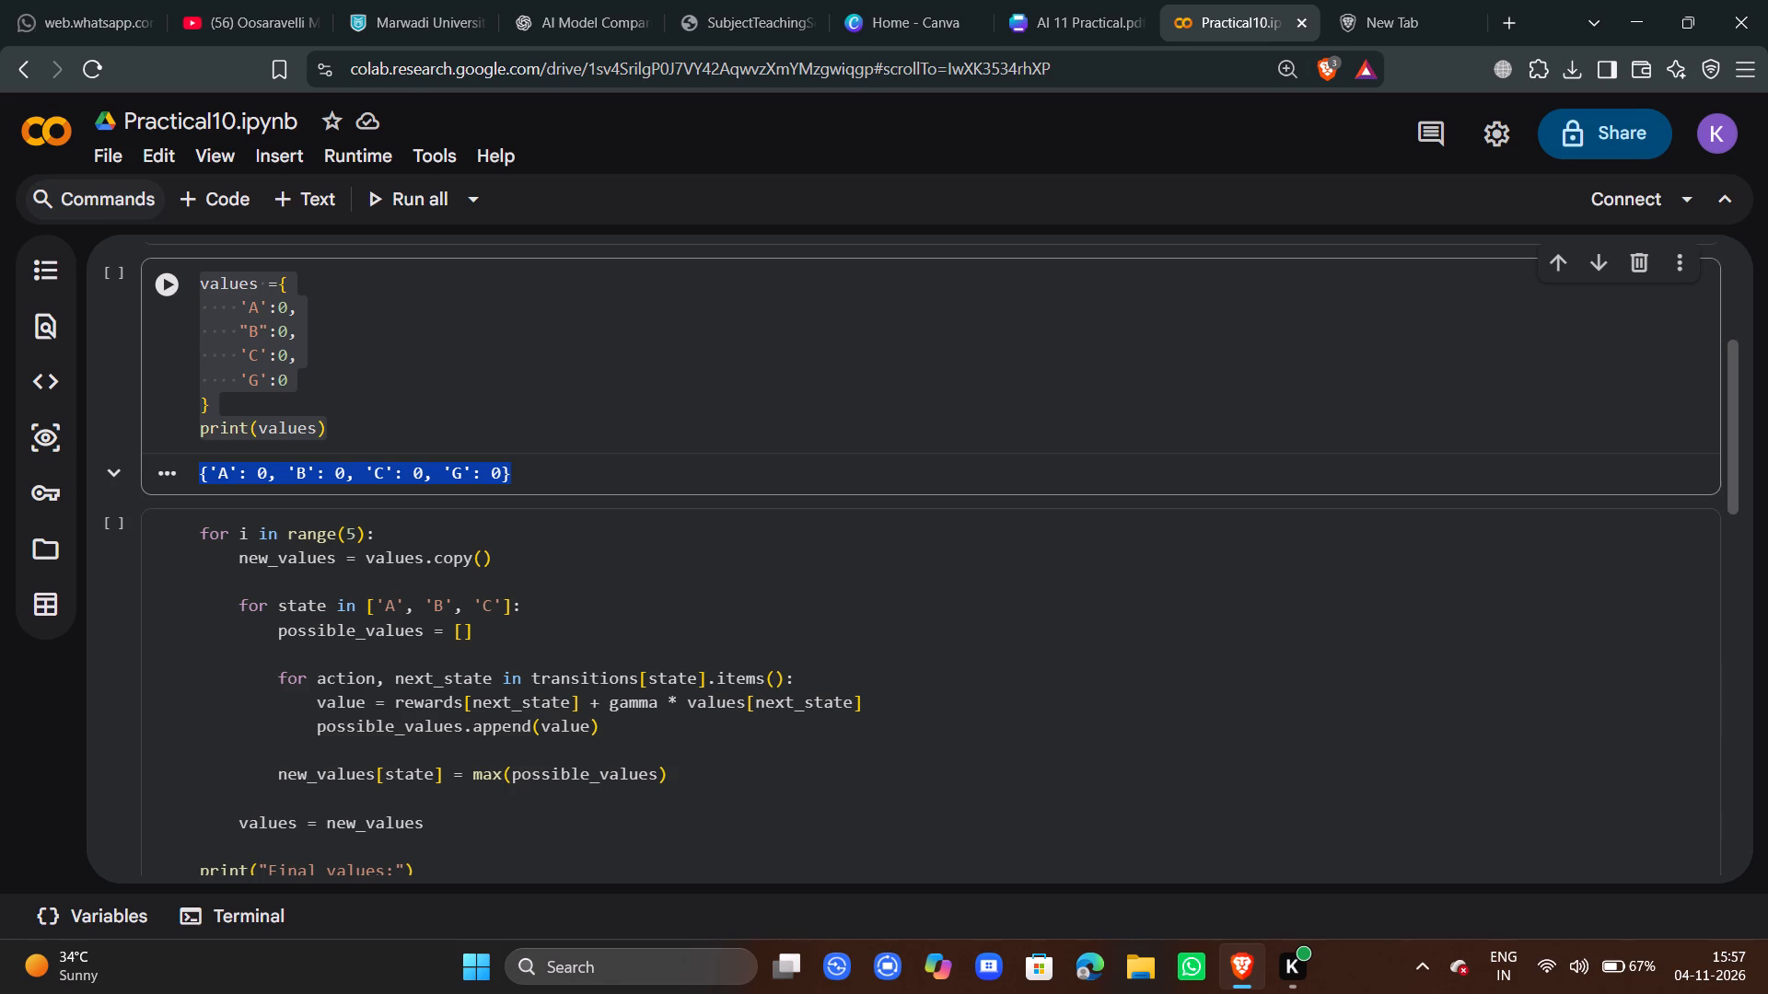
pyautogui.scroll(-1, 990, 300)
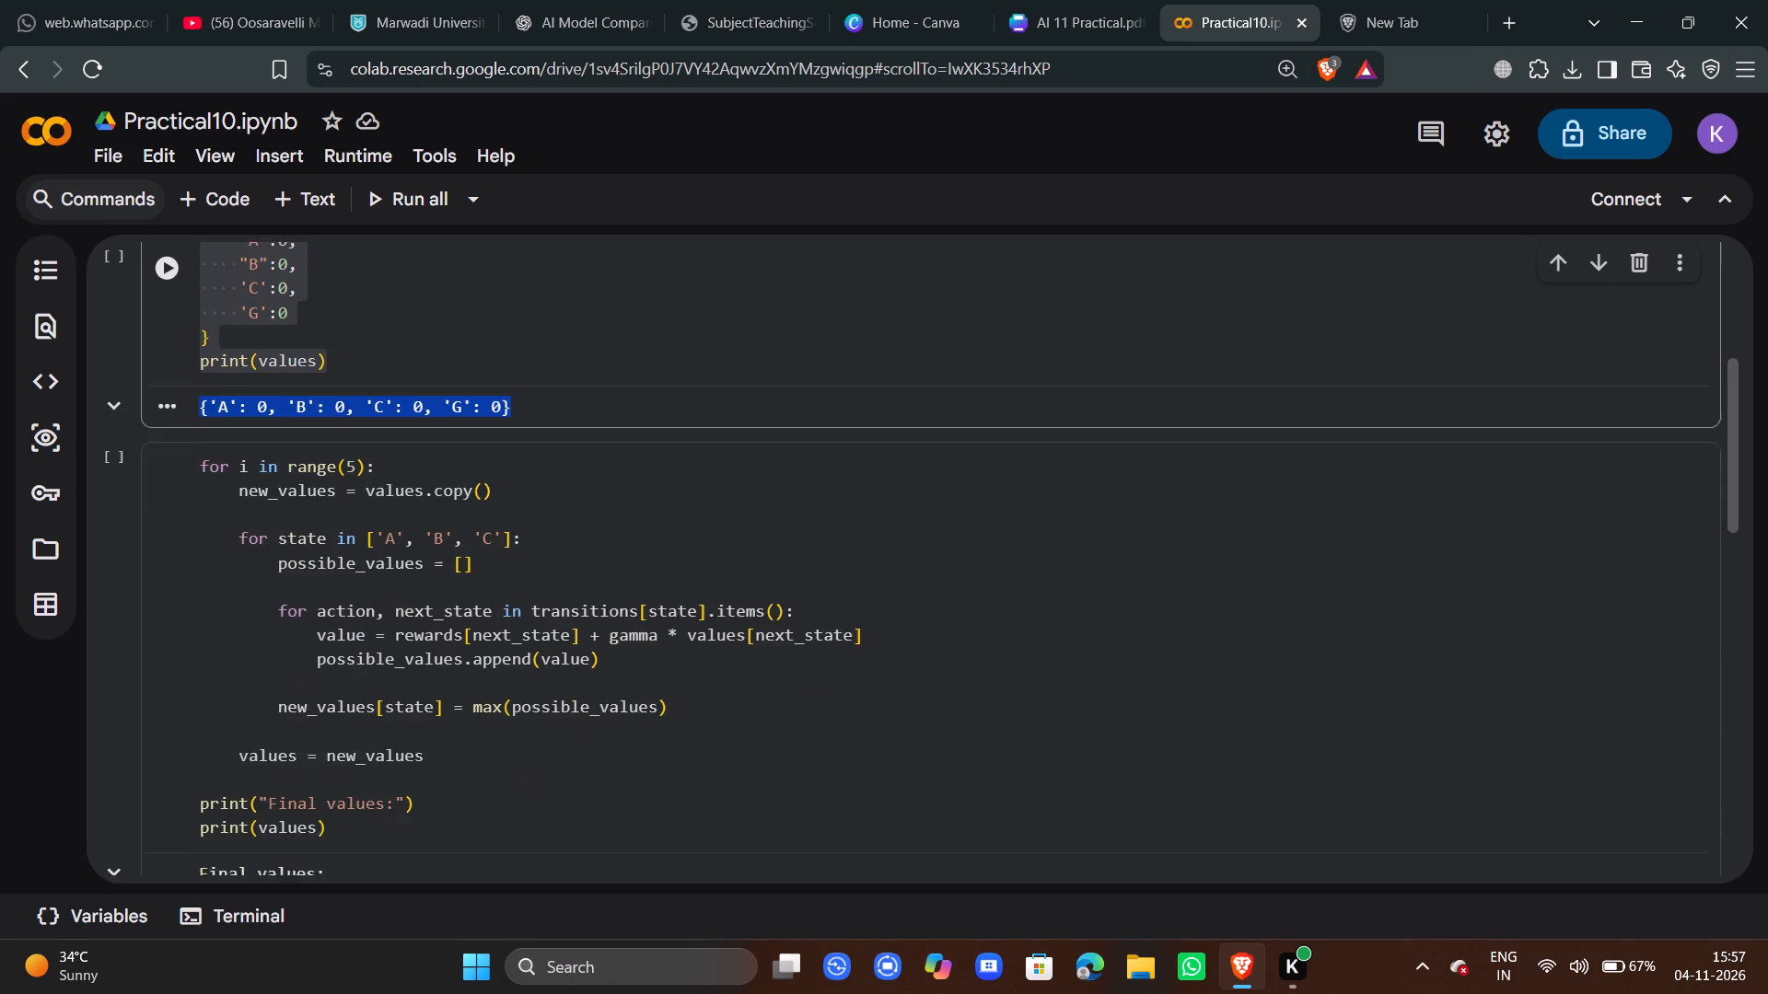
pyautogui.scroll(-4, 990, 300)
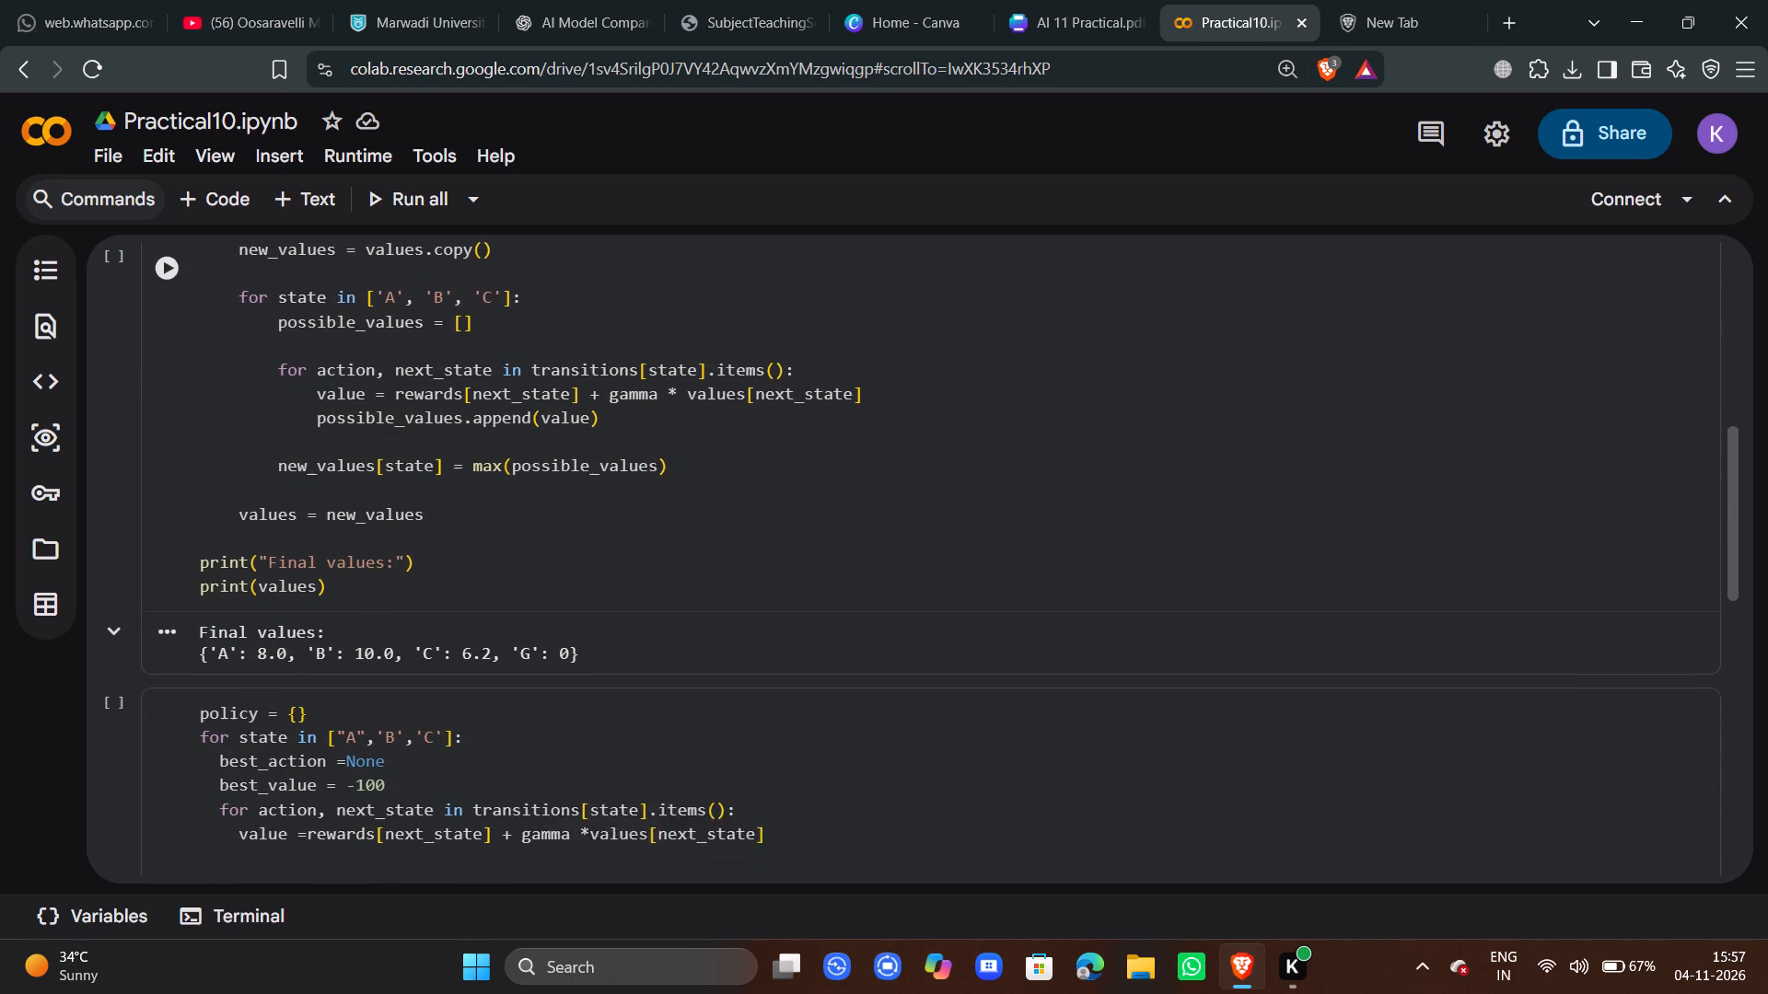
pyautogui.scroll(-2, 990, 300)
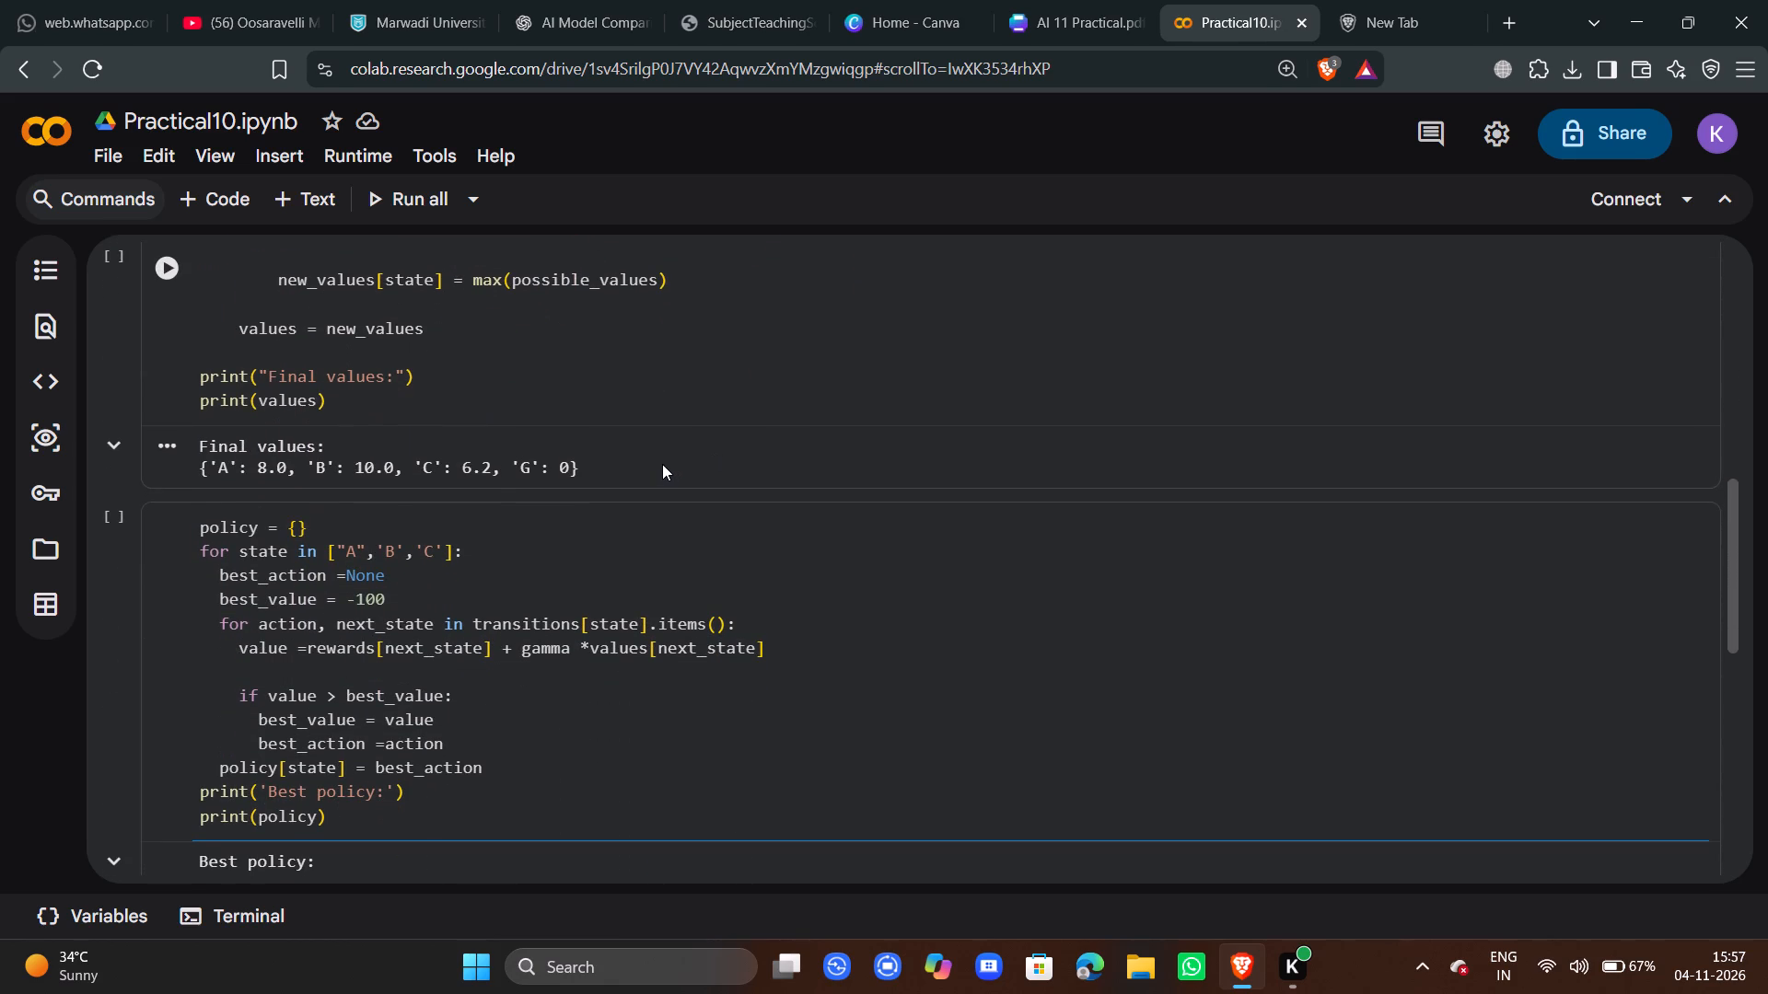
pyautogui.moveTo(661, 464); pyautogui.dragTo(165, 422)
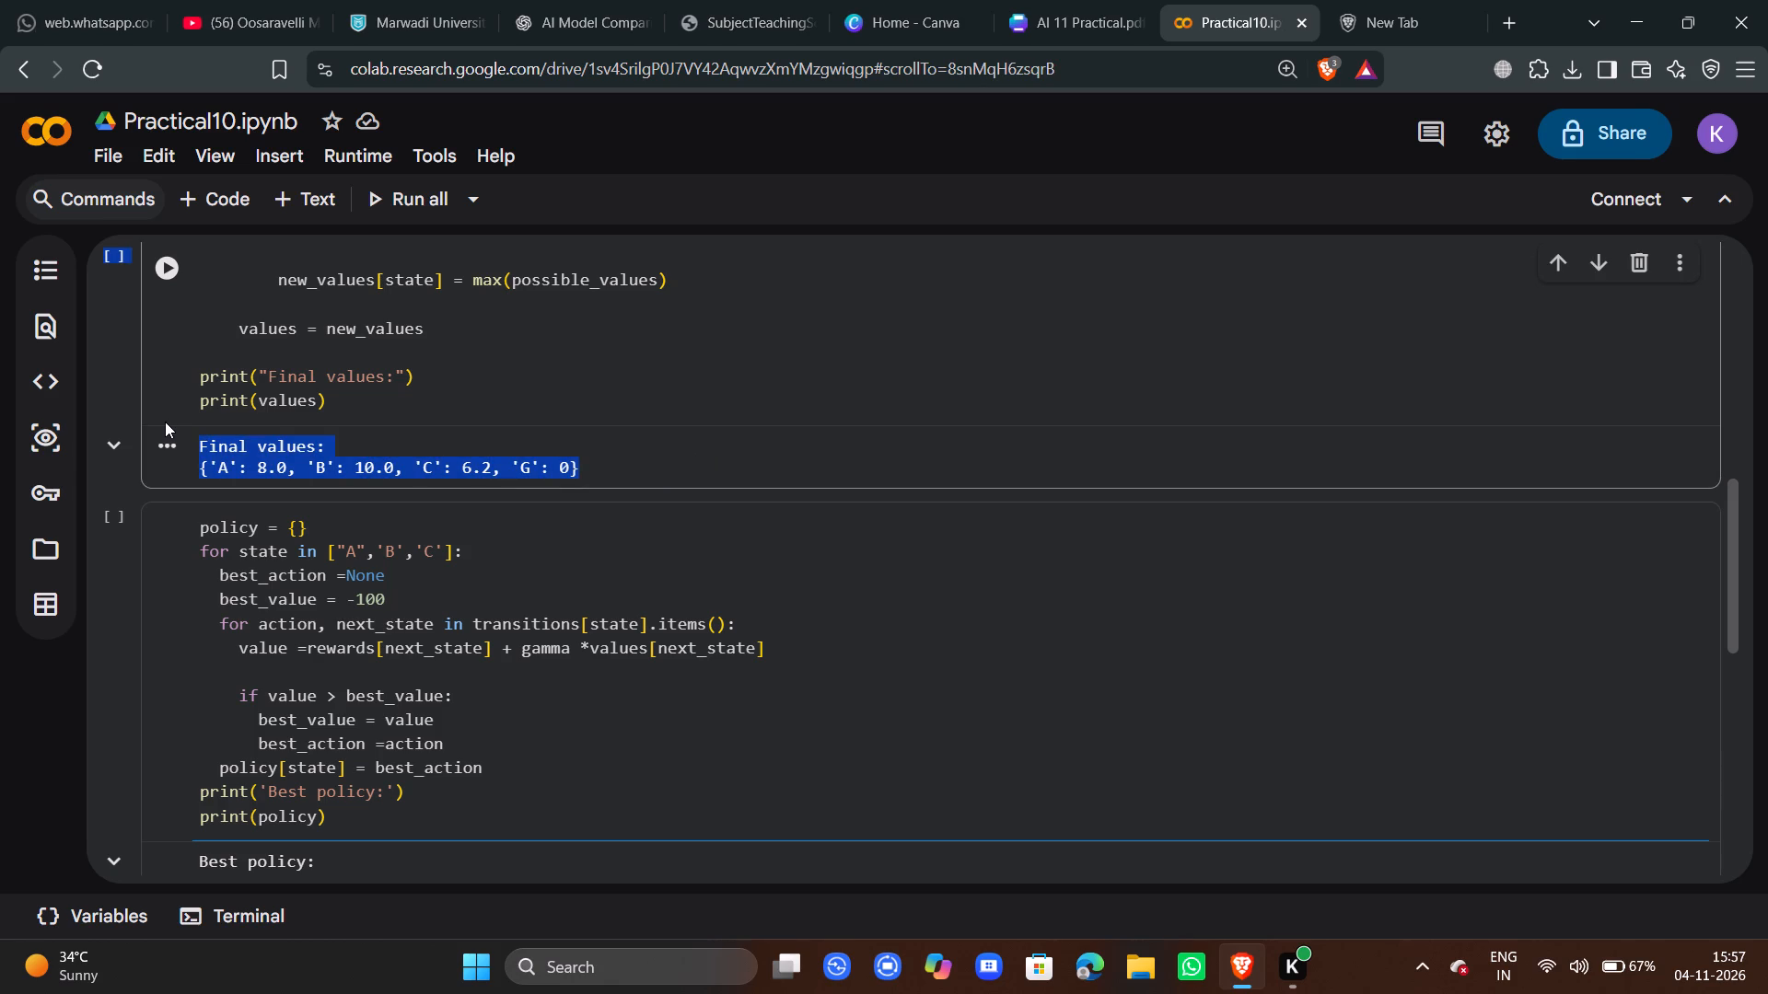
pyautogui.hotkey('ctrl', 'c')
pyautogui.moveTo(1041, 0); pyautogui.dragTo(832, 467)
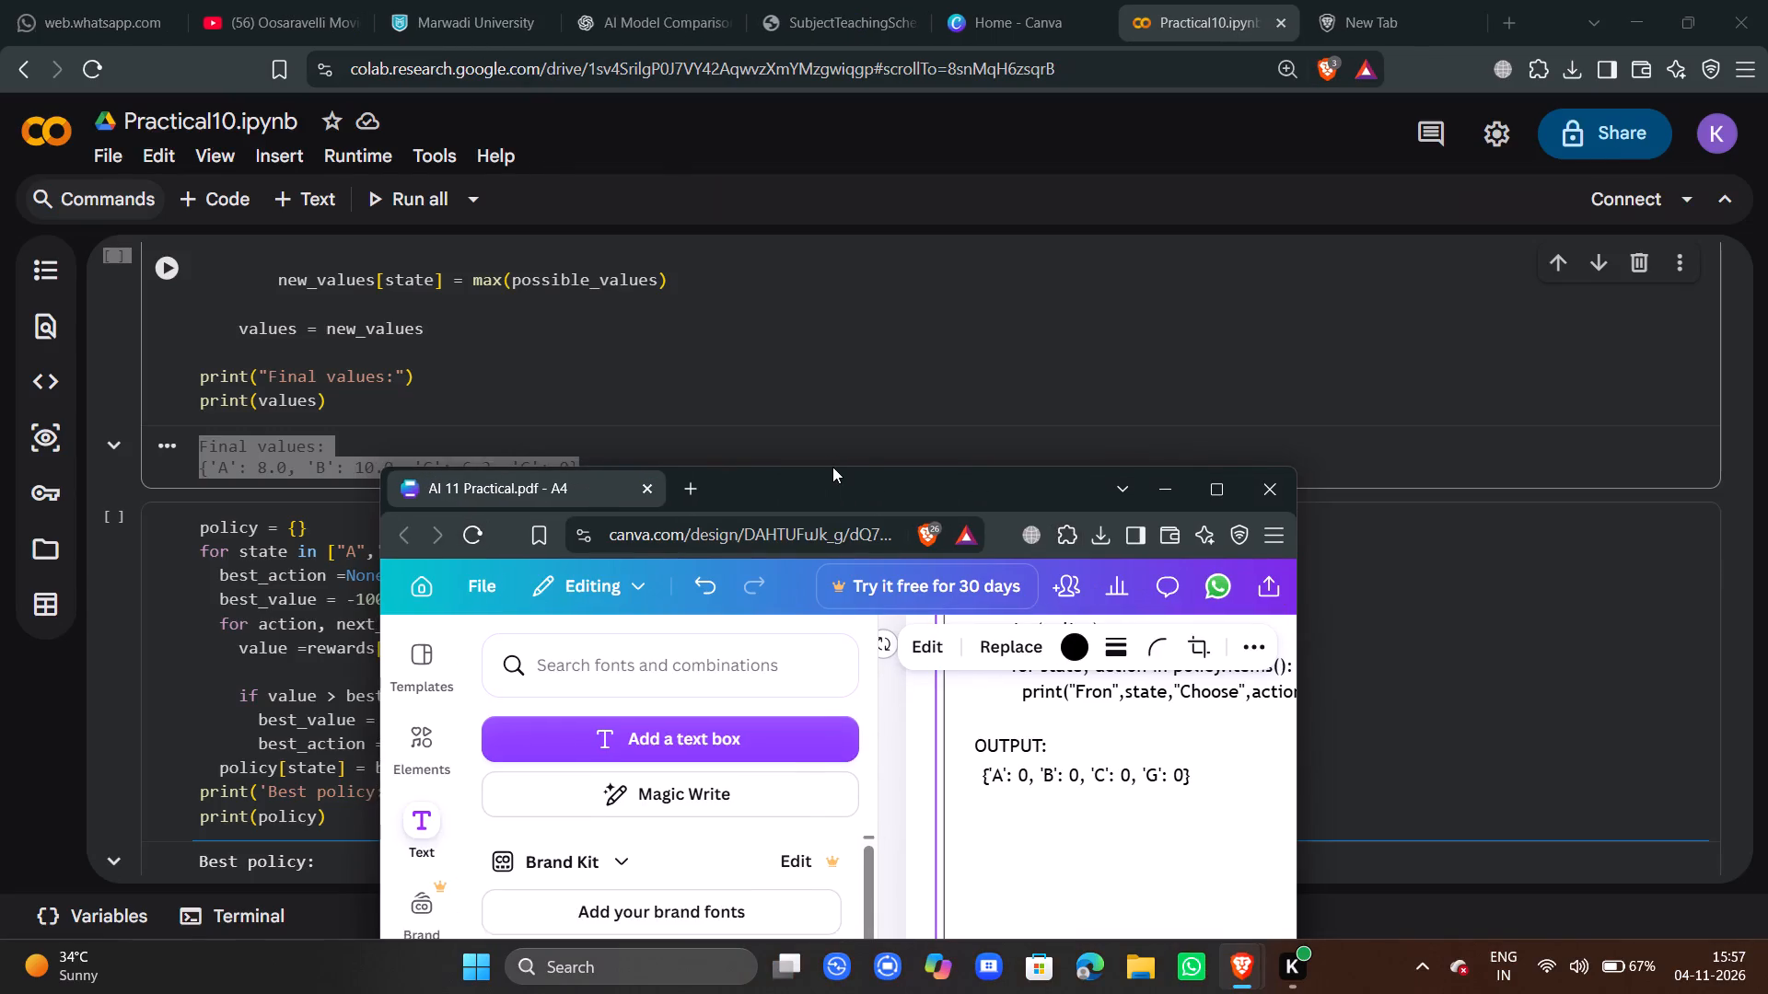
pyautogui.moveTo(567, 485); pyautogui.dragTo(1078, 0)
pyautogui.click(952, 394)
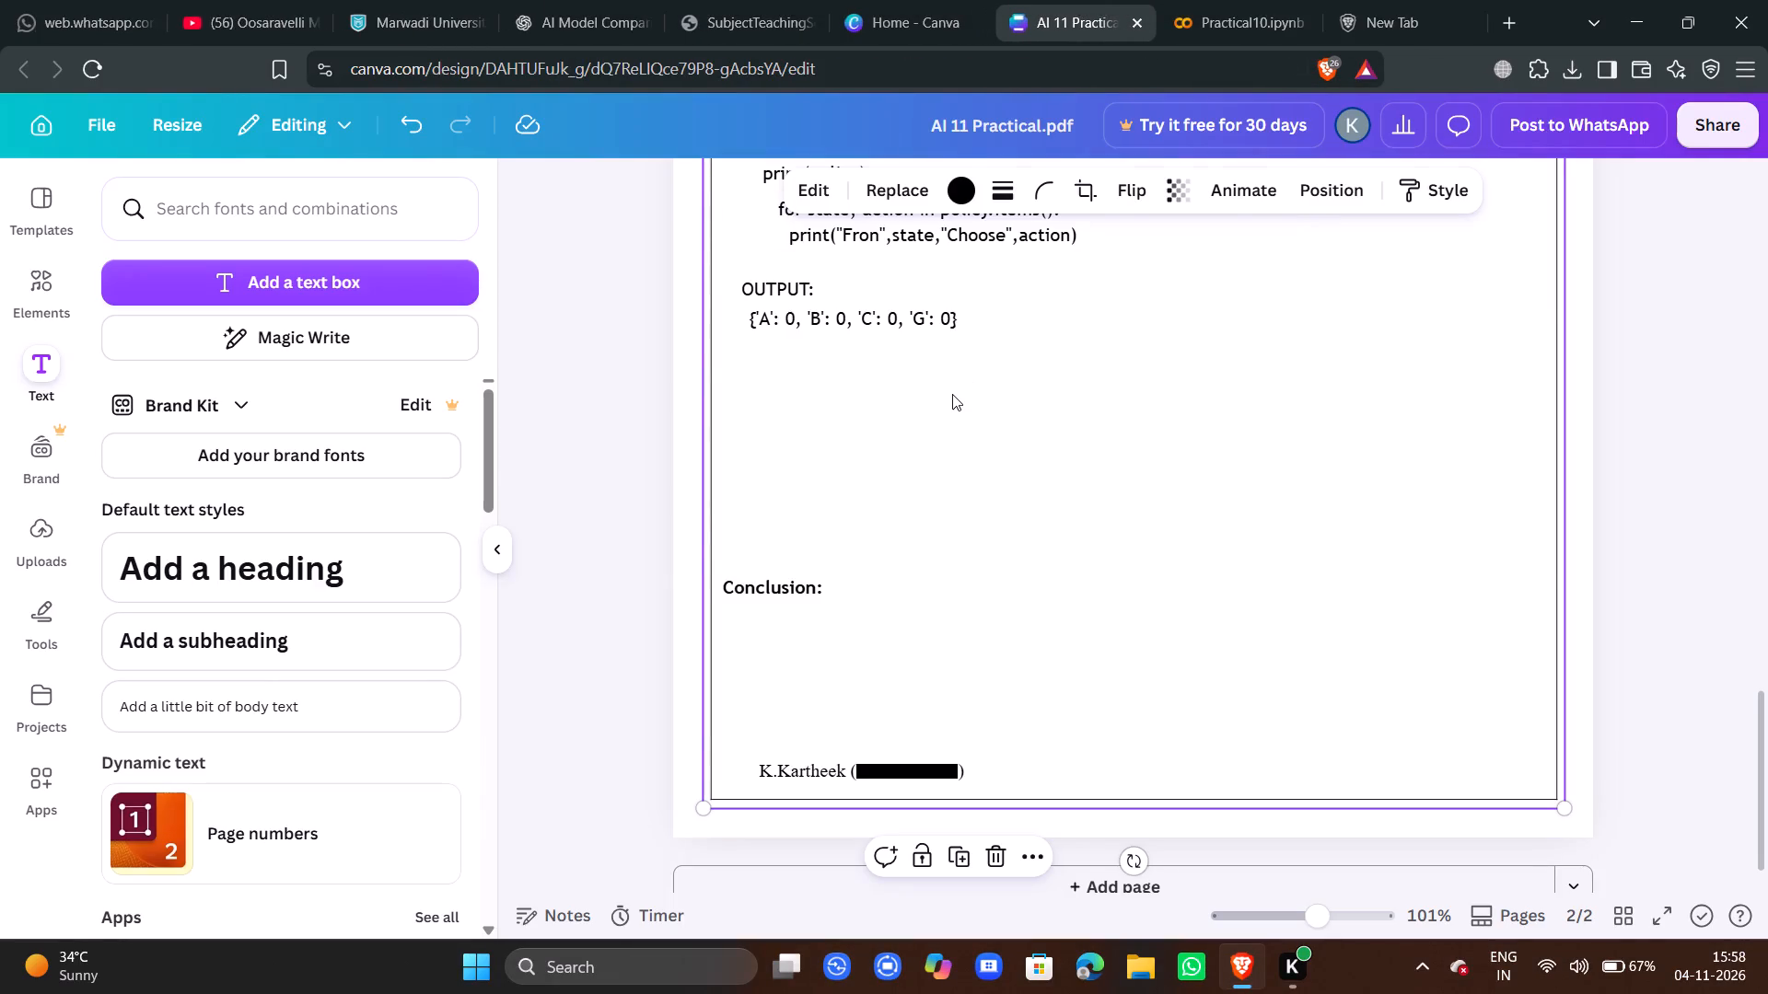
pyautogui.hotkey('ctrl', 'v')
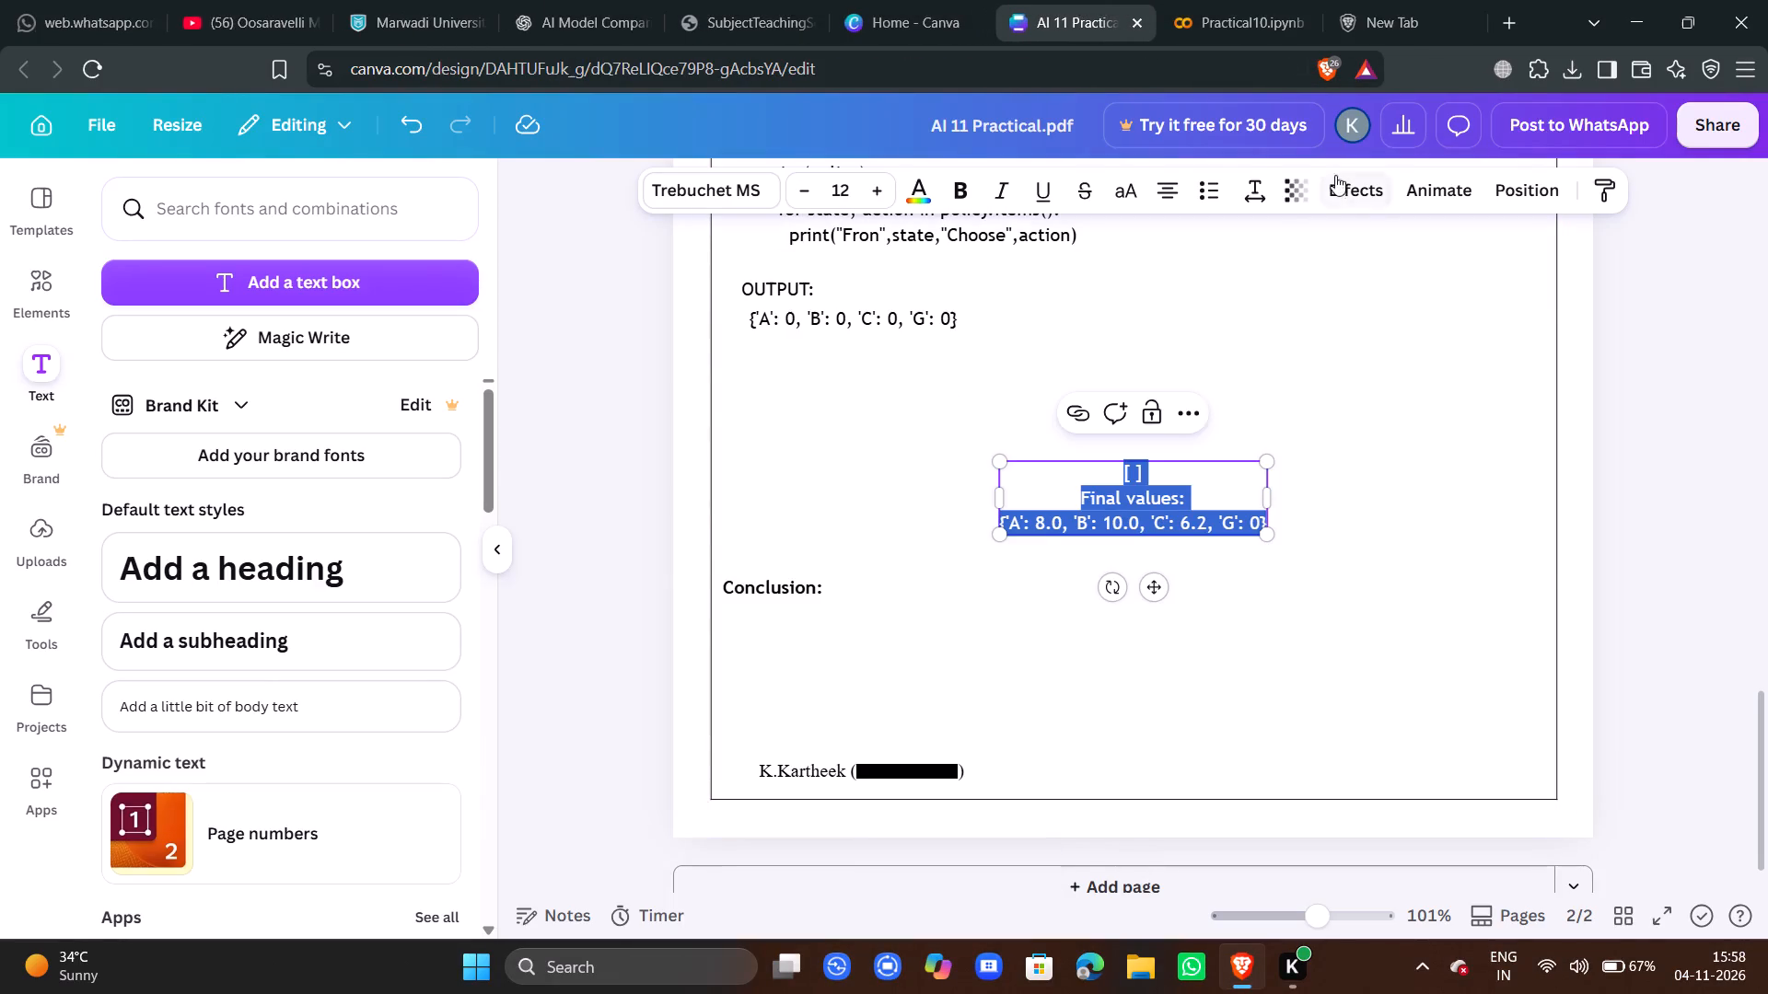
pyautogui.click(1162, 179)
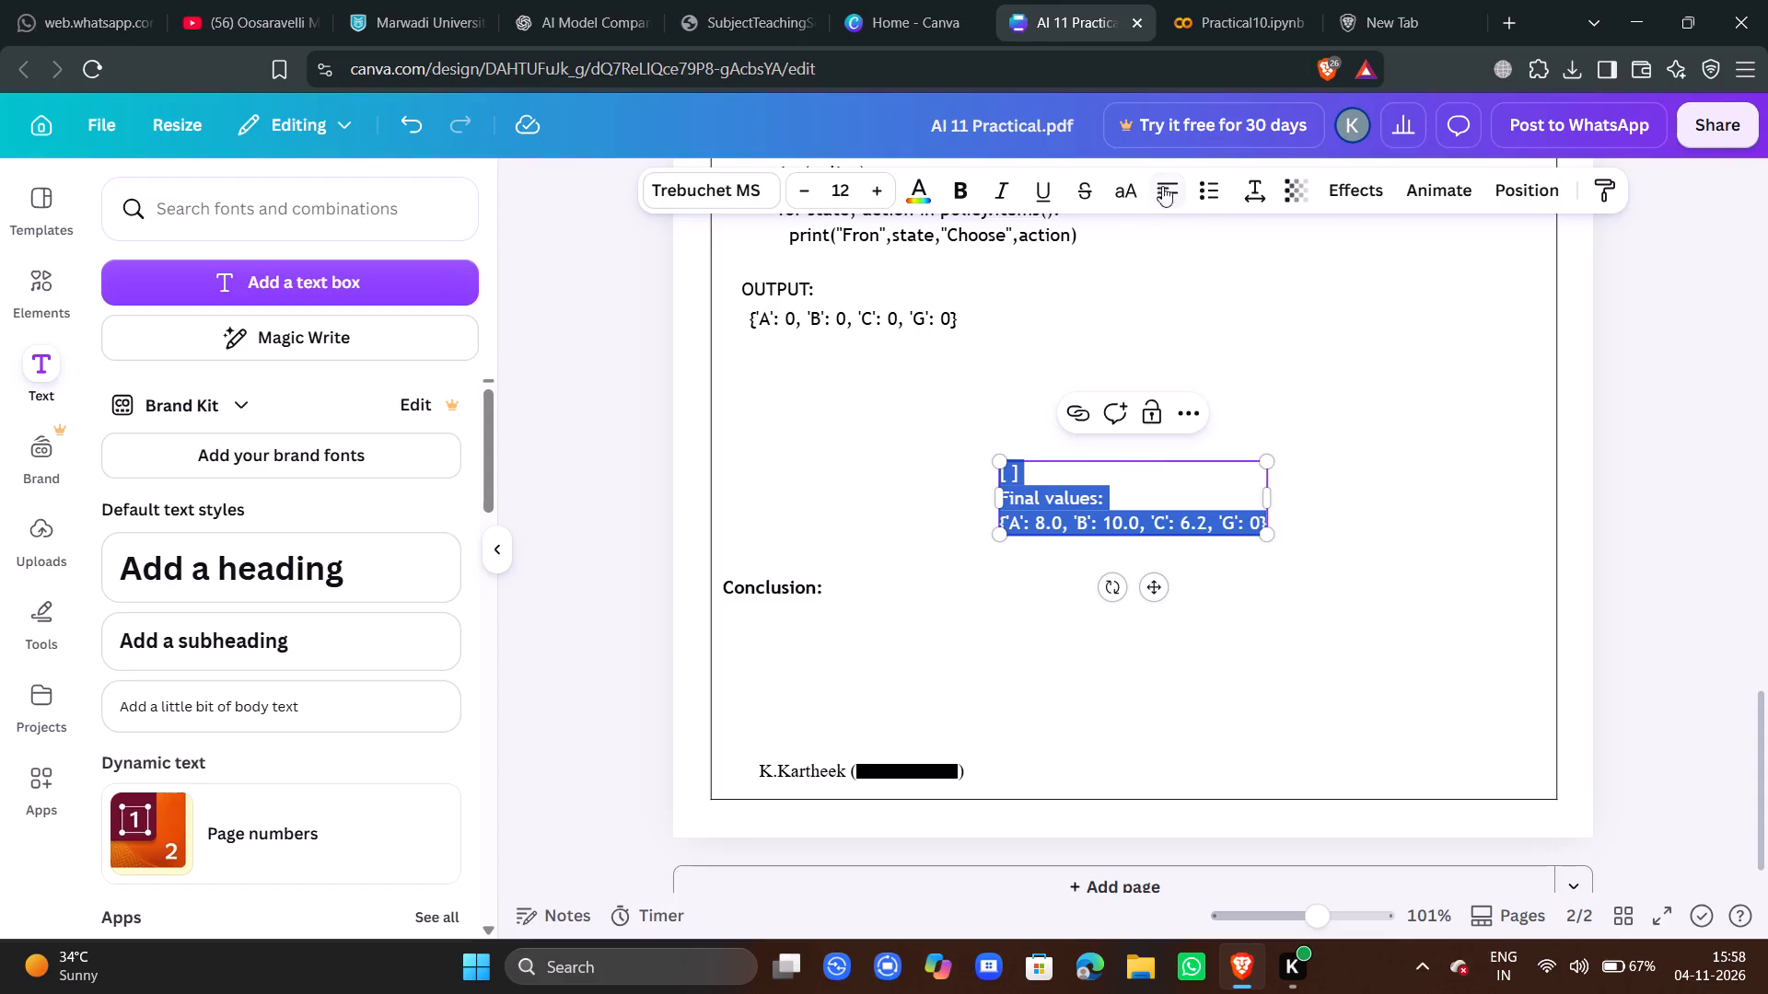
# Remove the stray "[ ]" line from the top of the pasted "Final values:" text on page 2.
pyautogui.click(1191, 0)
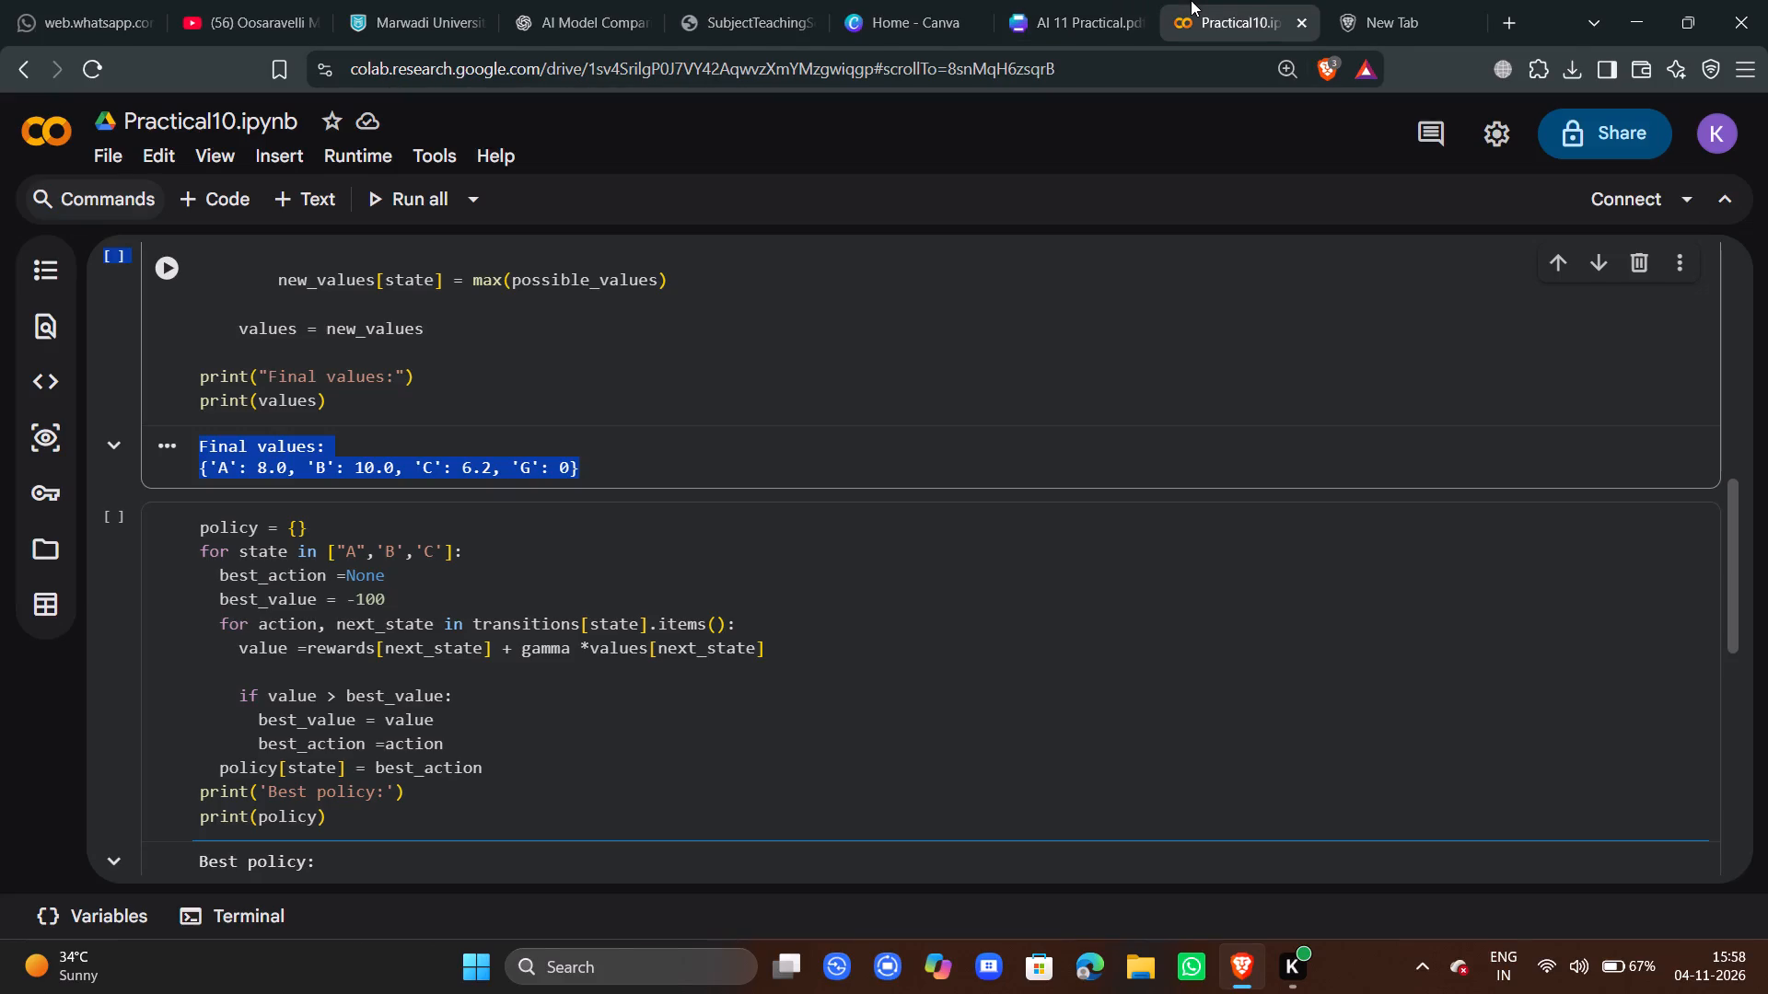
pyautogui.click(1018, 17)
pyautogui.doubleClick(1068, 479)
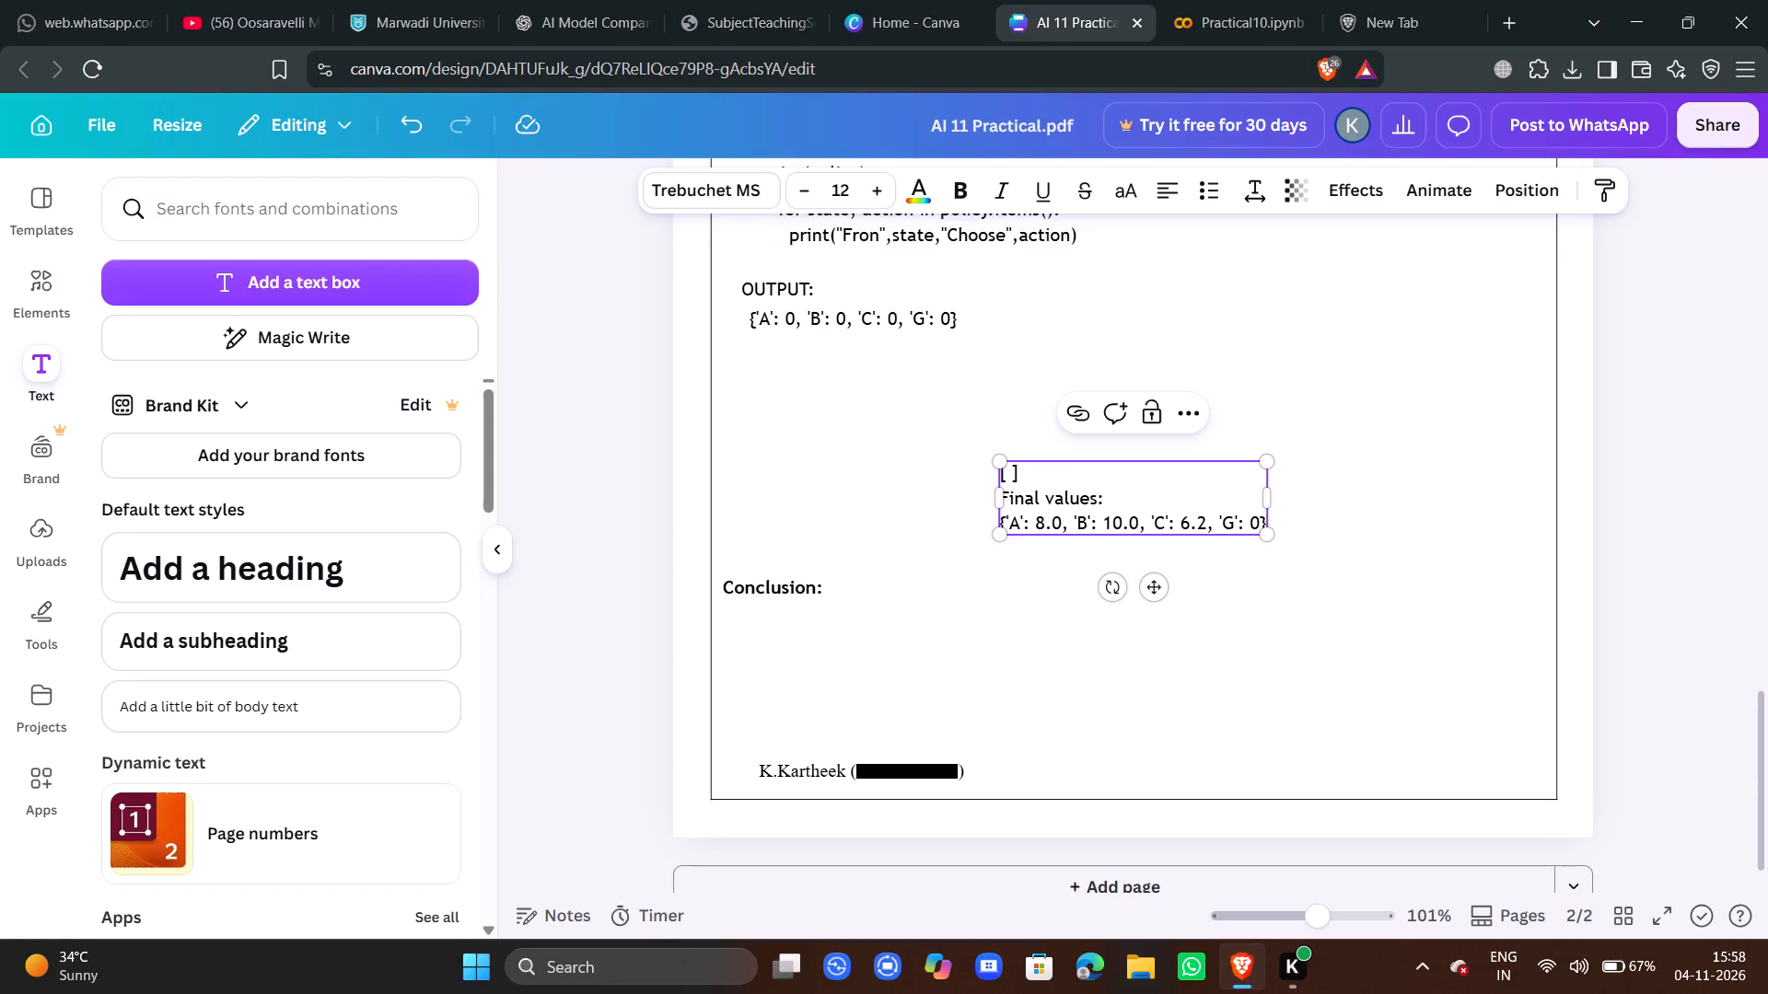
pyautogui.click(1068, 479)
pyautogui.press('BackSpace')
pyautogui.press('BackSpace')
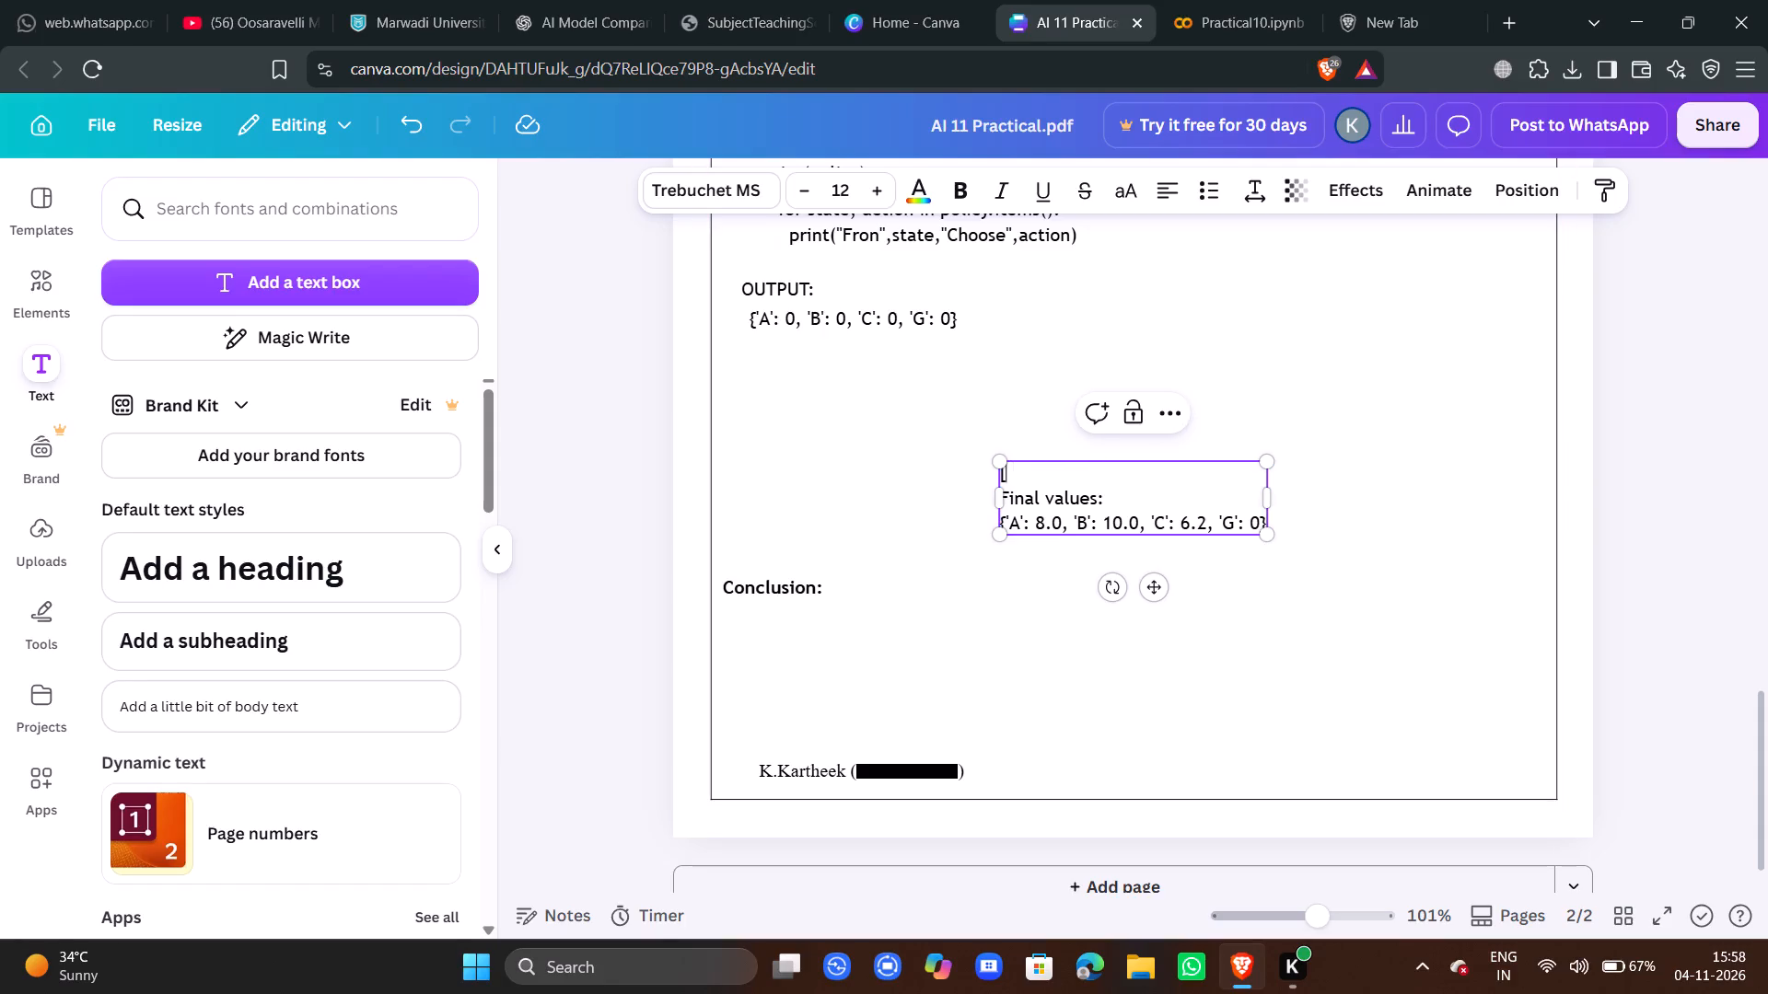
pyautogui.press('BackSpace')
pyautogui.press('BackSpace')
pyautogui.press('Down')
pyautogui.press('BackSpace')
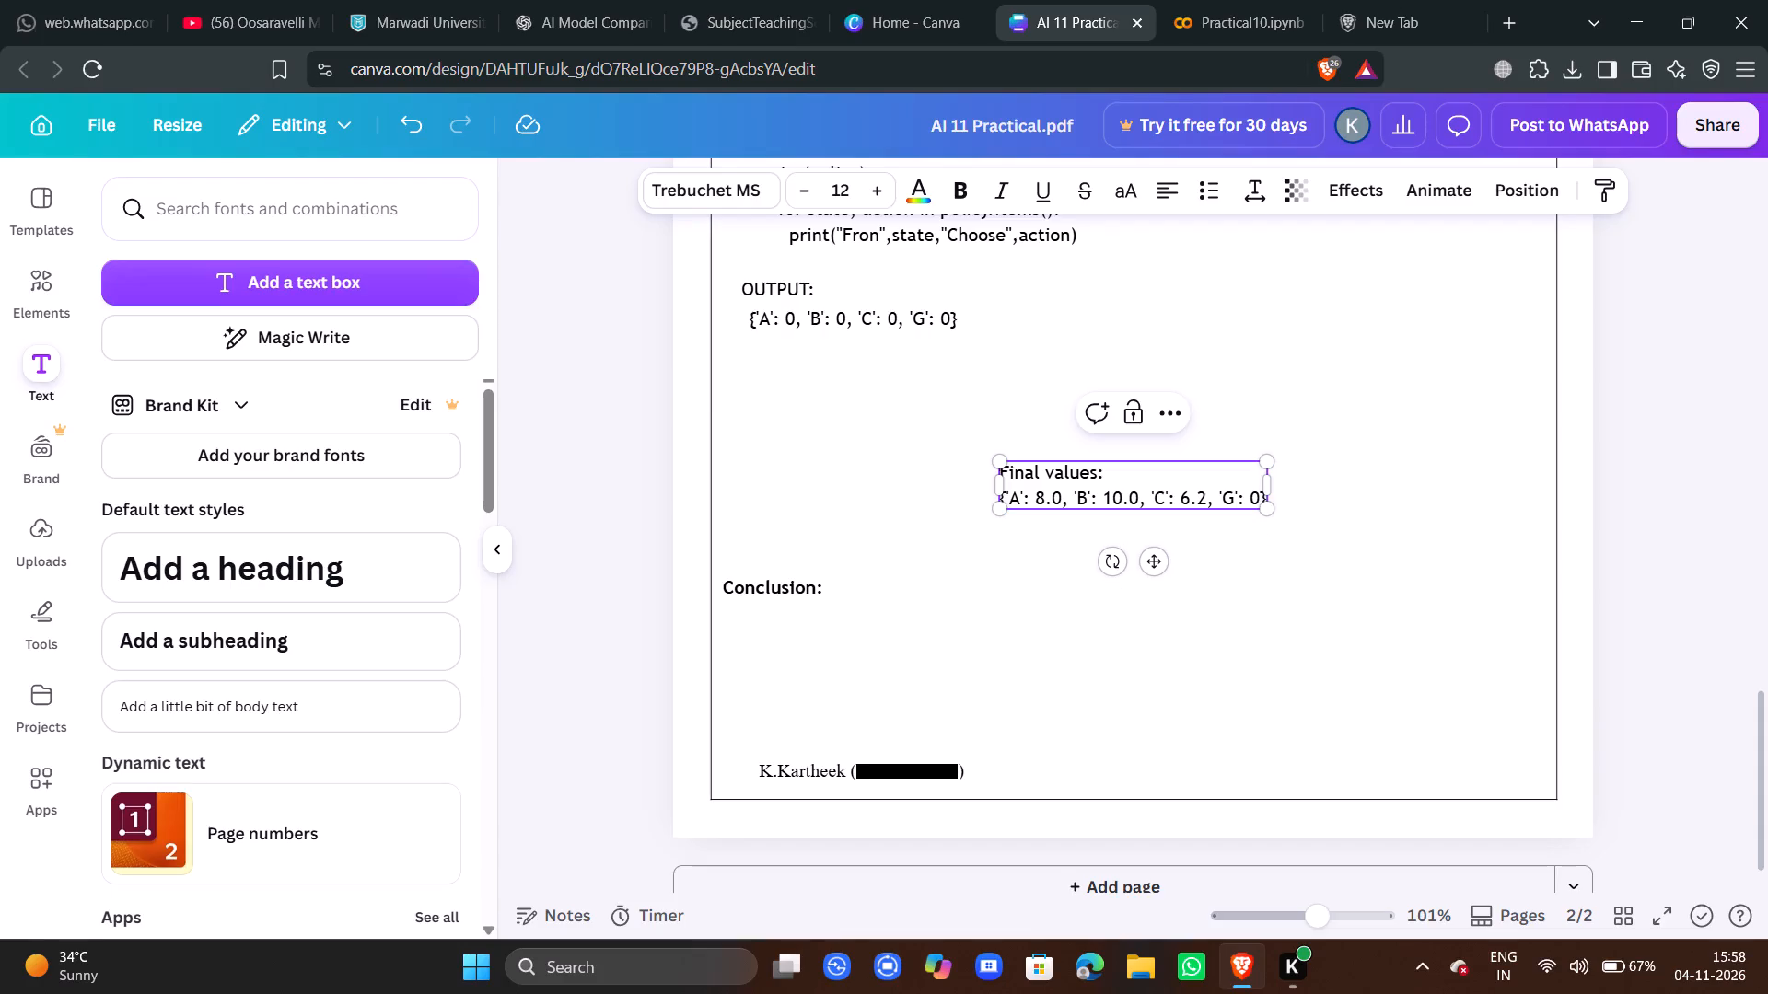
# Move the "Final values:" text beneath the first output line on page 2, with their left edges aligned.
pyautogui.moveTo(1154, 572); pyautogui.dragTo(1149, 562)
pyautogui.moveTo(1149, 562); pyautogui.dragTo(908, 464)
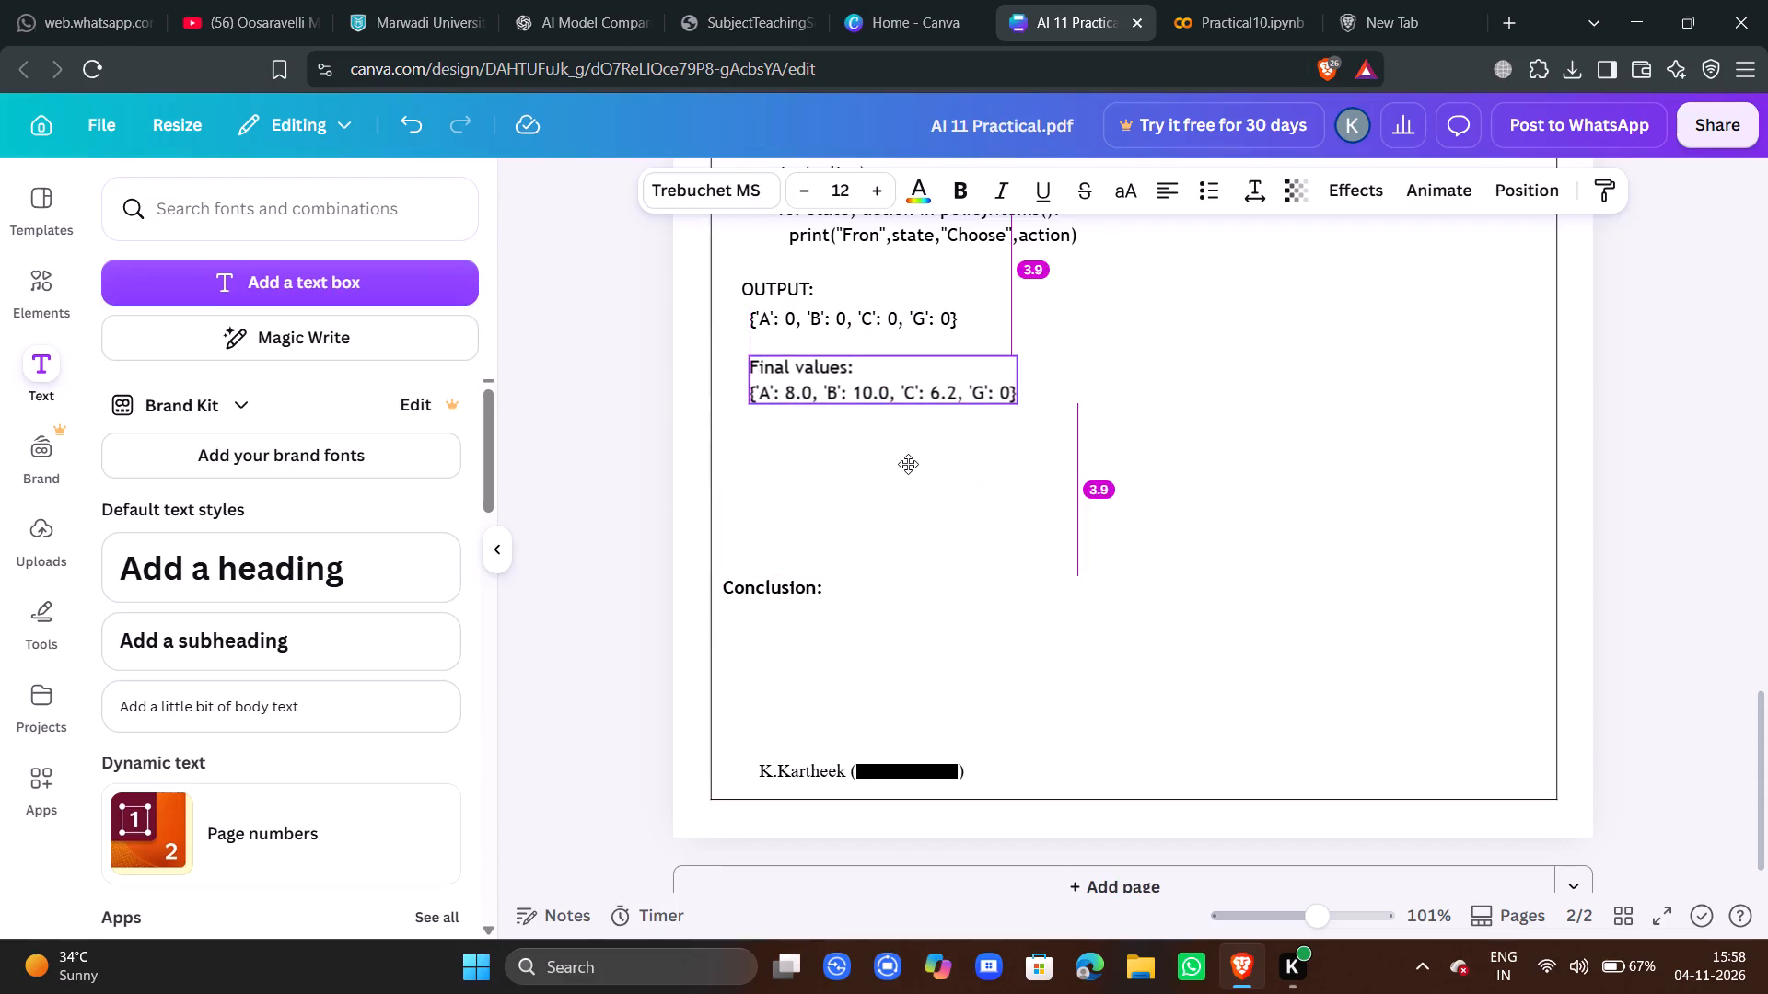
pyautogui.moveTo(908, 464); pyautogui.dragTo(907, 455)
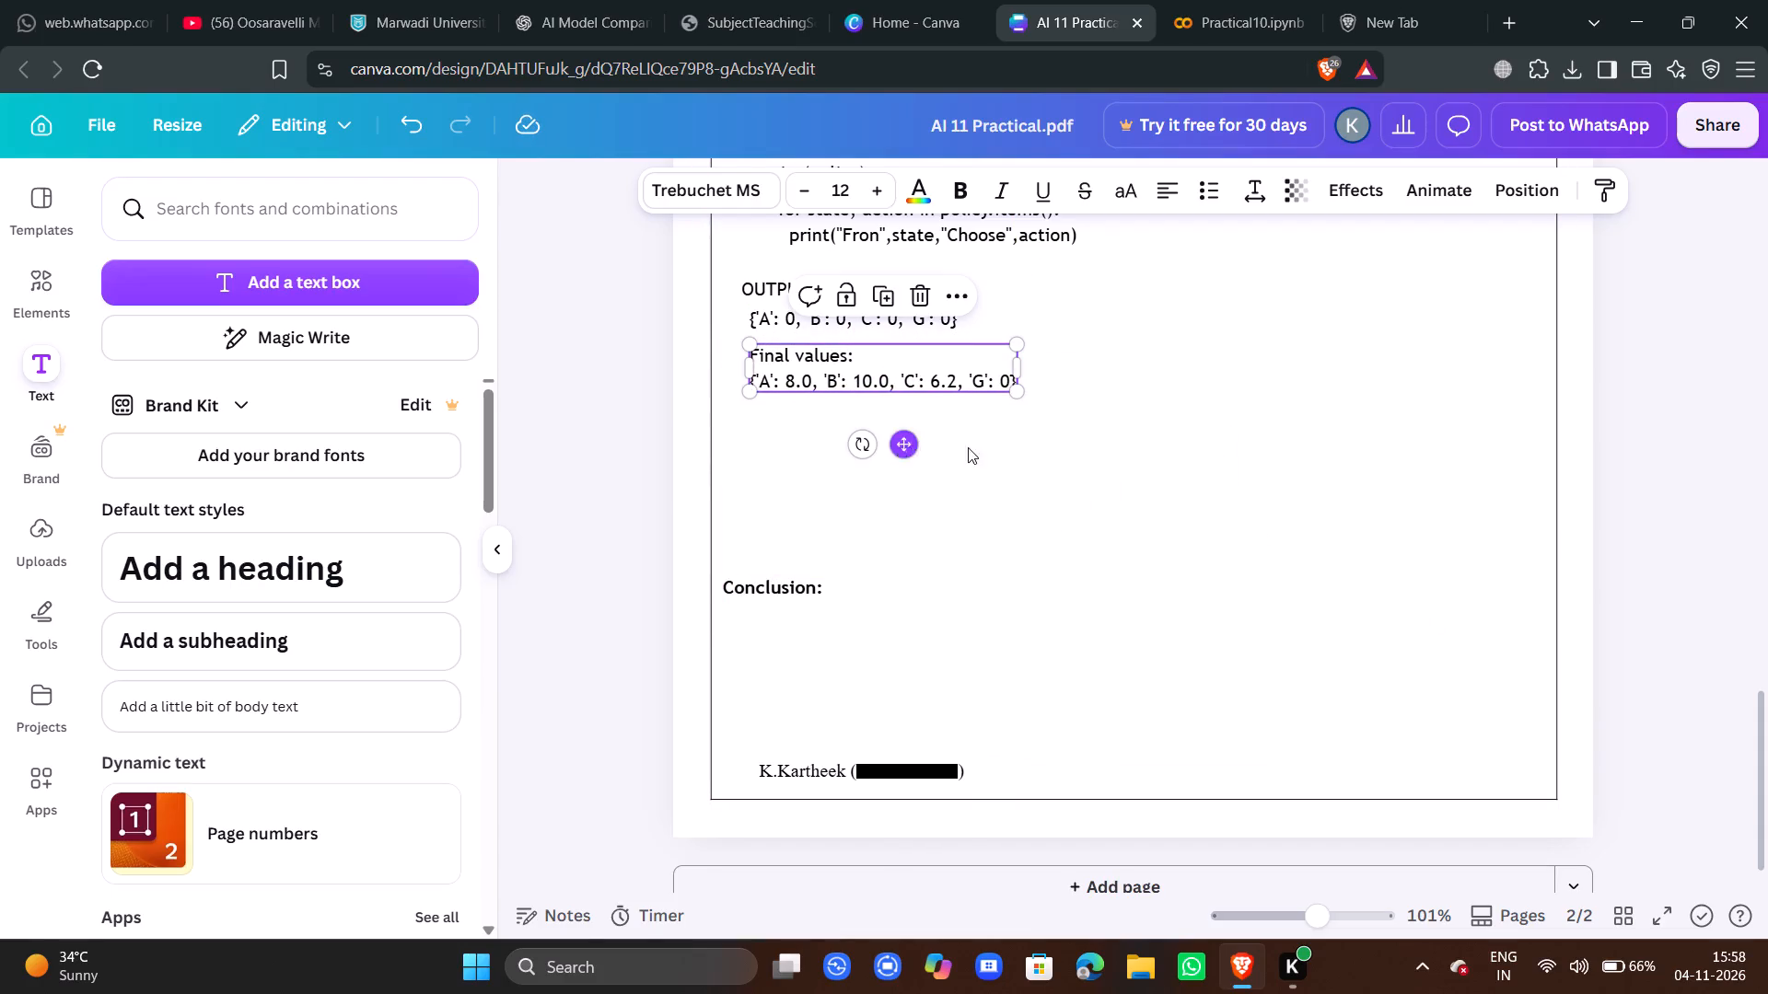
pyautogui.click(1215, 375)
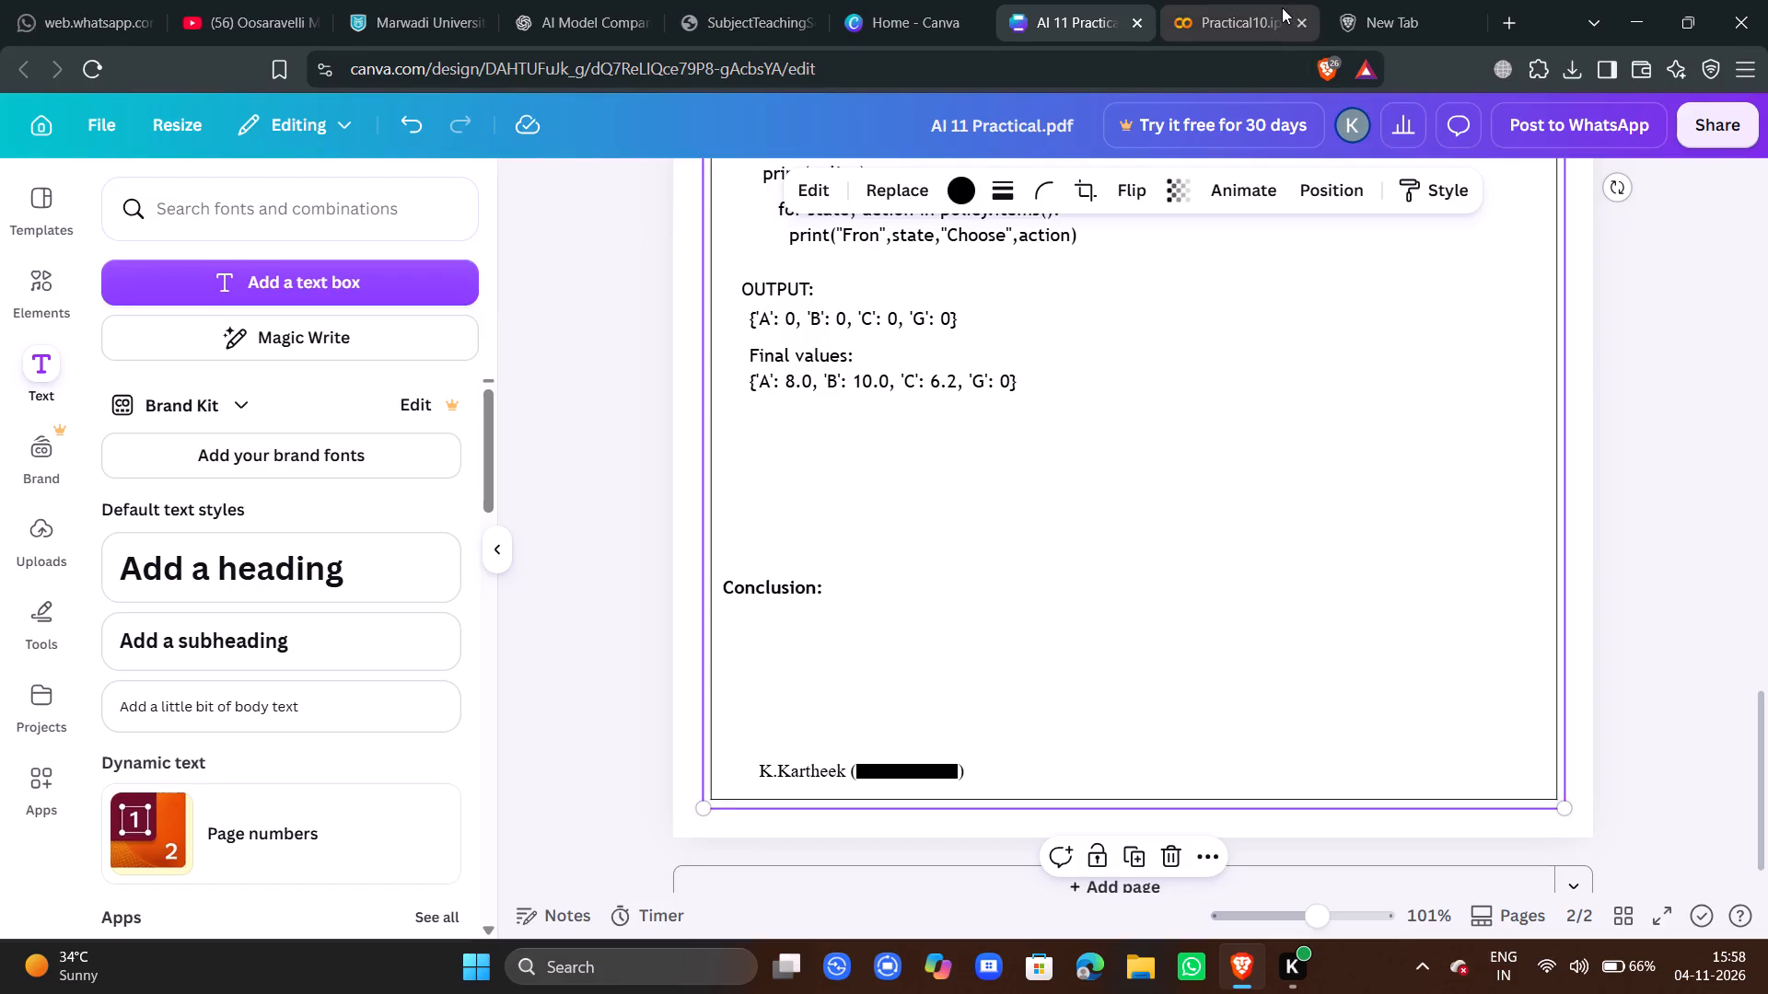
# Copy the "Best policy:" output with {'A': 'Right', 'B': 'Down', 'C': 'Right'} from the Colab notebook.
pyautogui.click(1214, 0)
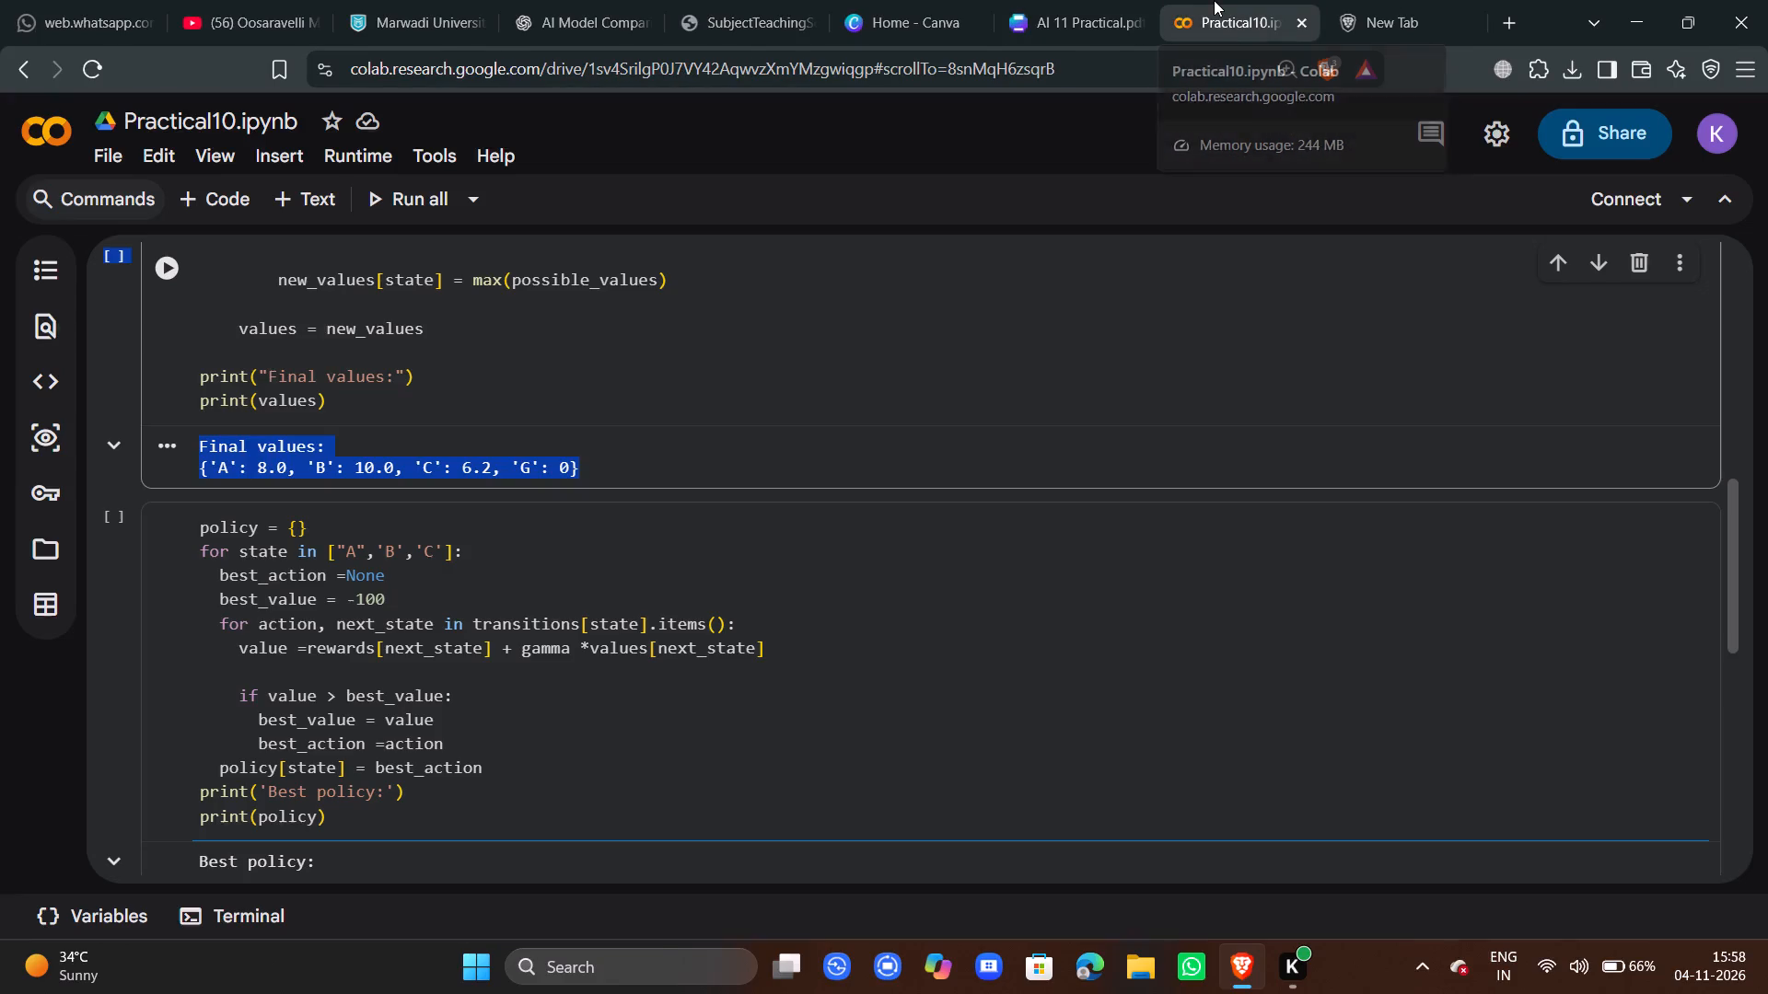
pyautogui.scroll(-3, 862, 492)
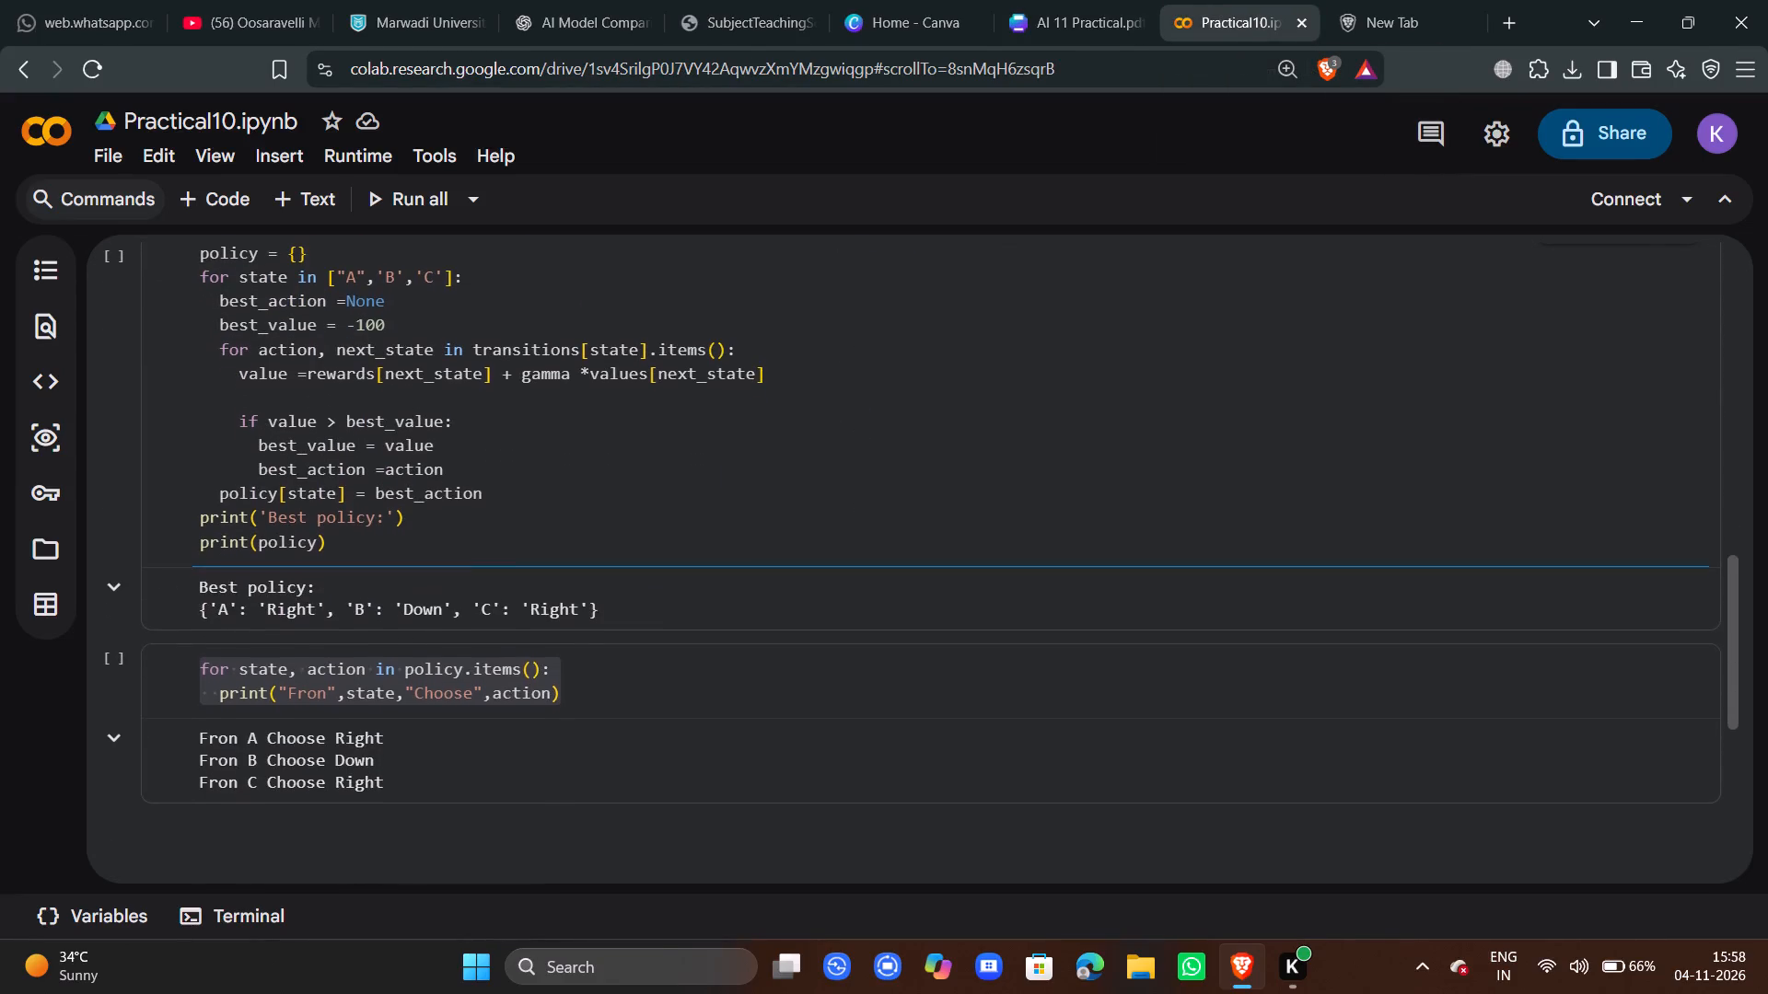
pyautogui.moveTo(635, 595); pyautogui.dragTo(605, 605)
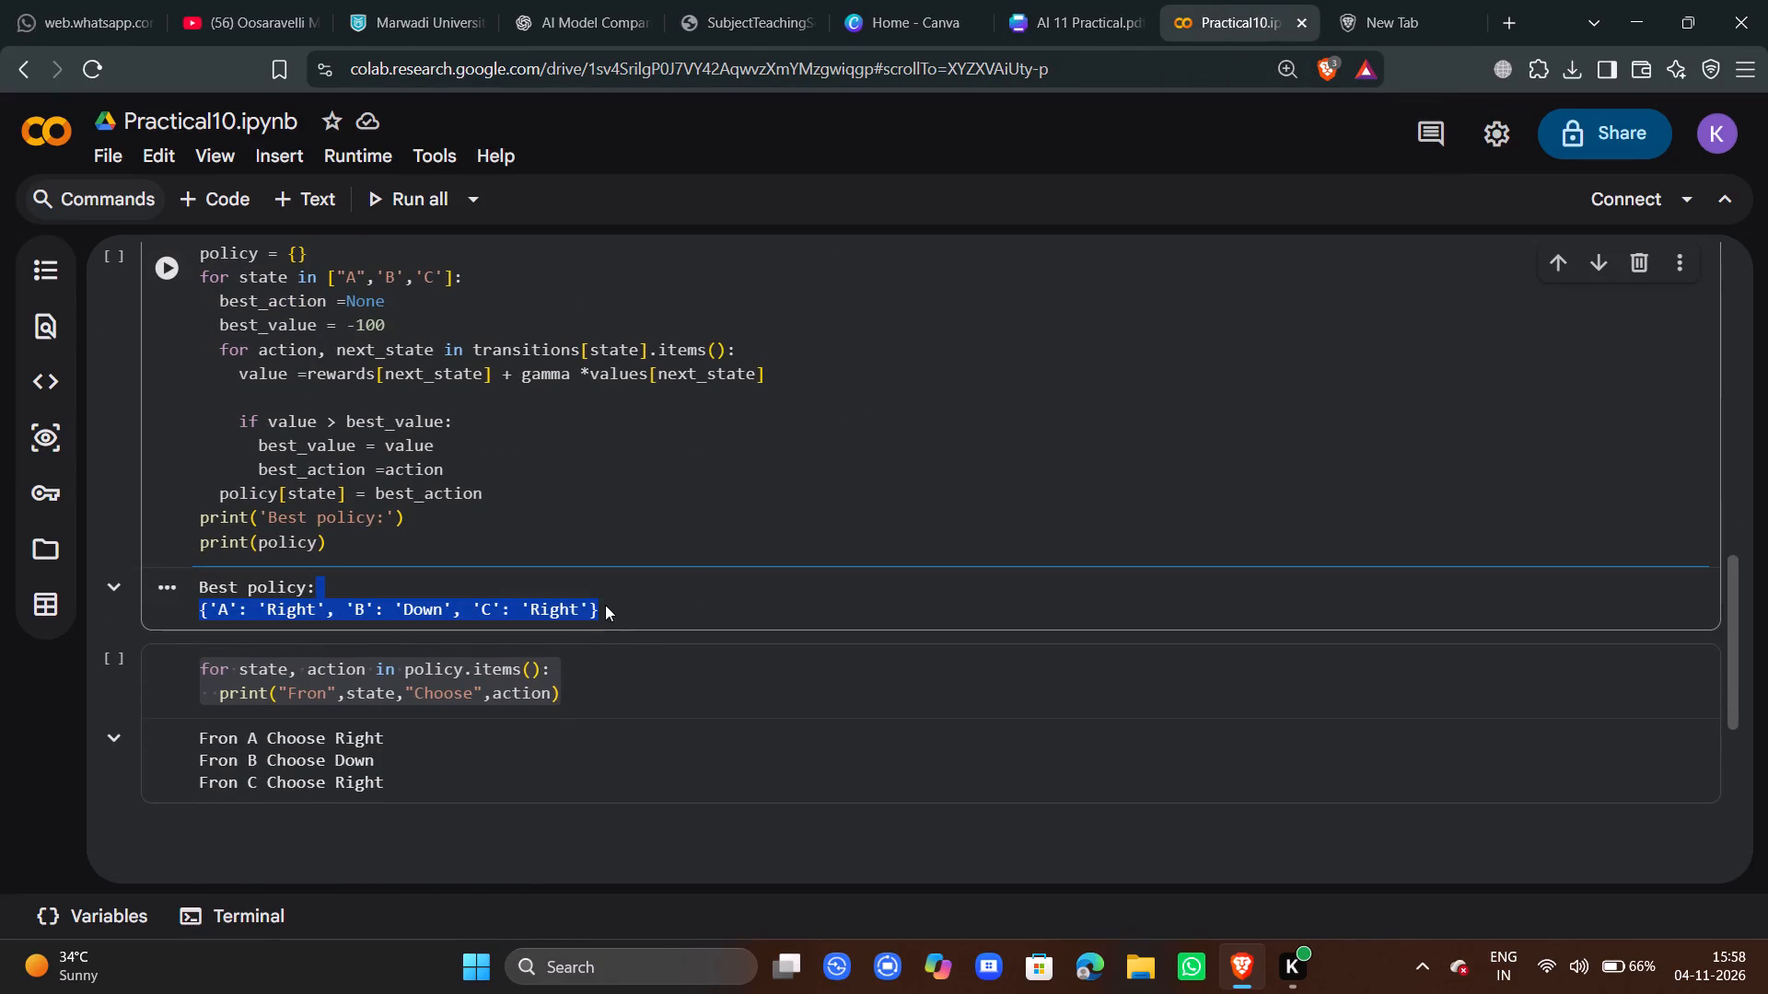
pyautogui.moveTo(605, 605); pyautogui.dragTo(346, 572)
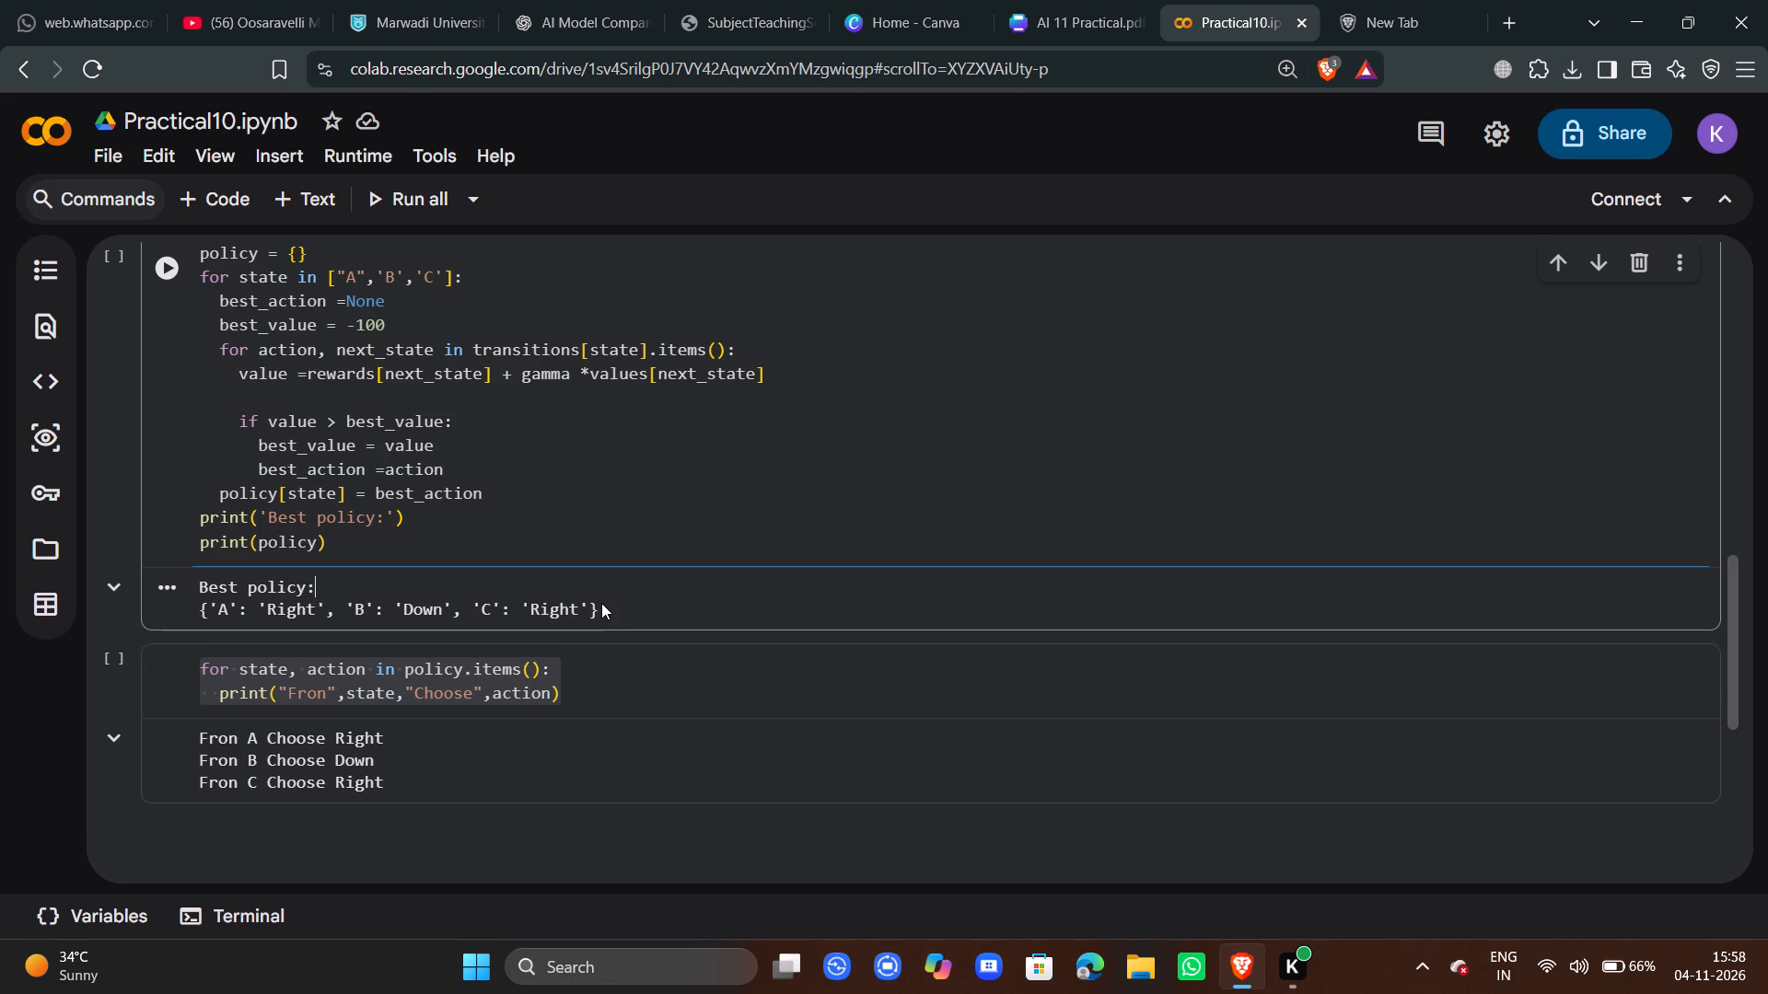
pyautogui.moveTo(601, 603); pyautogui.dragTo(183, 578)
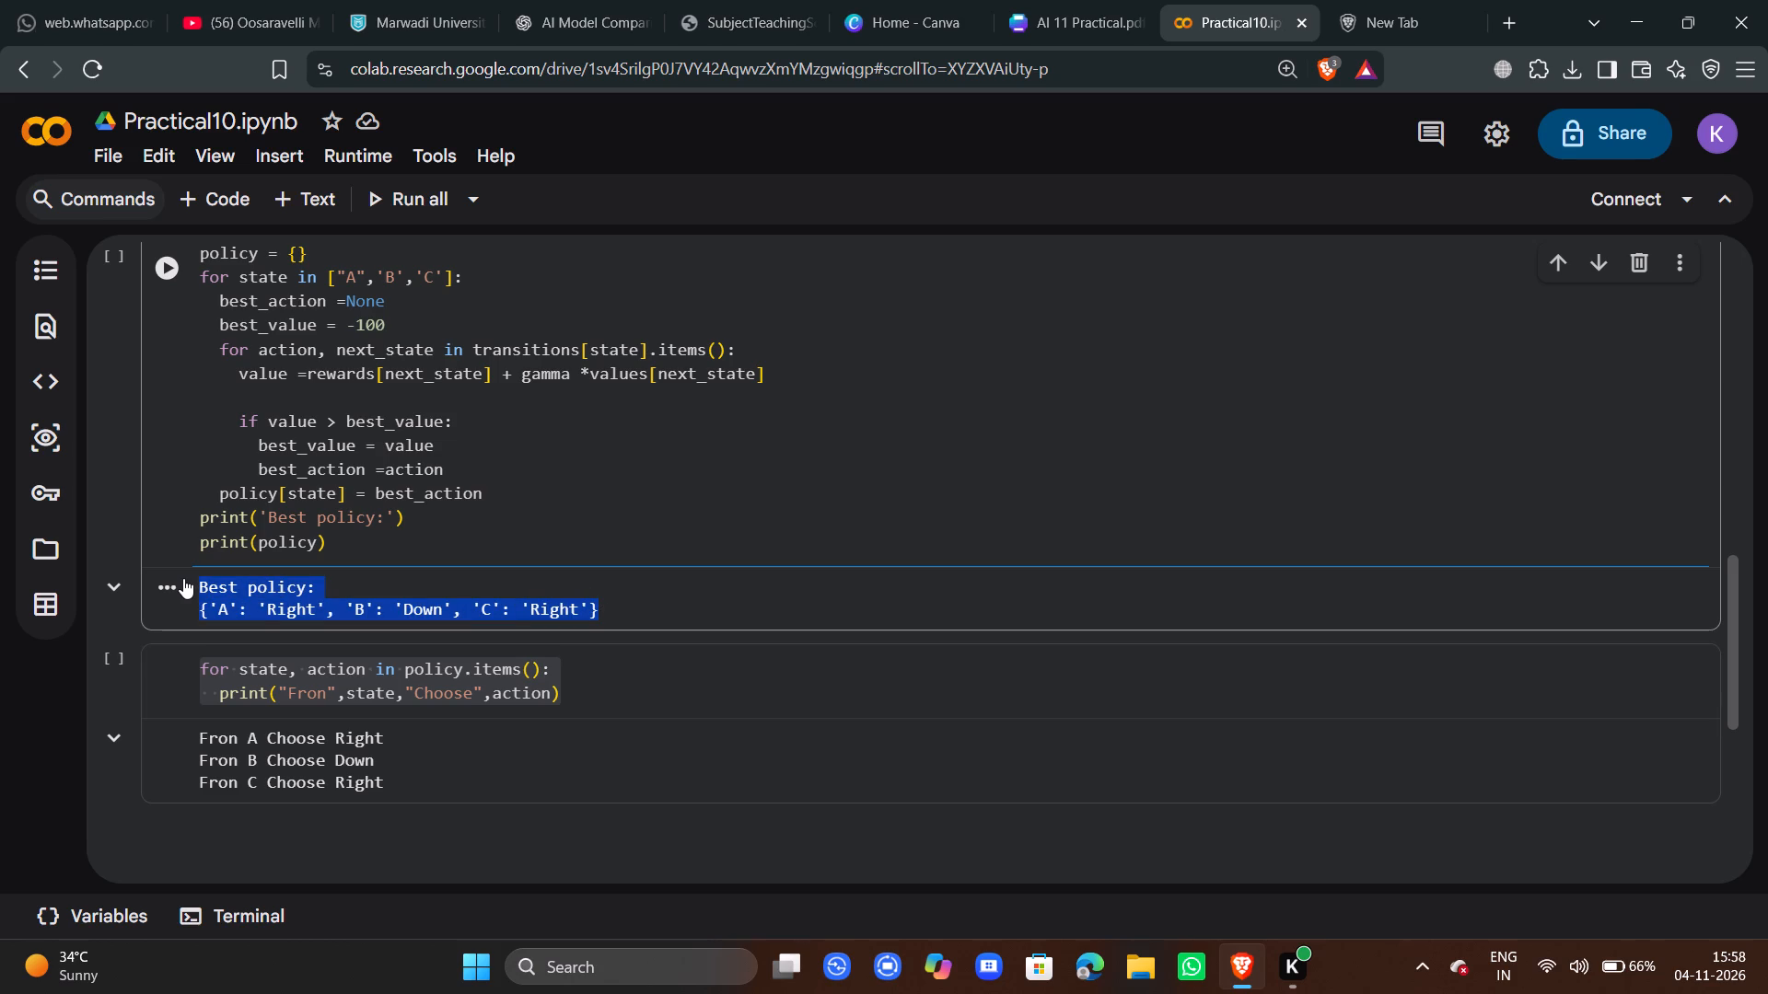
pyautogui.moveTo(183, 578); pyautogui.dragTo(186, 587)
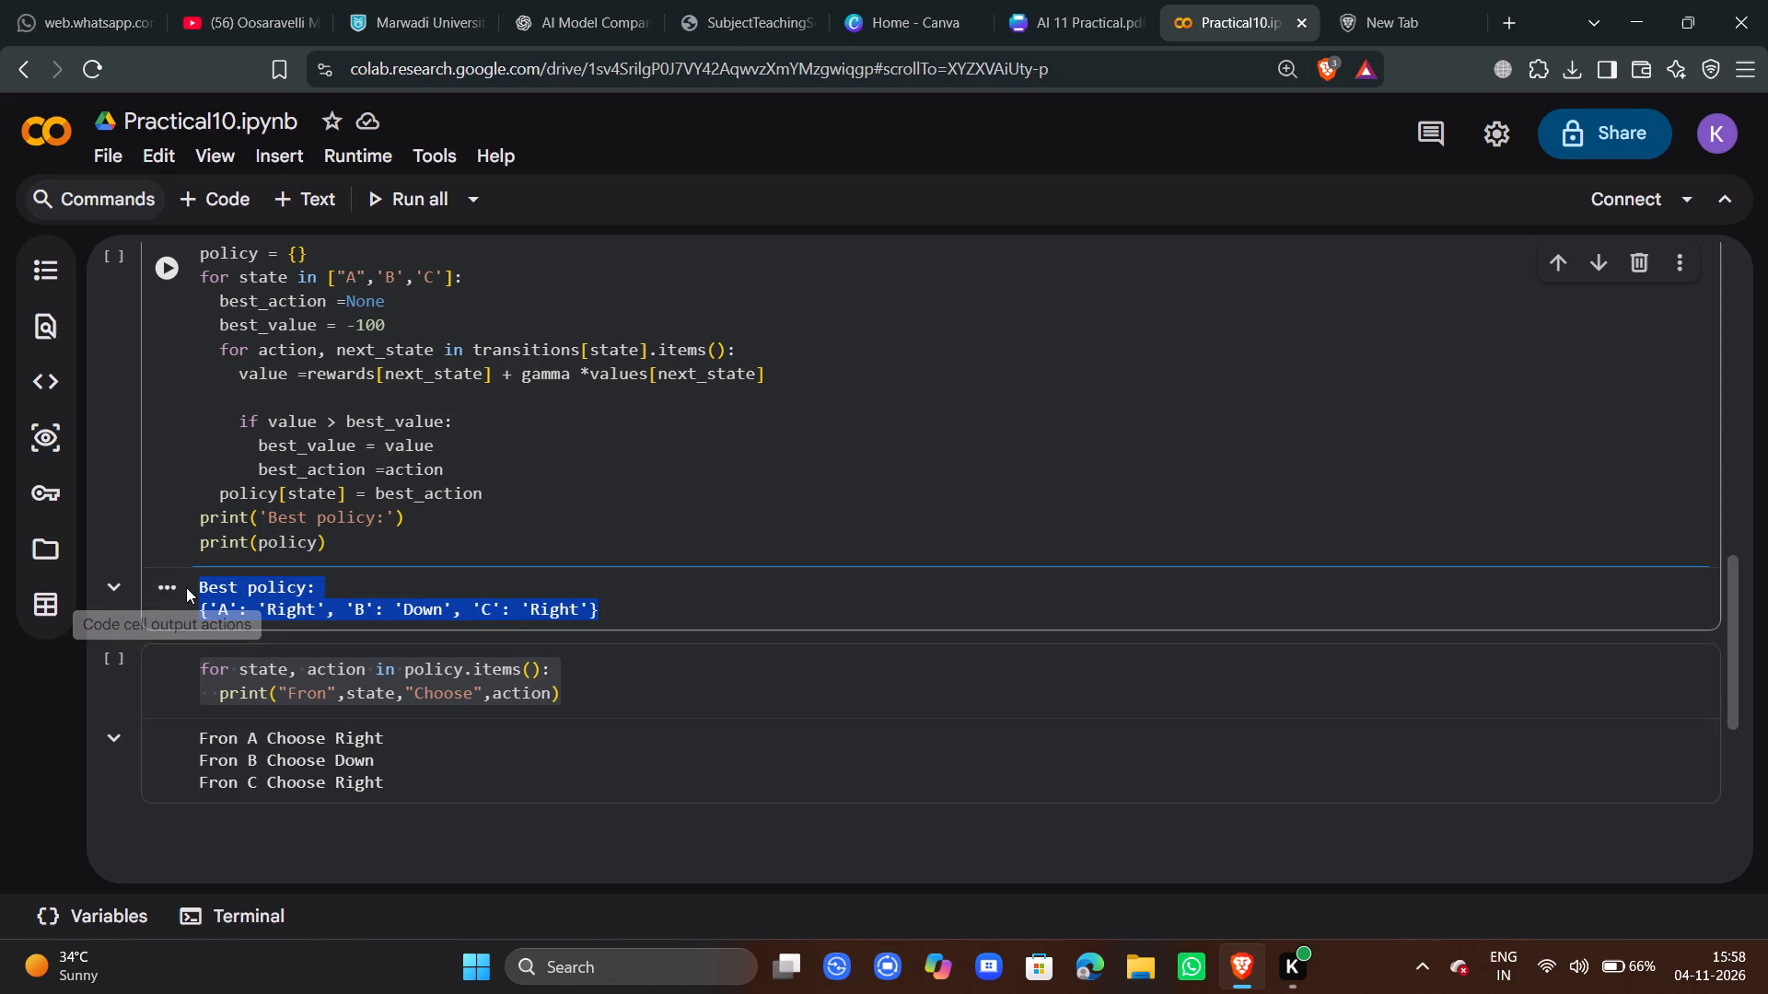
pyautogui.keyDown('ctrl'); pyautogui.click(186, 587); pyautogui.keyUp('ctrl')
pyautogui.hotkey('ctrl', 'c')
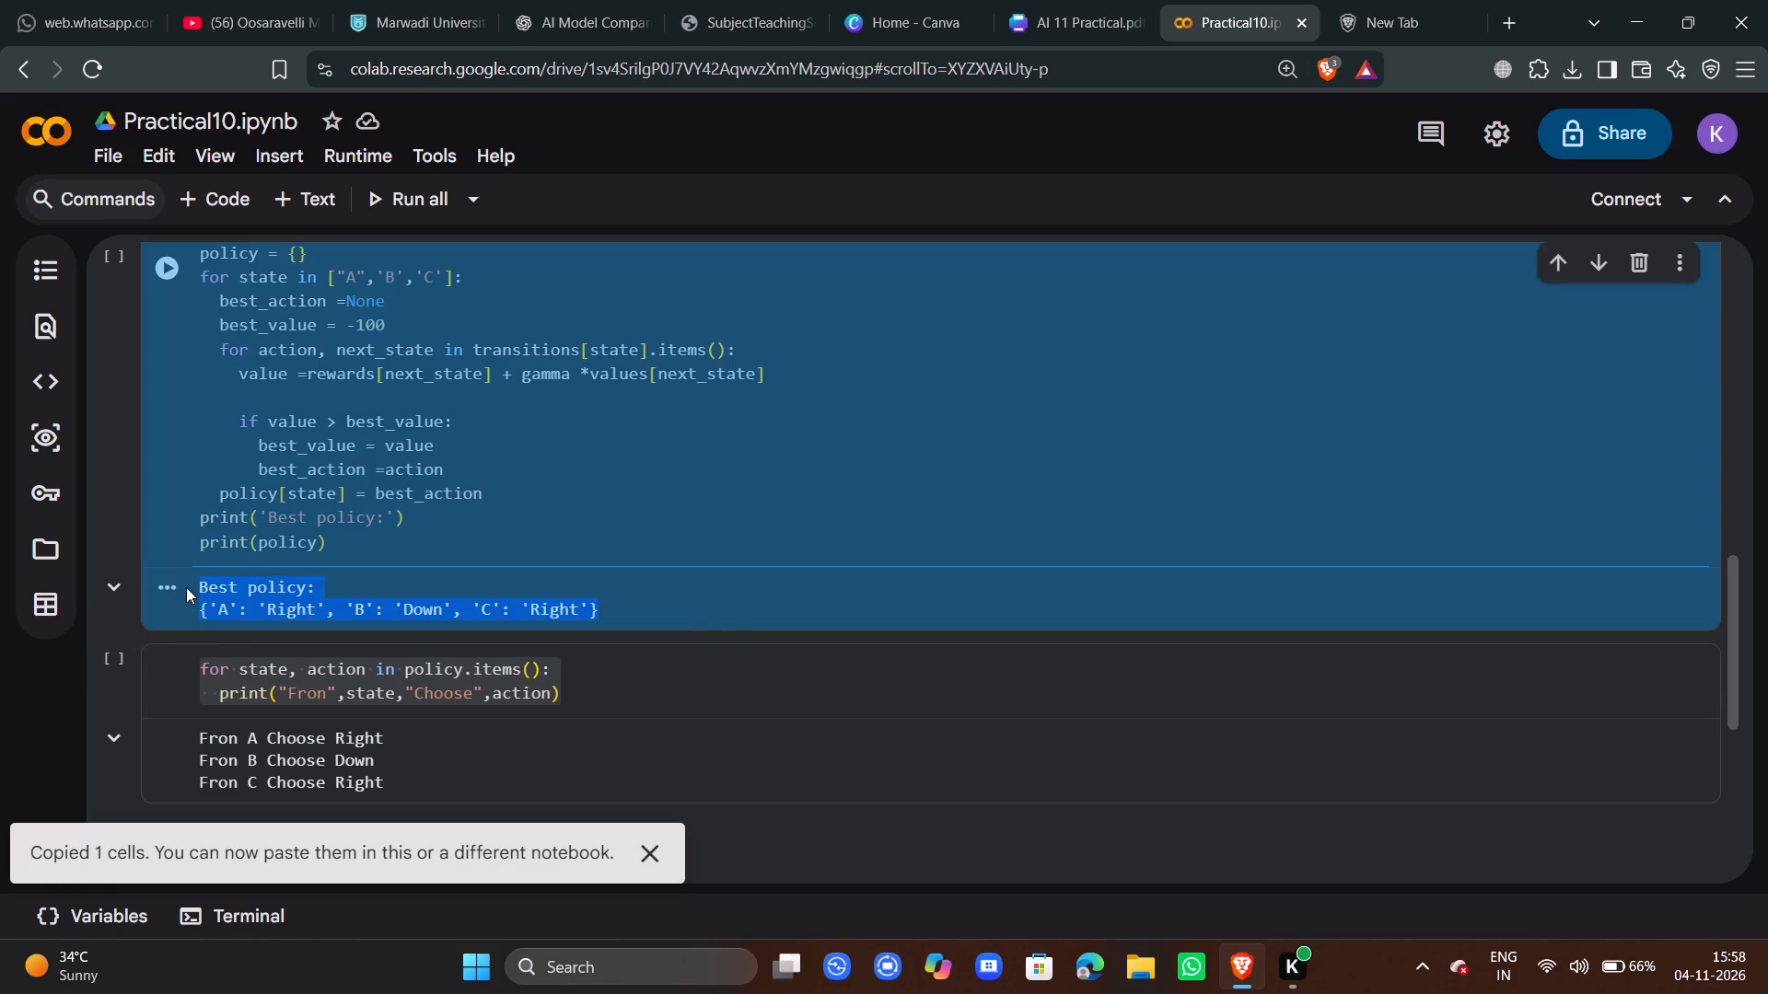
pyautogui.click(820, 433)
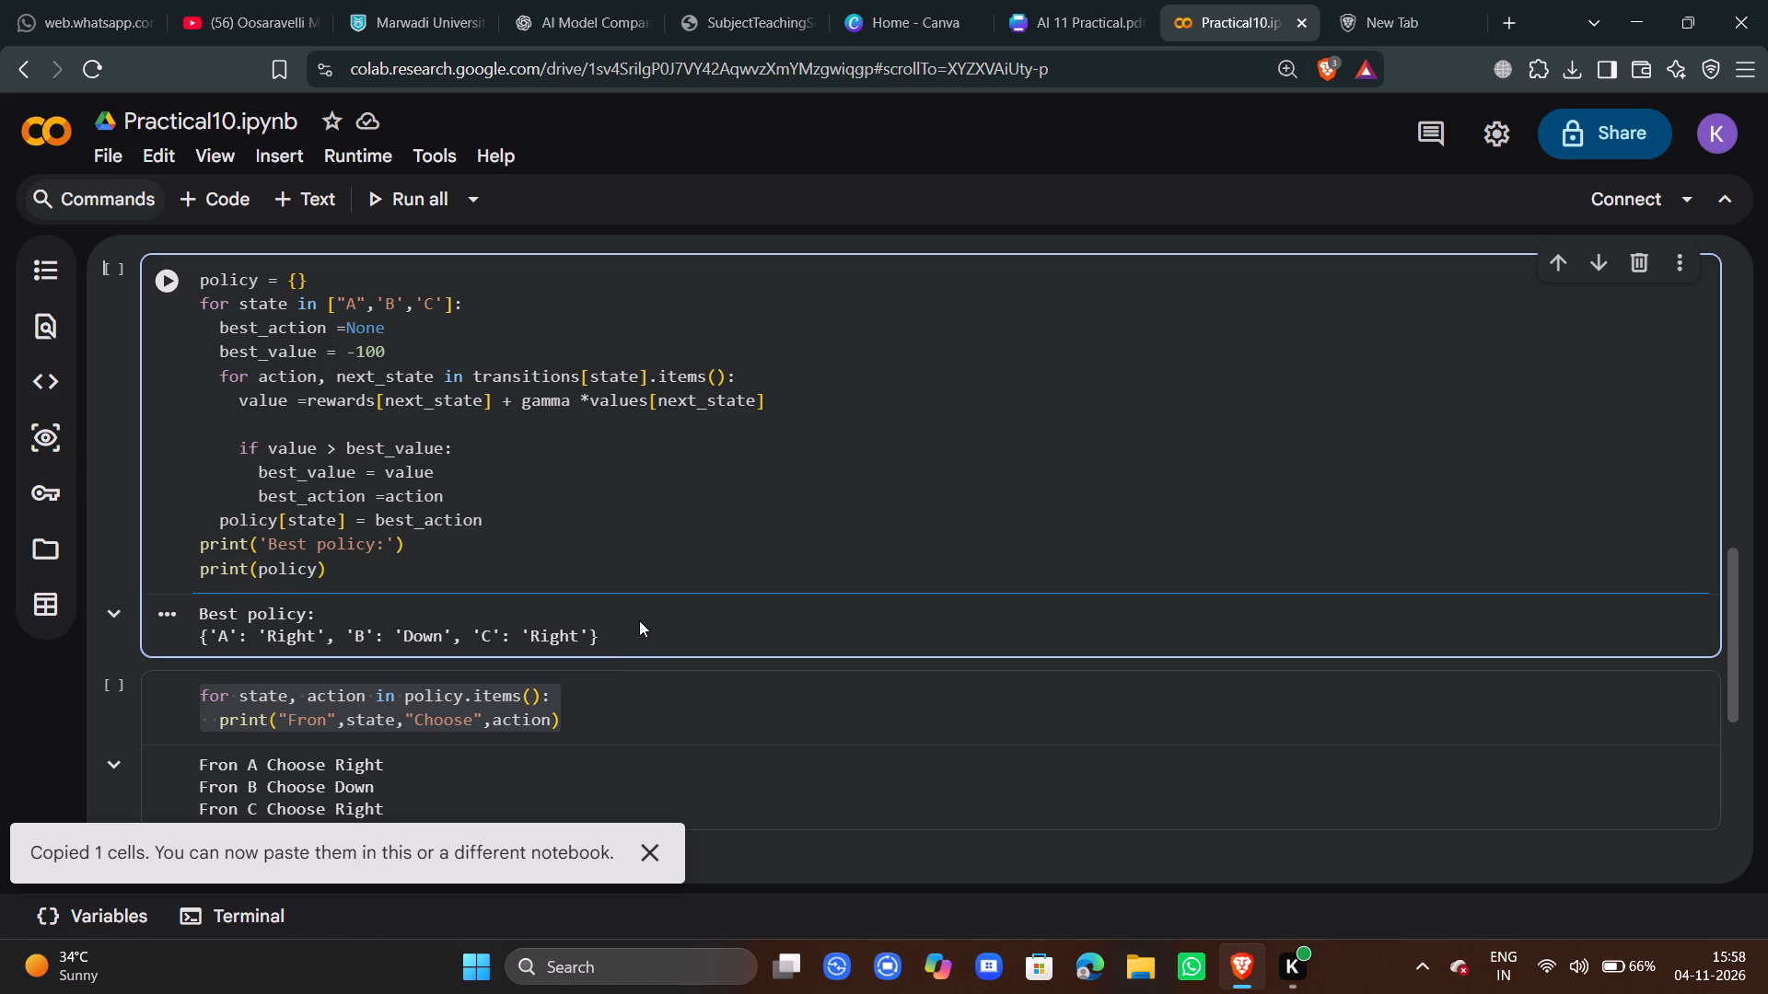
pyautogui.moveTo(626, 632); pyautogui.dragTo(221, 599)
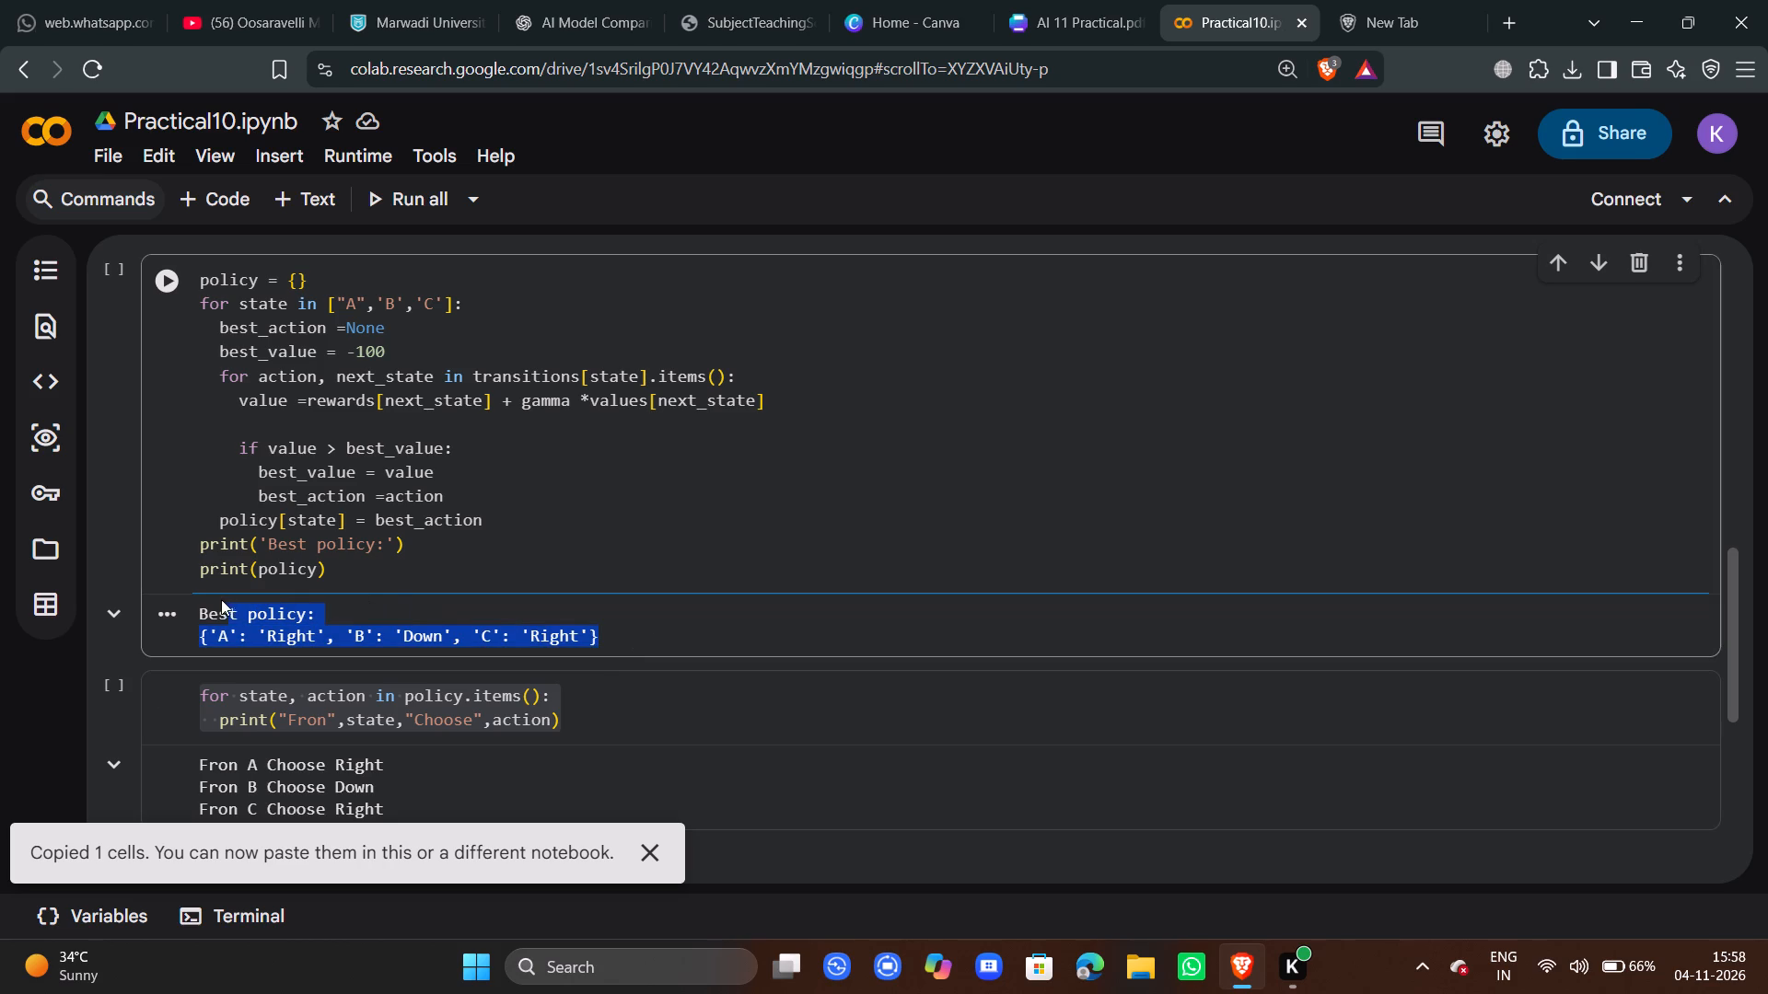
pyautogui.moveTo(221, 599); pyautogui.dragTo(194, 597)
pyautogui.hotkey('ctrl', 'c')
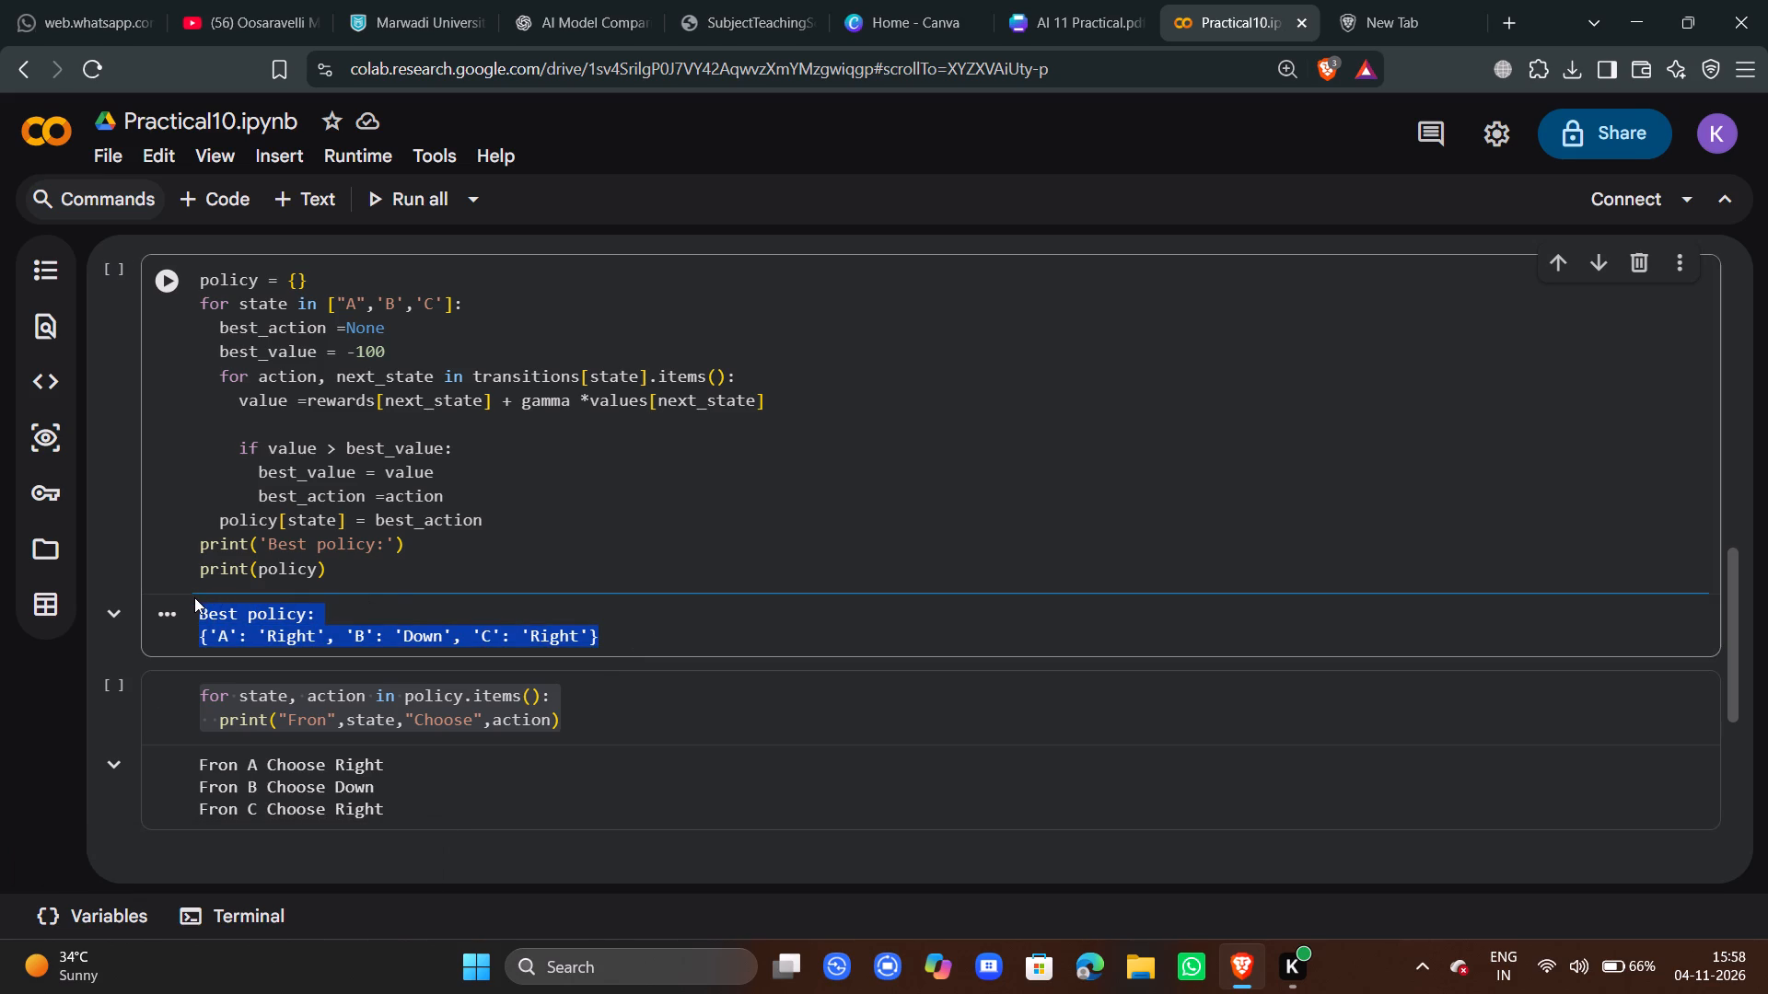
# Paste the copied output onto page 2 in Canva as left-aligned text and place it beneath the "Final values:" text, left edges aligned.
pyautogui.click(1040, 0)
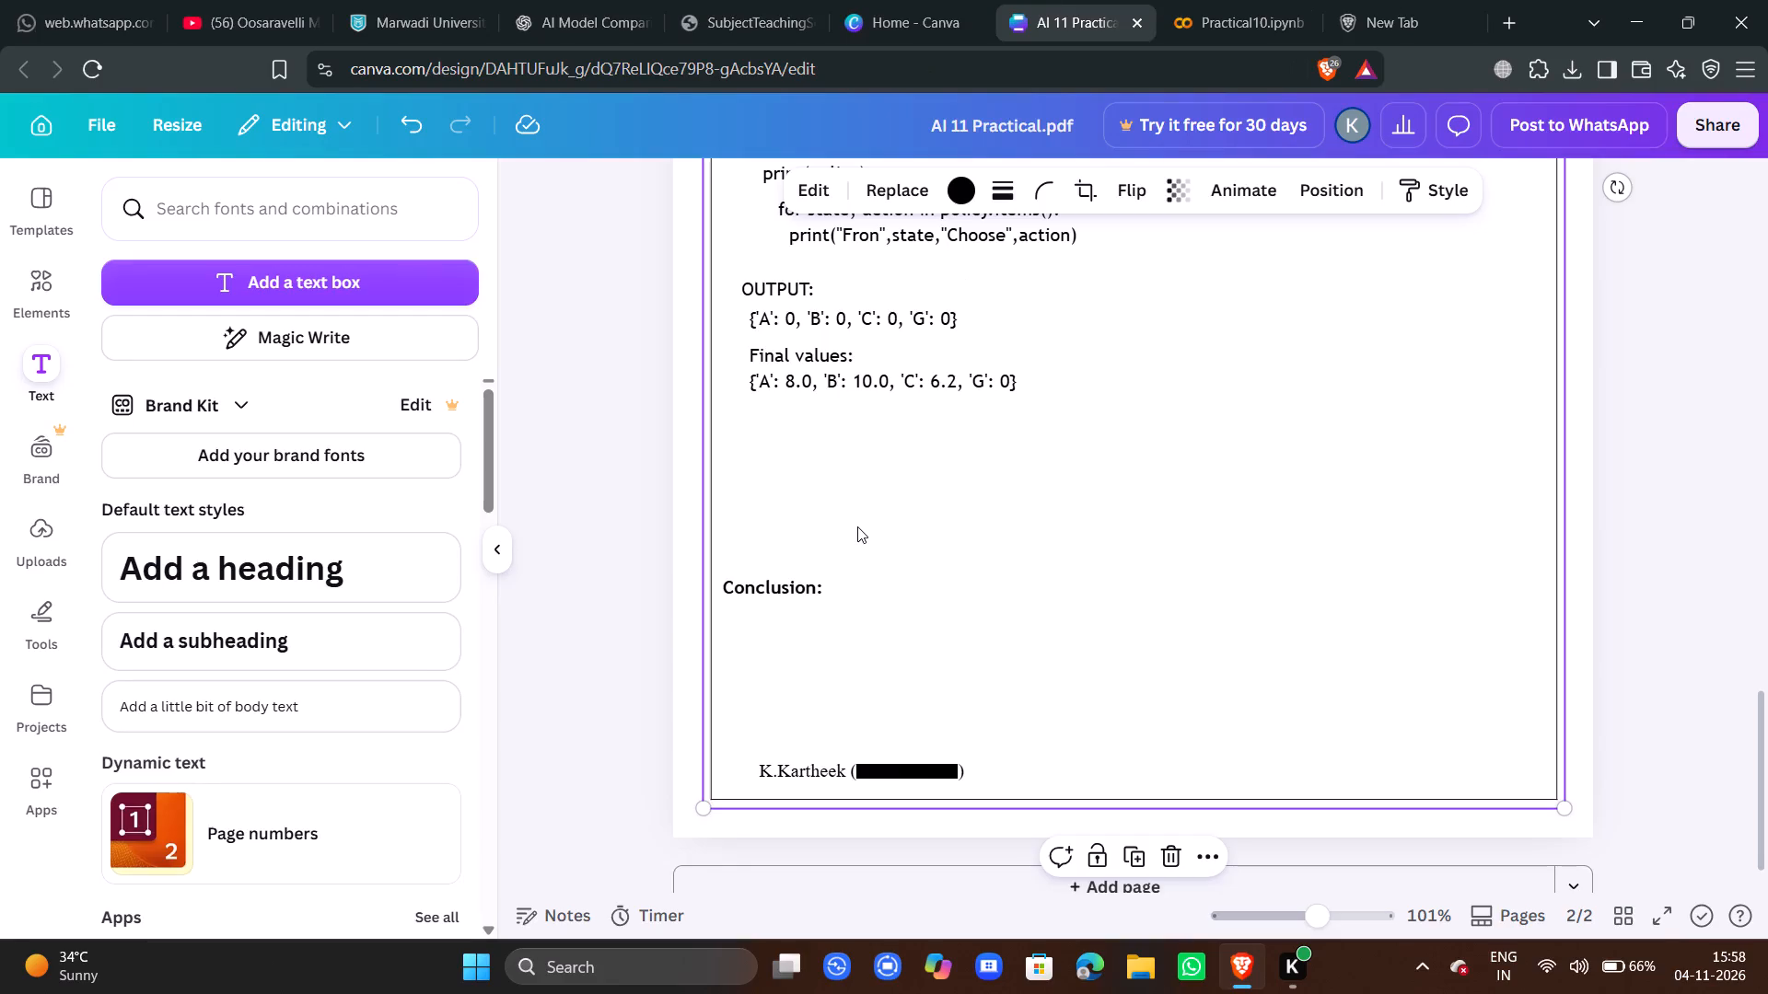
pyautogui.click(857, 526)
pyautogui.hotkey('ctrl', 'v')
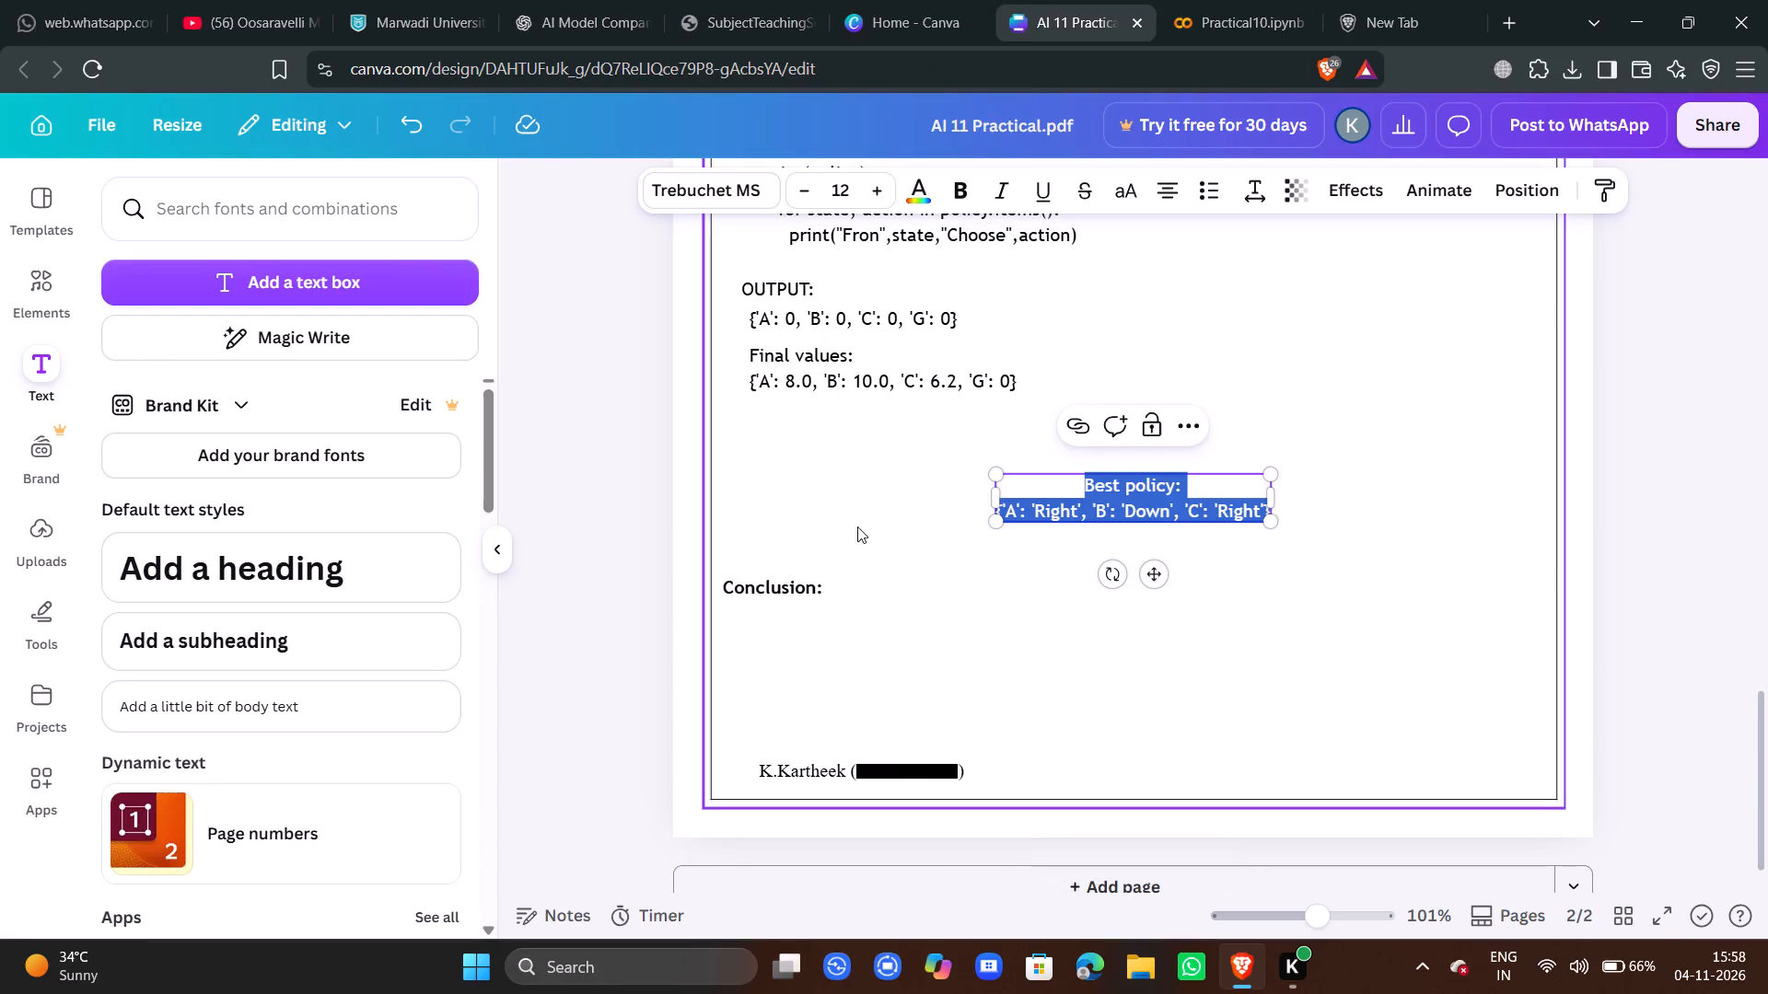
pyautogui.click(1166, 189)
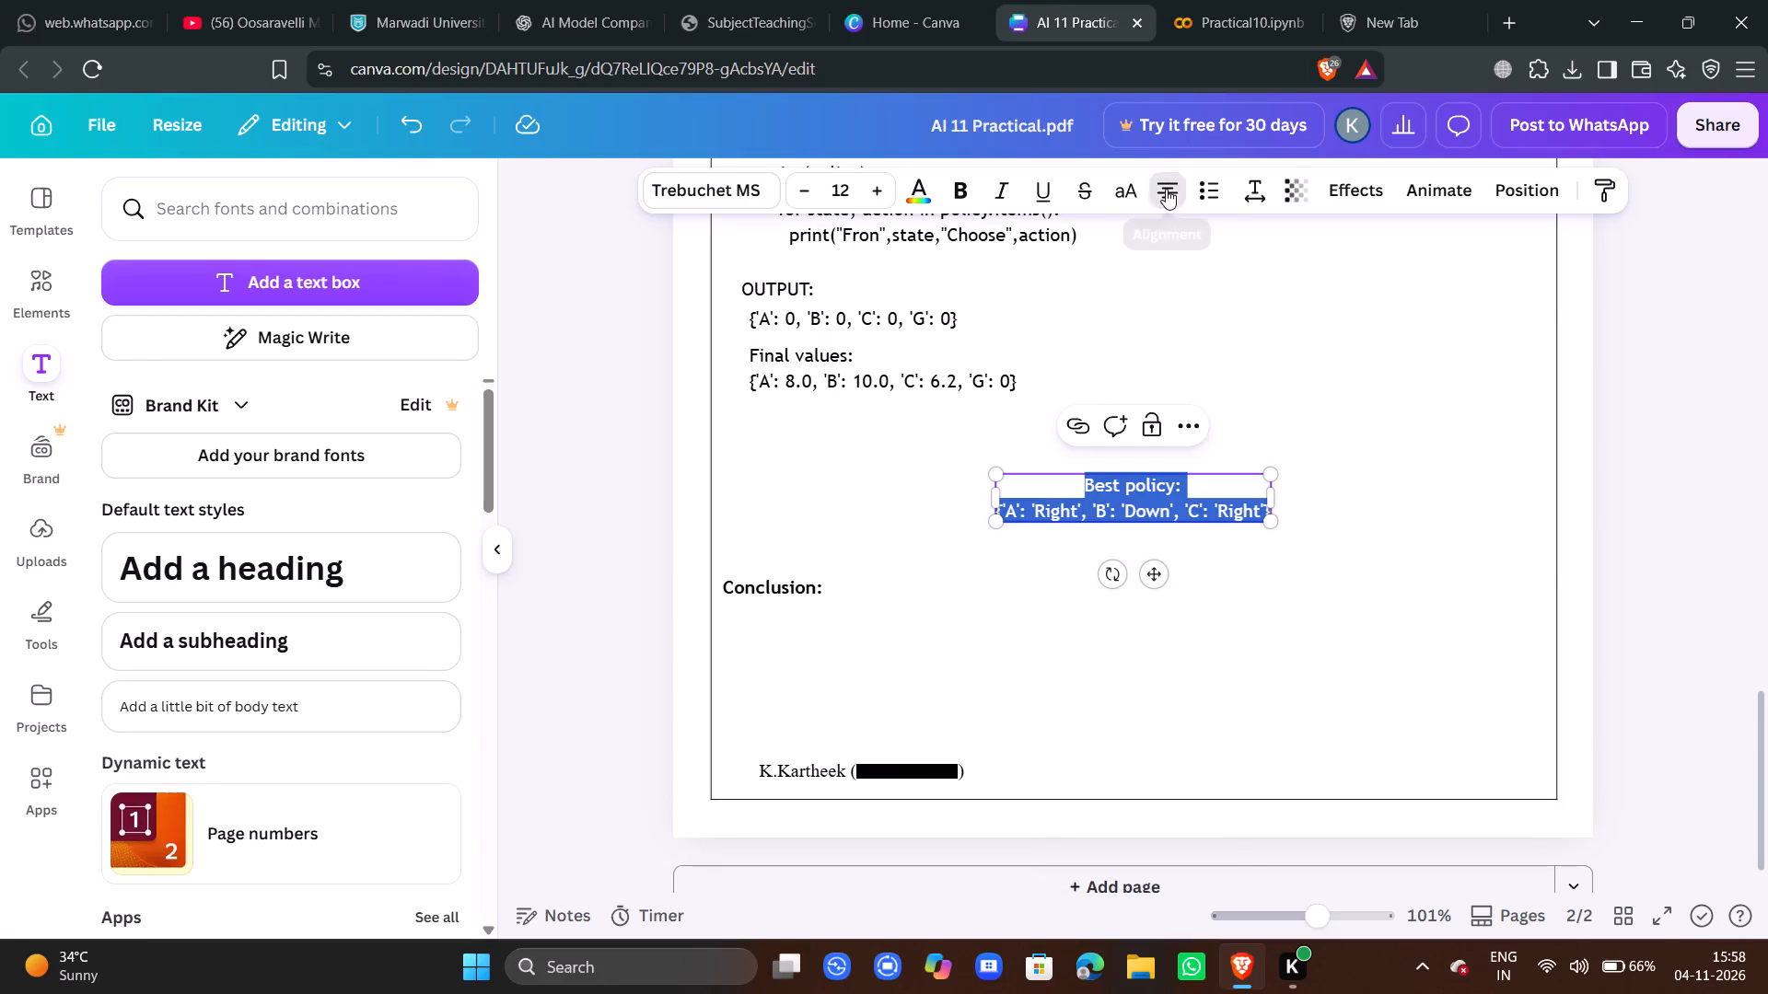
pyautogui.moveTo(1150, 580); pyautogui.dragTo(908, 524)
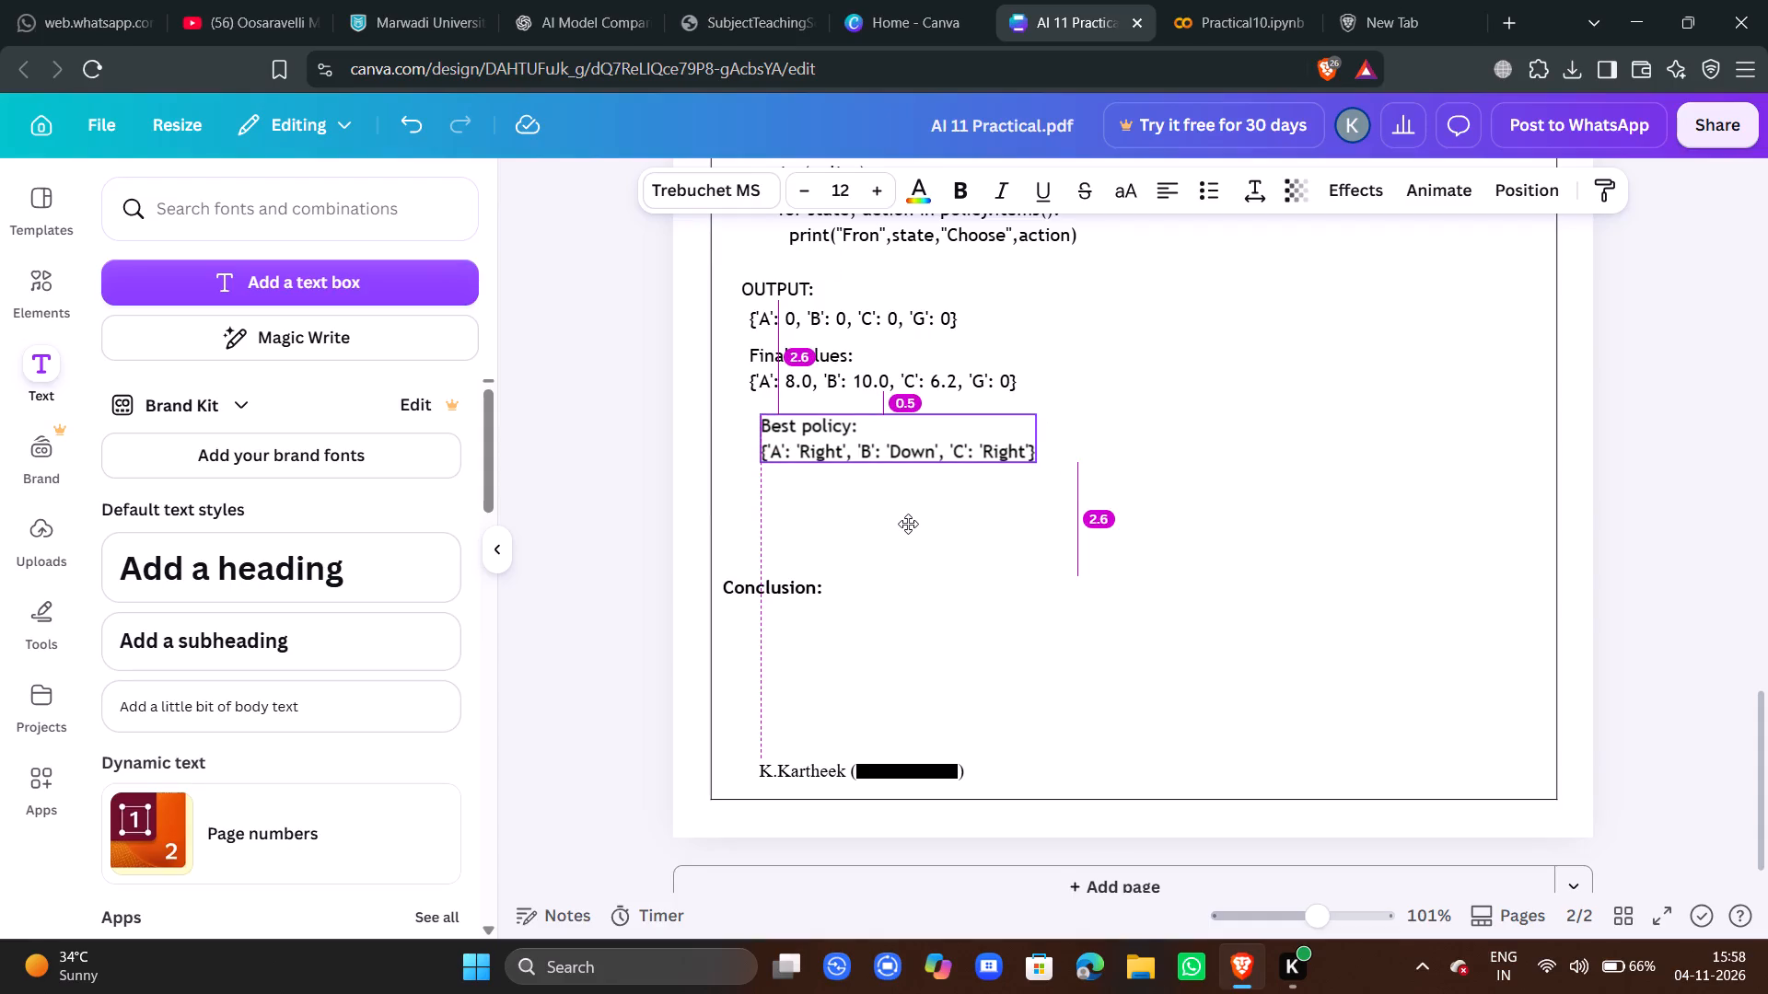
pyautogui.moveTo(908, 524); pyautogui.dragTo(906, 513)
pyautogui.click(1233, 372)
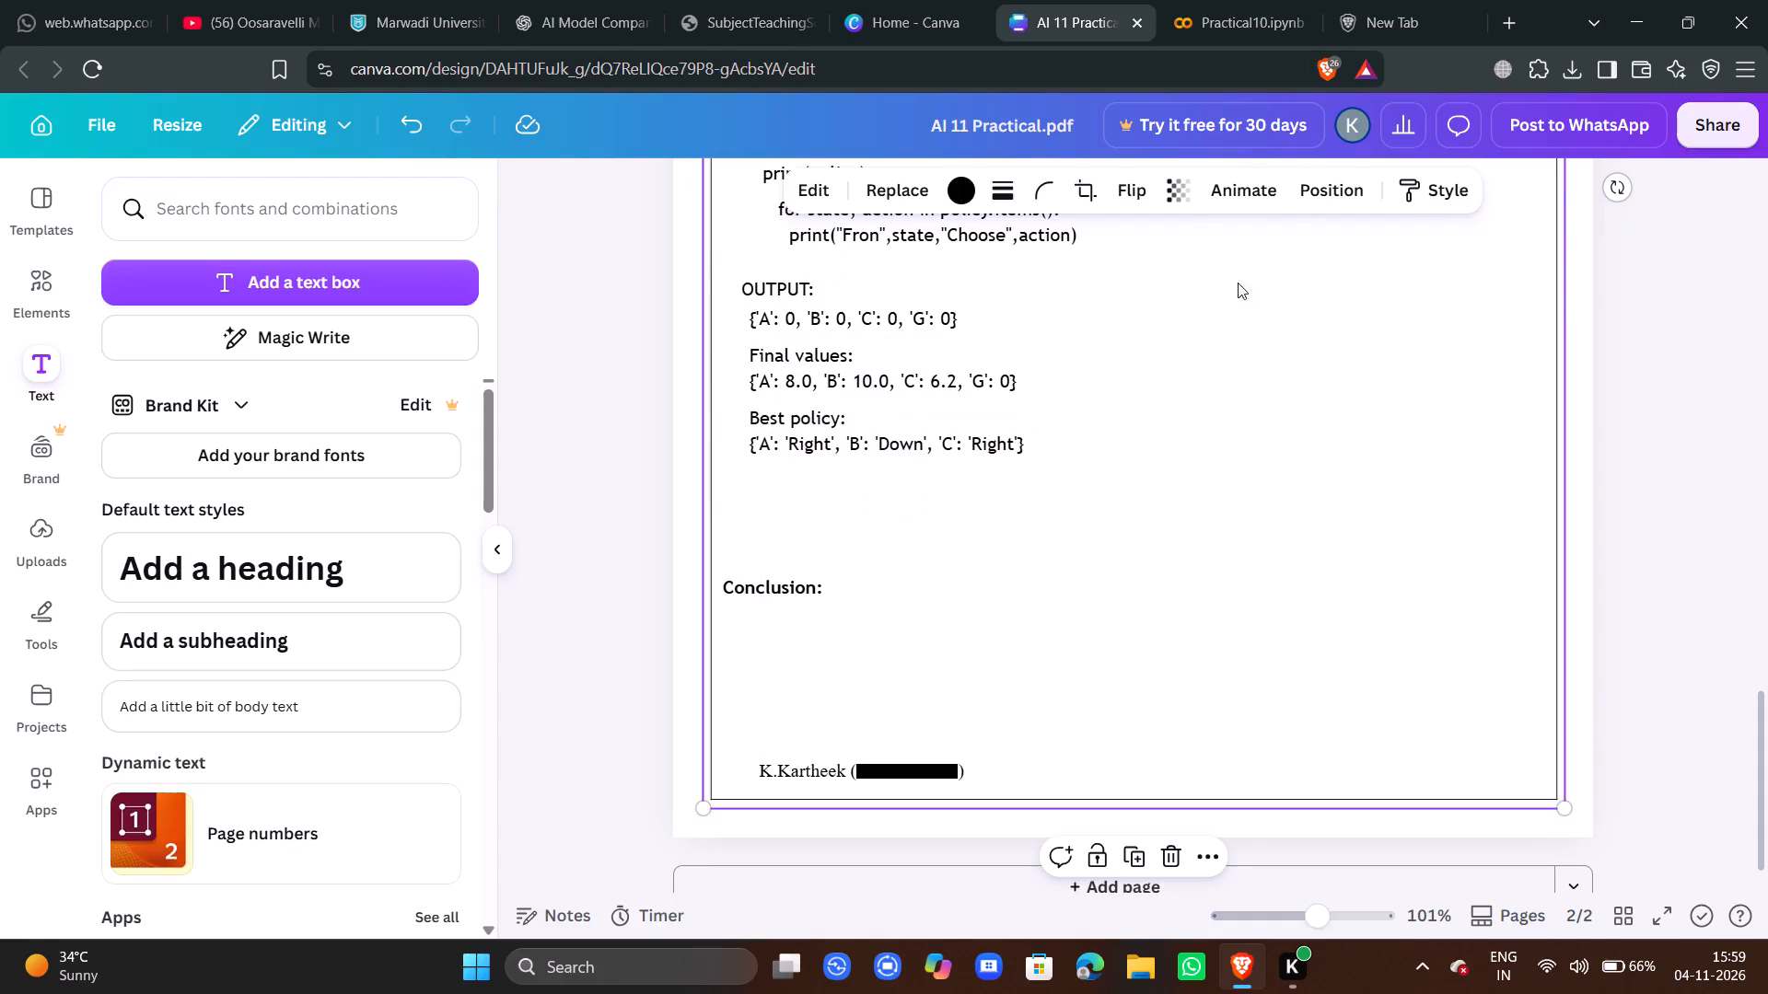
# Copy the three-line output from "Fron A Choose Right" to "Fron C Choose Right" from the last cell of the Colab notebook.
pyautogui.click(1287, 0)
pyautogui.scroll(-2, 854, 526)
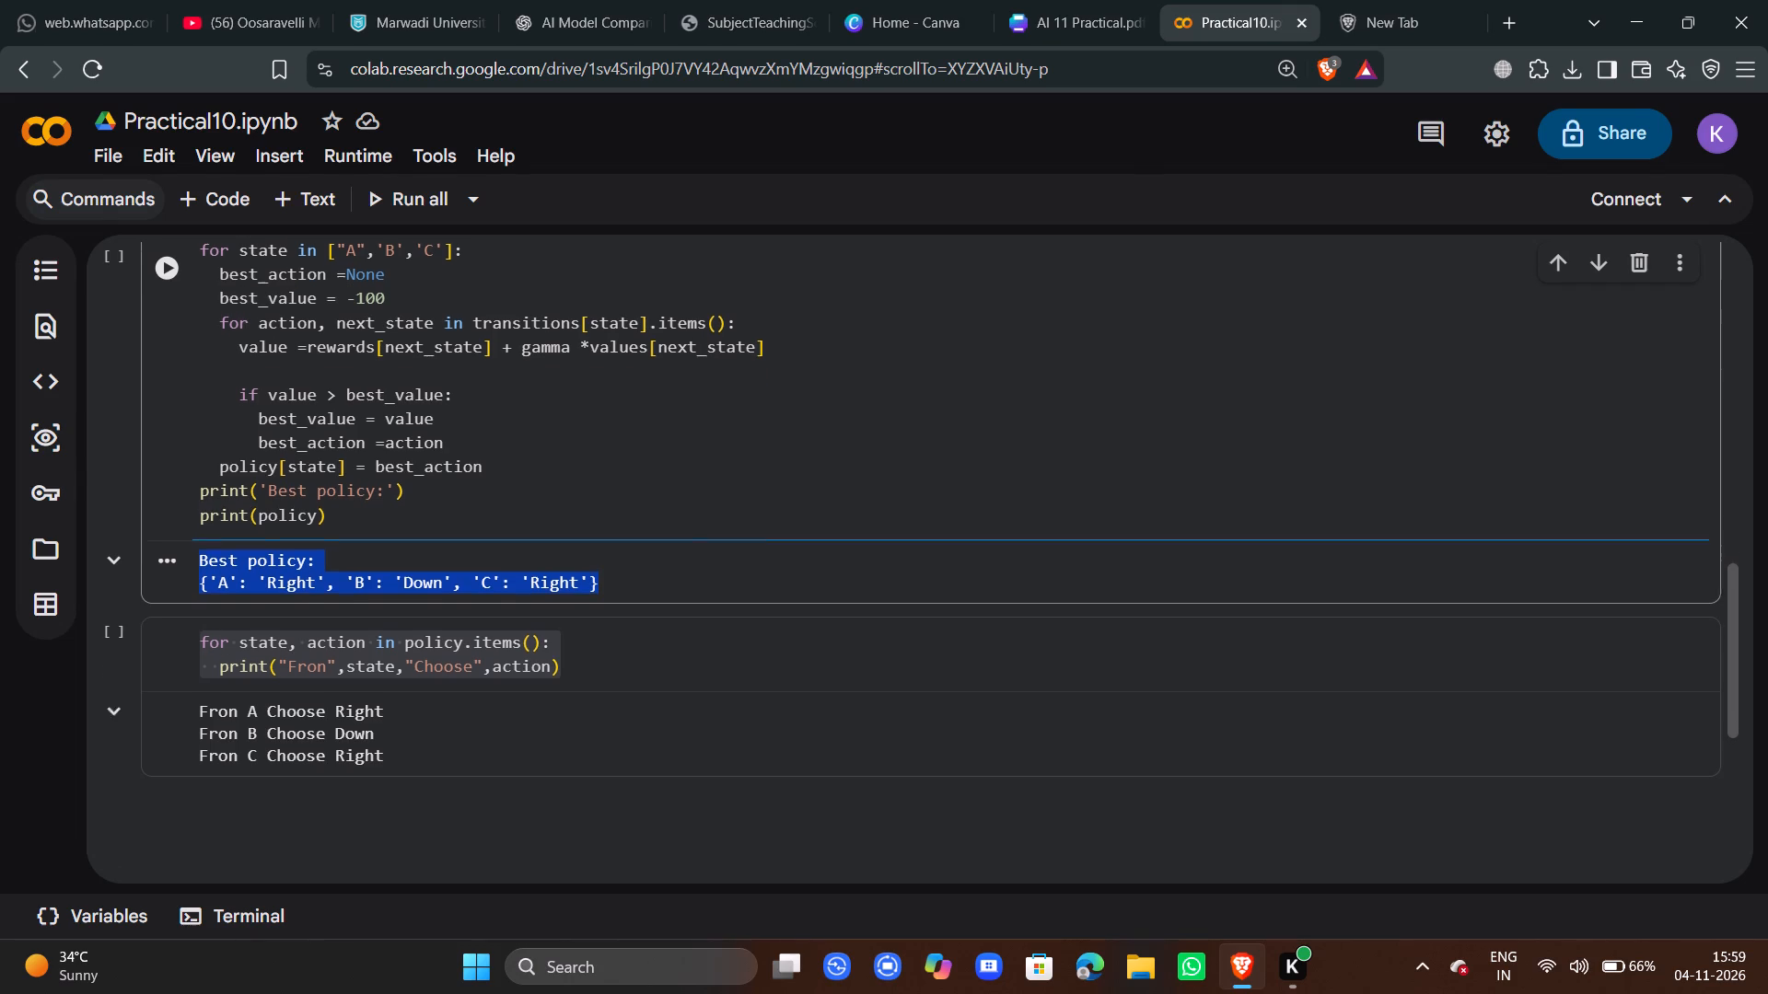
pyautogui.scroll(-2, 854, 526)
pyautogui.scroll(3, 650, 557)
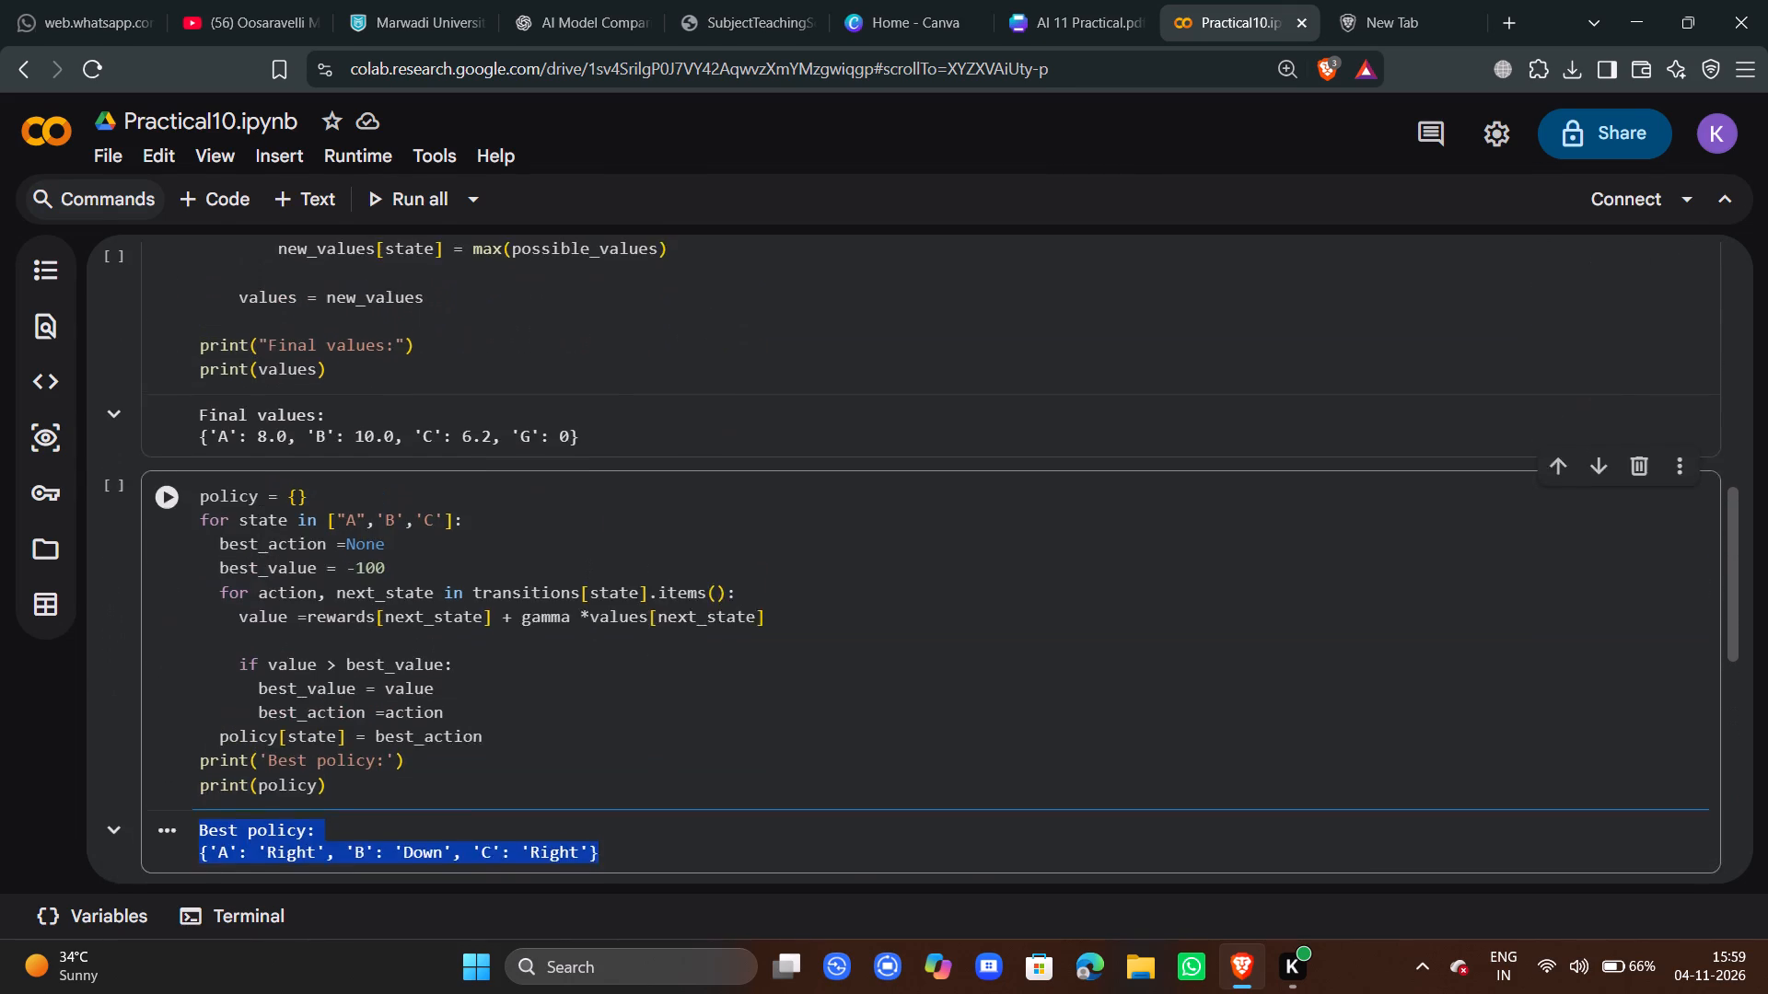
pyautogui.scroll(4, 650, 557)
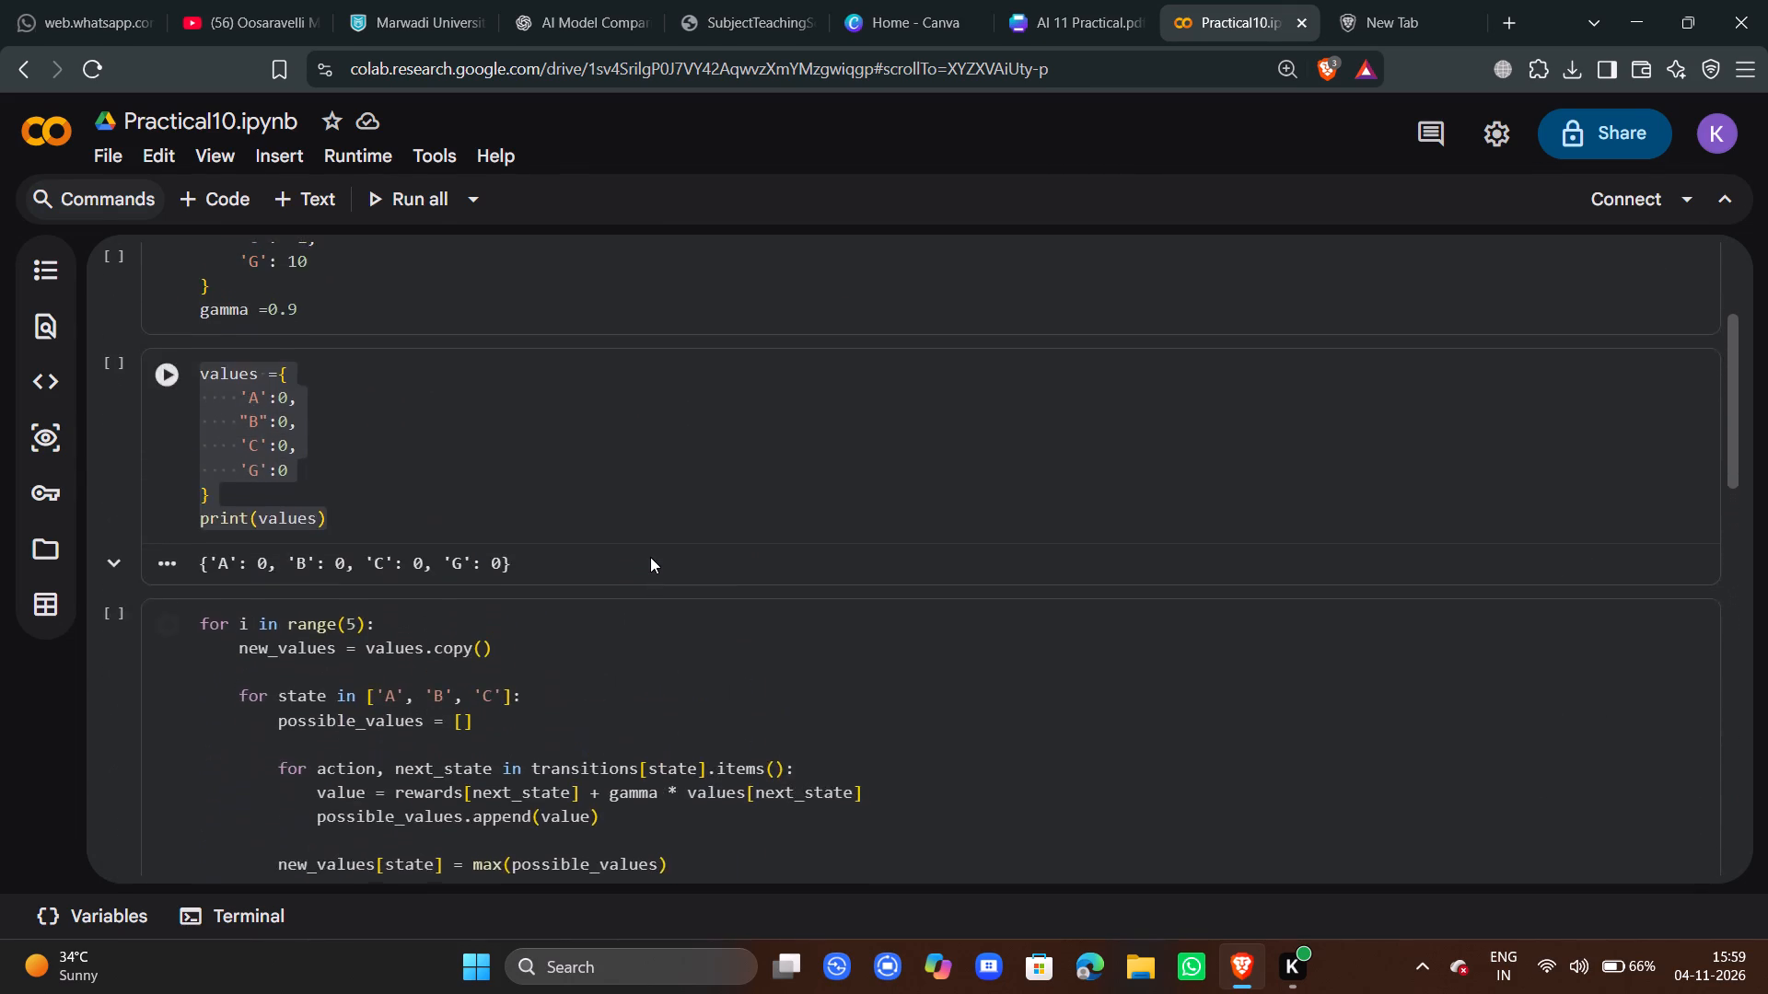
pyautogui.scroll(1, 650, 557)
pyautogui.scroll(-5, 650, 557)
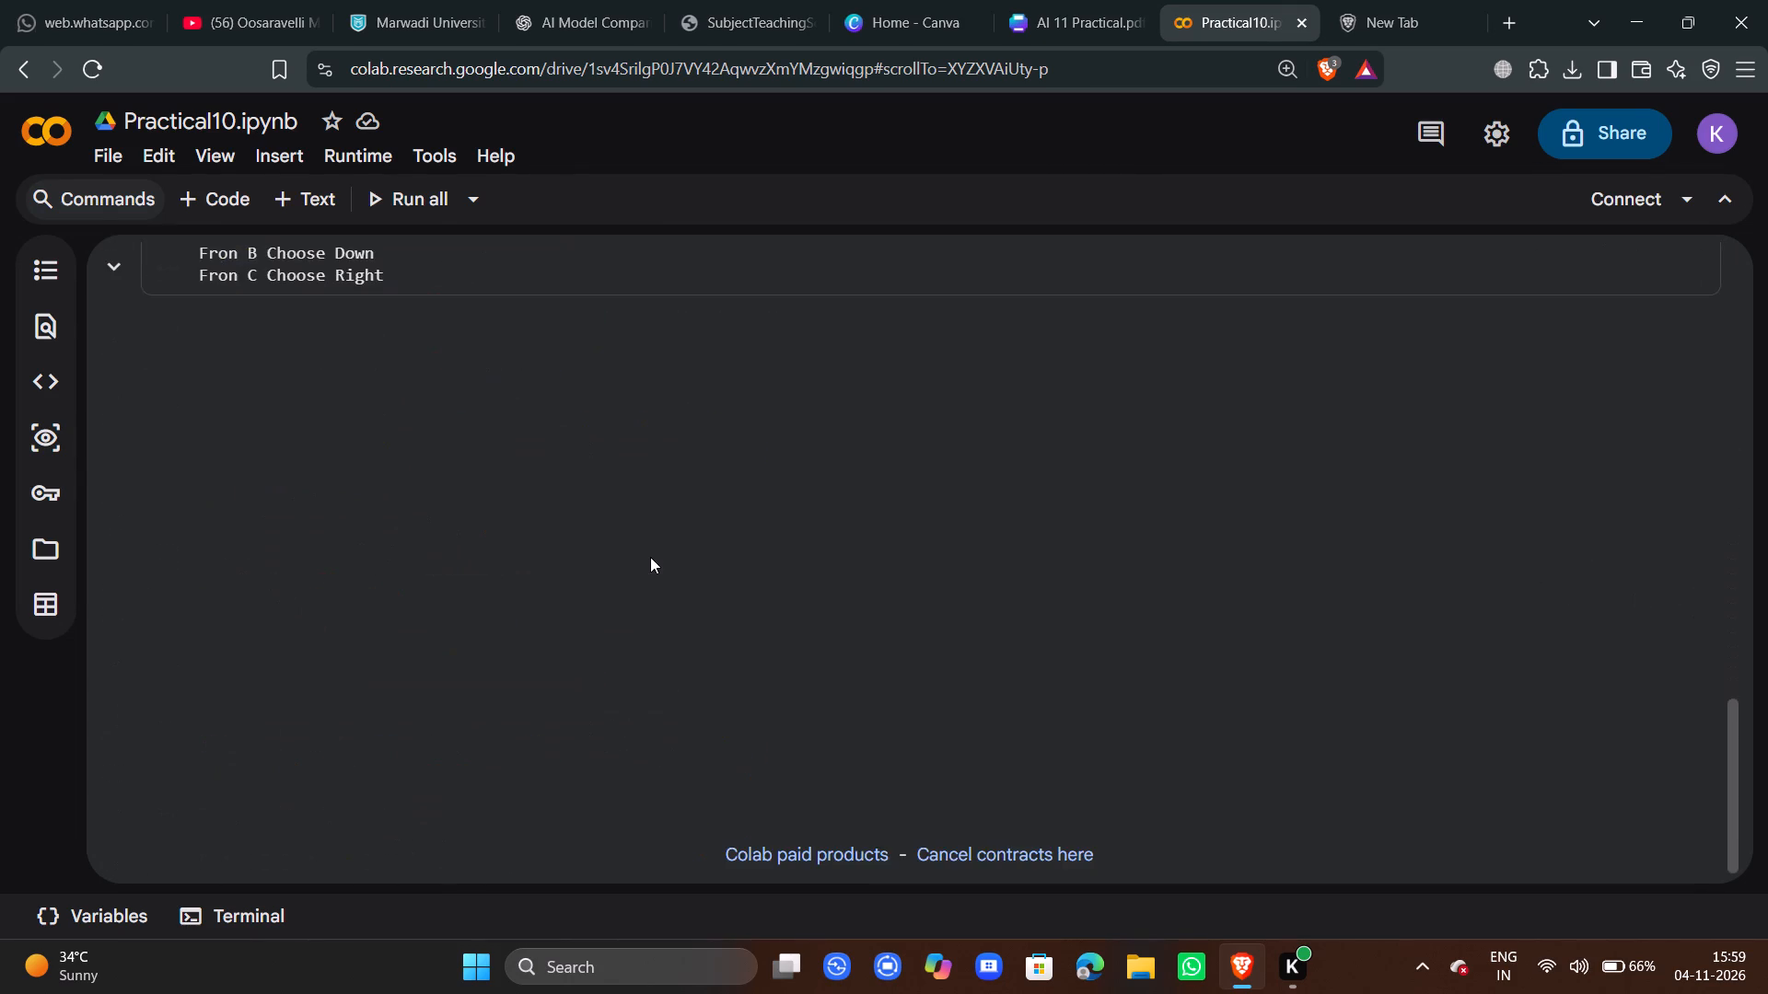
pyautogui.scroll(2, 650, 557)
pyautogui.click(604, 551)
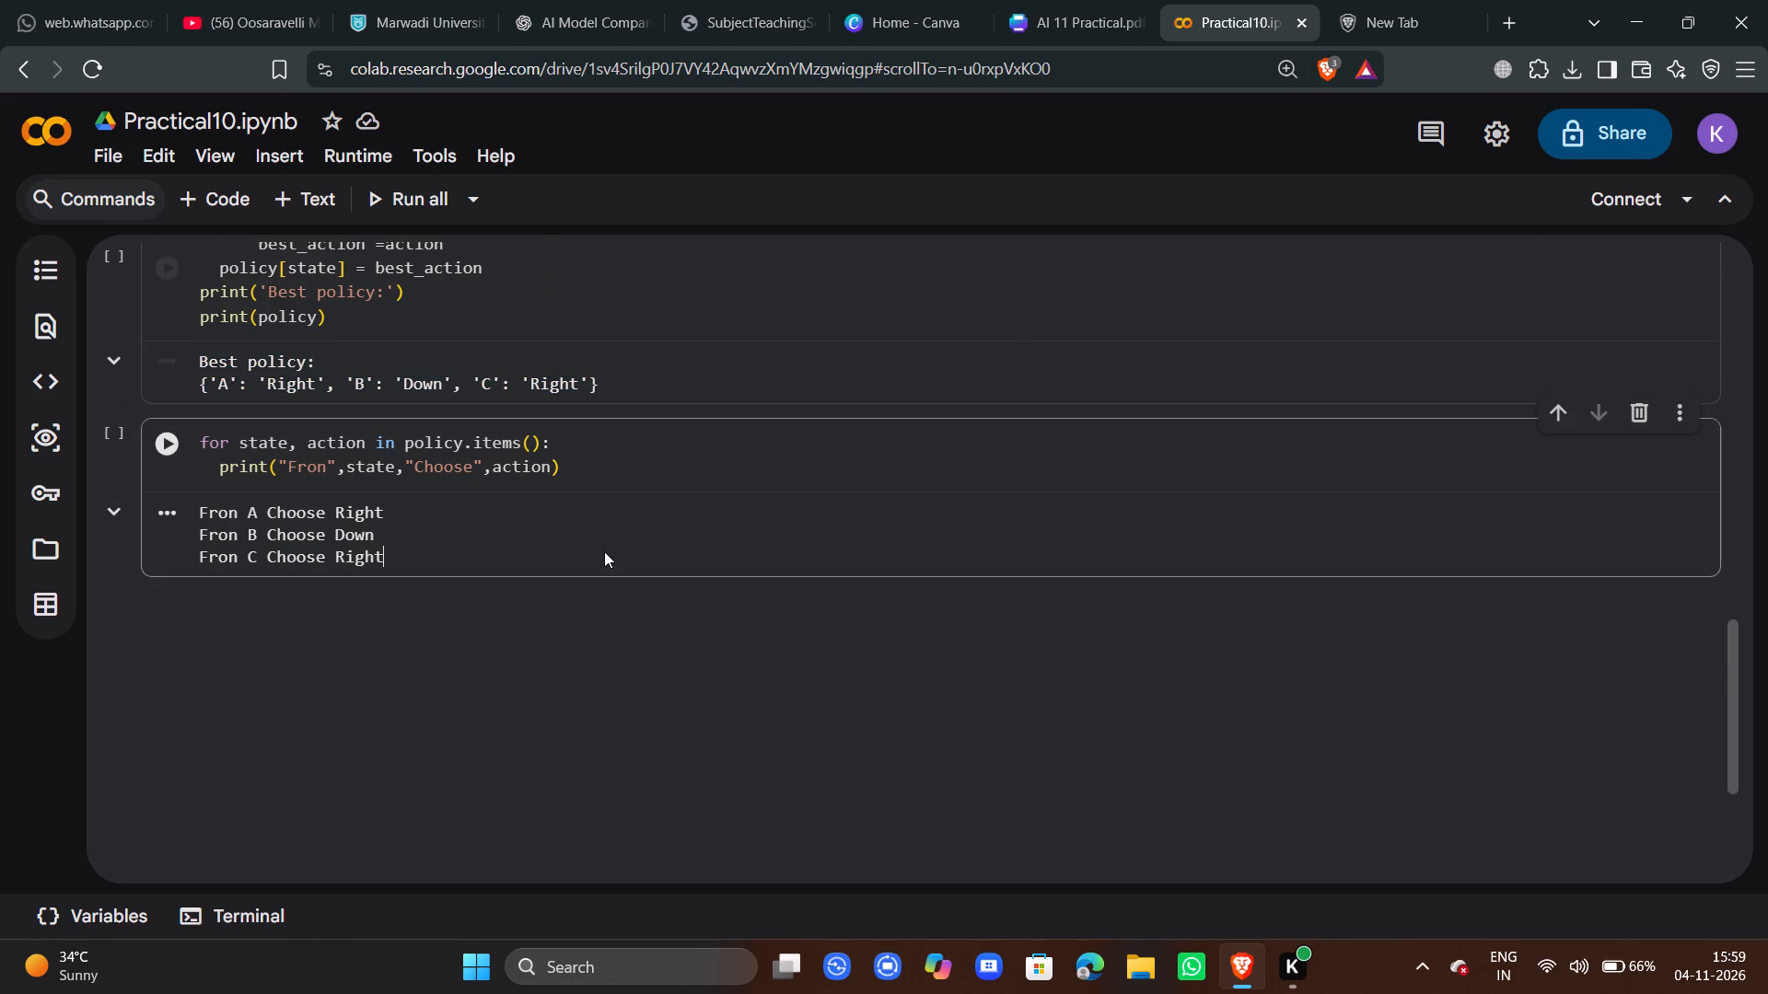
pyautogui.moveTo(585, 557); pyautogui.dragTo(323, 526)
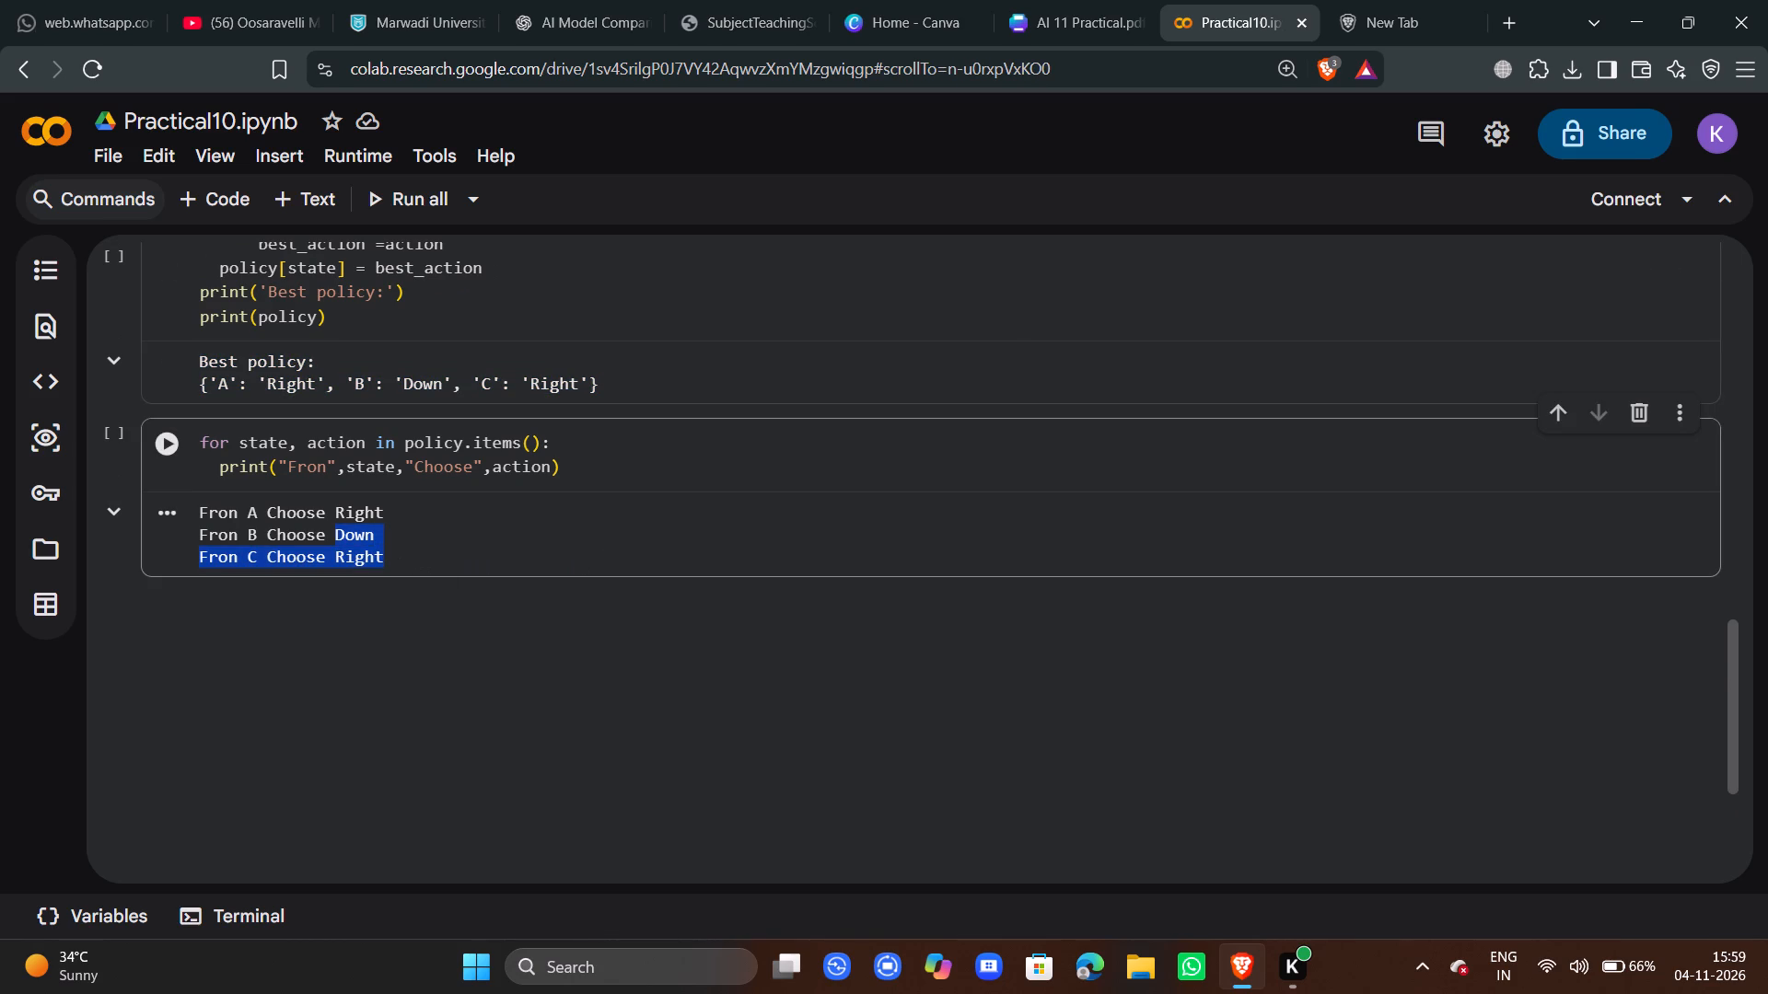
pyautogui.moveTo(323, 526); pyautogui.dragTo(182, 495)
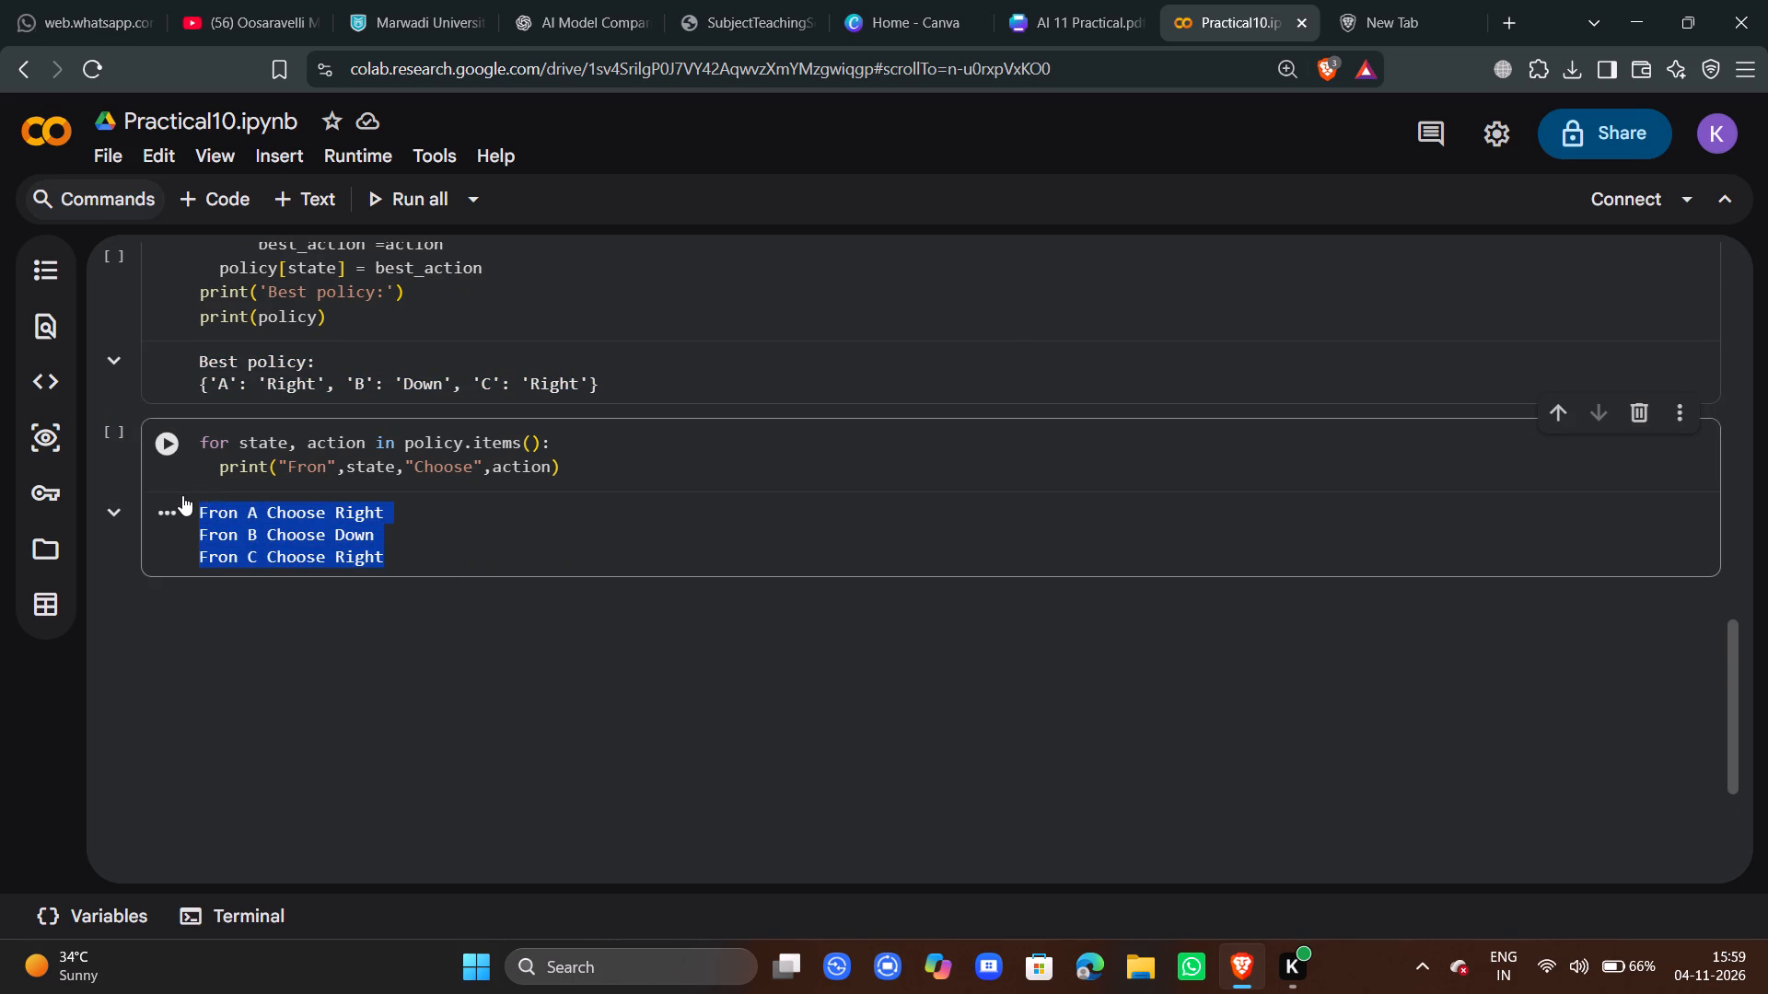
pyautogui.moveTo(182, 495); pyautogui.dragTo(183, 495)
pyautogui.hotkey('ctrl', 'c')
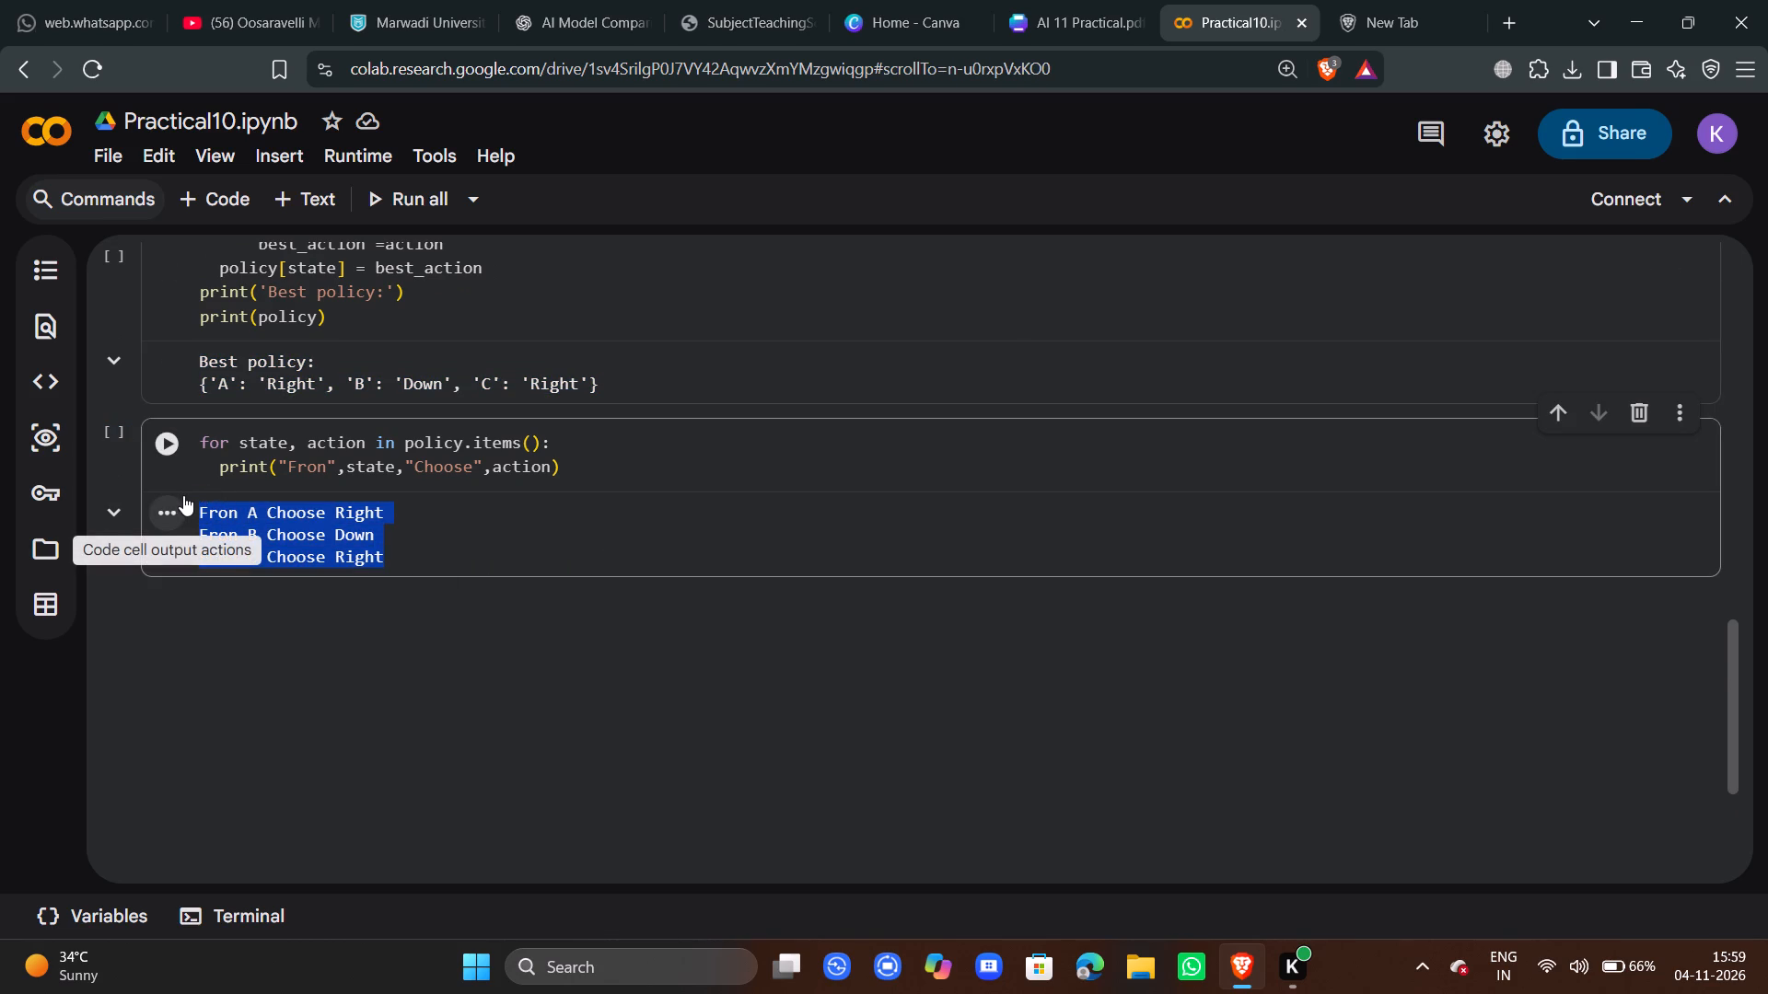
pyautogui.click(1057, 0)
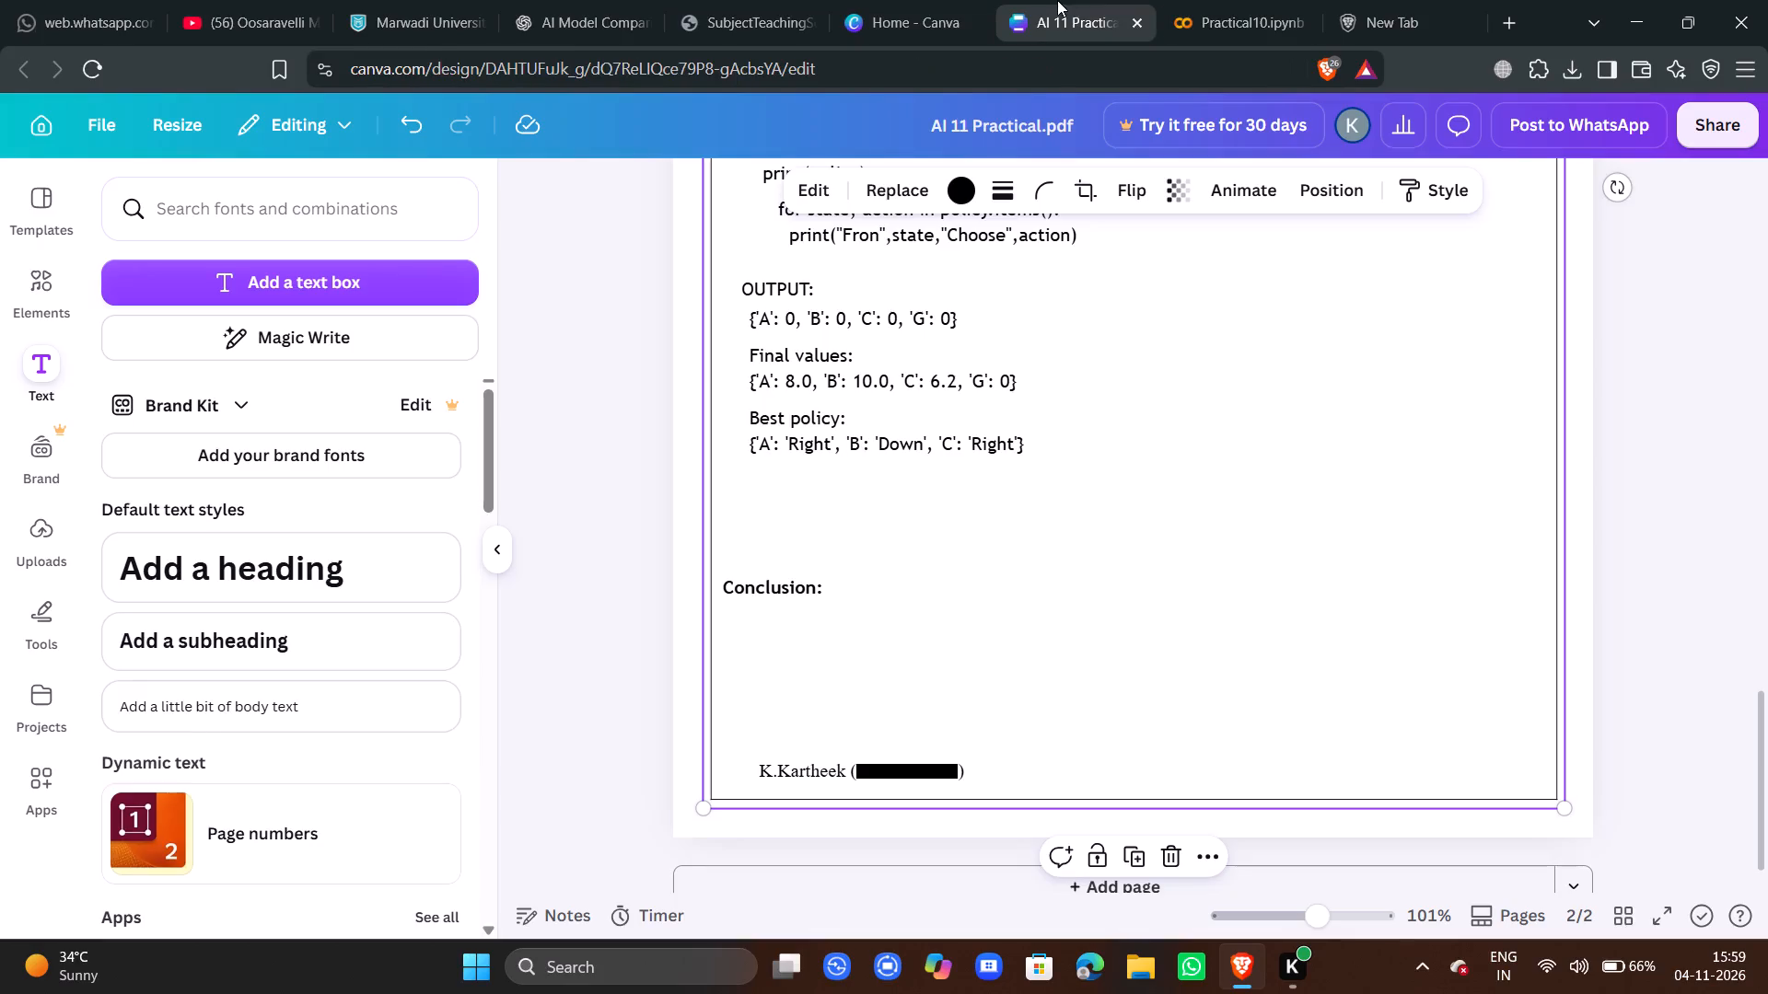
pyautogui.click(842, 489)
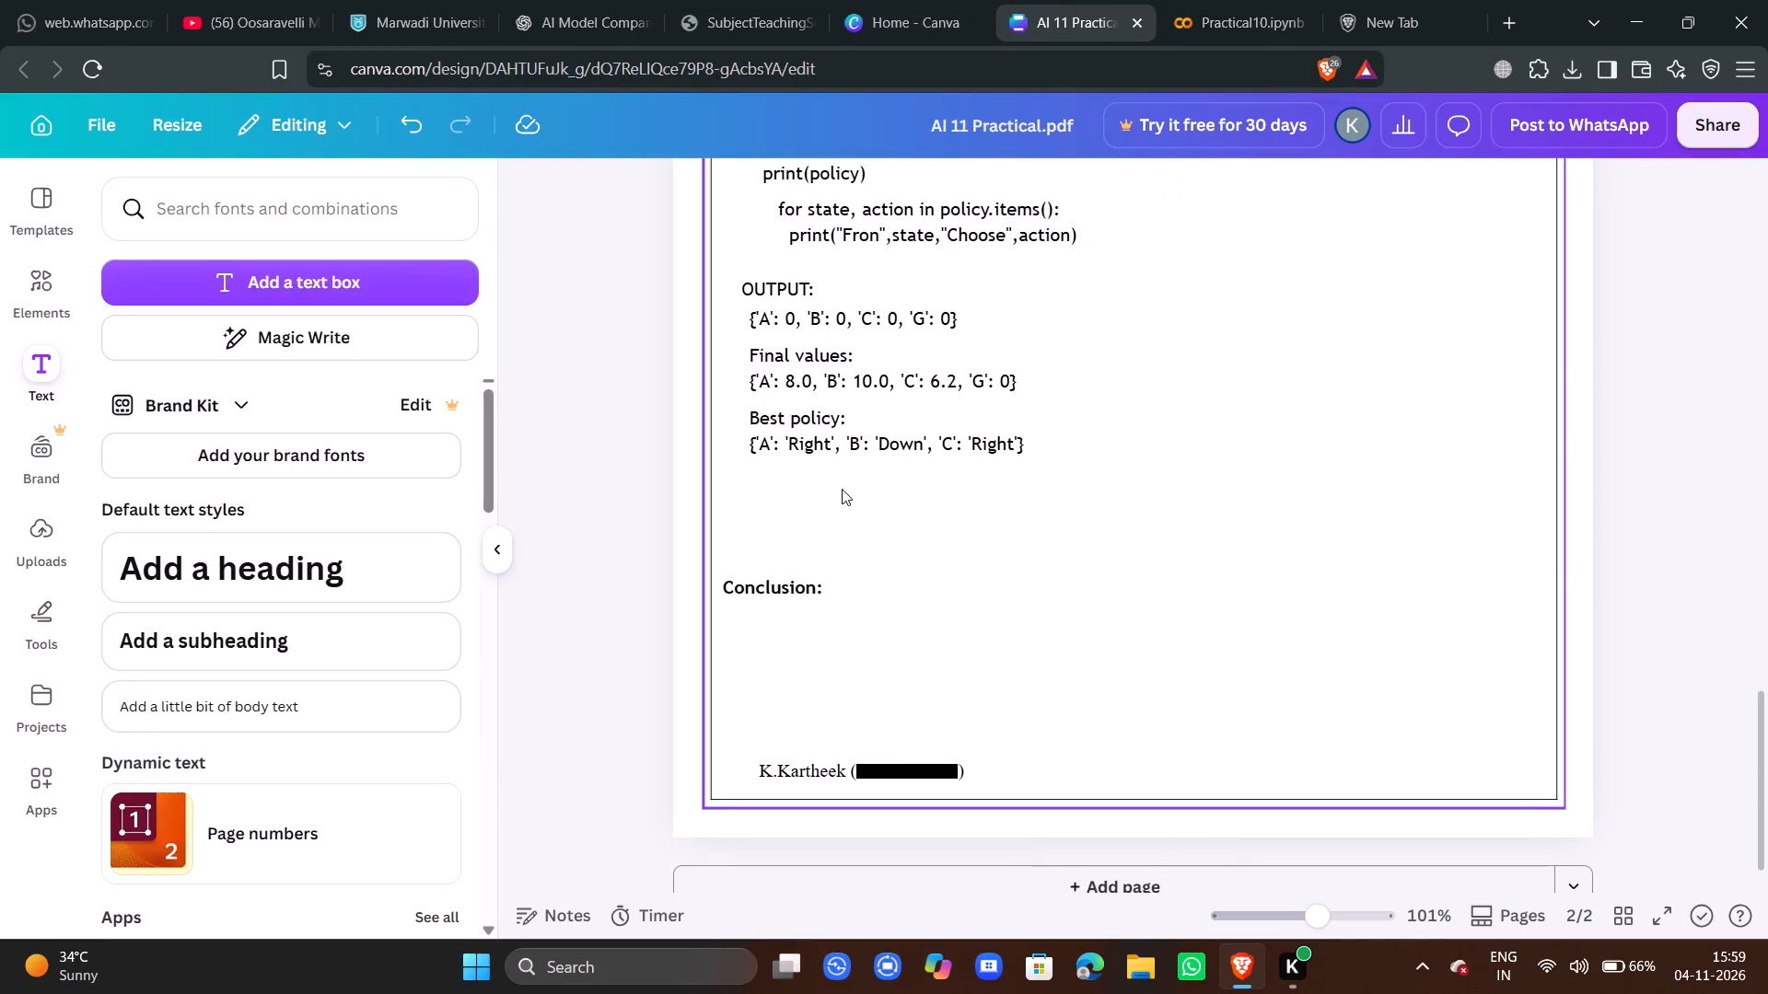
pyautogui.hotkey('ctrl', 'v')
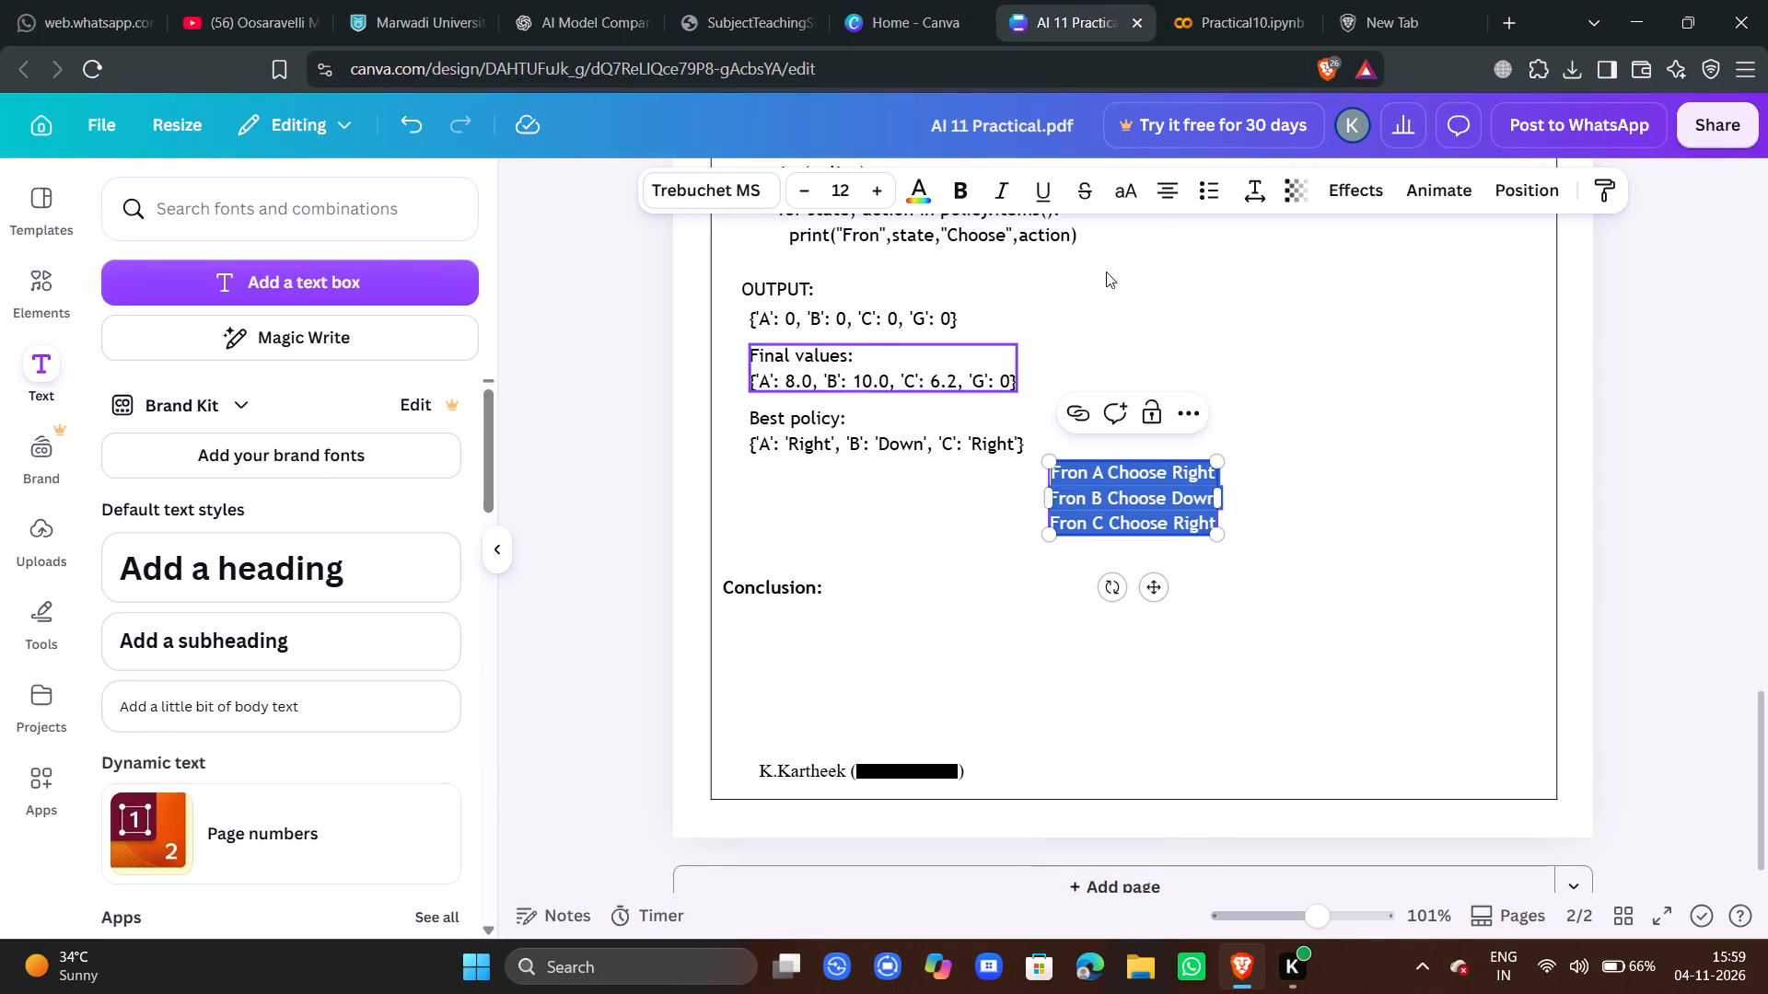
pyautogui.click(1182, 195)
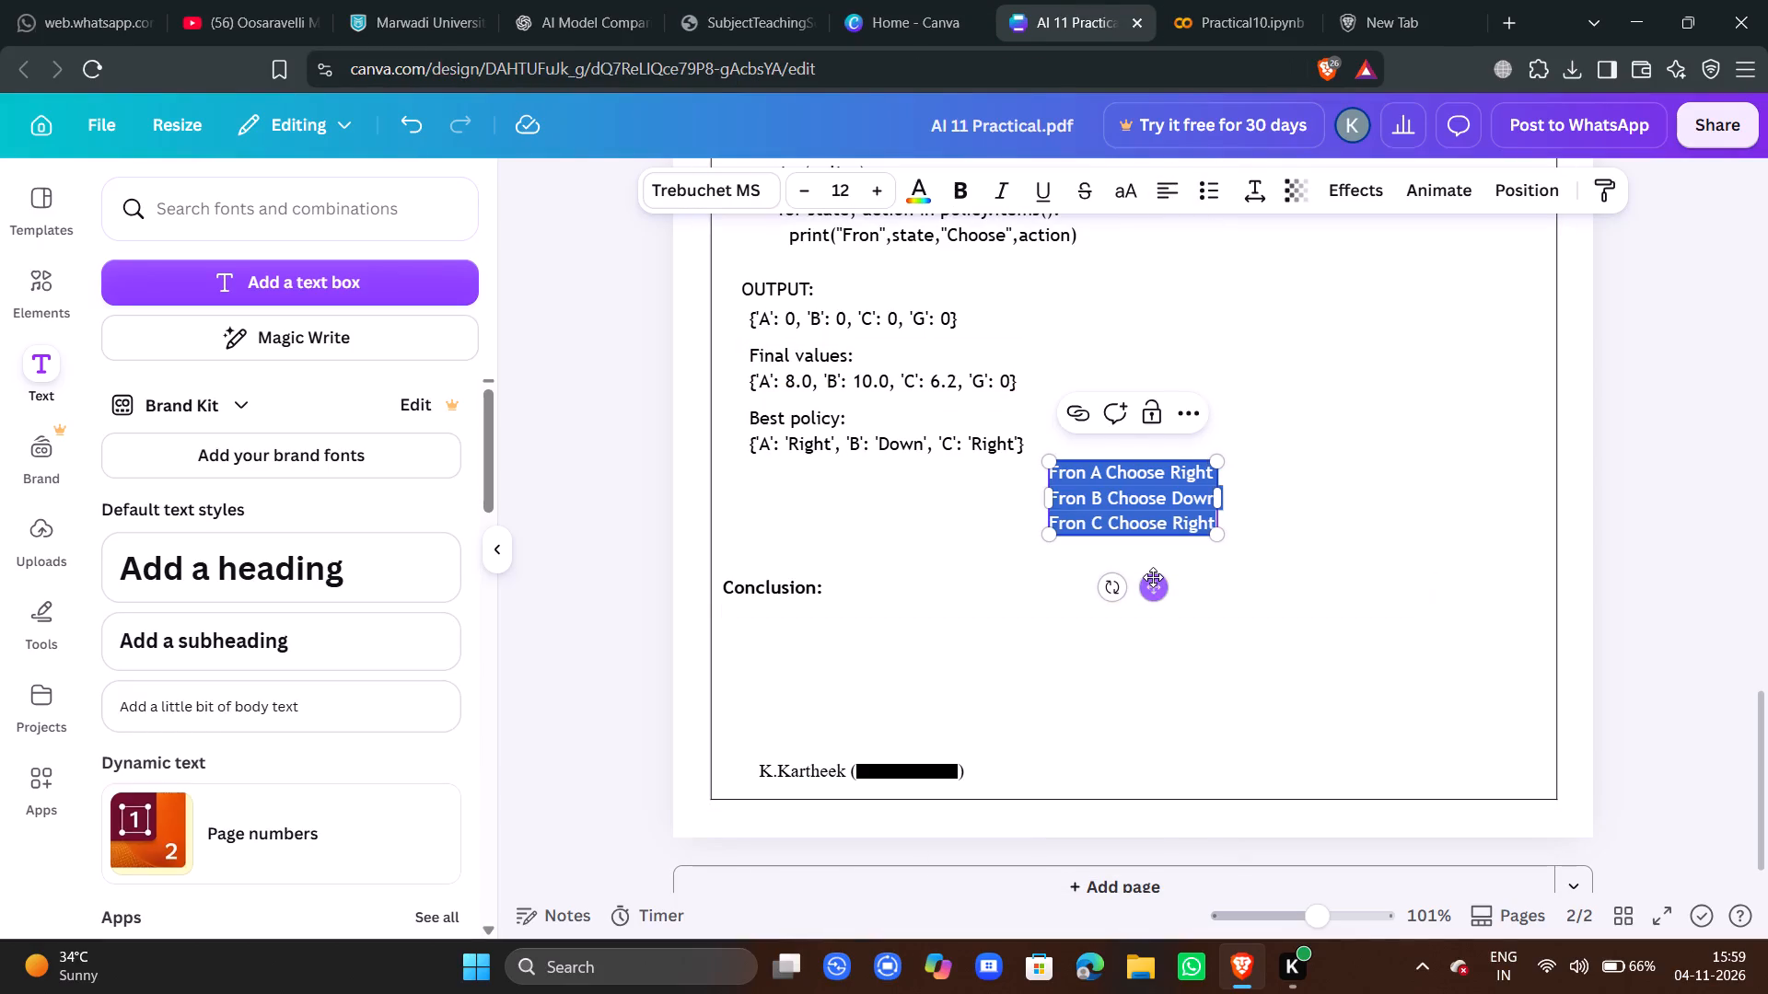
pyautogui.moveTo(1153, 577); pyautogui.dragTo(870, 583)
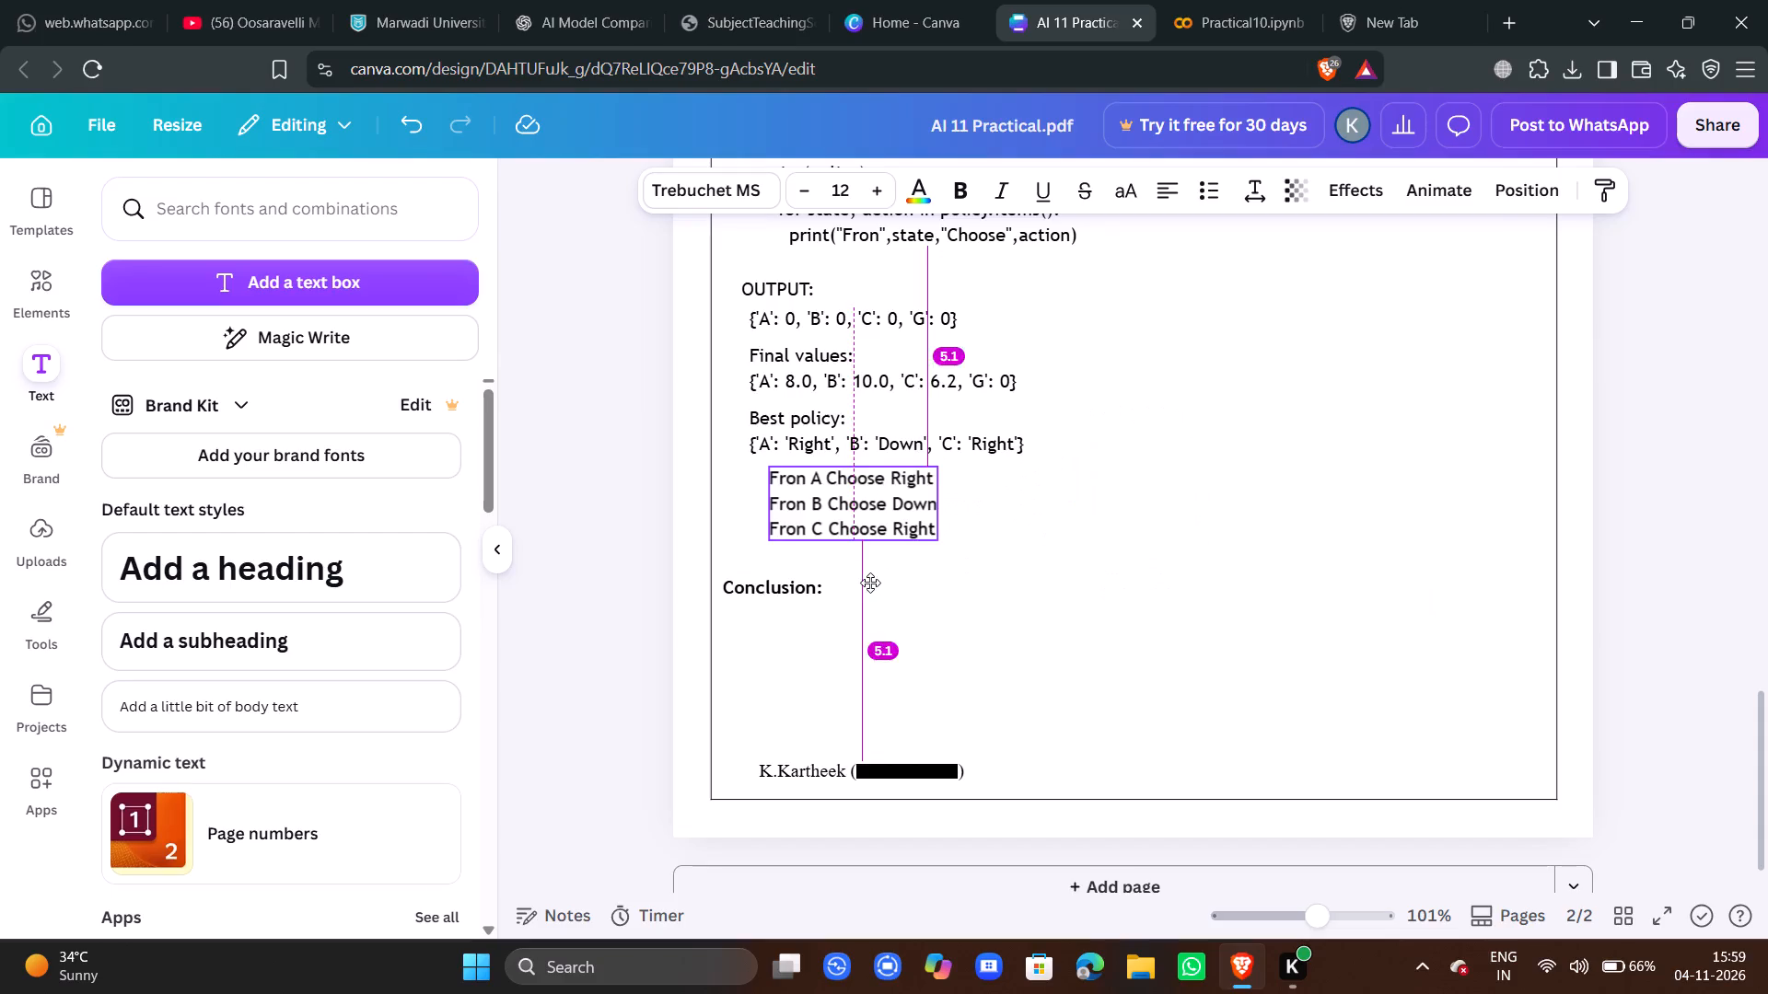
pyautogui.moveTo(870, 583); pyautogui.dragTo(857, 595)
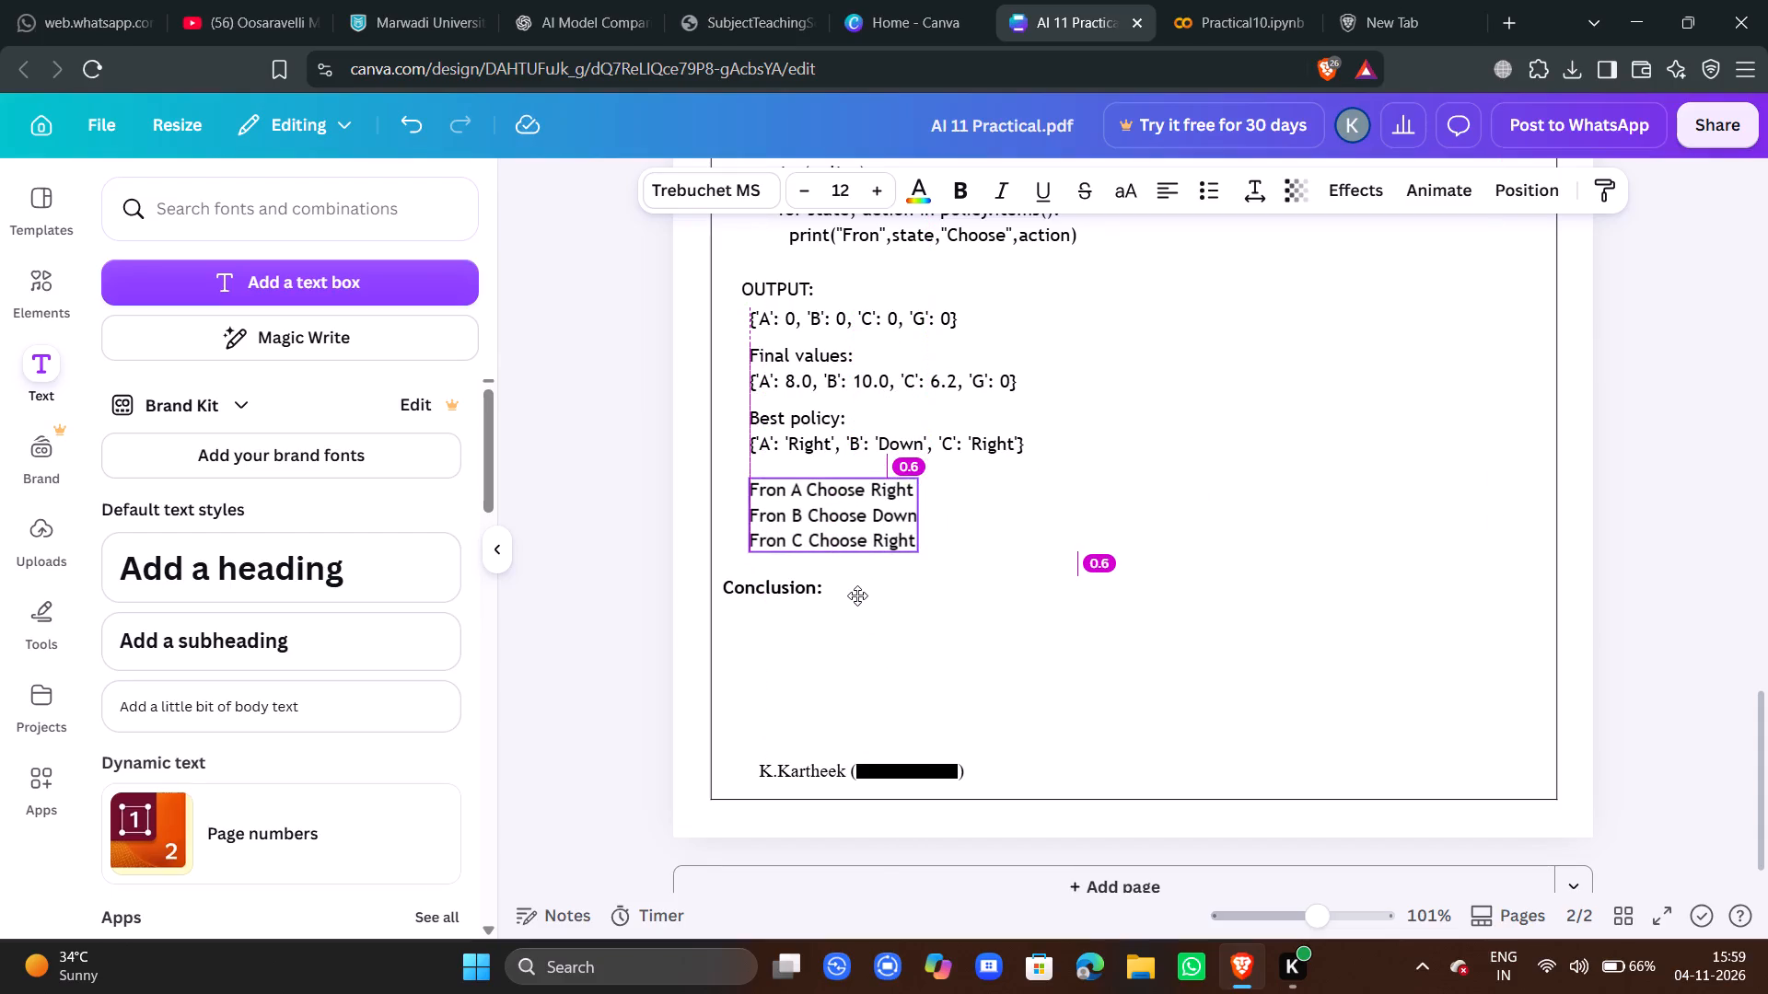
pyautogui.moveTo(857, 595); pyautogui.dragTo(862, 583)
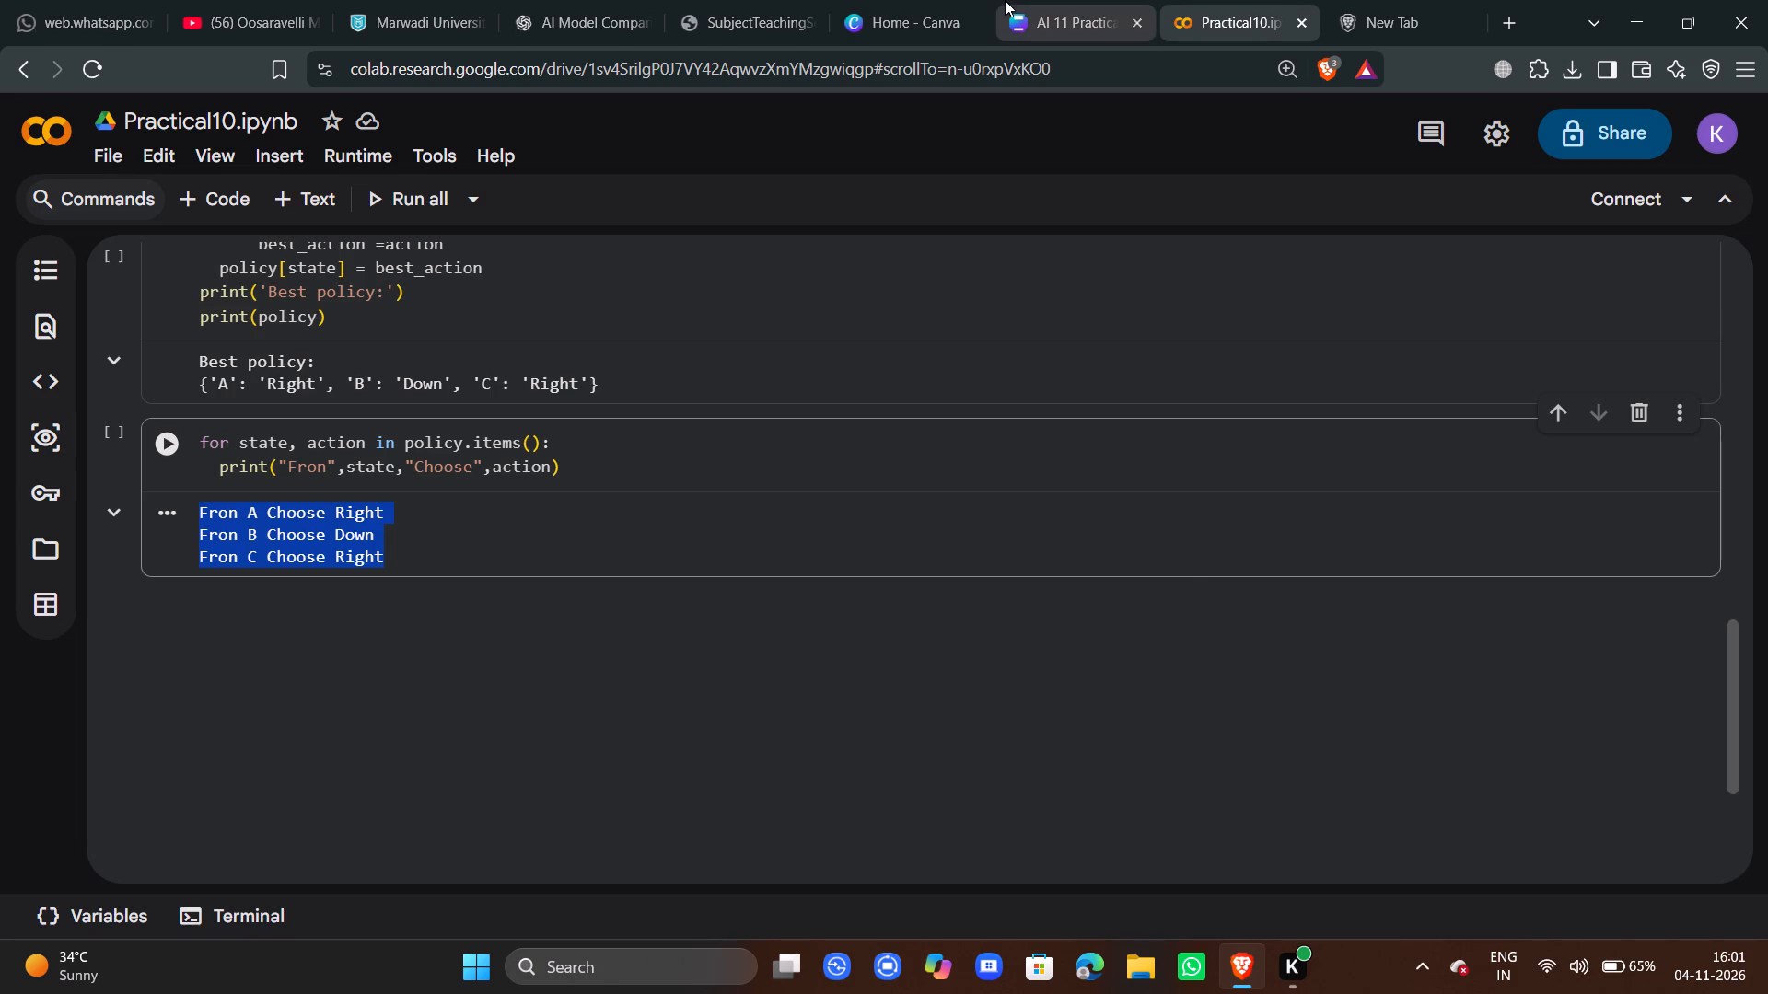
pyautogui.click(974, 433)
pyautogui.click(934, 527)
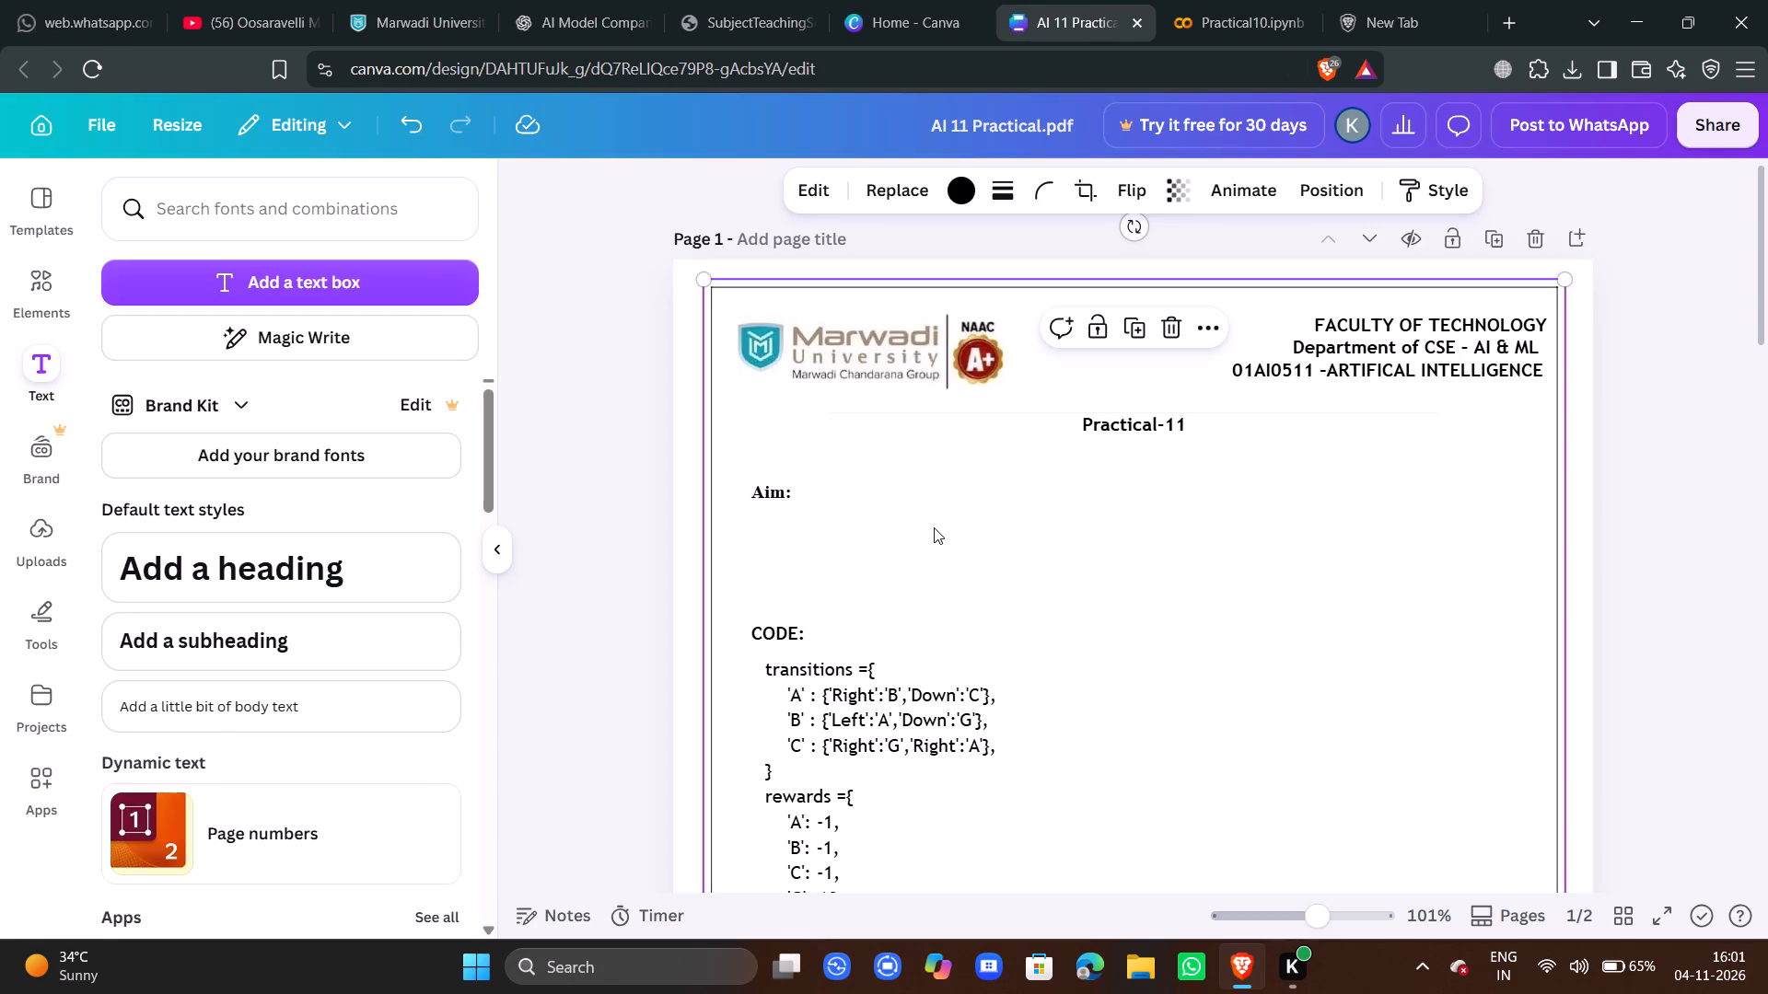
pyautogui.hotkey('ctrl', 'v')
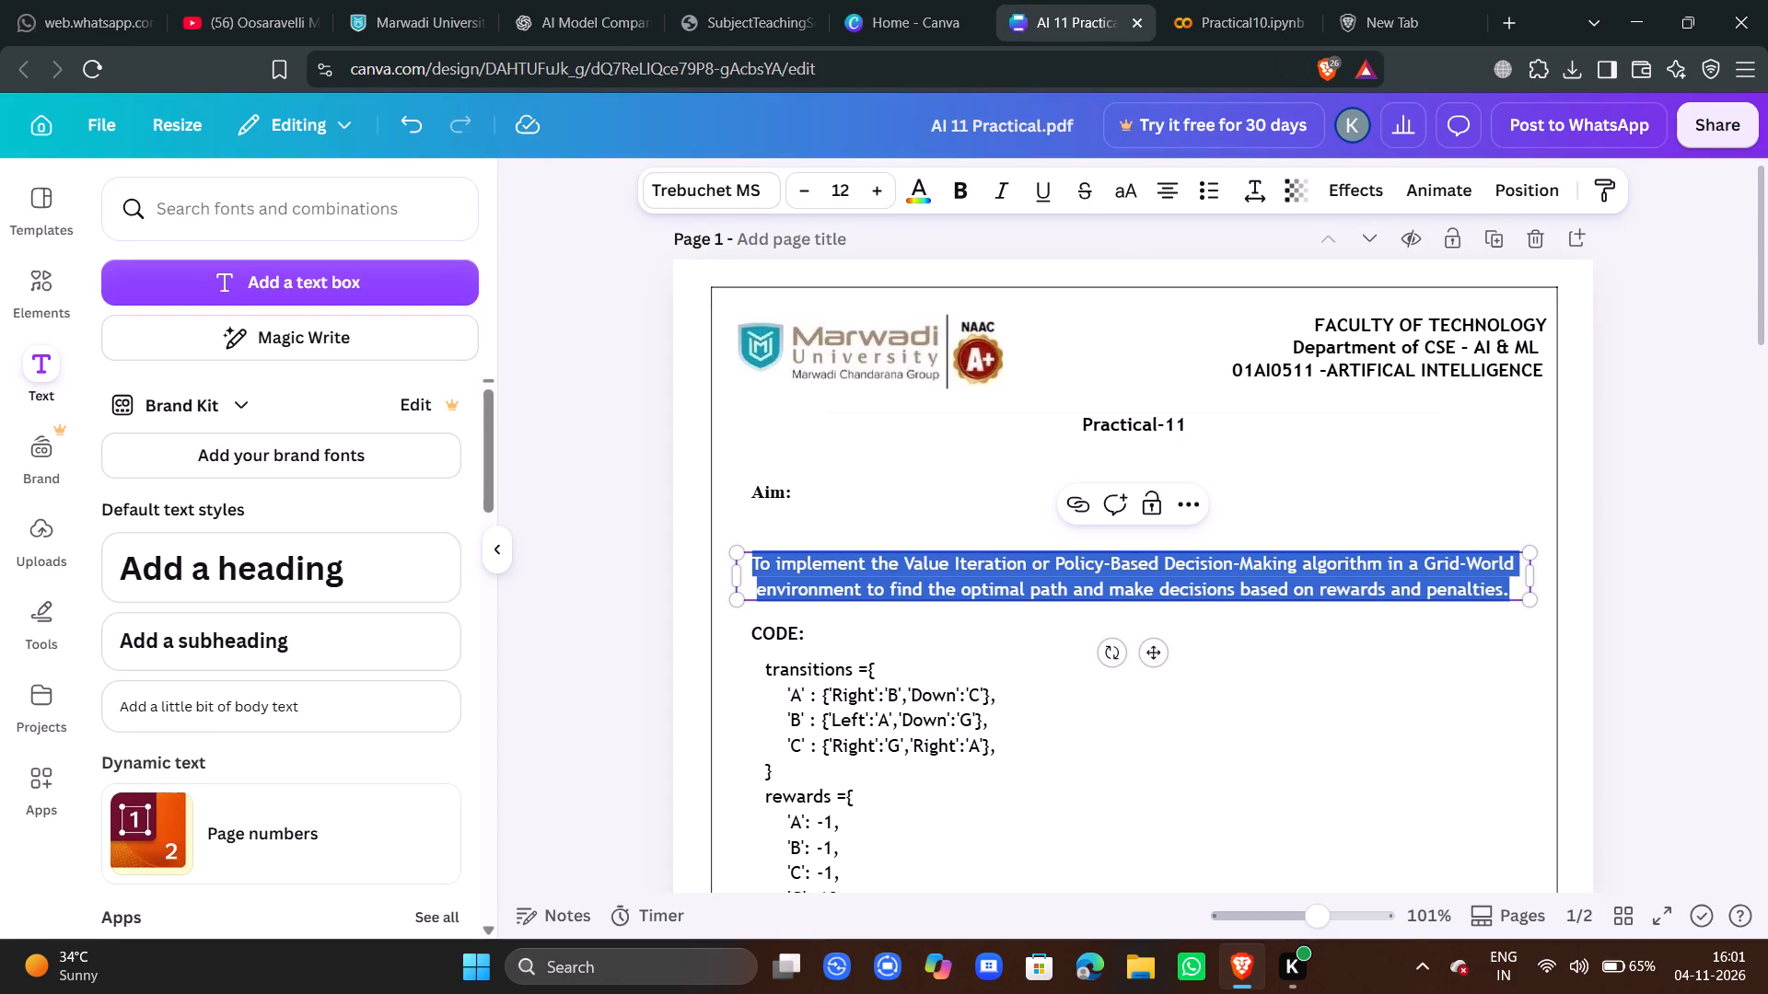
pyautogui.moveTo(1541, 579); pyautogui.dragTo(1504, 564)
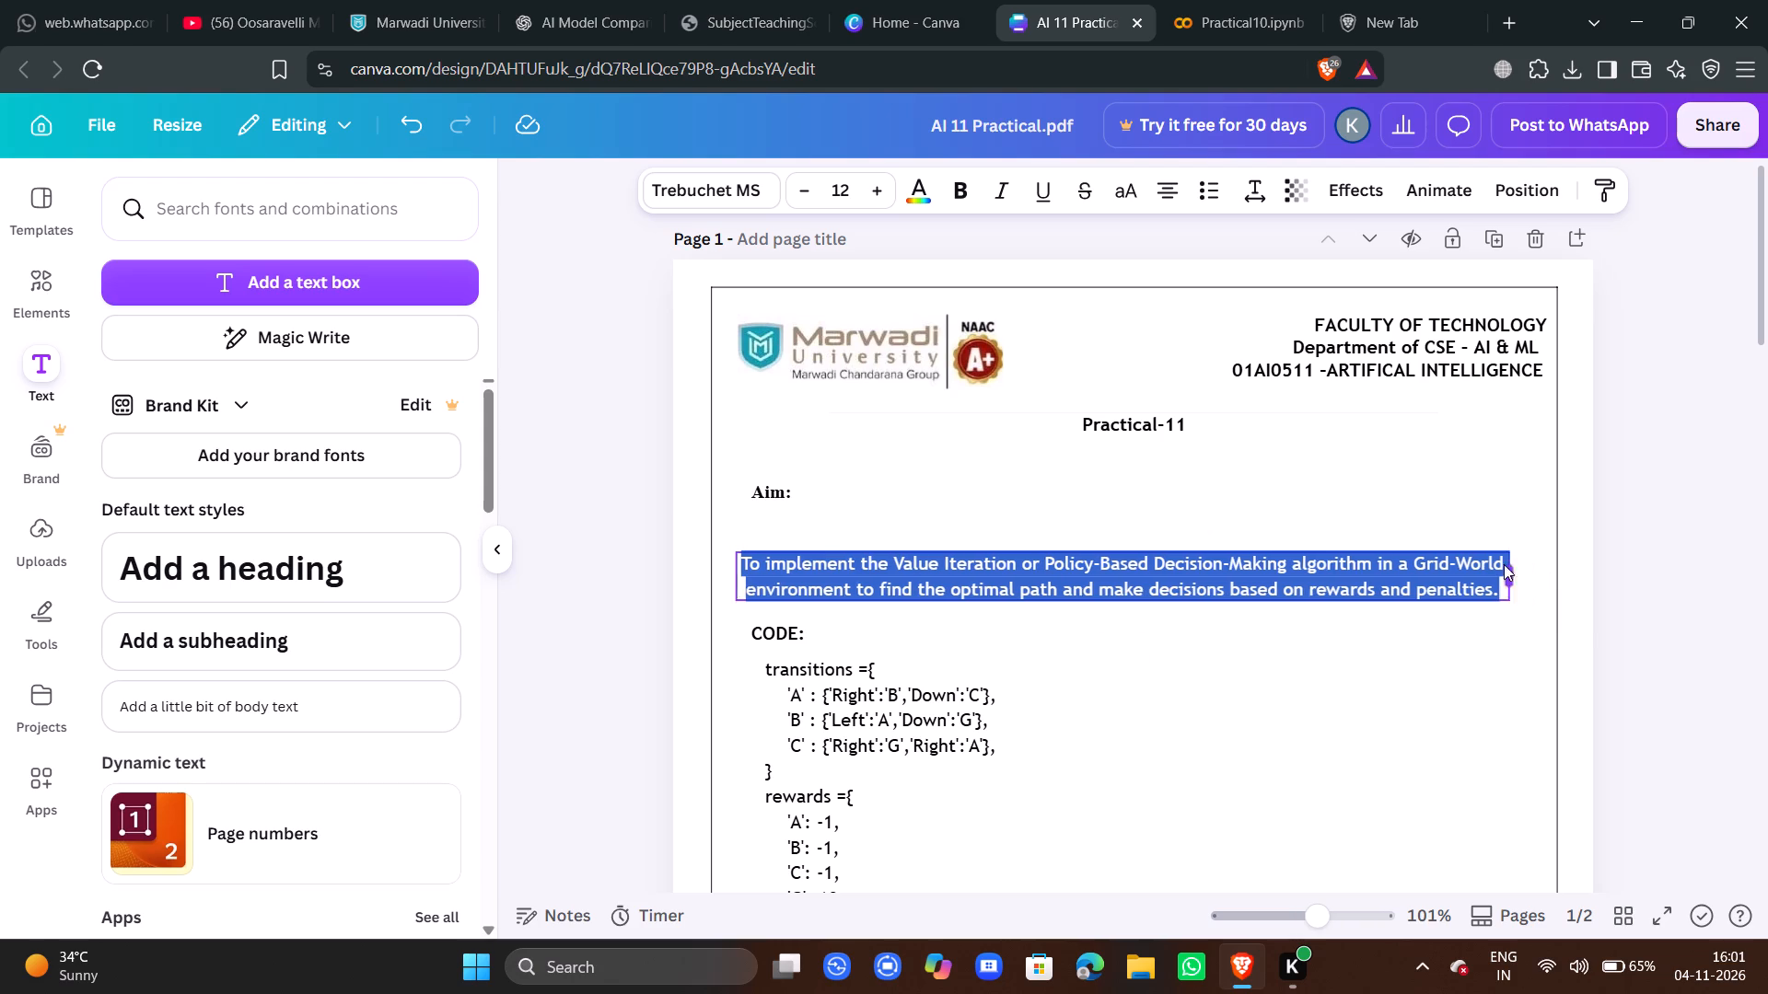
pyautogui.moveTo(1504, 564); pyautogui.dragTo(1399, 549)
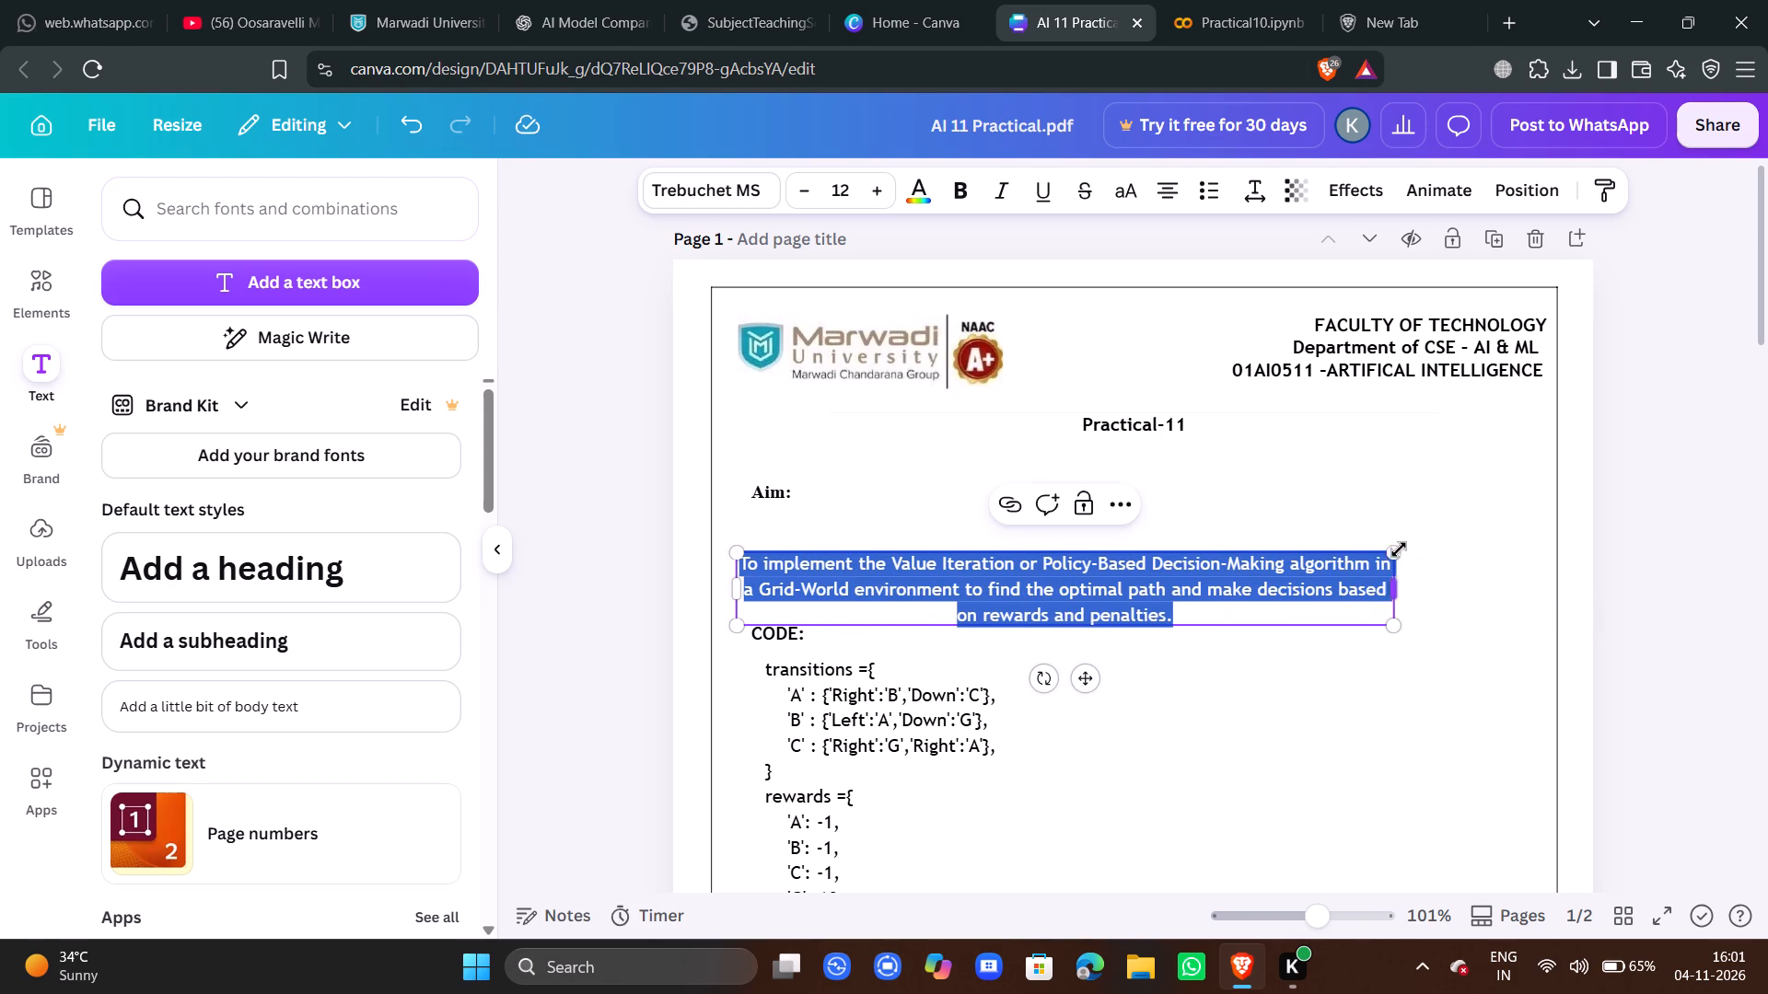
pyautogui.click(1171, 177)
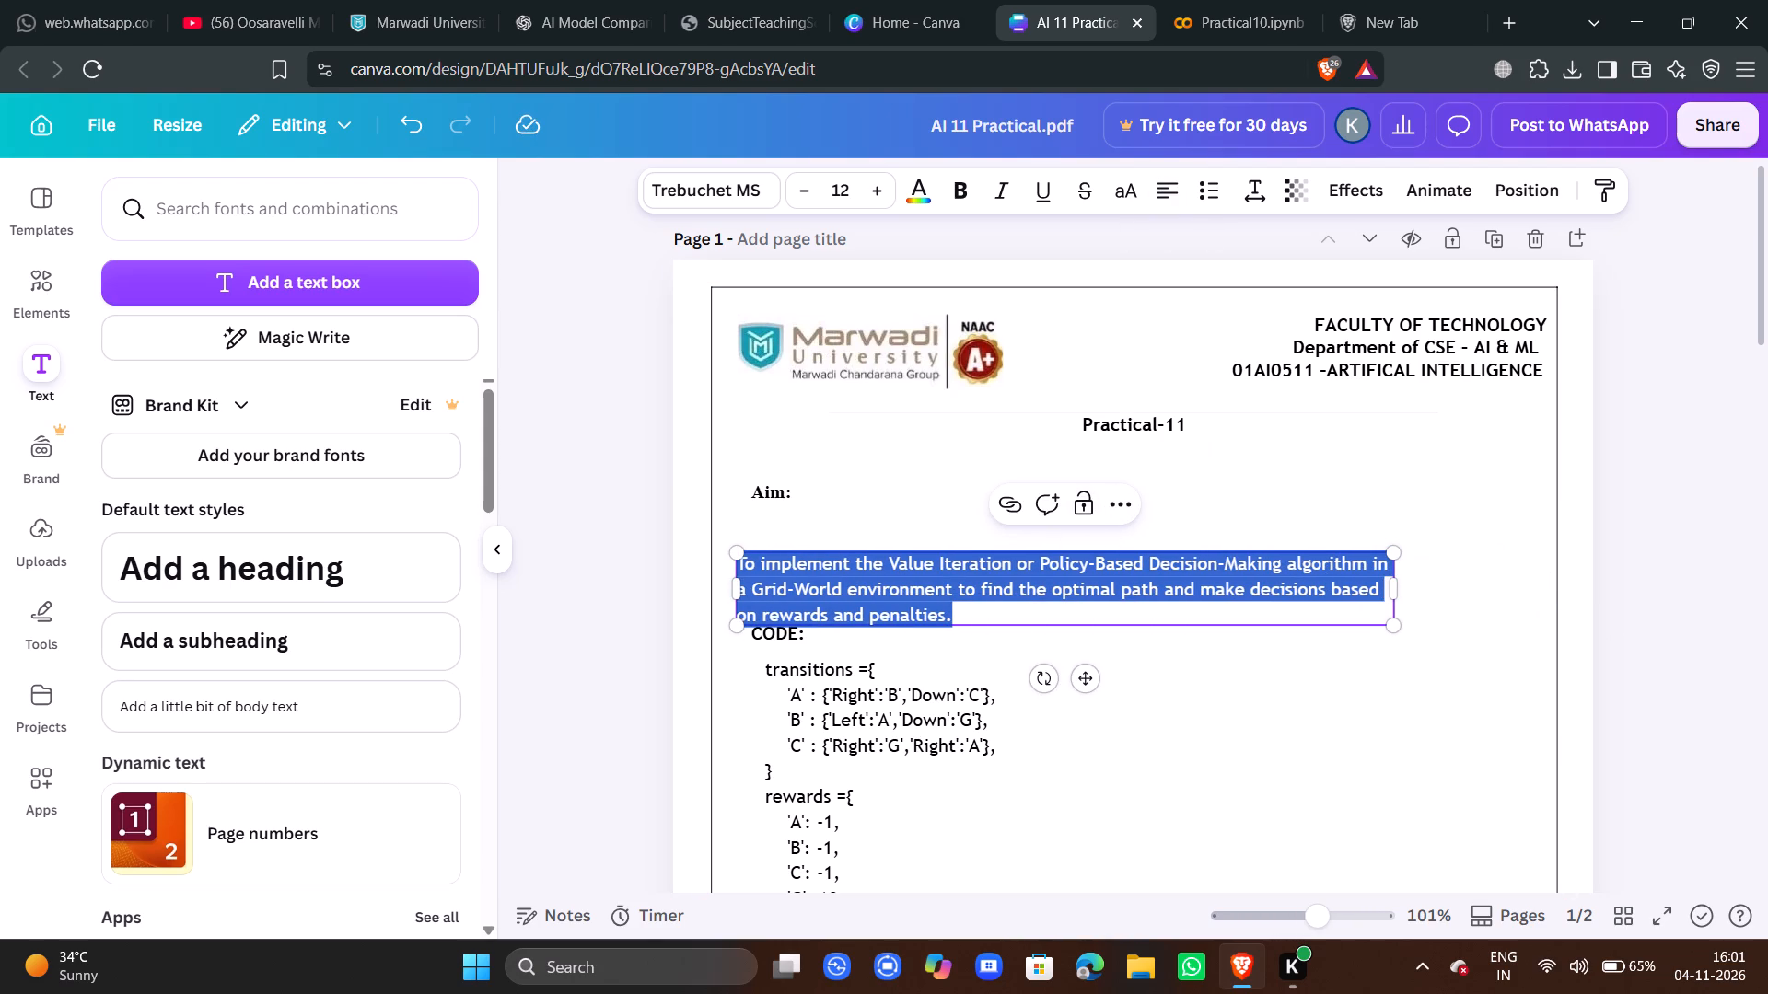
pyautogui.moveTo(1089, 679); pyautogui.dragTo(1166, 608)
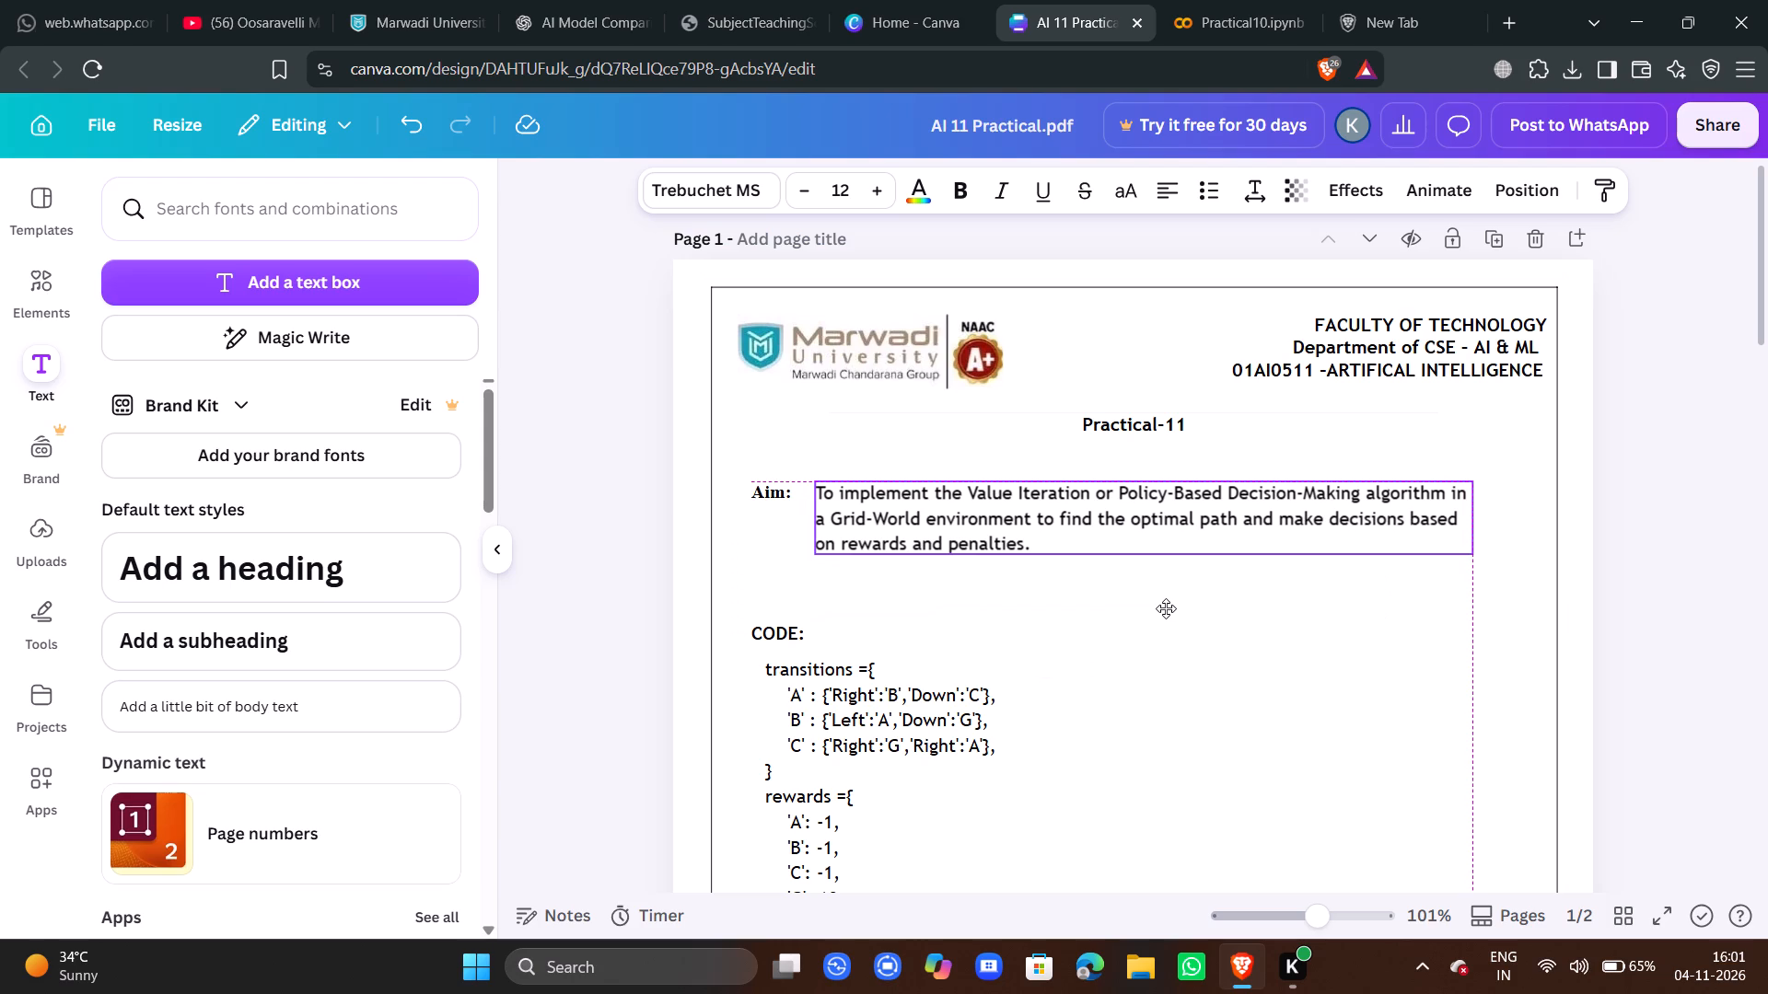
pyautogui.moveTo(1166, 608); pyautogui.dragTo(1164, 615)
pyautogui.click(1245, 613)
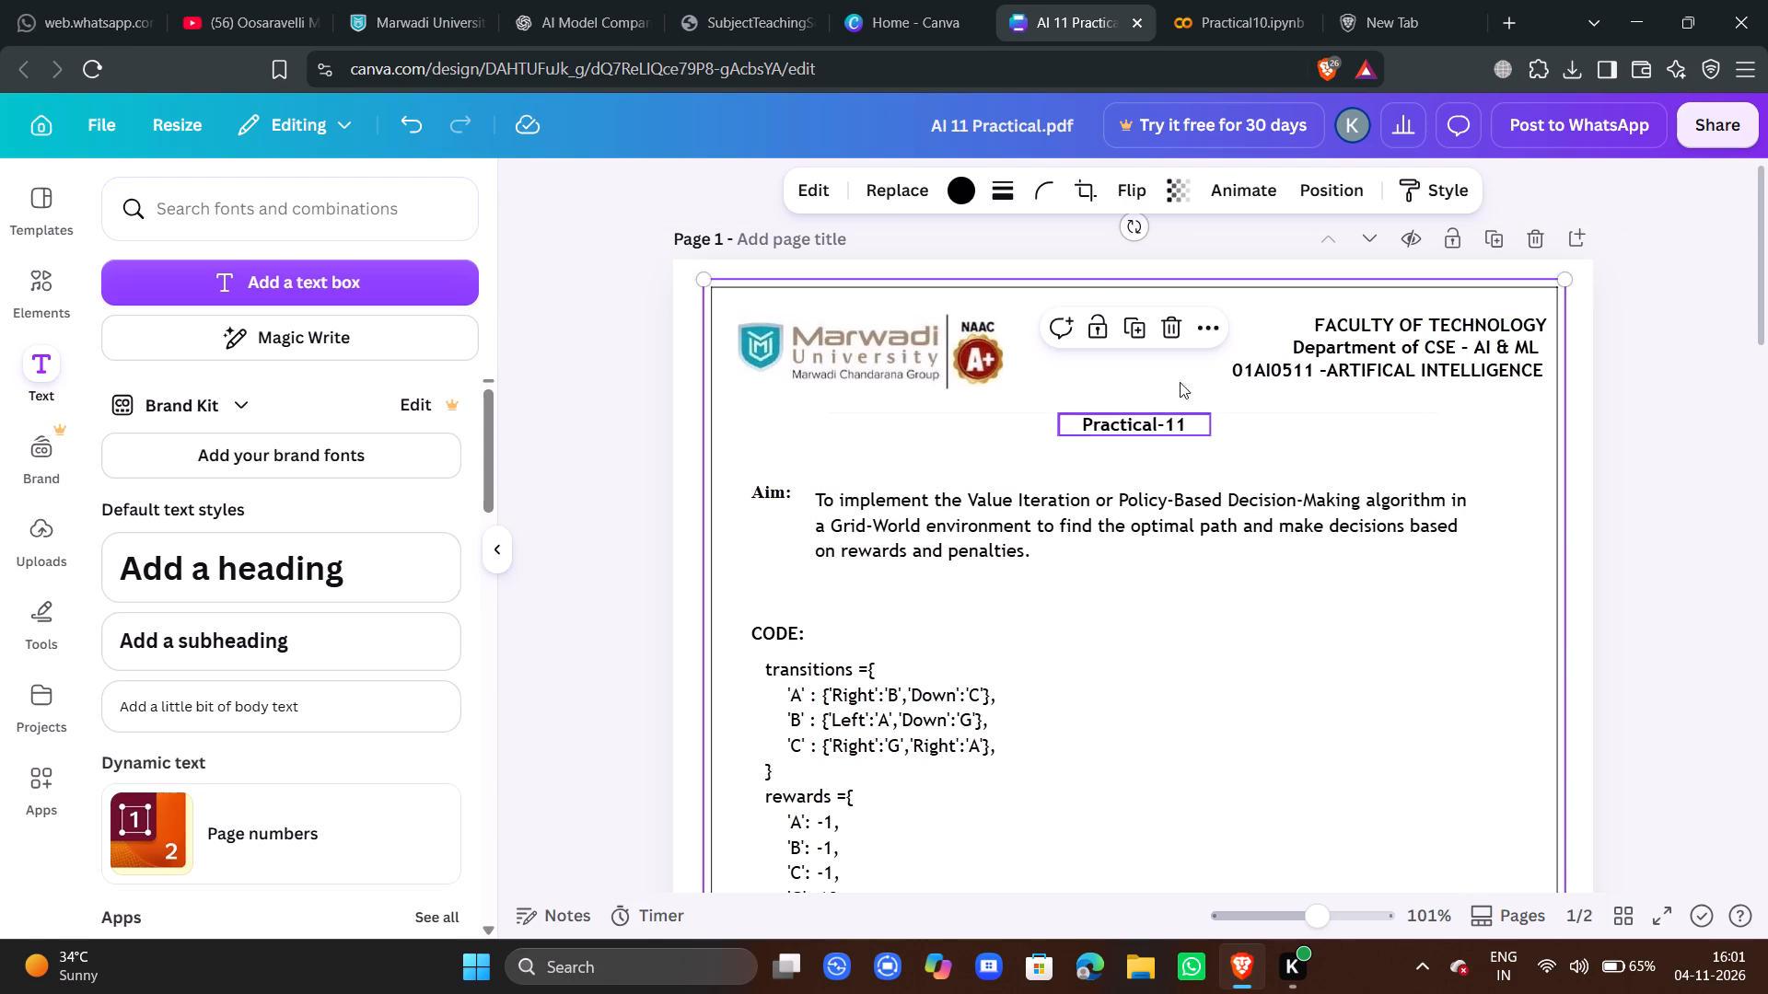
# Rename the Canva design as "AI 10 Practical.pdf".
pyautogui.click(962, 120)
pyautogui.press('Right')
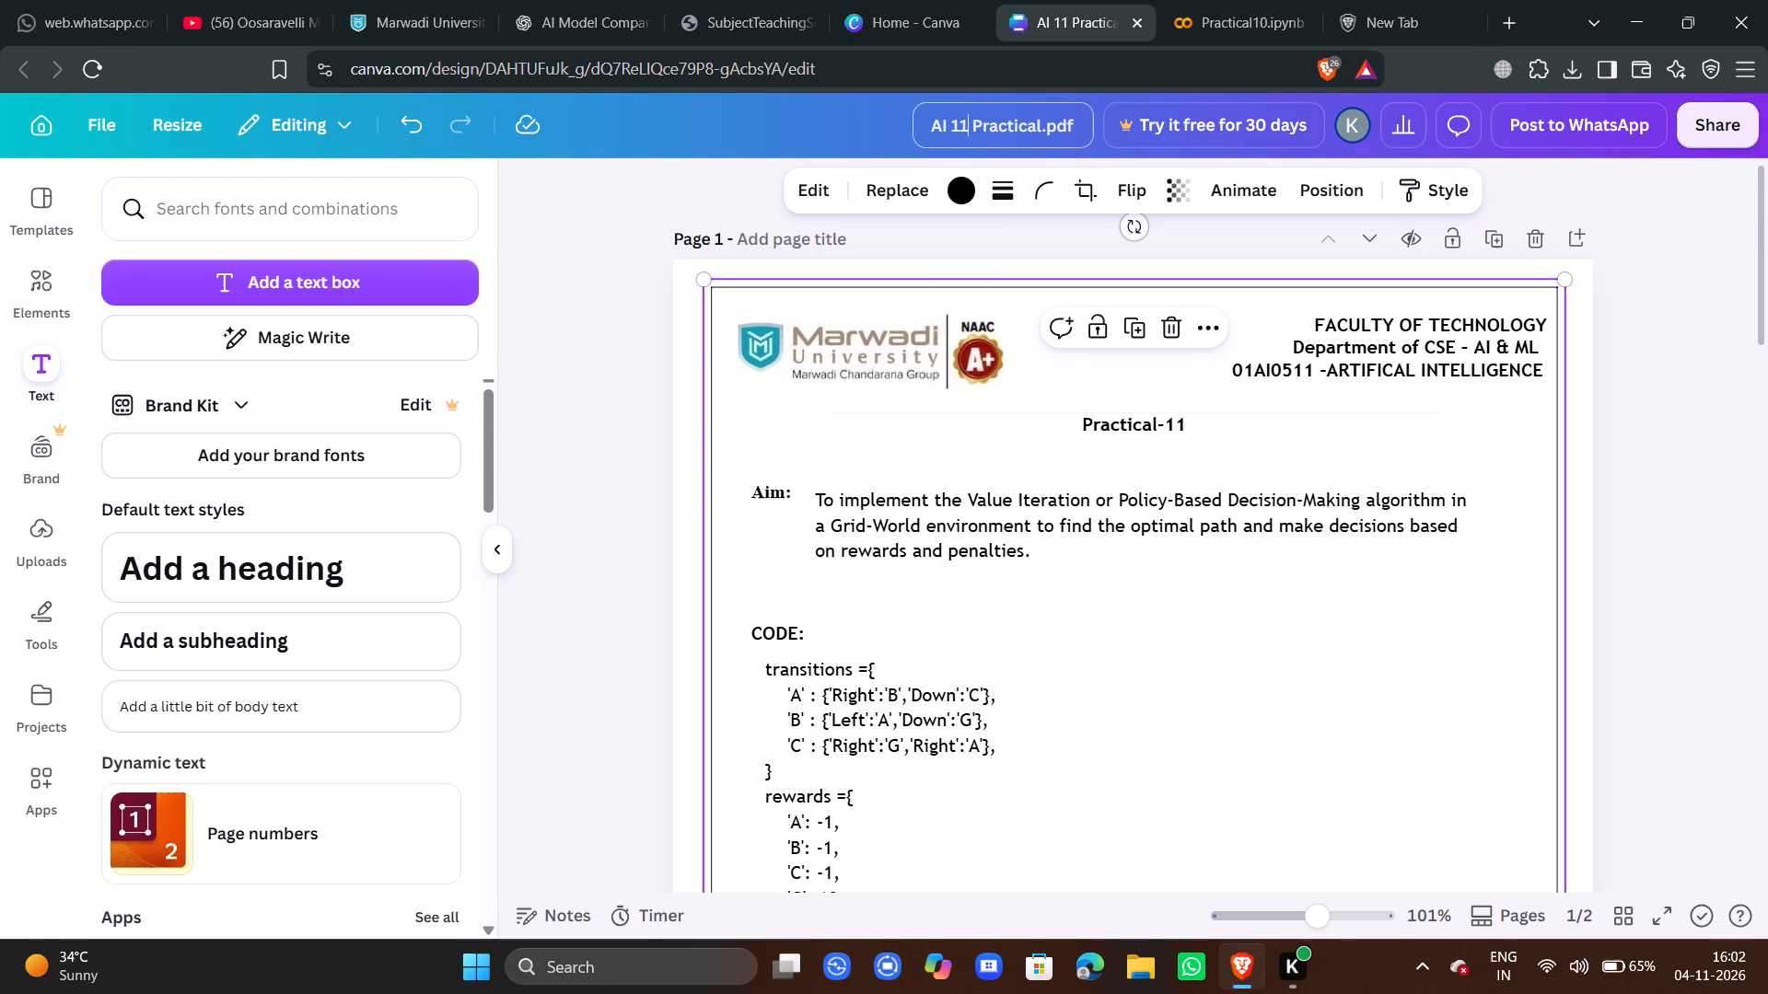
pyautogui.press('BackSpace')
pyautogui.press('0')
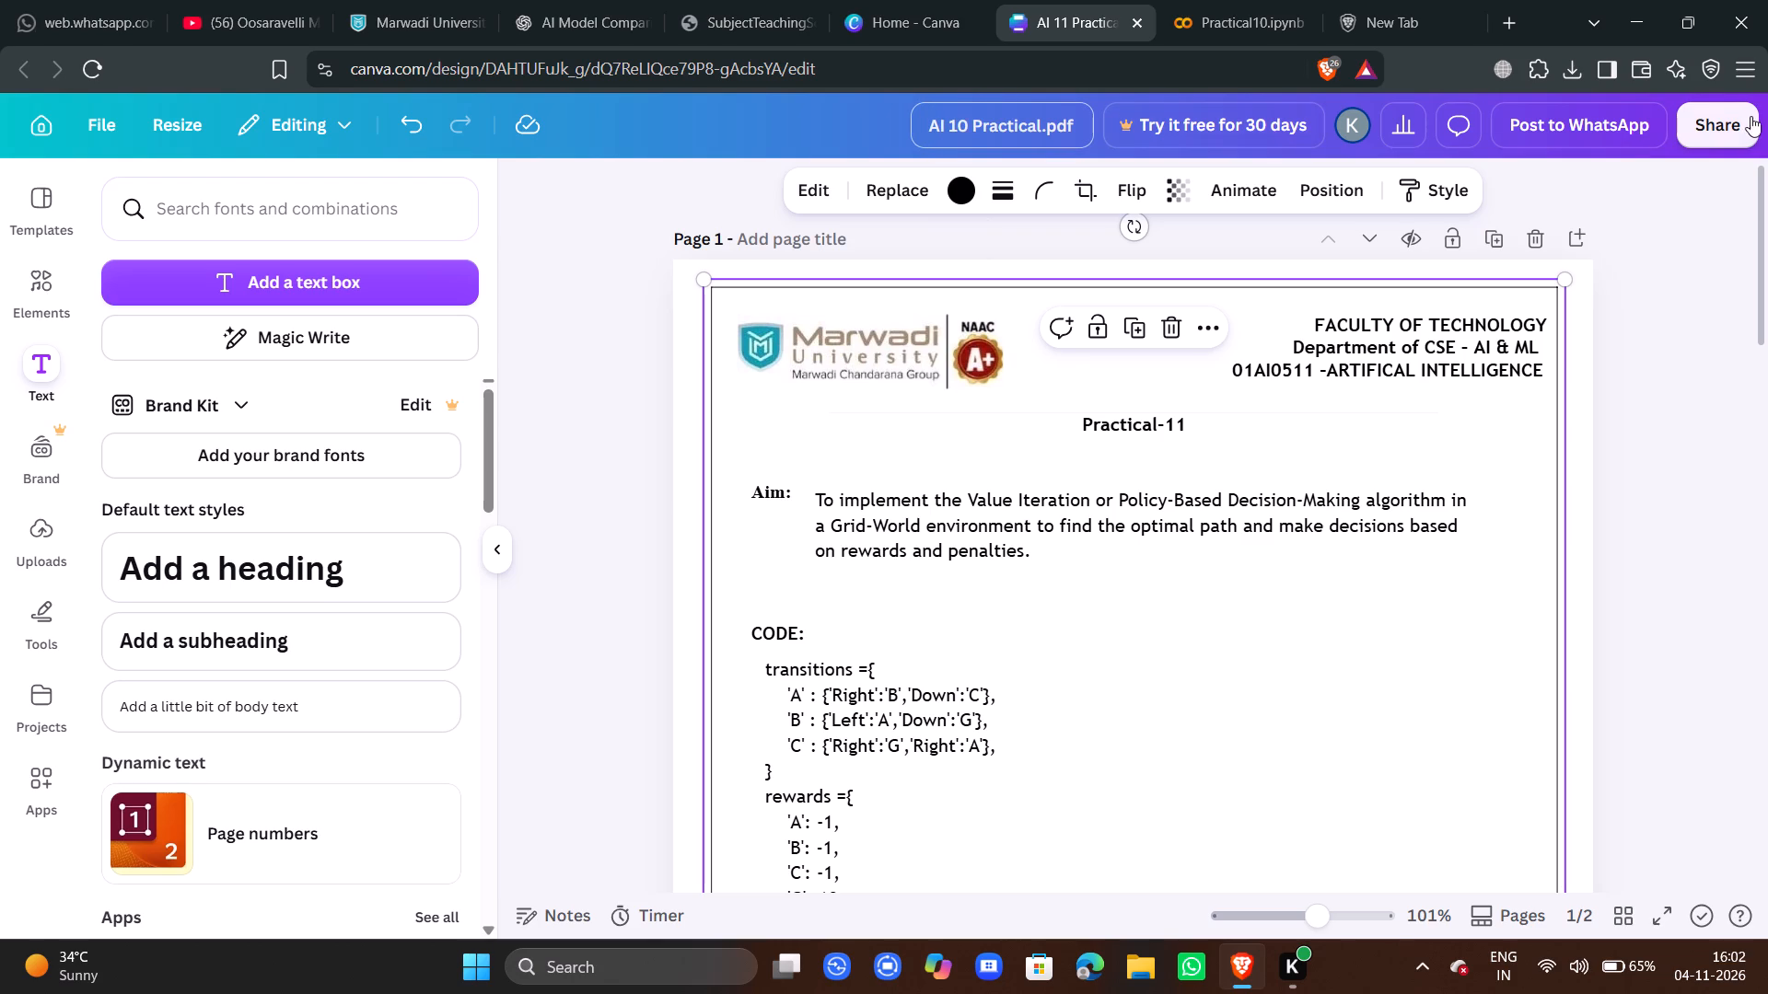
# Download all pages of the design as a digital PDF and save it in Downloads as "AI 10 Practical.pdf".
pyautogui.click(1704, 119)
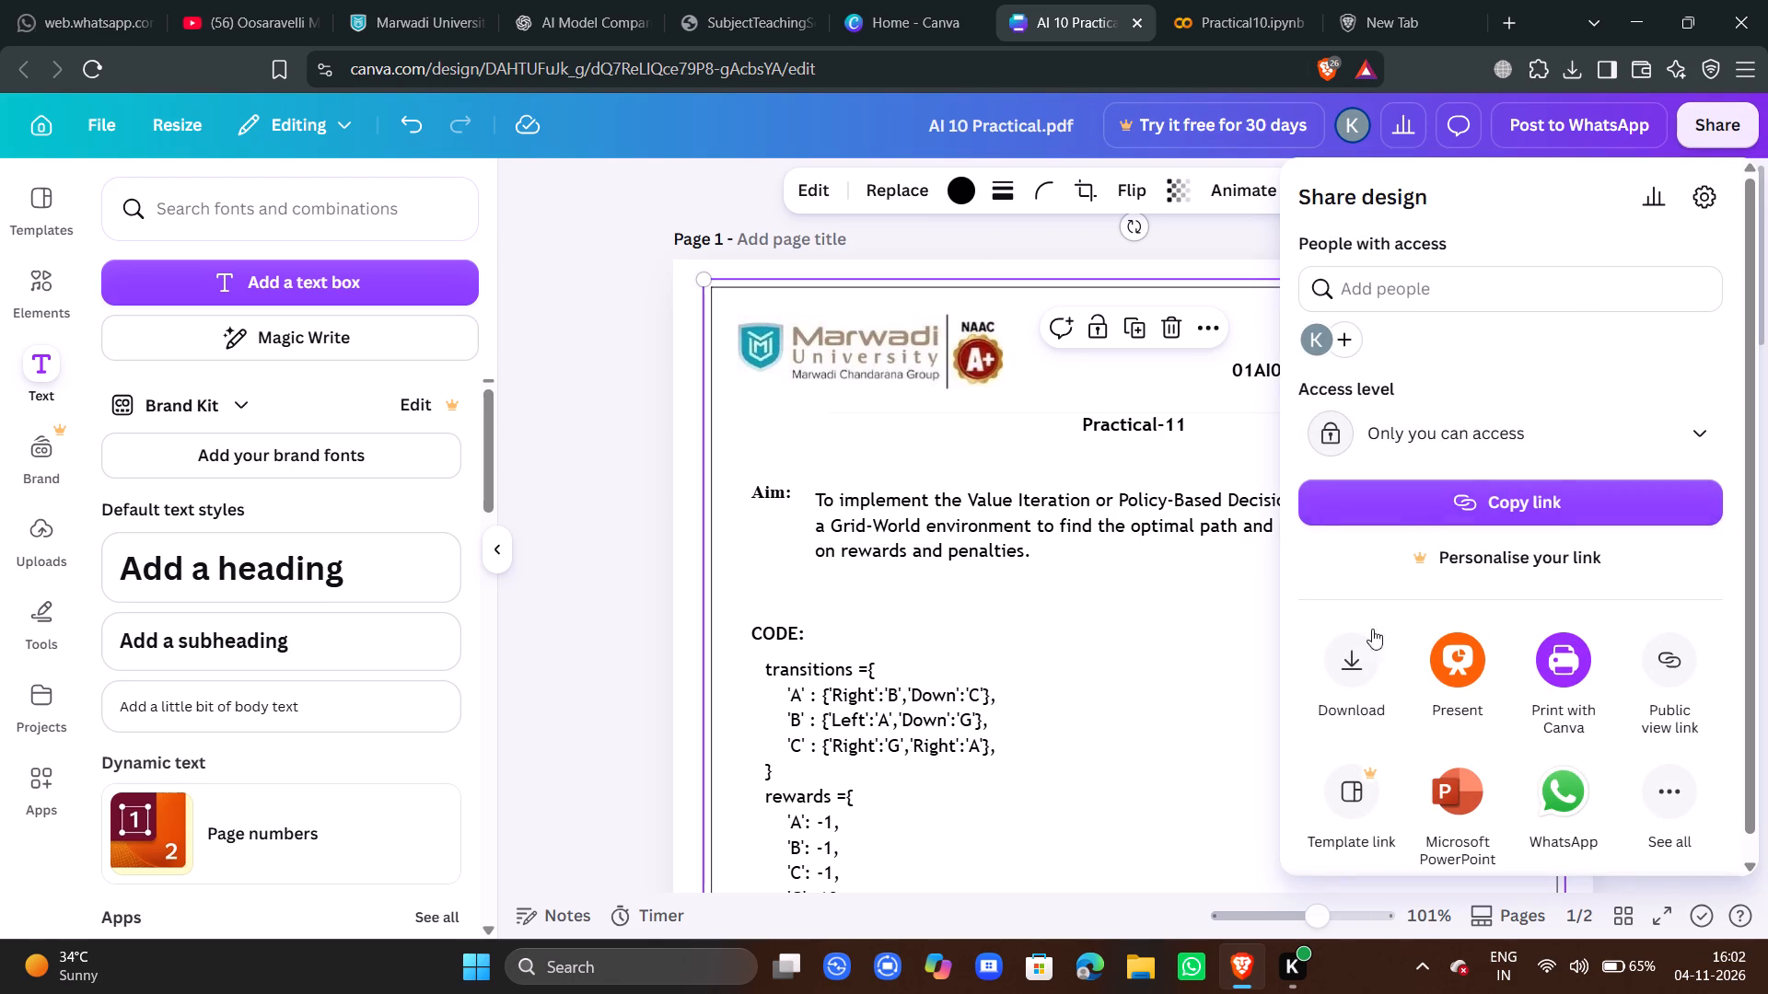
pyautogui.click(1365, 634)
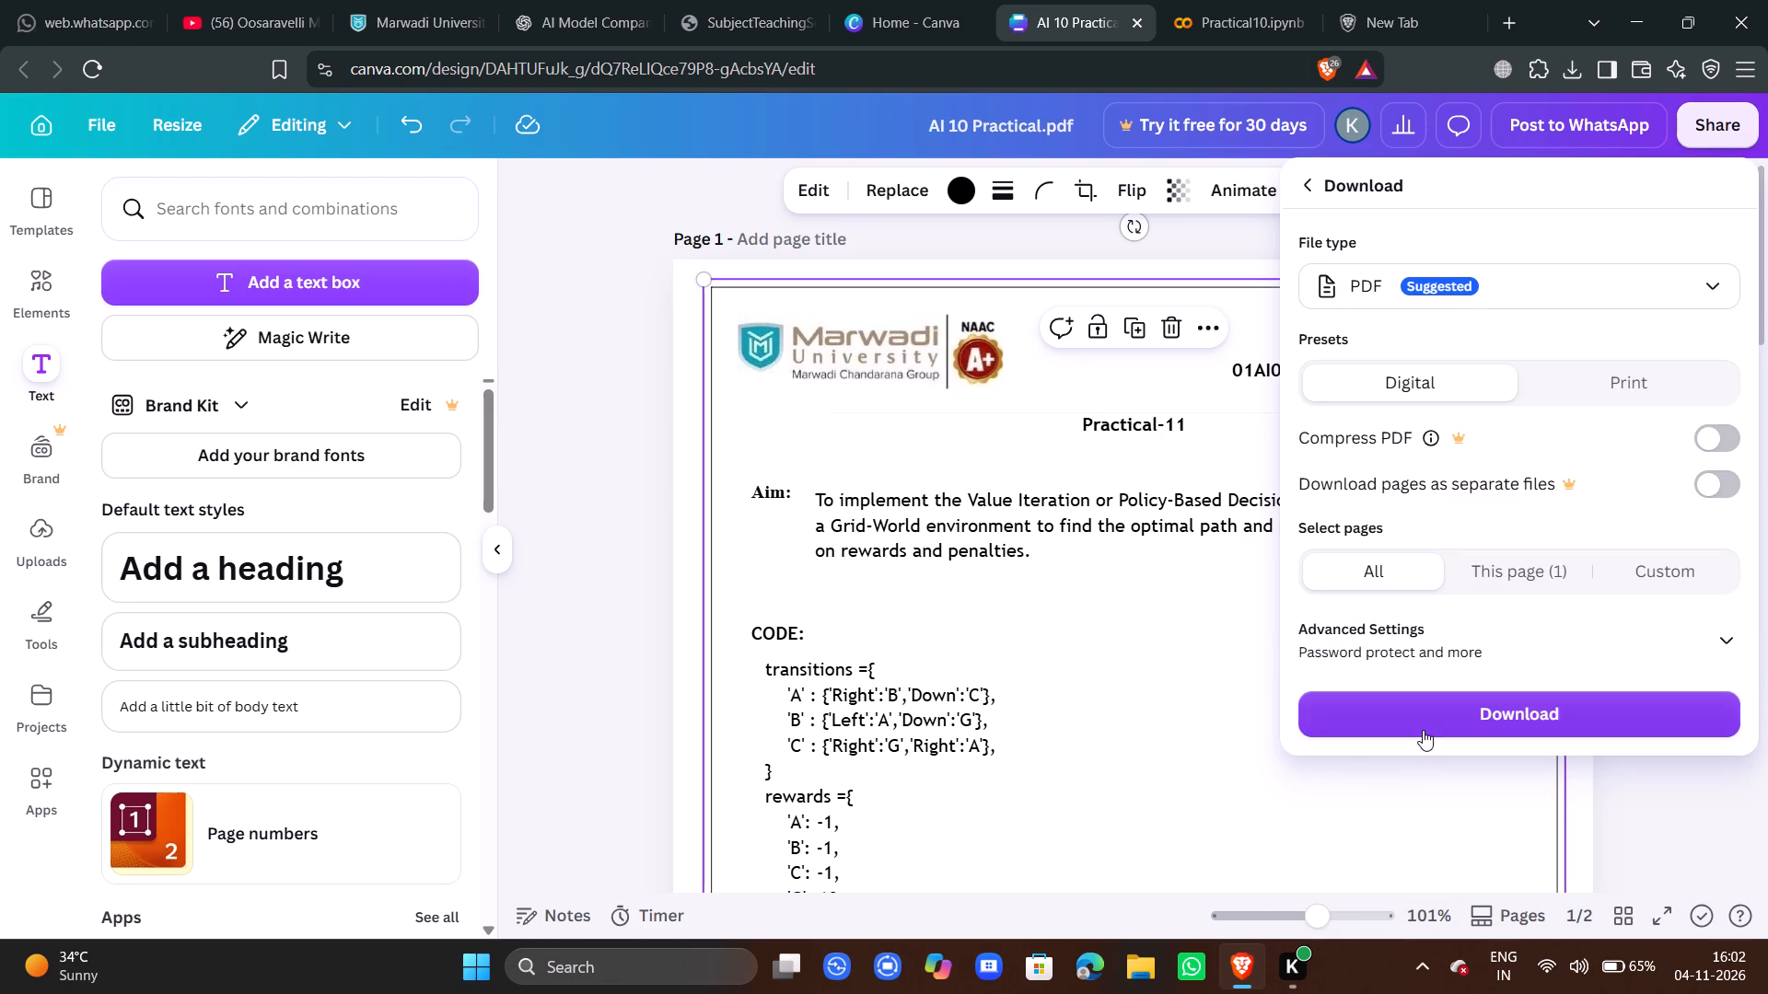
pyautogui.click(1427, 712)
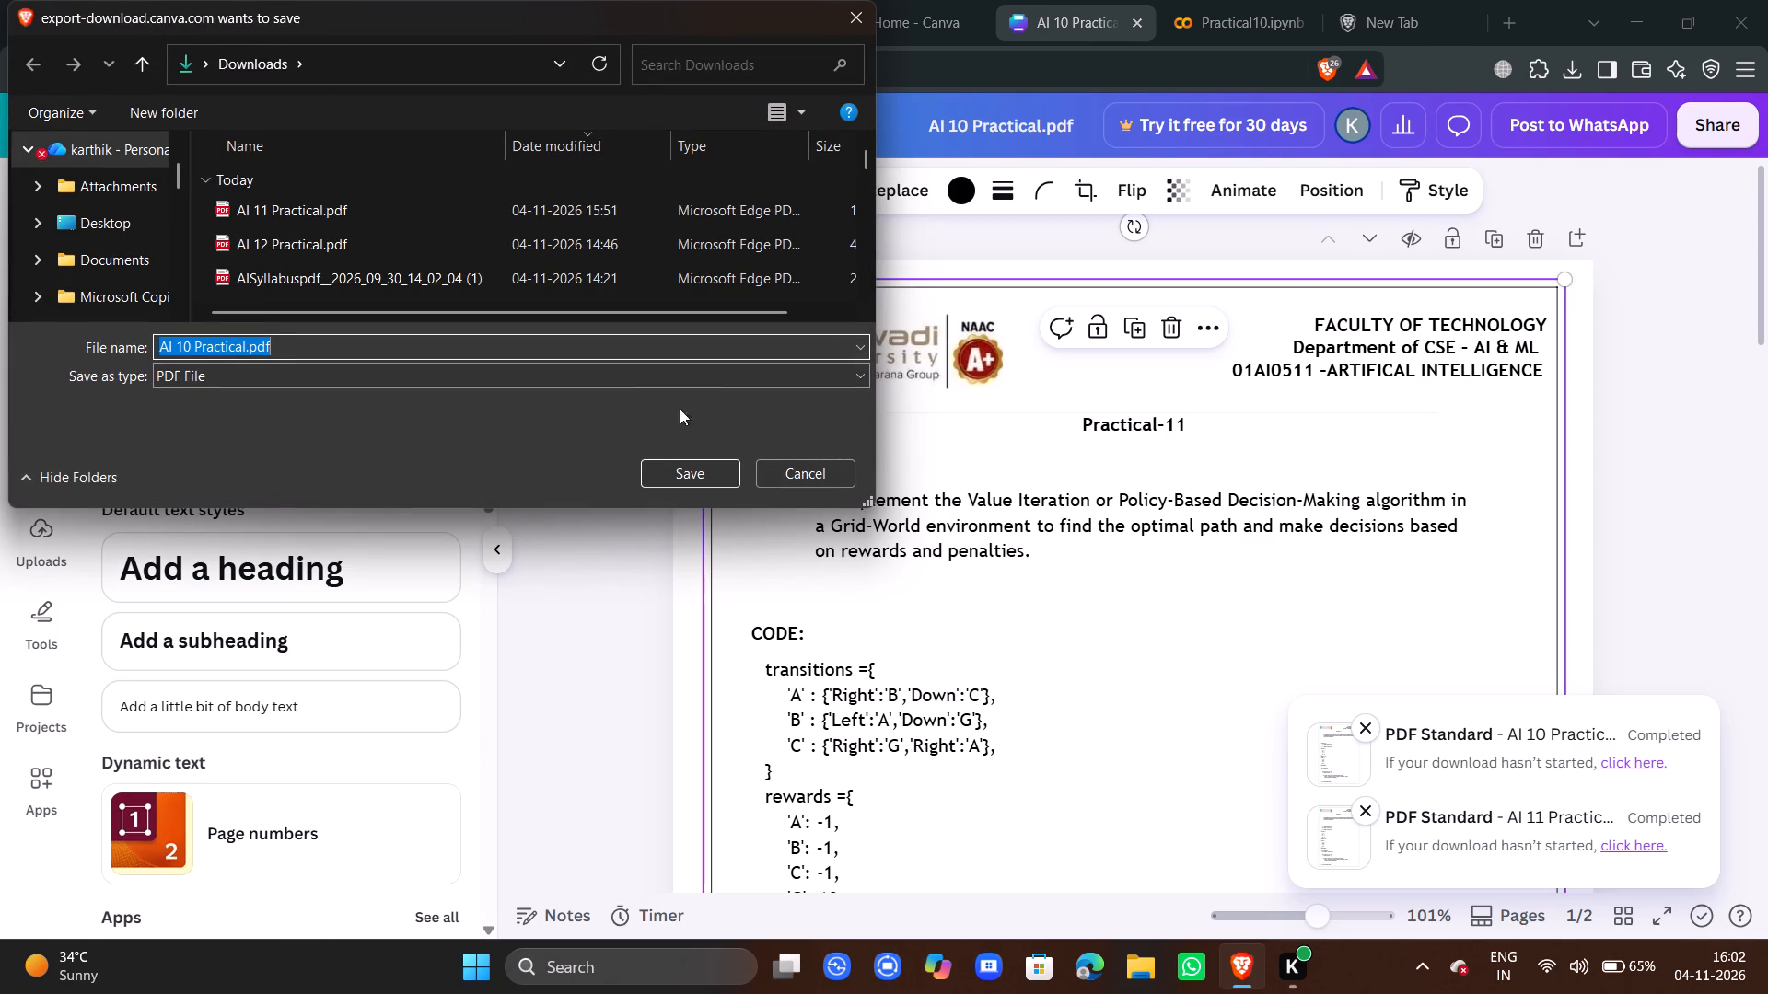
pyautogui.click(692, 482)
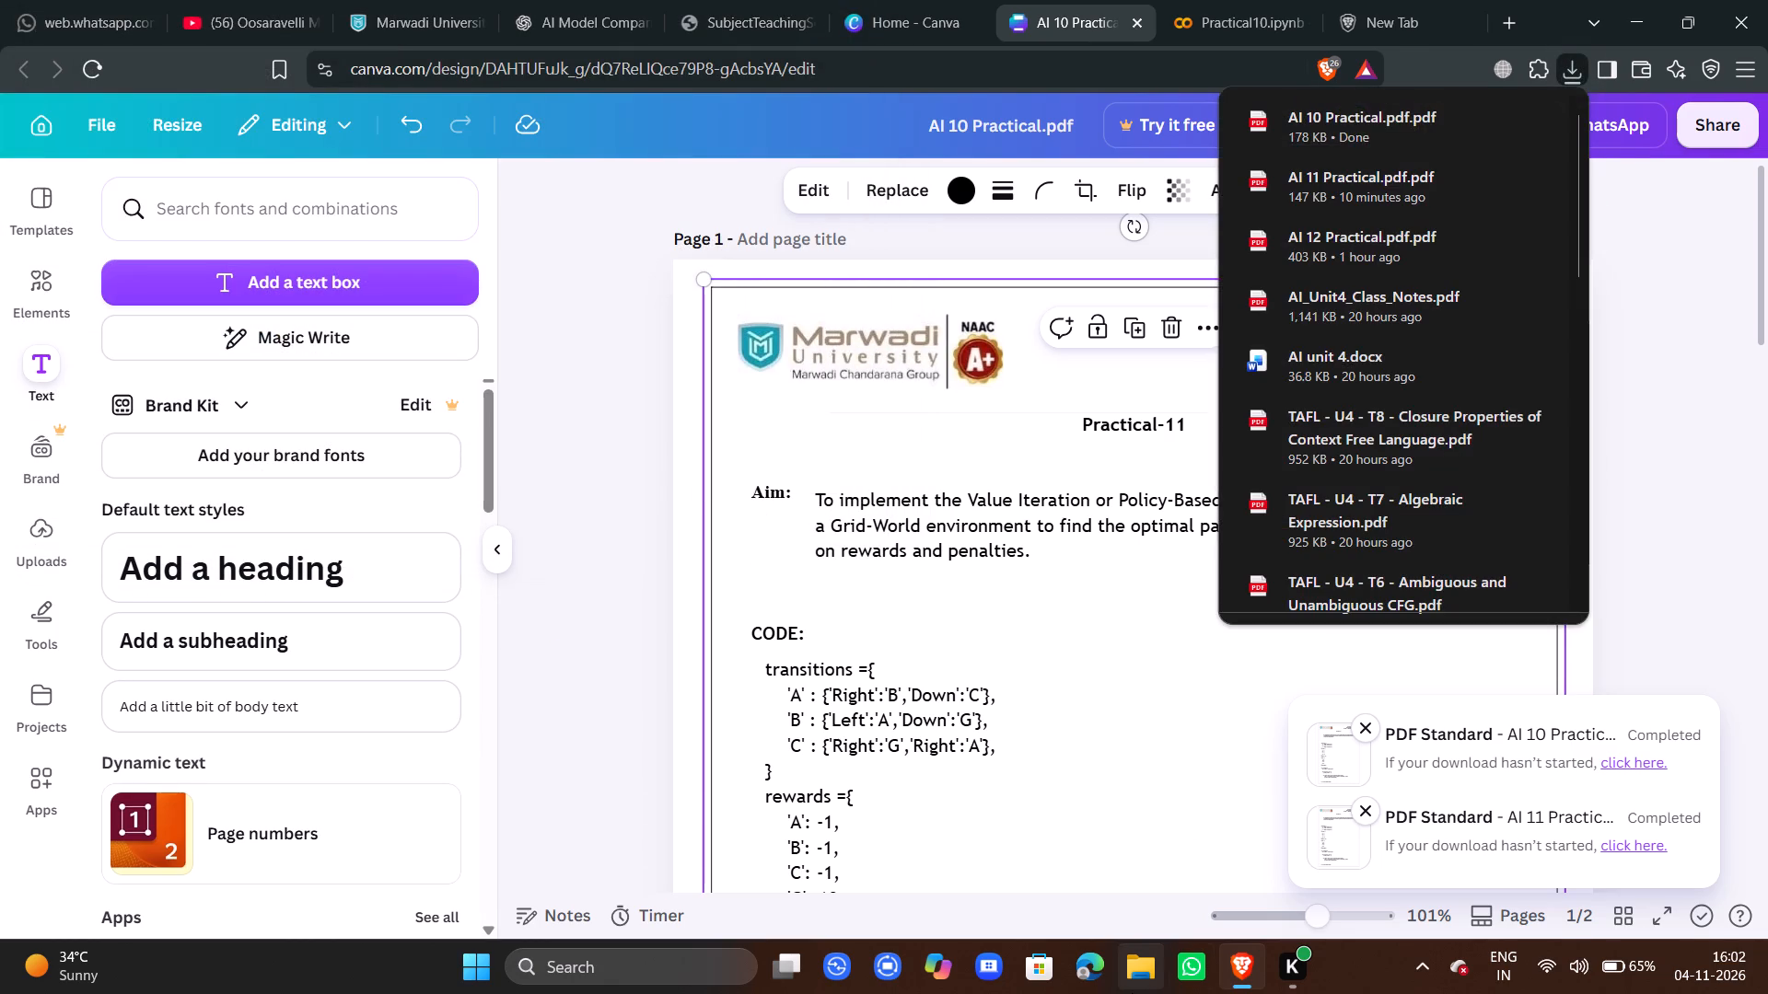
# Switch to File Explorer, search for "RRB", and open the saved-page folder "When will the RRB NTPC 2026 exam dates be announced_ - Ask Brave_files".
pyautogui.click(1134, 972)
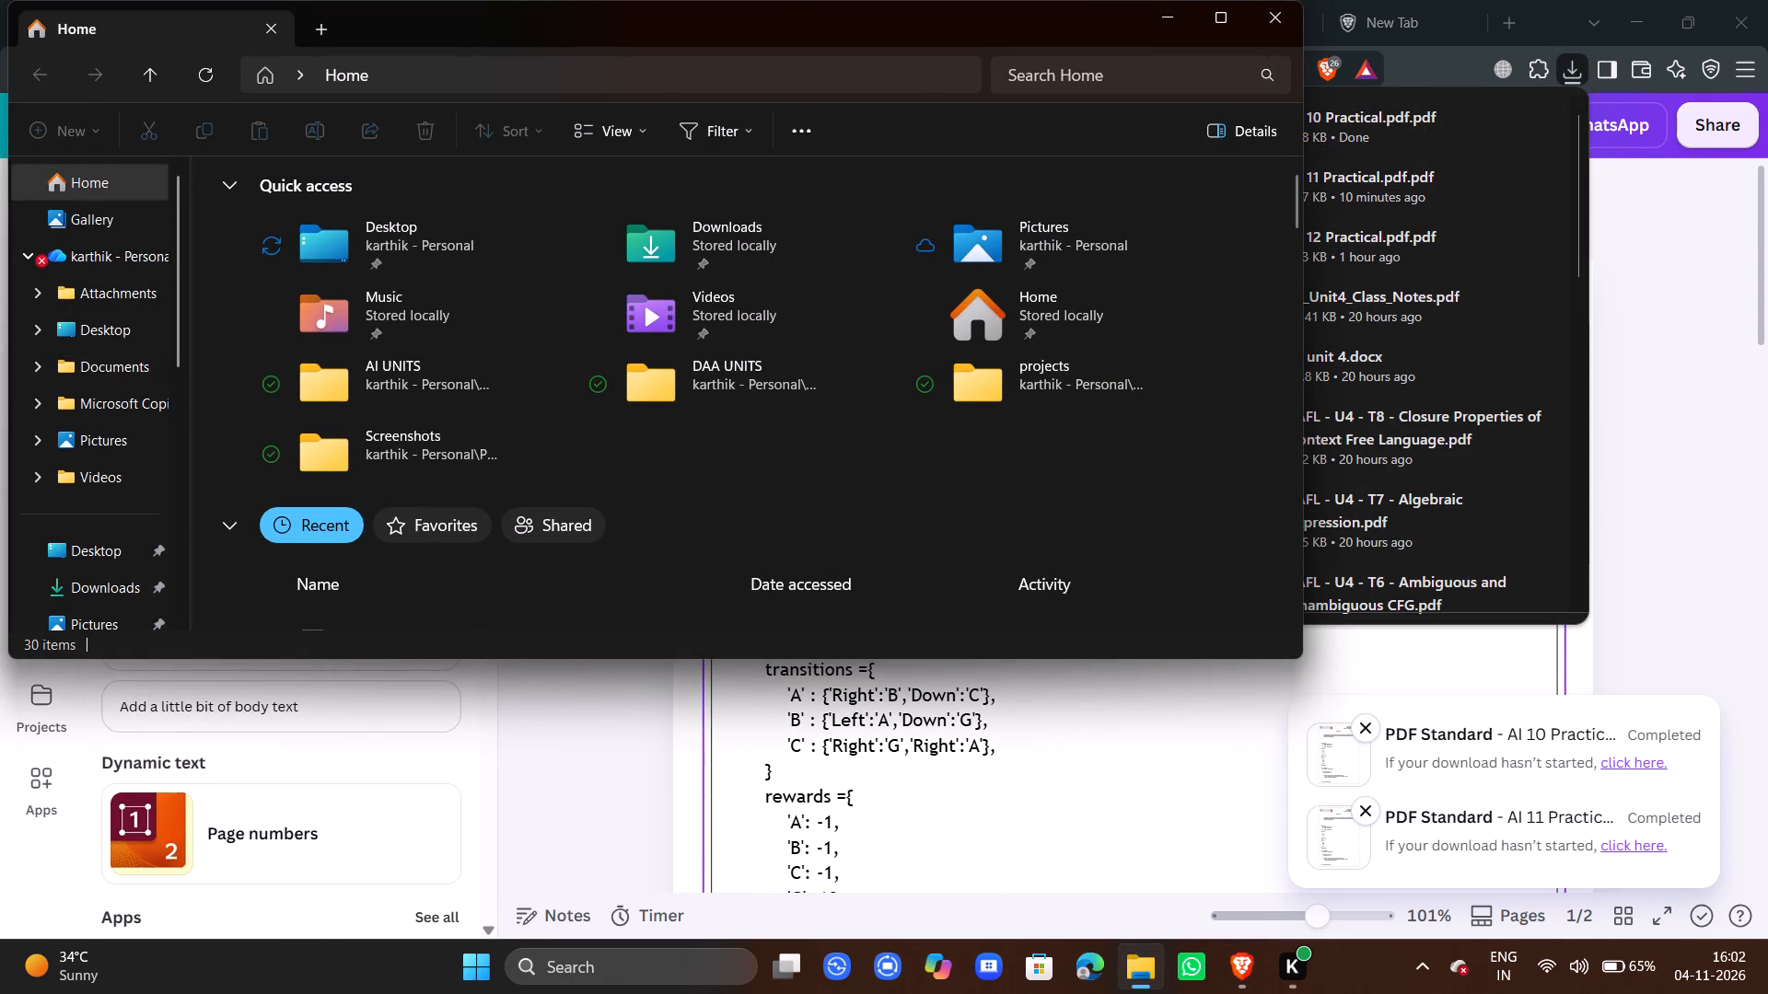
pyautogui.click(1092, 82)
pyautogui.write('rr')
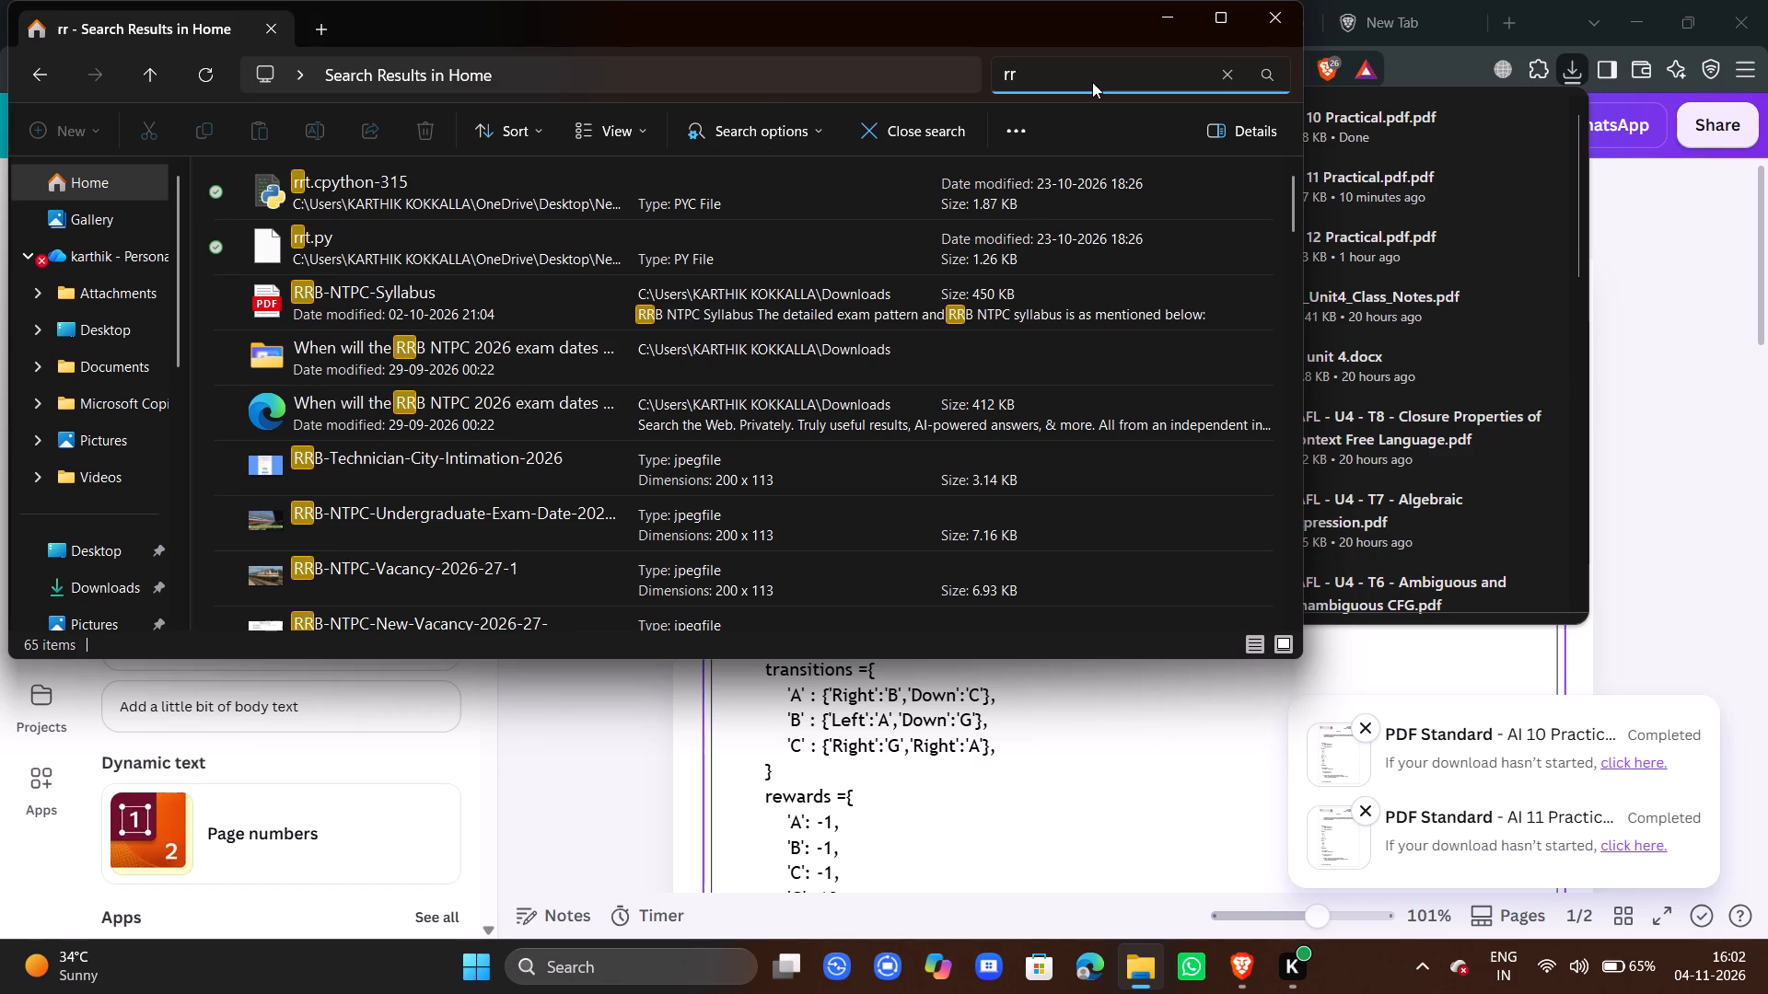
pyautogui.press('BackSpace')
pyautogui.press('BackSpace')
pyautogui.hotkey('shift', 'BackSpace')
pyautogui.write('RRB')
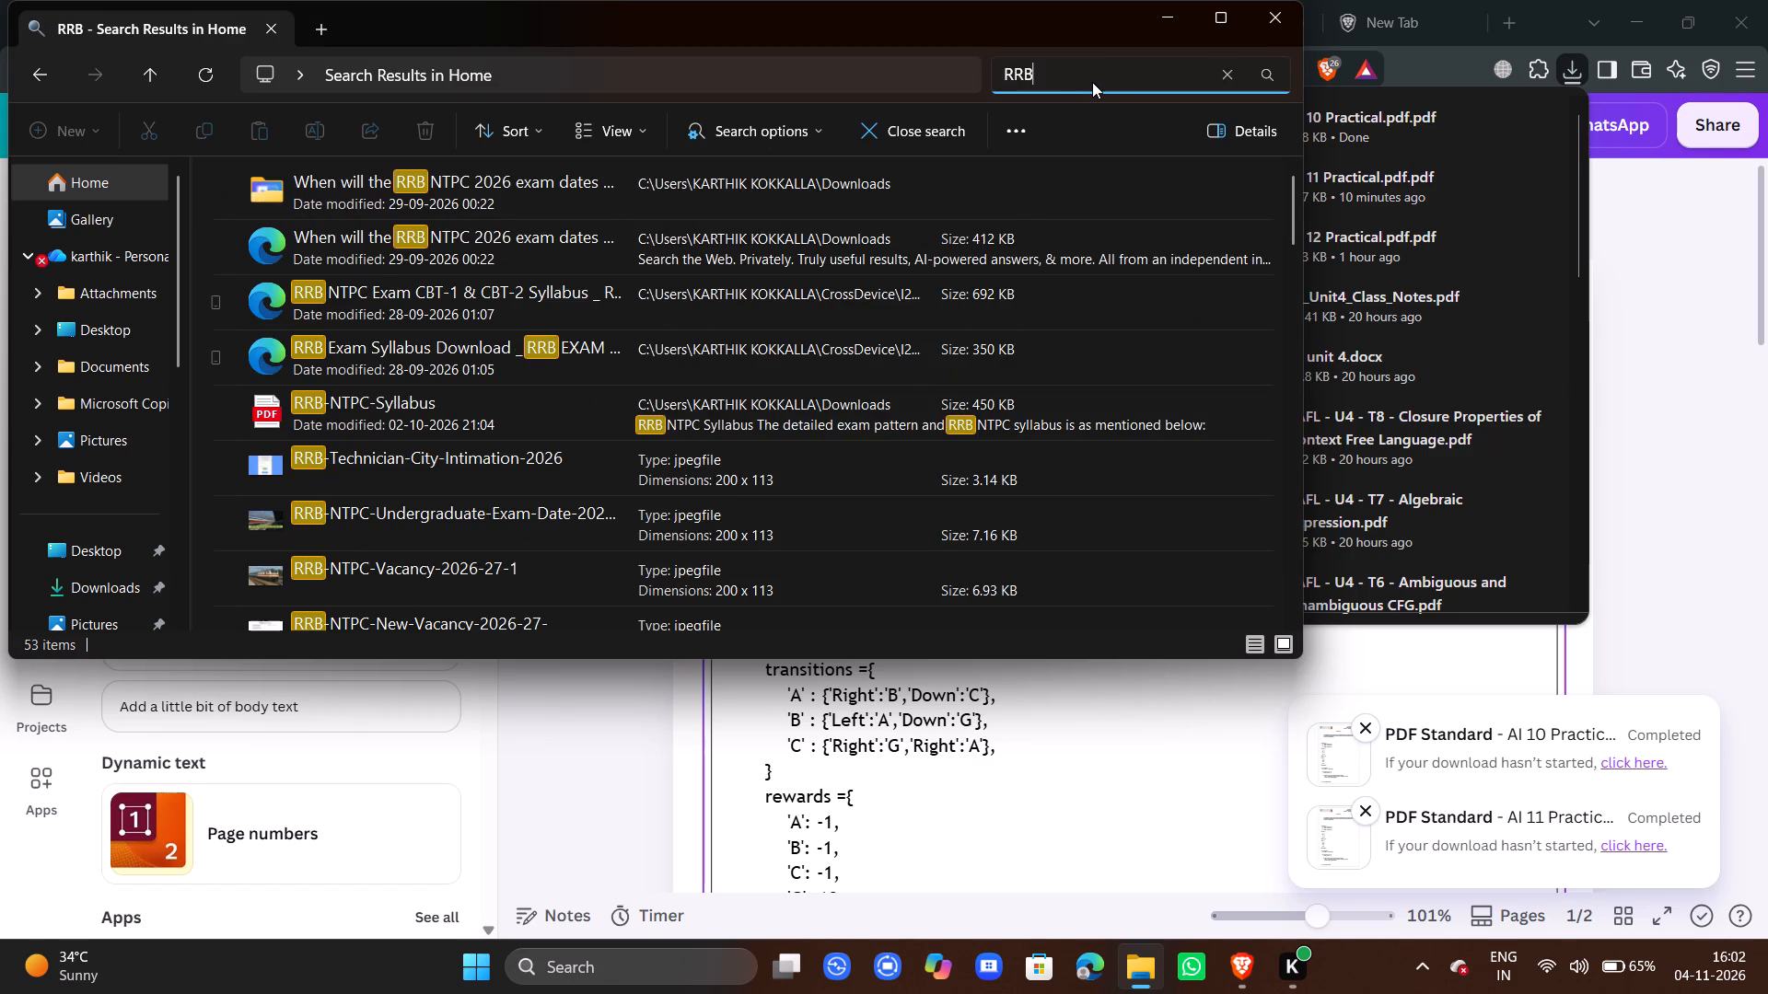
pyautogui.doubleClick(473, 170)
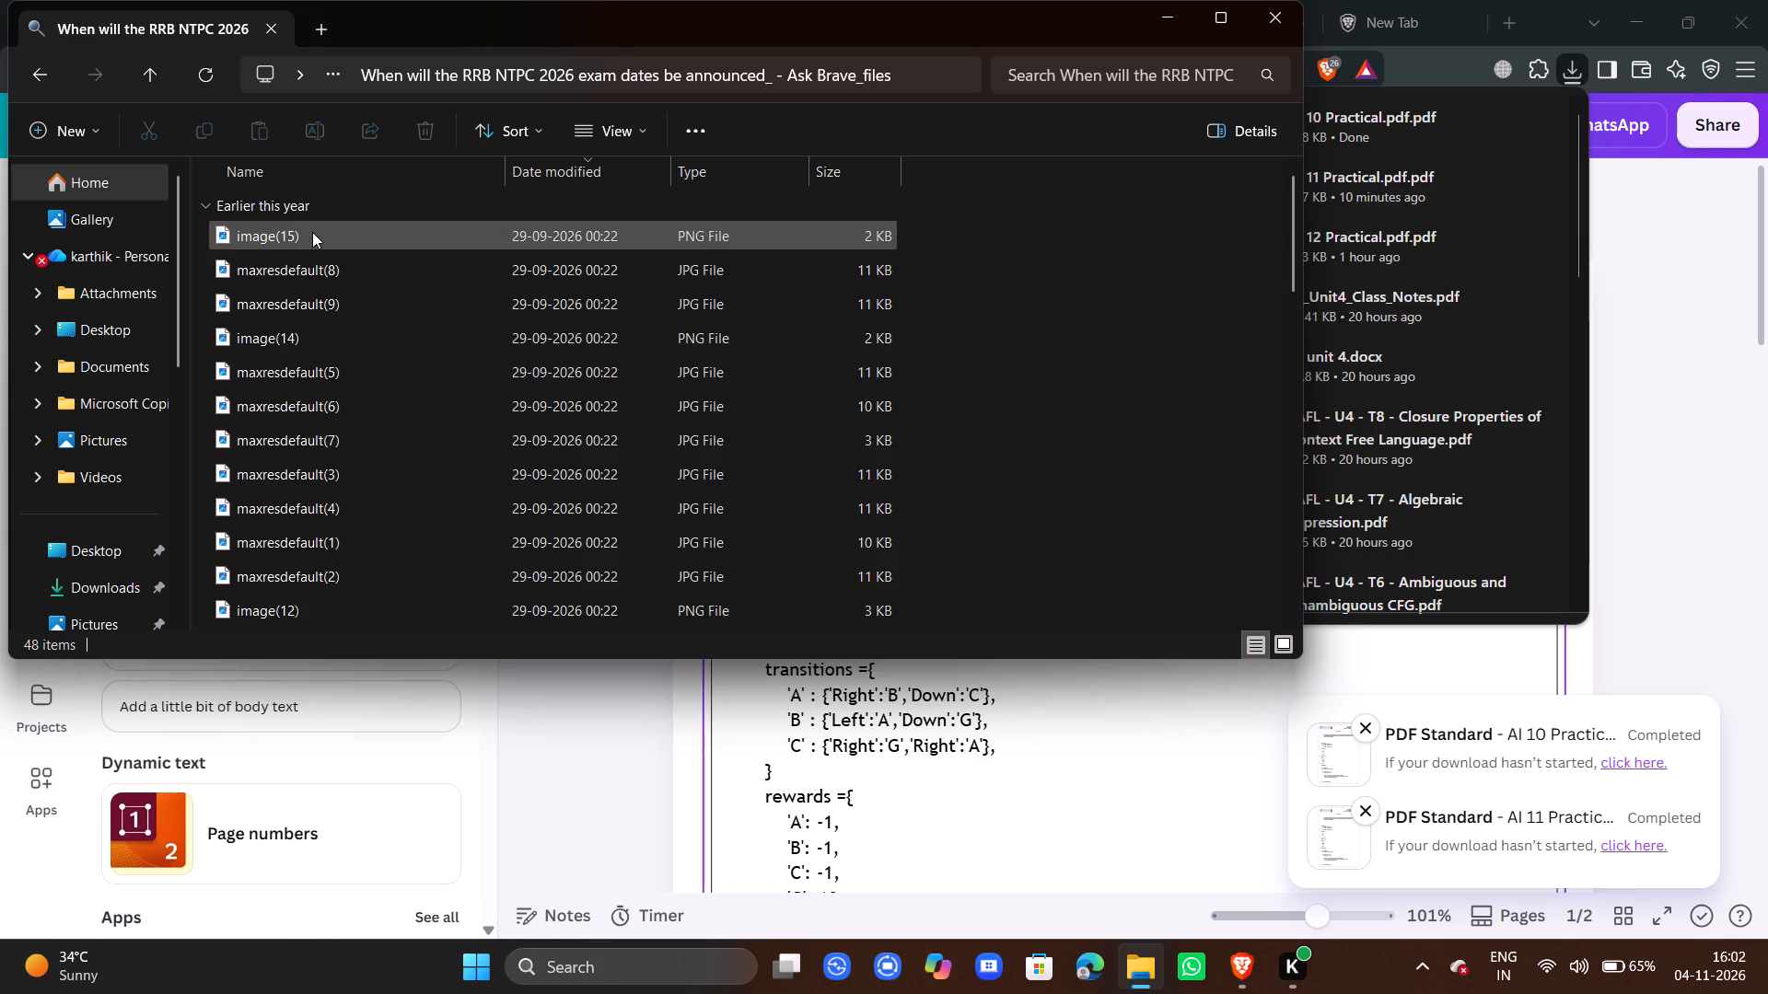
# View the folder's RRB-NTPC Vacancy, New-Vacancy, UG-Recruitment and Undergraduate-Exam-Date images one at a time, closing each after viewing.
pyautogui.scroll(-5, 312, 232)
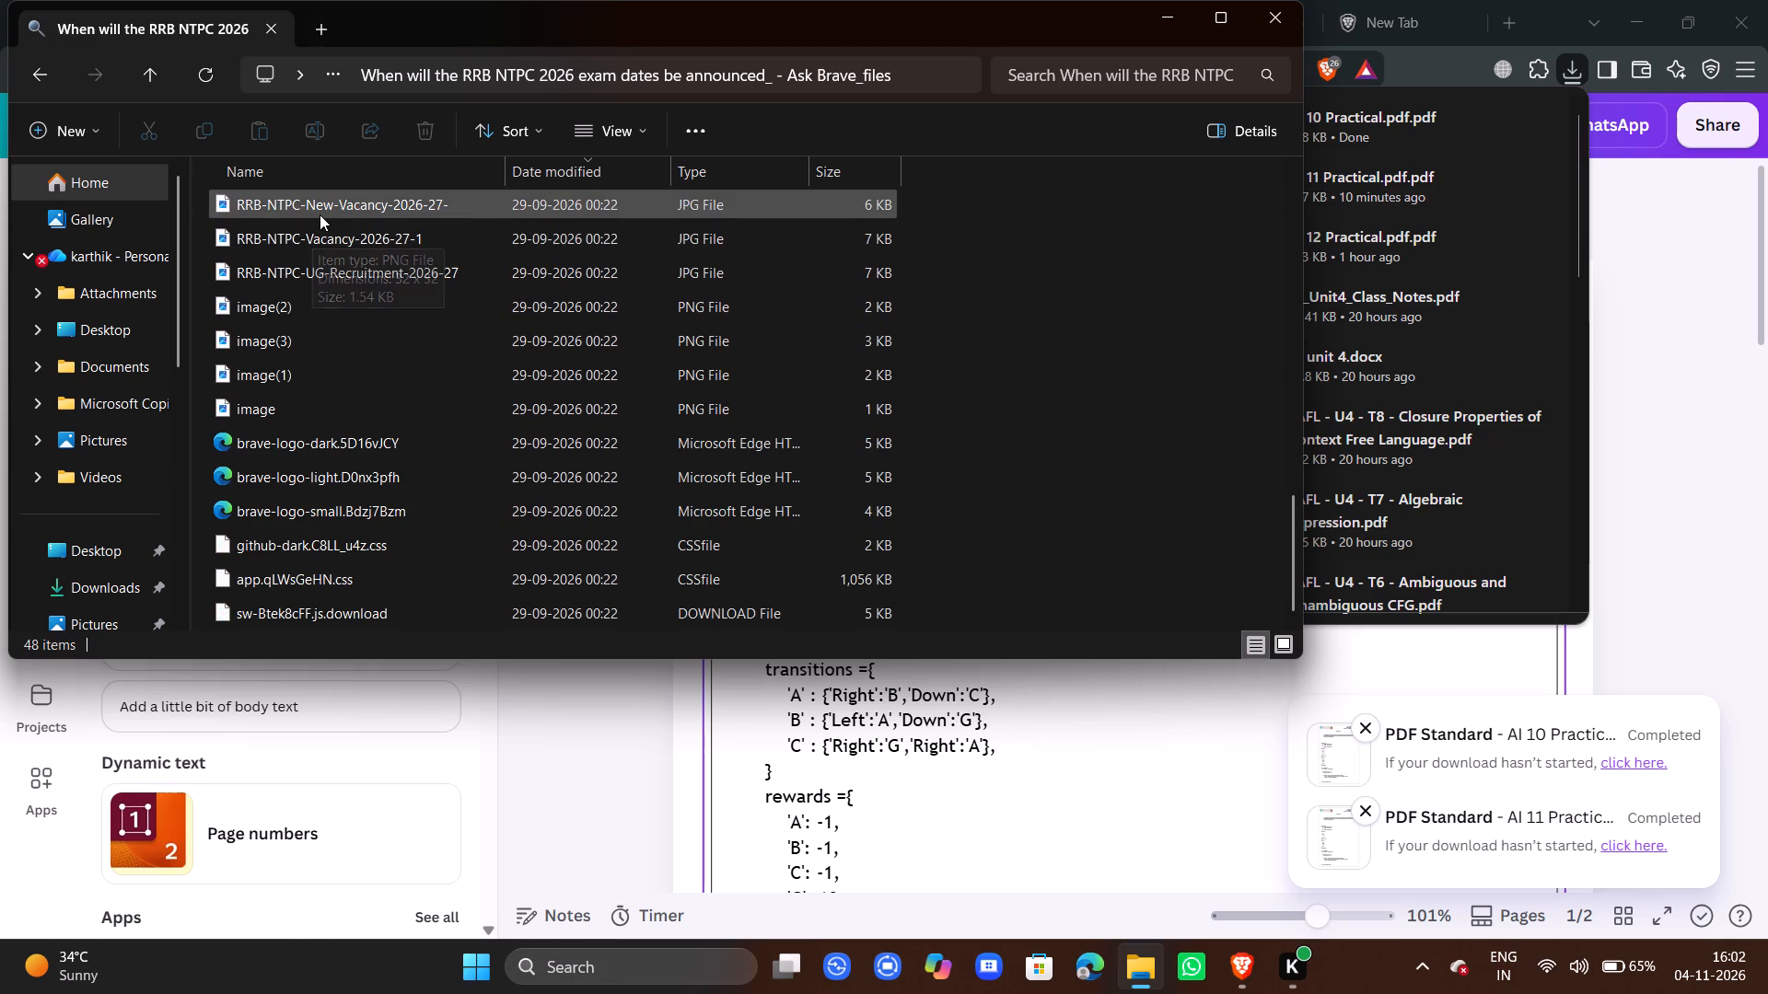
pyautogui.doubleClick(297, 237)
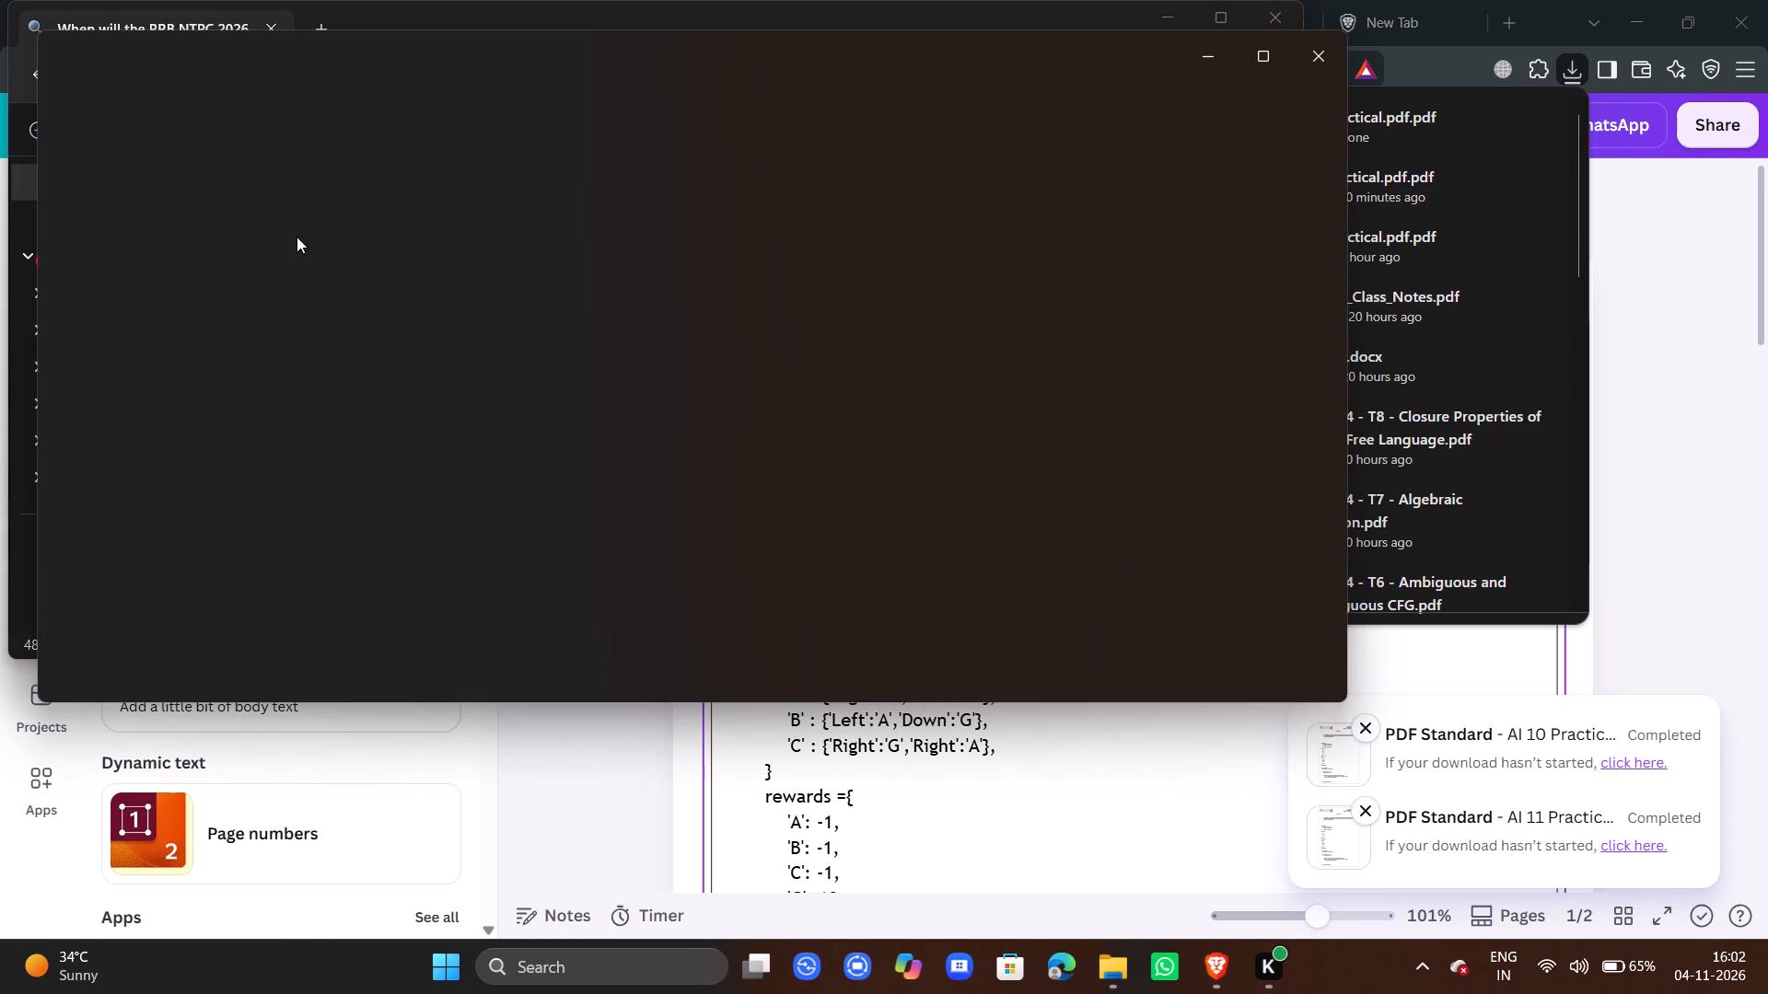
pyautogui.click(1328, 41)
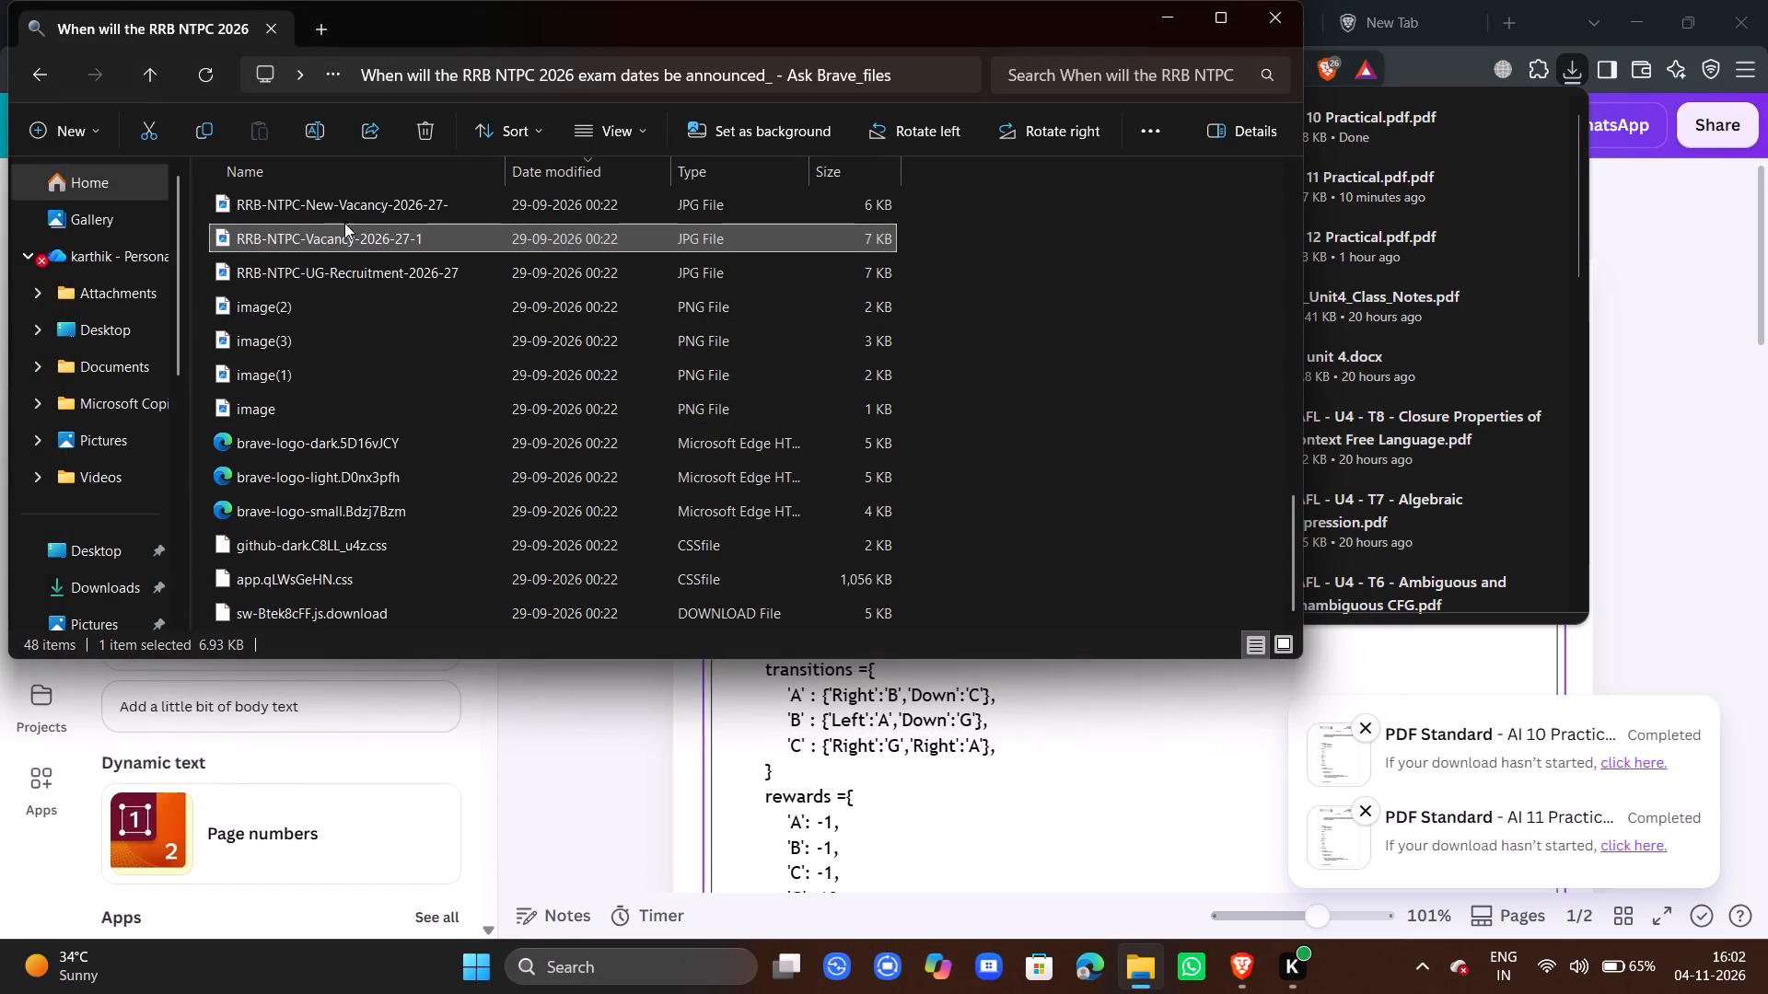
pyautogui.doubleClick(336, 205)
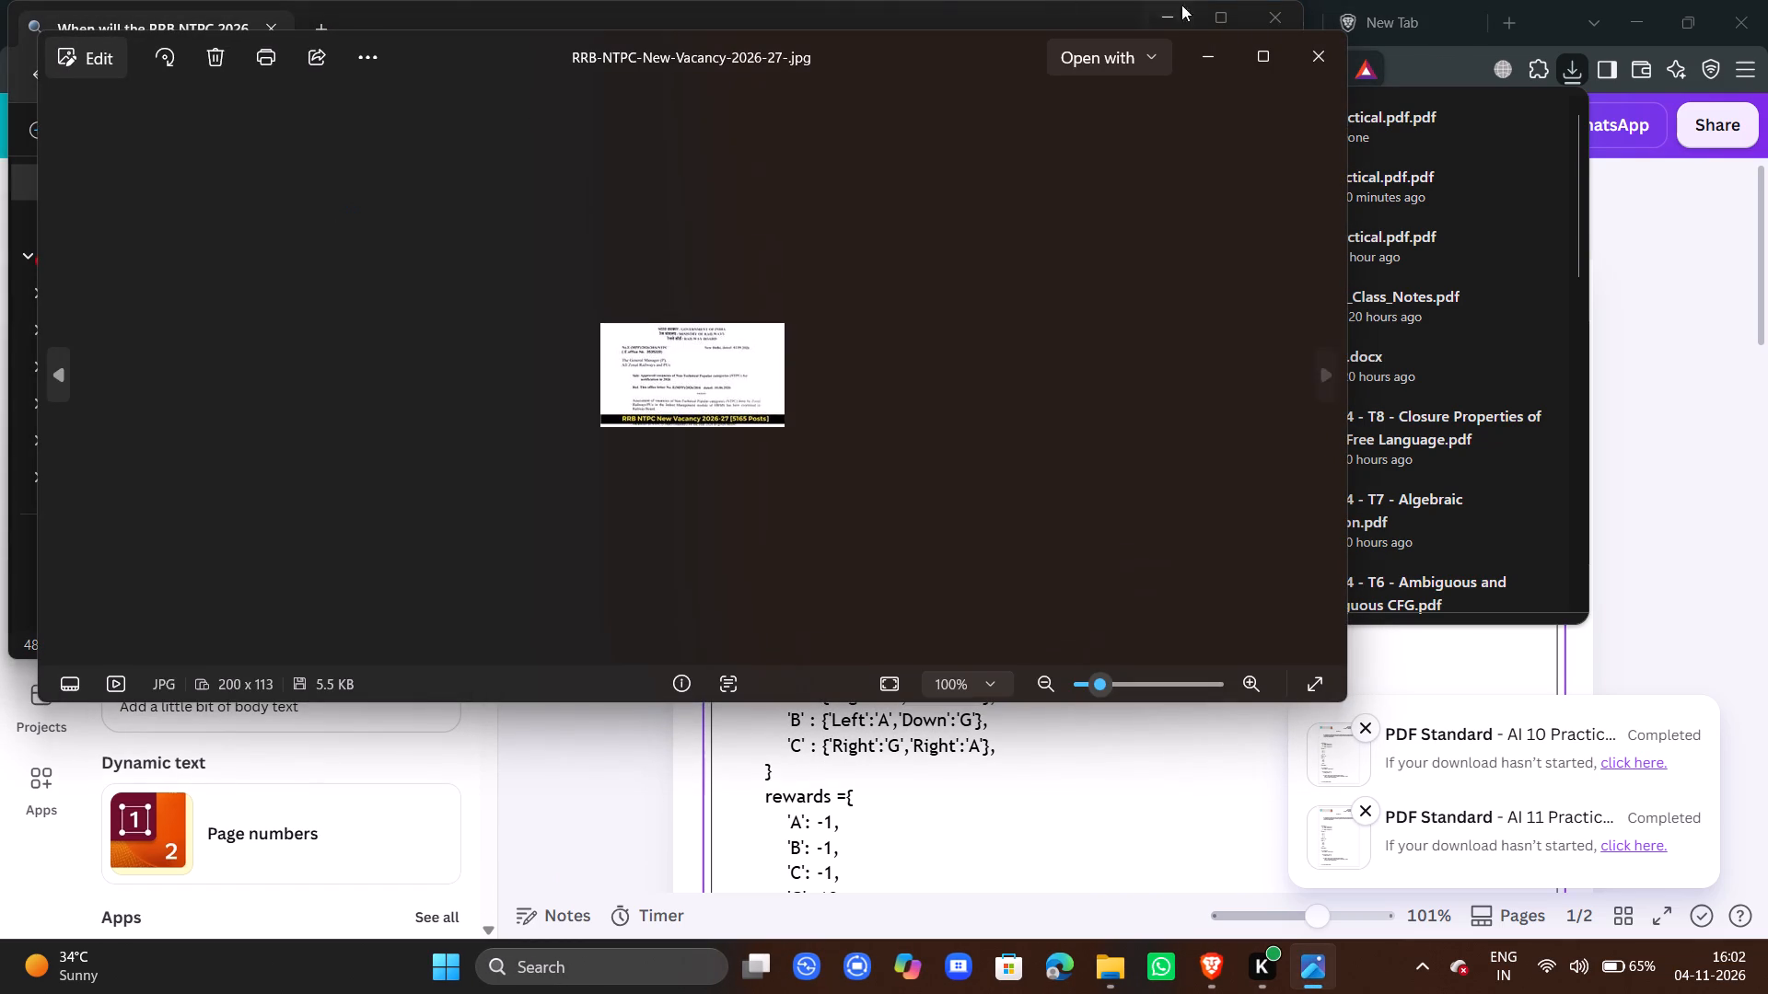
pyautogui.click(1297, 43)
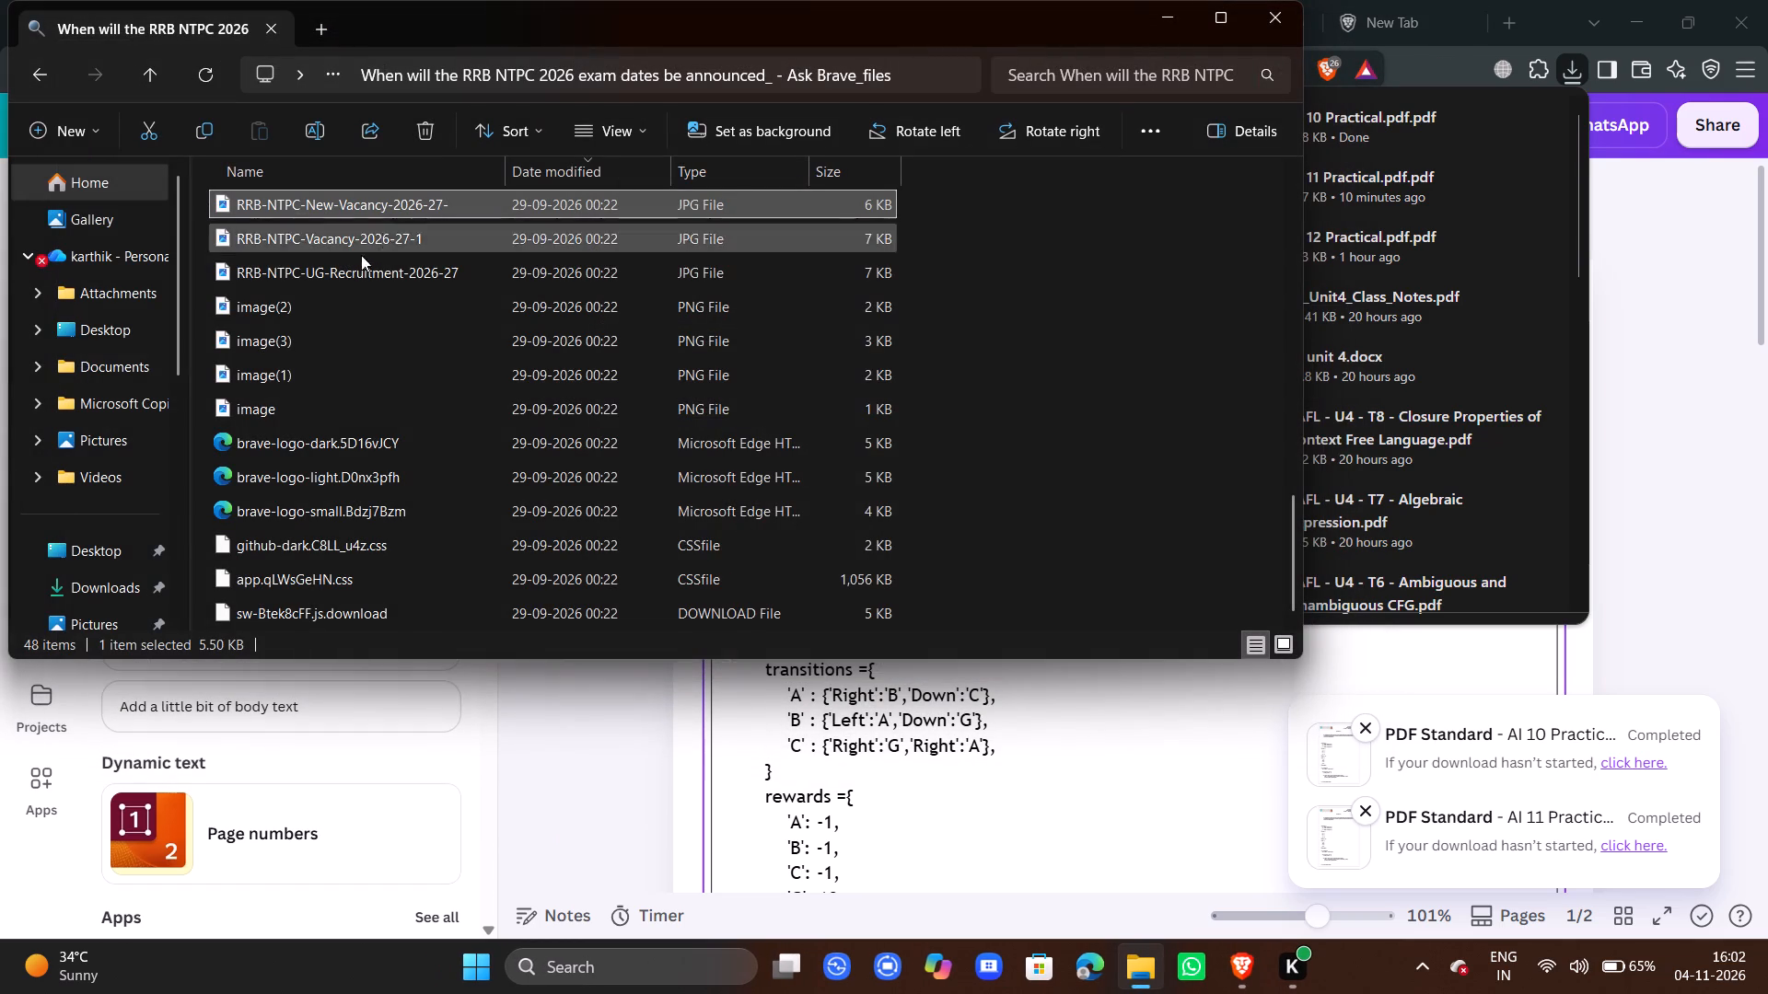
pyautogui.doubleClick(342, 276)
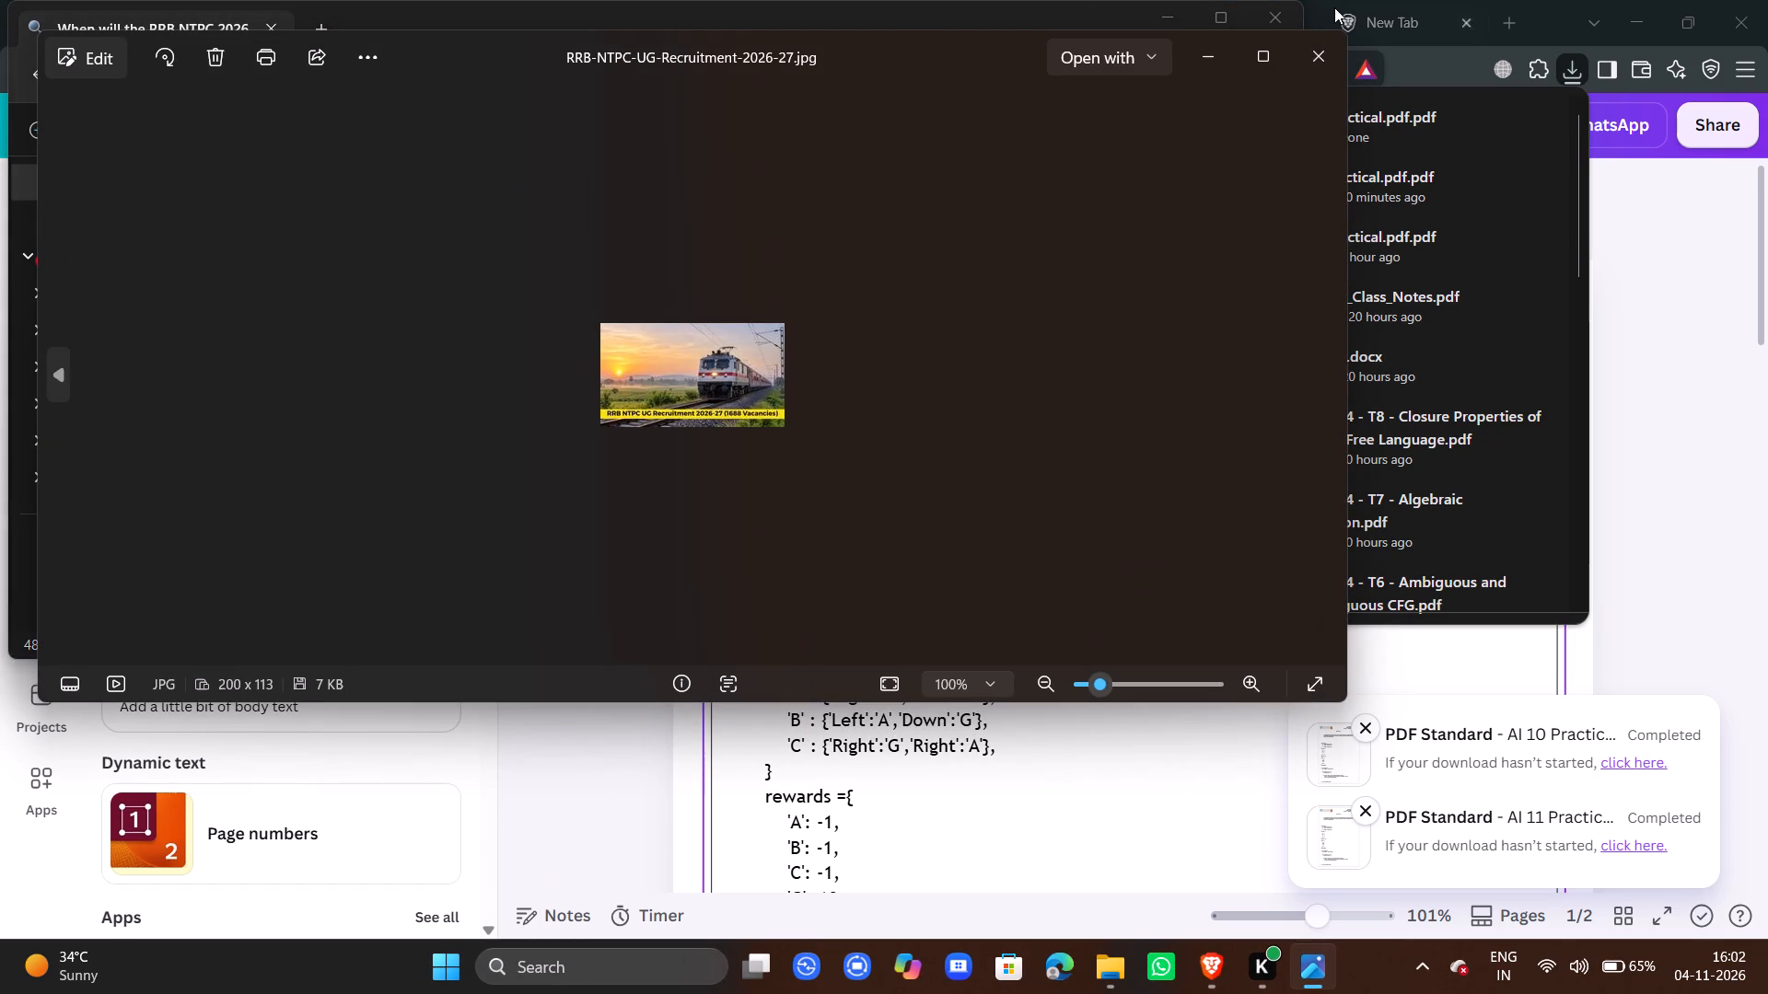
pyautogui.click(1330, 45)
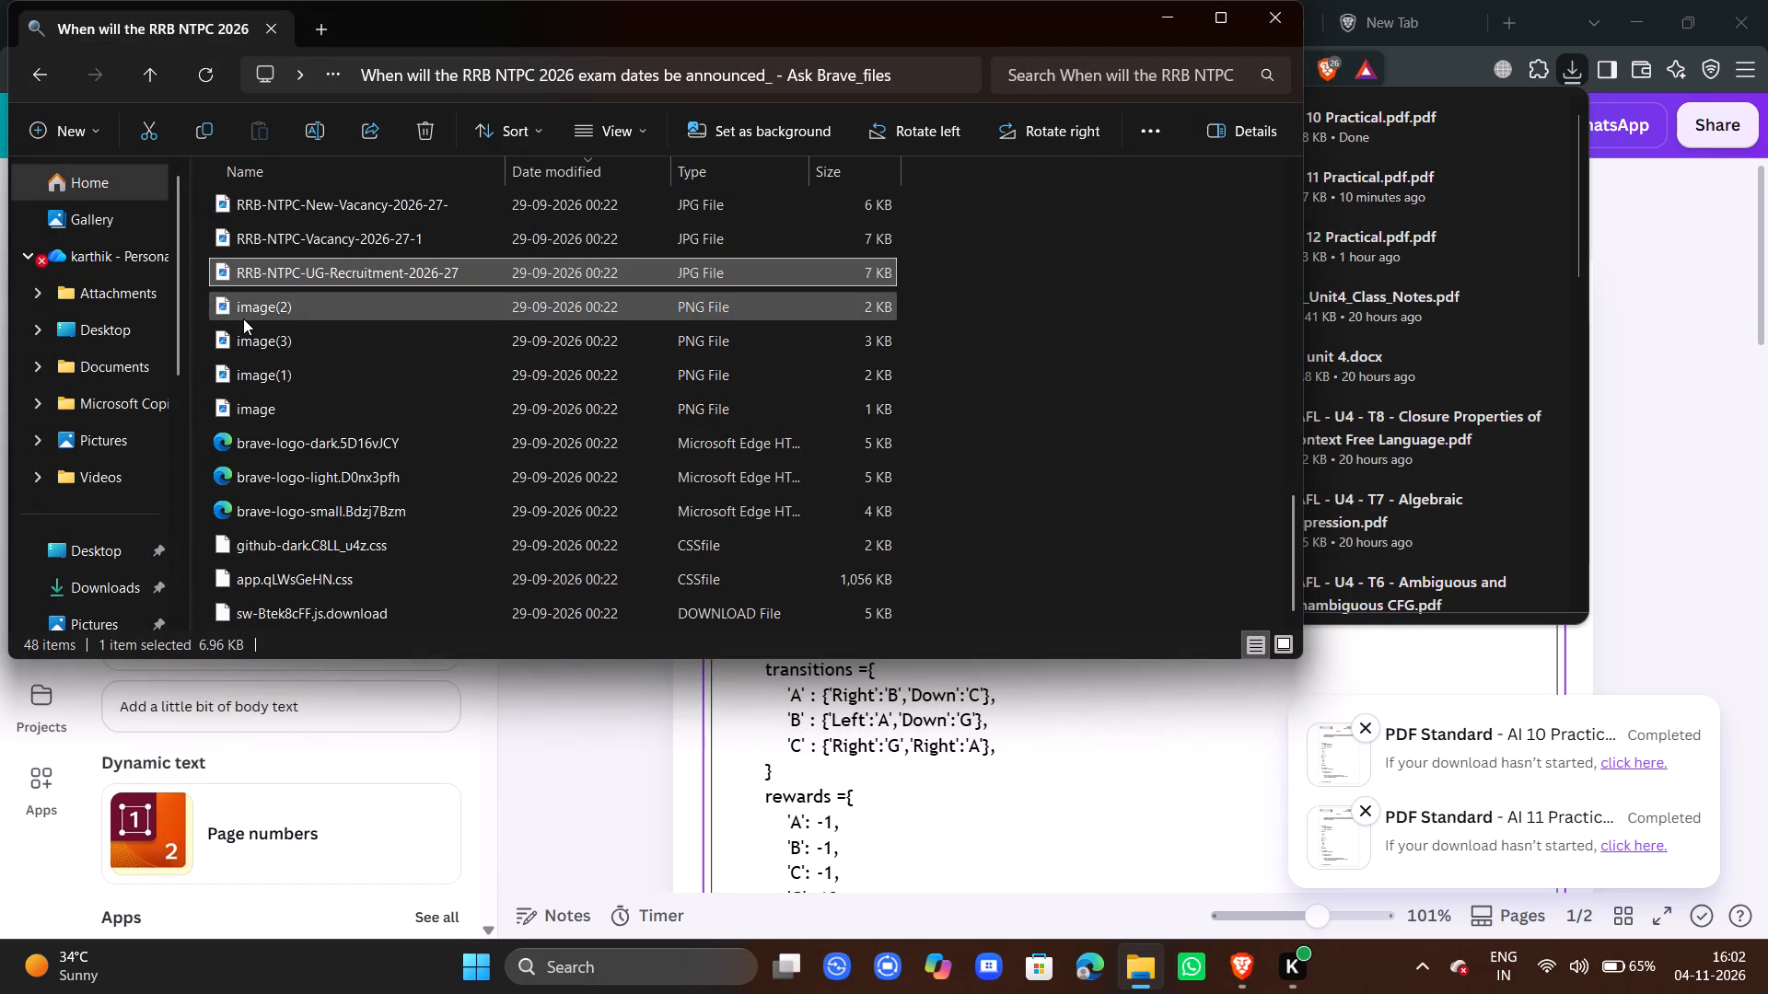
pyautogui.scroll(-2, 323, 329)
pyautogui.scroll(3, 323, 329)
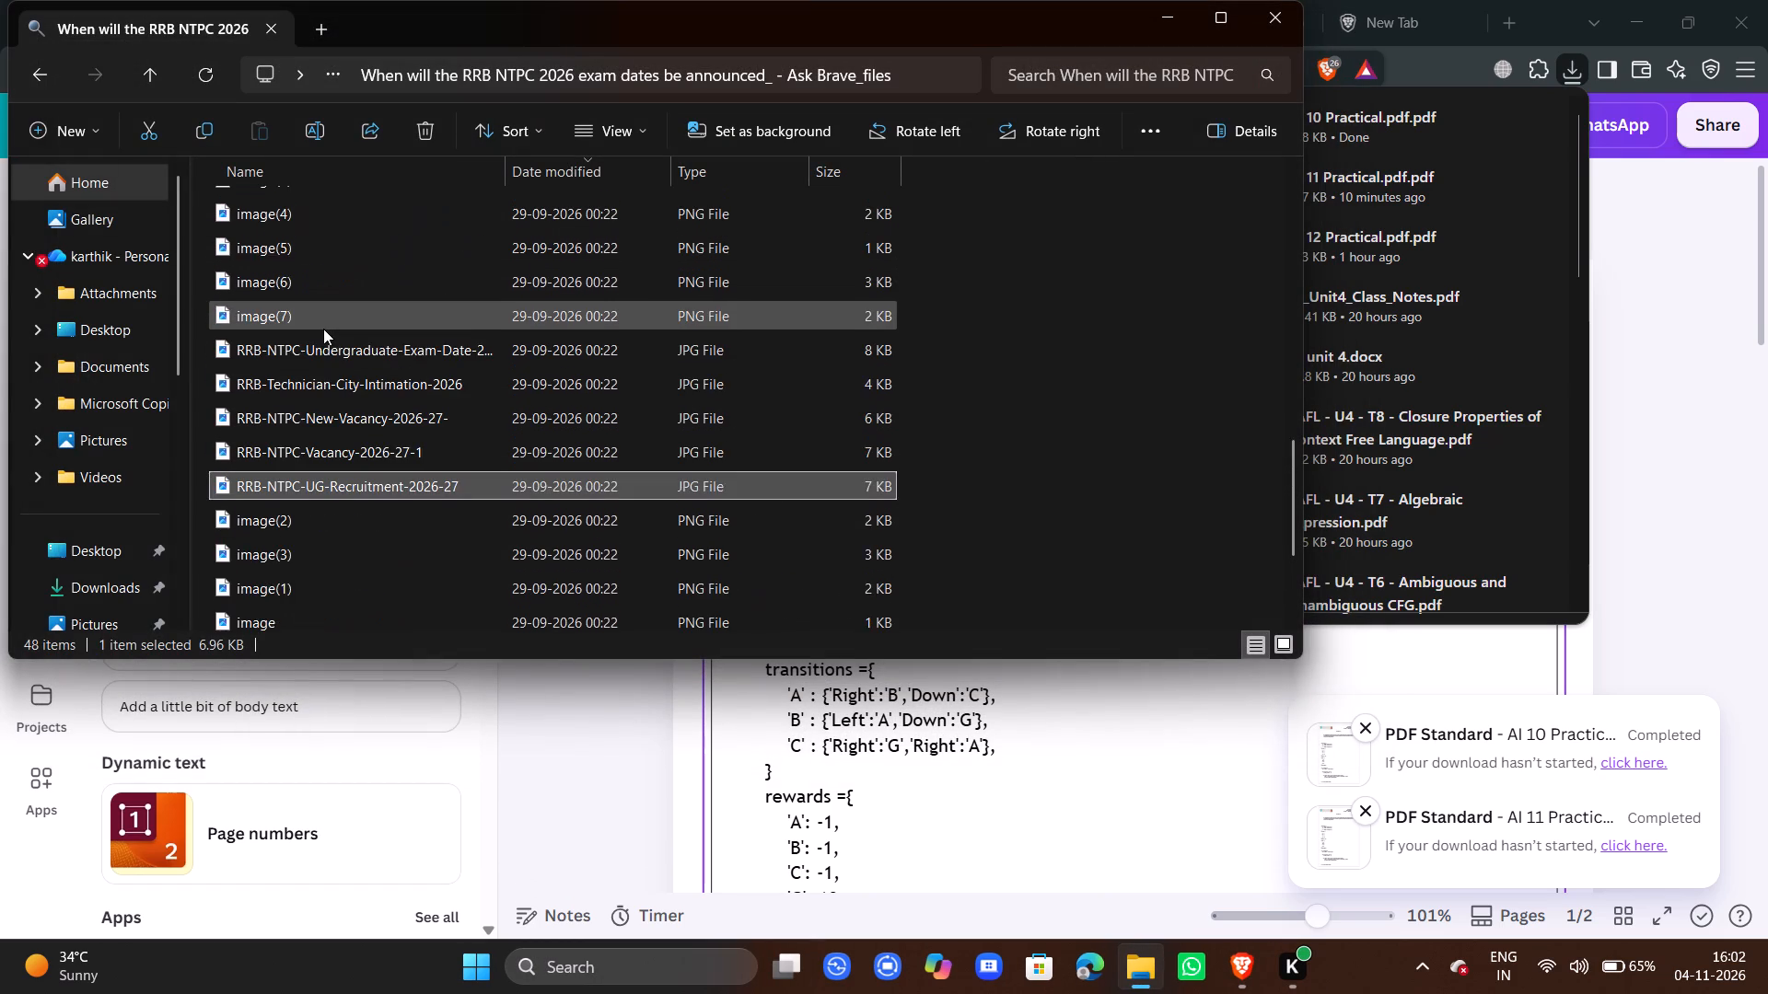
pyautogui.scroll(2, 323, 329)
pyautogui.scroll(-2, 323, 329)
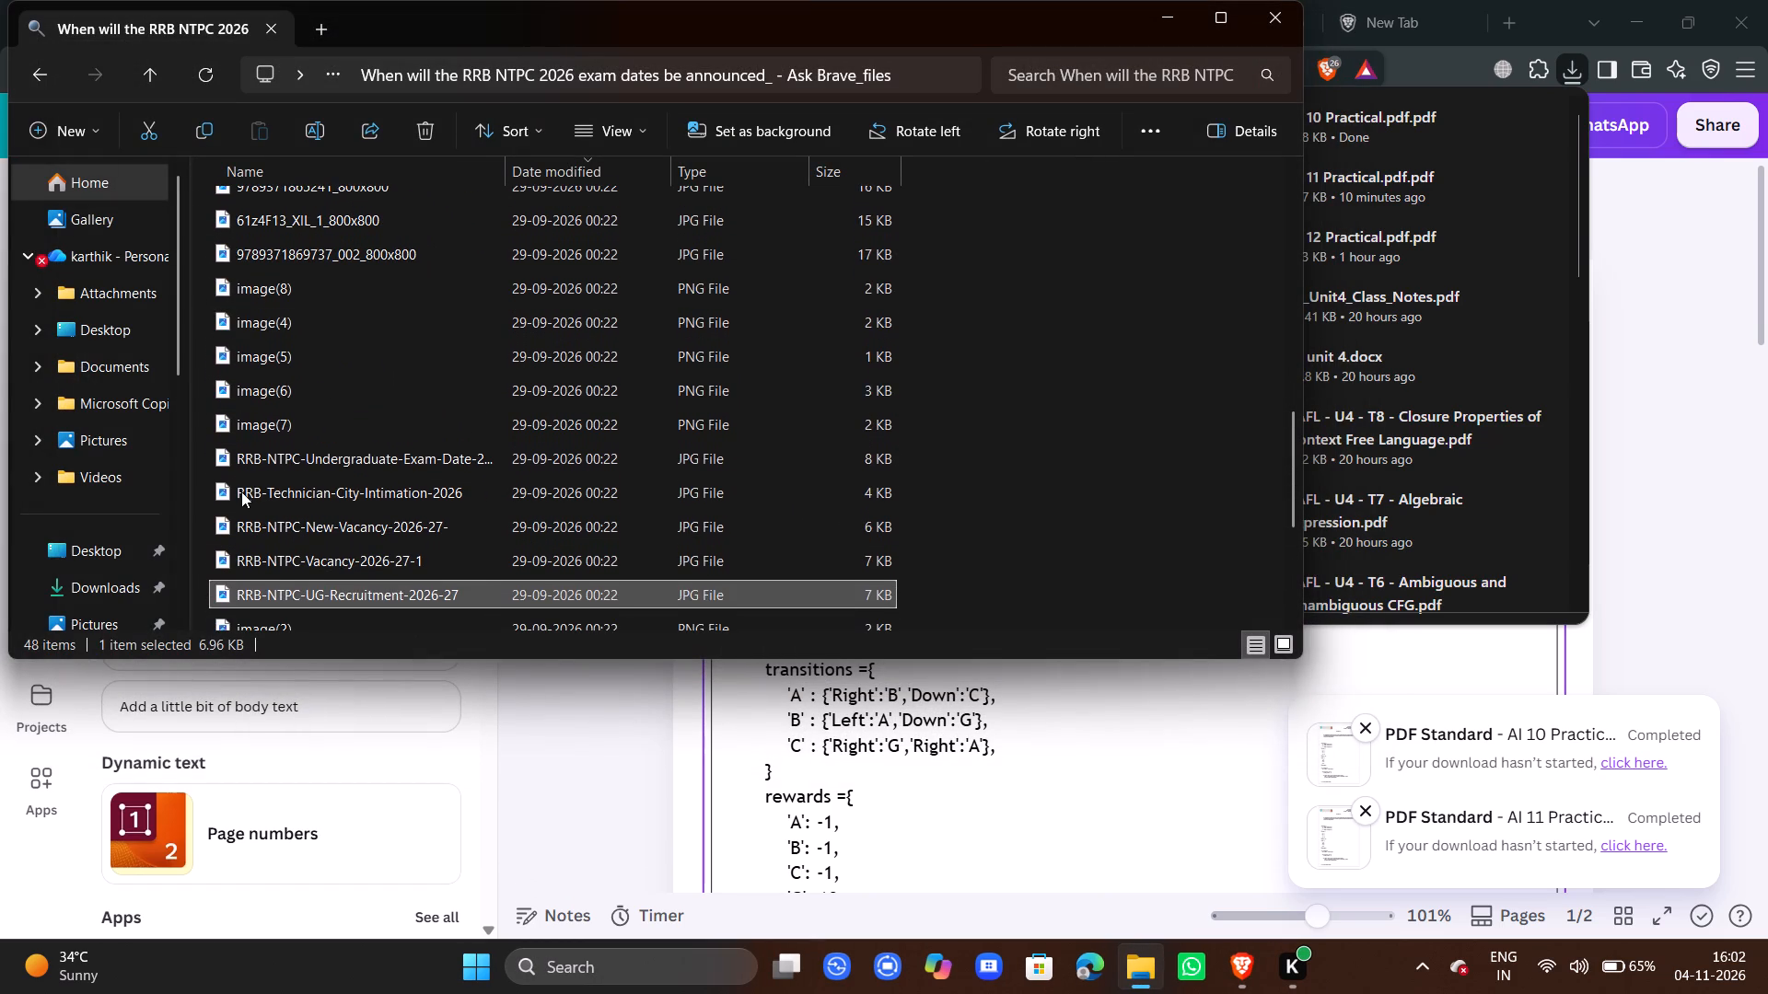
pyautogui.moveTo(273, 442); pyautogui.dragTo(243, 491)
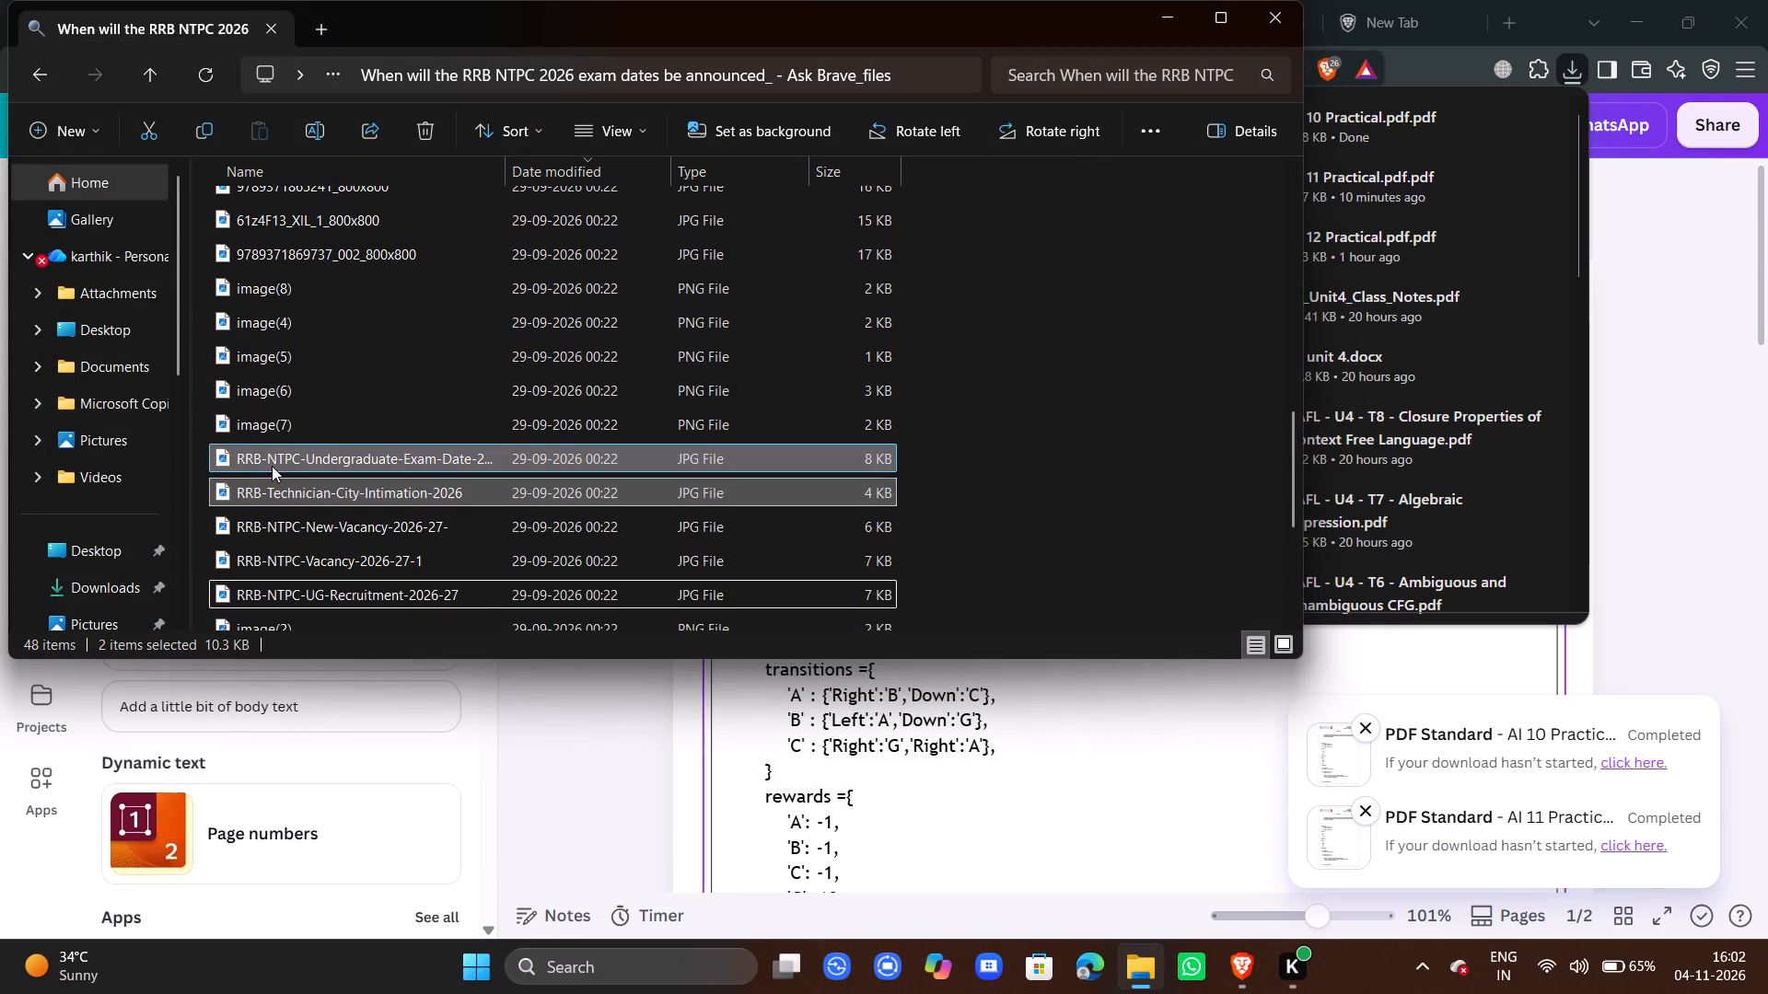
pyautogui.doubleClick(264, 475)
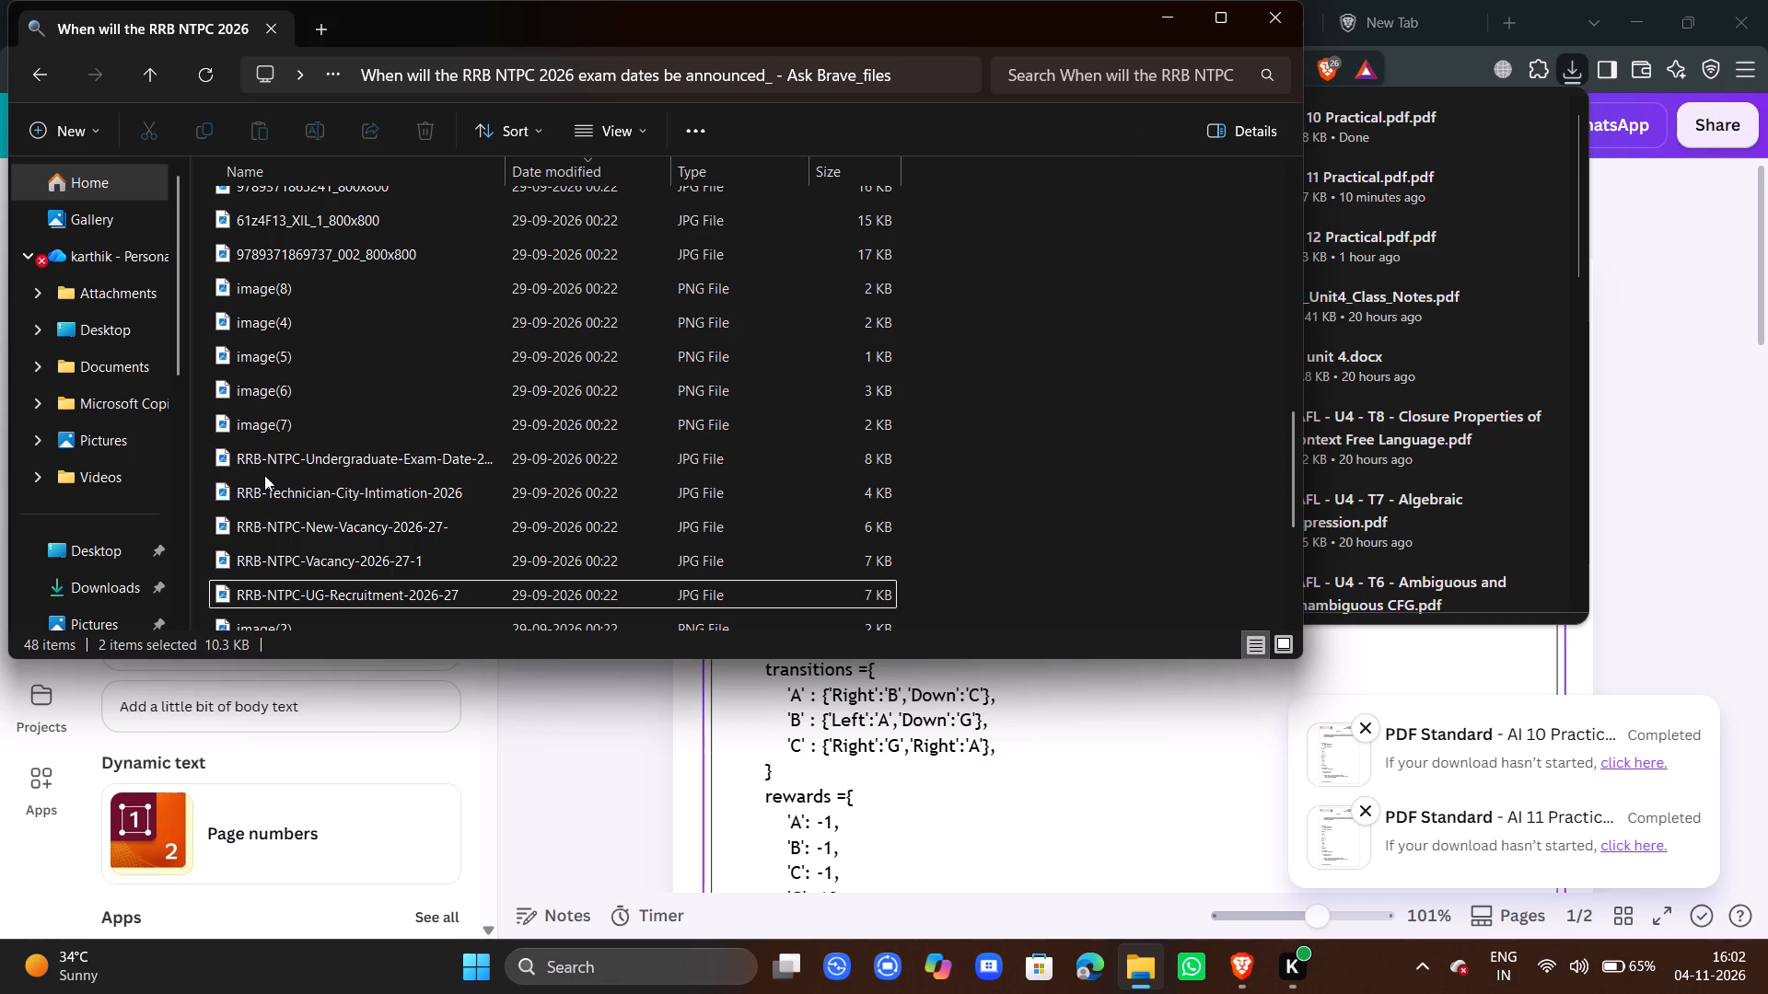
pyautogui.doubleClick(276, 462)
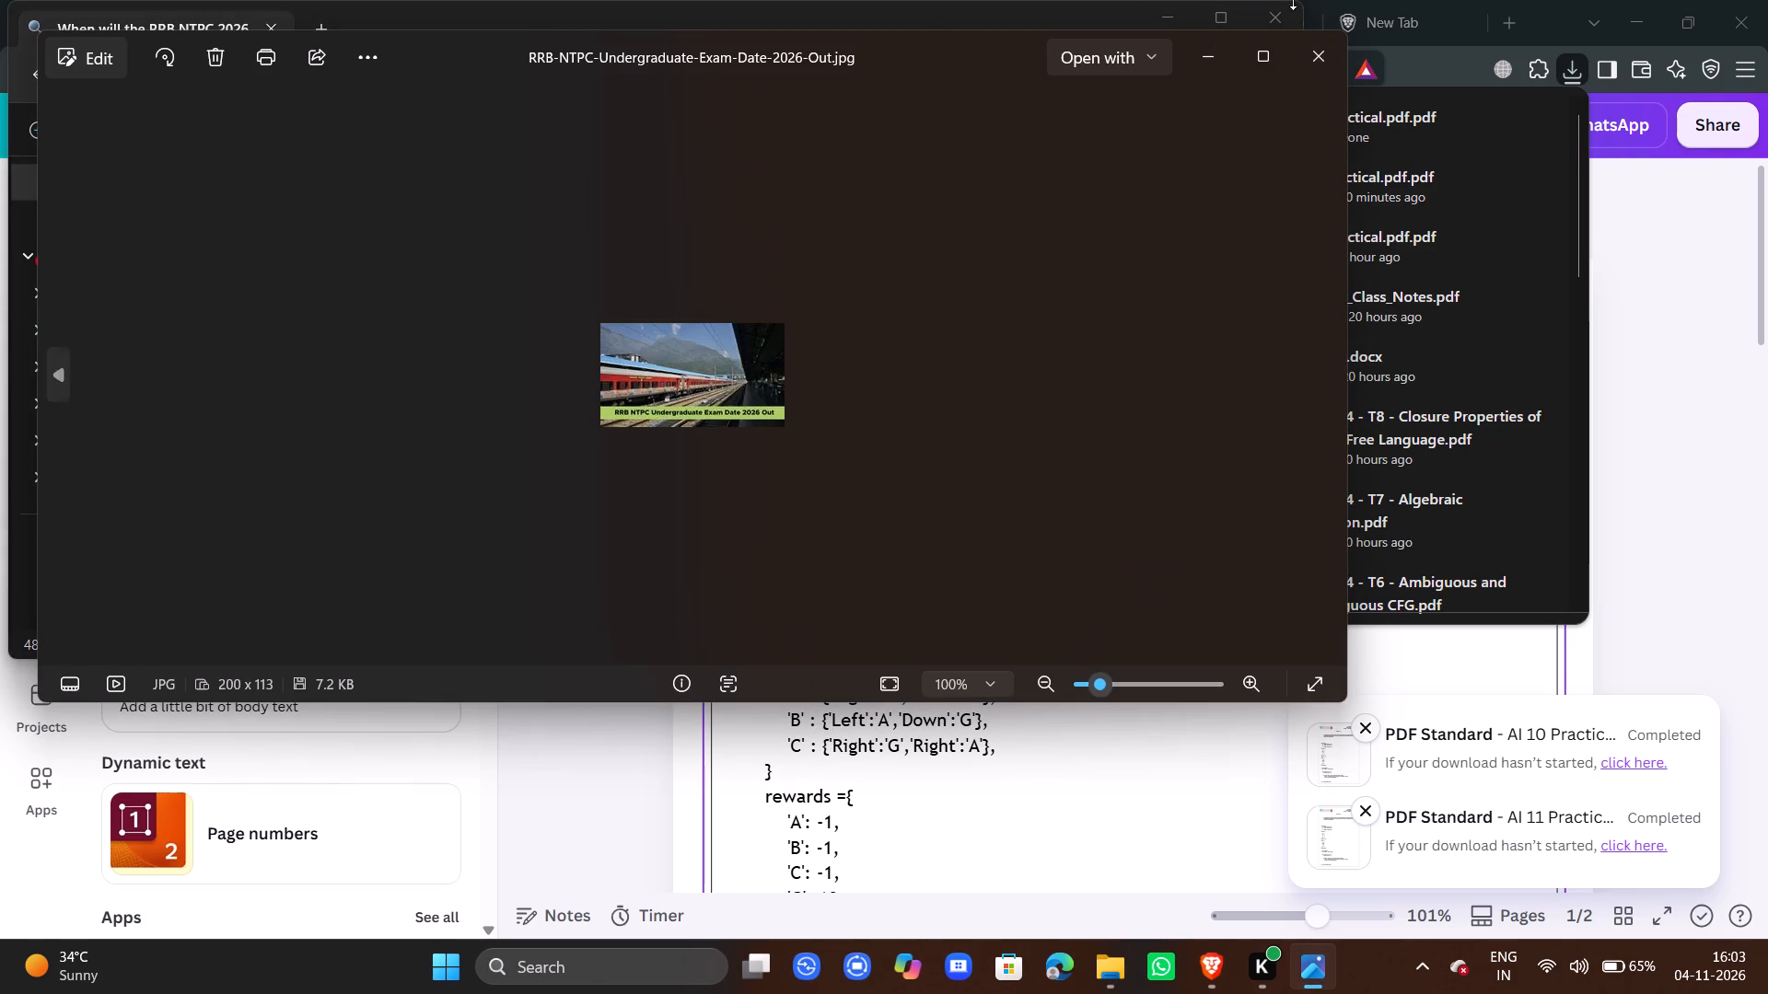
pyautogui.click(1317, 60)
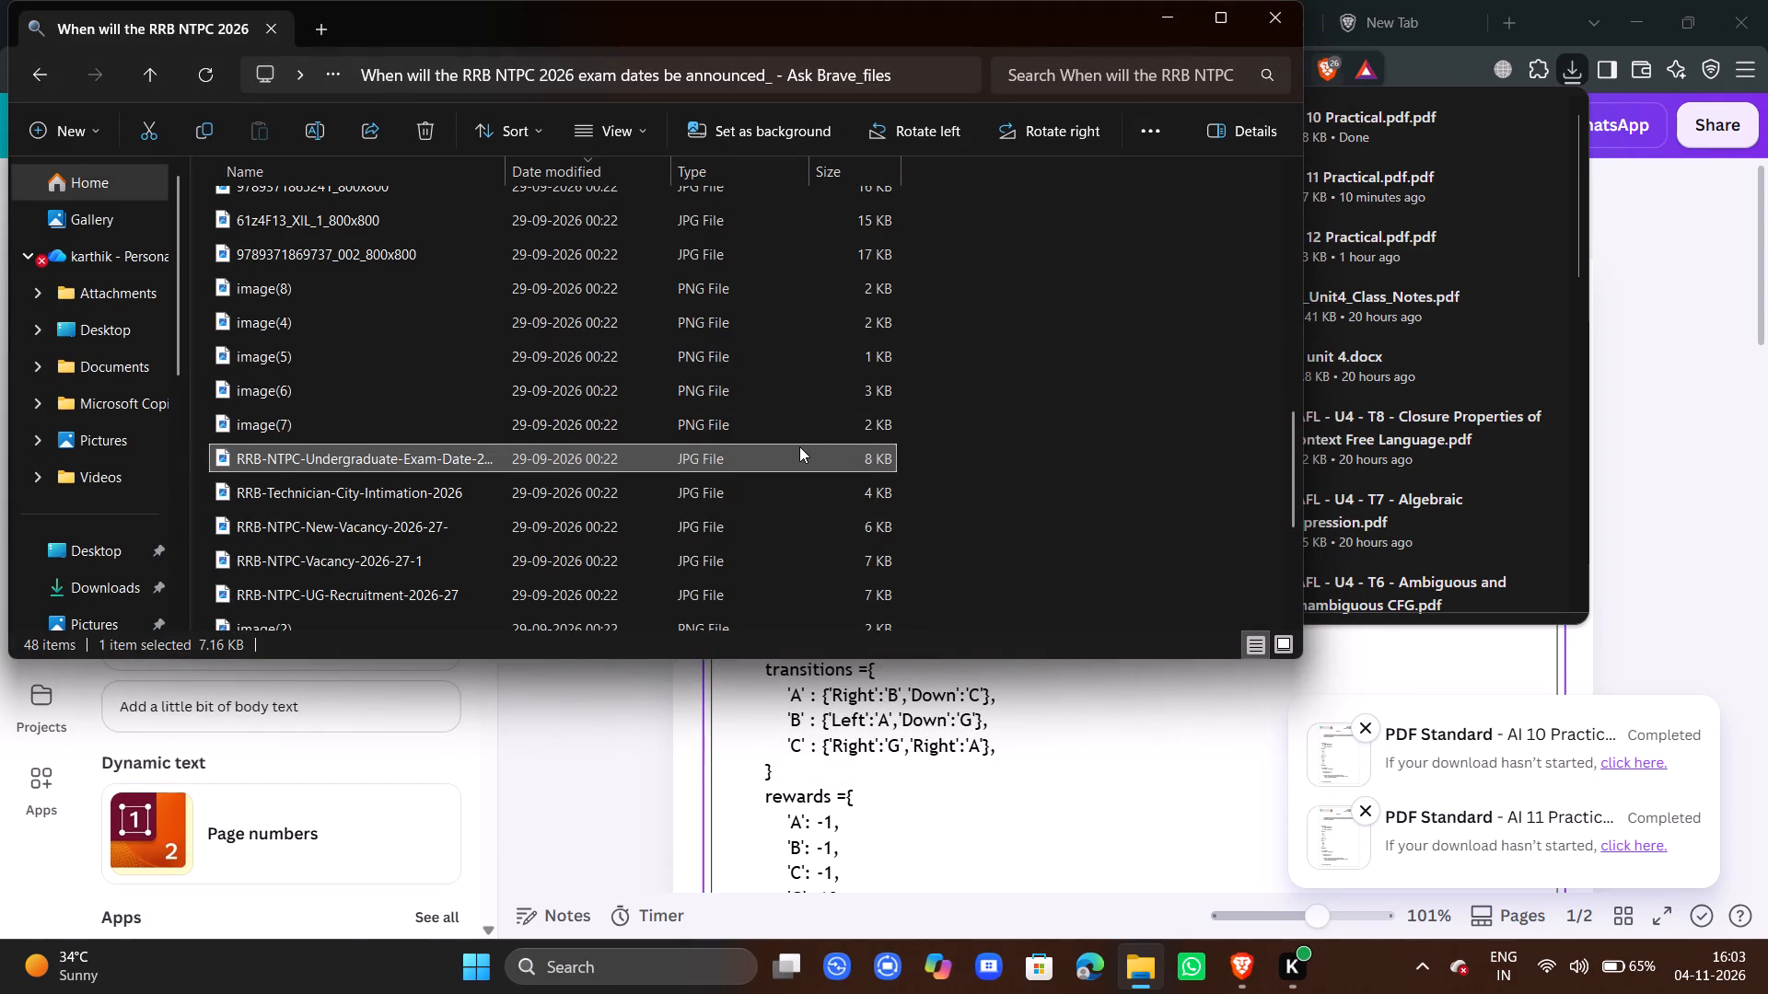
# Look back through the folder's remaining files and close the File Explorer window to return to the Canva design.
pyautogui.scroll(10, 799, 446)
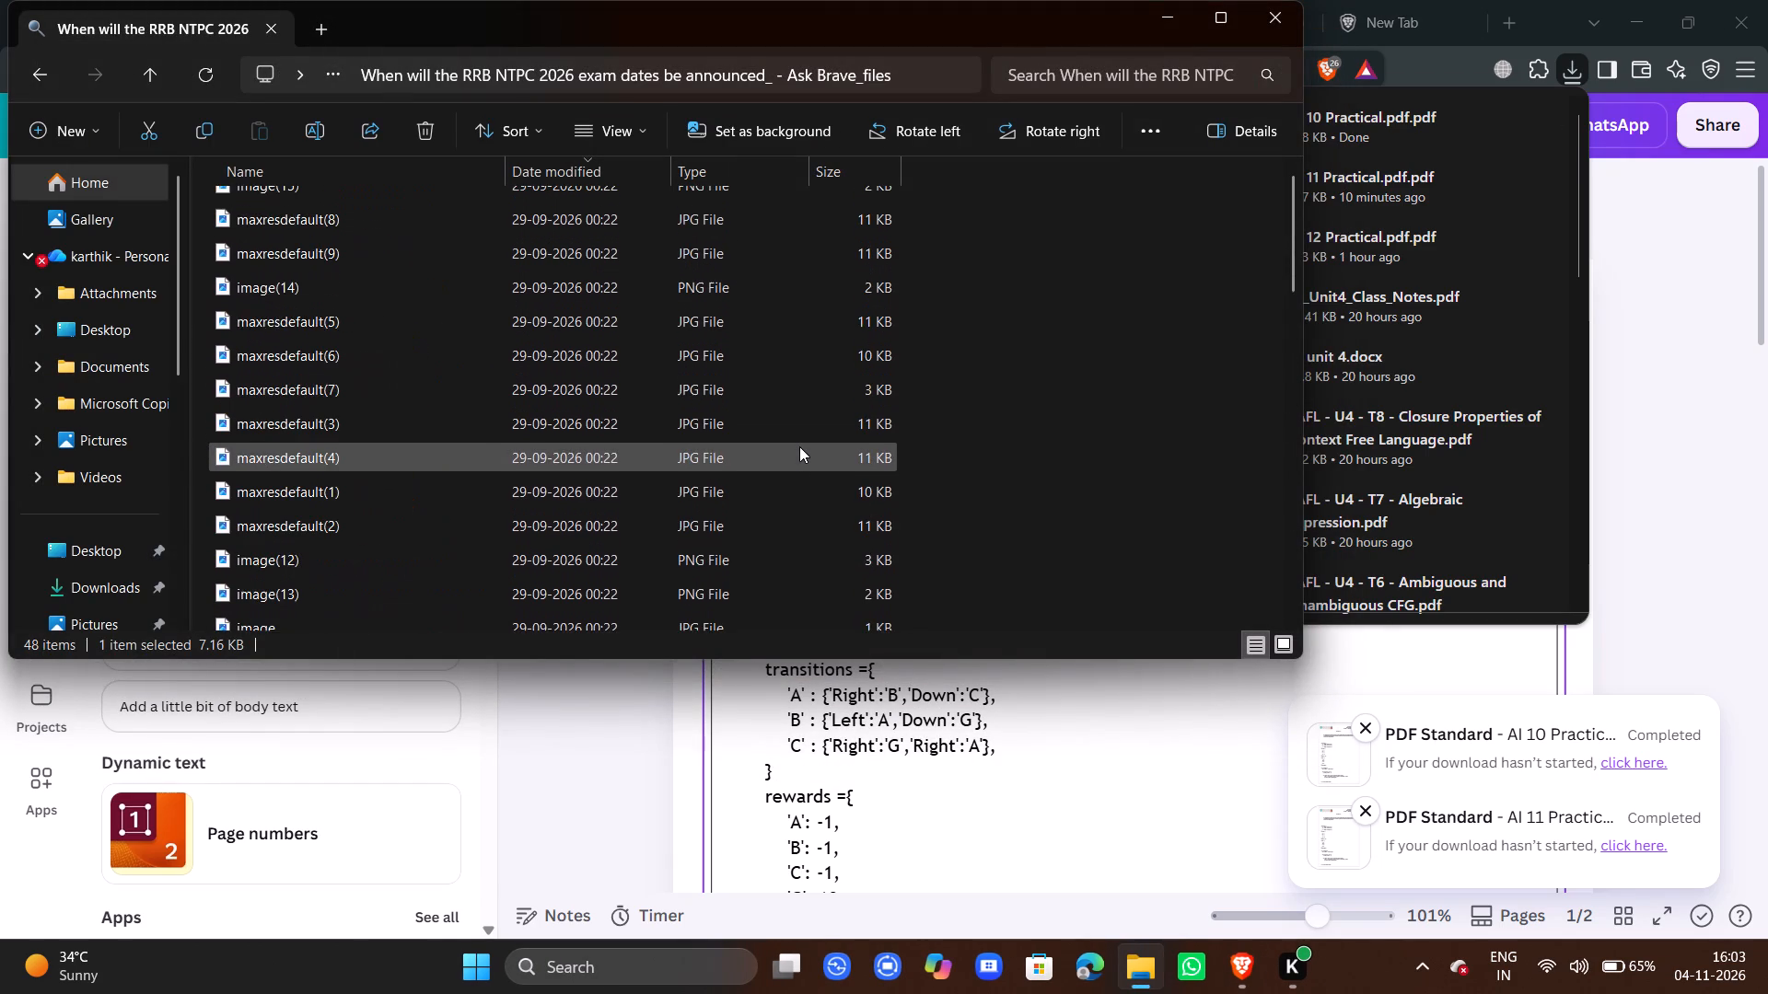
pyautogui.scroll(9, 799, 446)
pyautogui.hscroll(5, 799, 446)
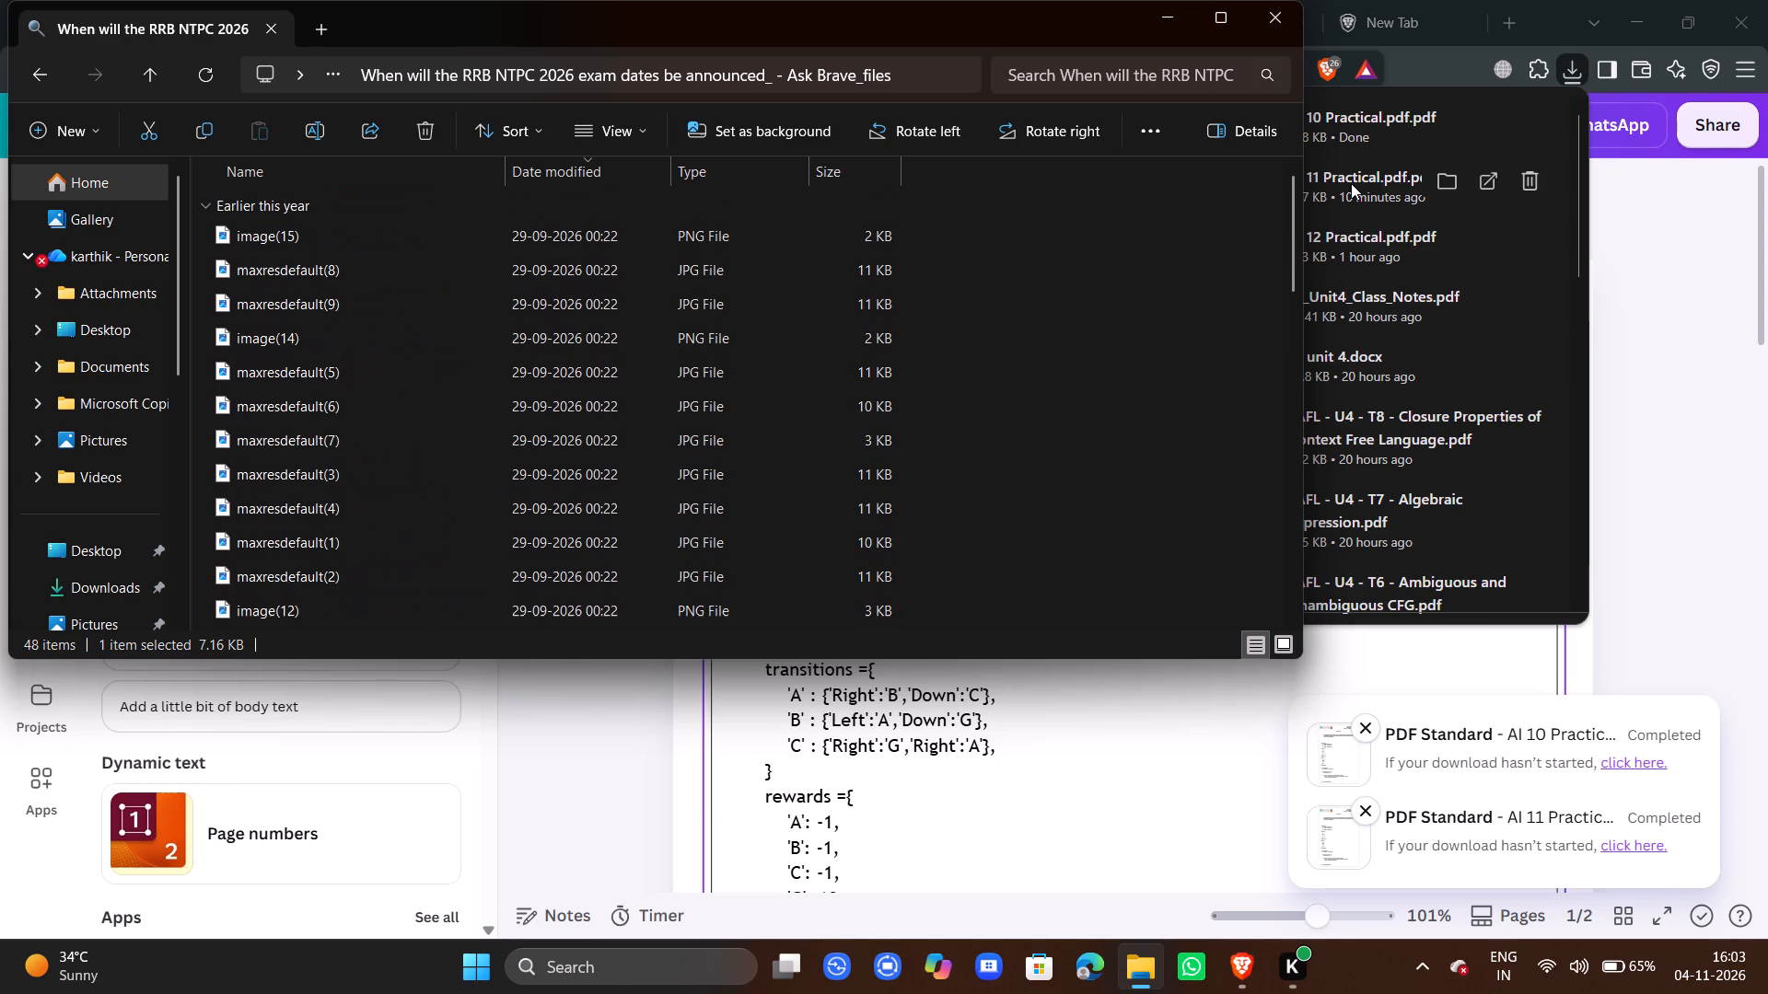
pyautogui.click(1250, 82)
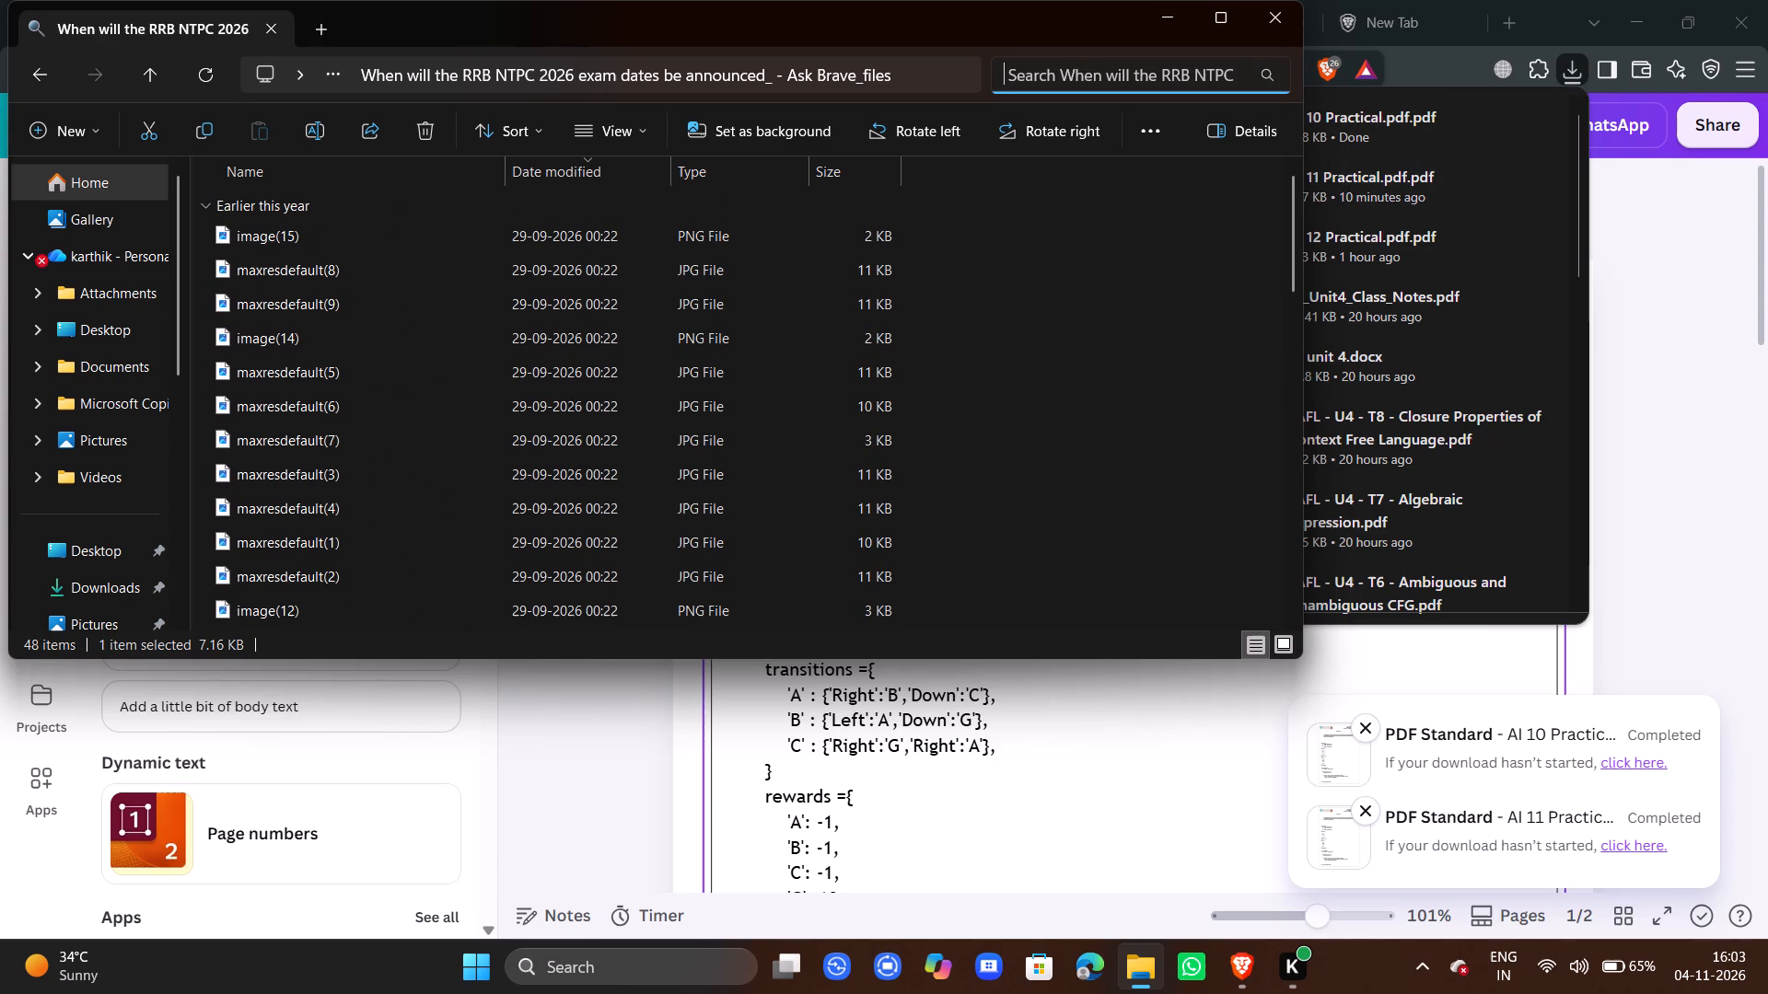
pyautogui.press('BackSpace')
pyautogui.press('BackSpace')
pyautogui.click(1291, 5)
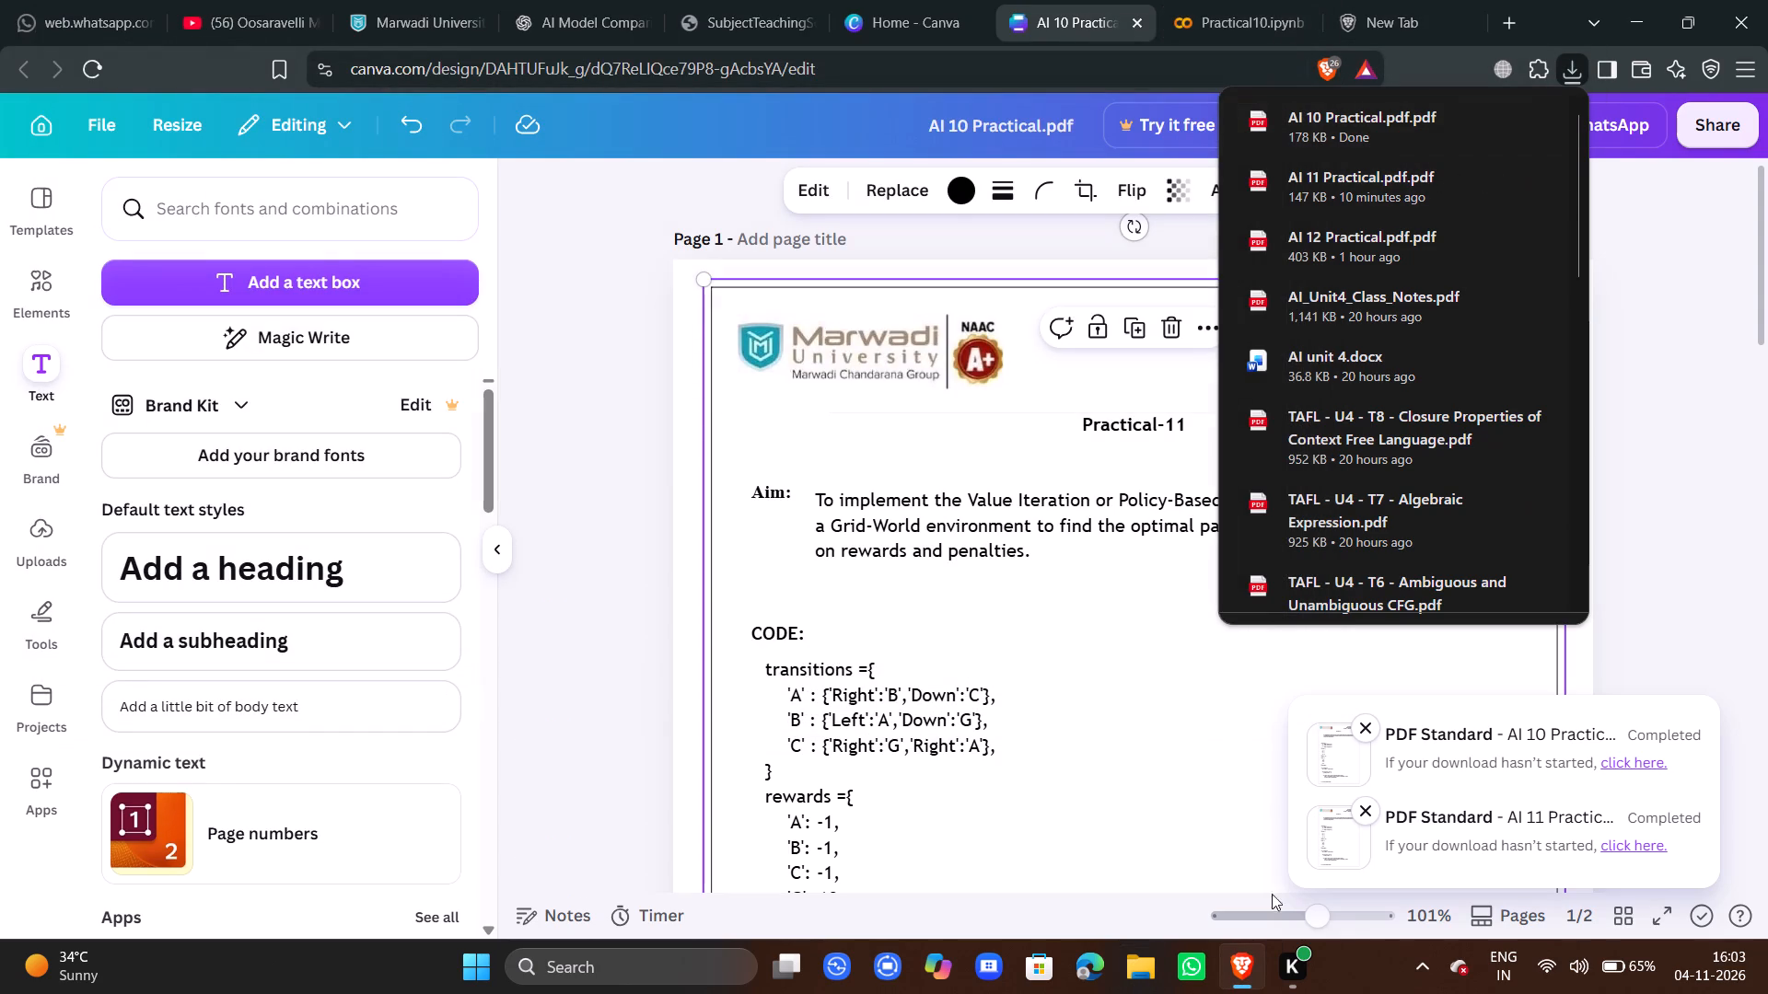